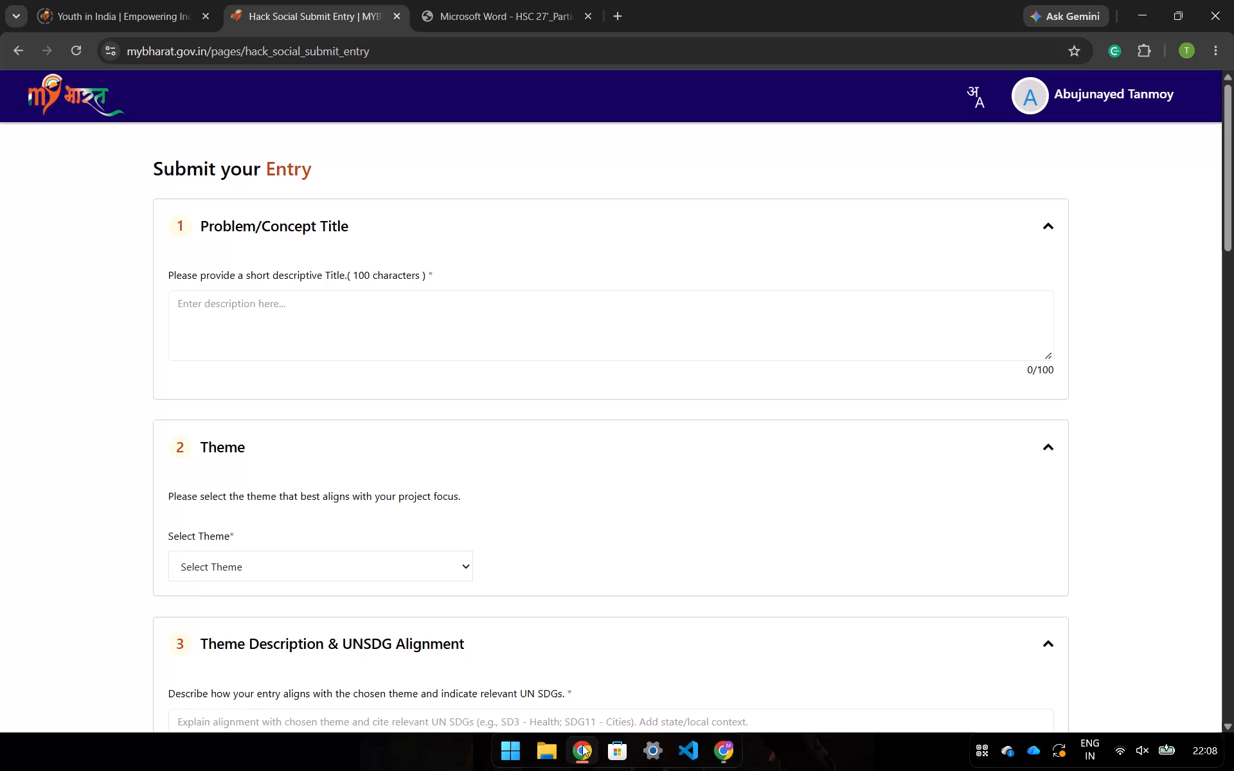
Set the entry's theme to Disaster Mitigation, Kumbh mela & Health Service Delivery.
{"action": "left_click", "coordinate": [253, 569]}
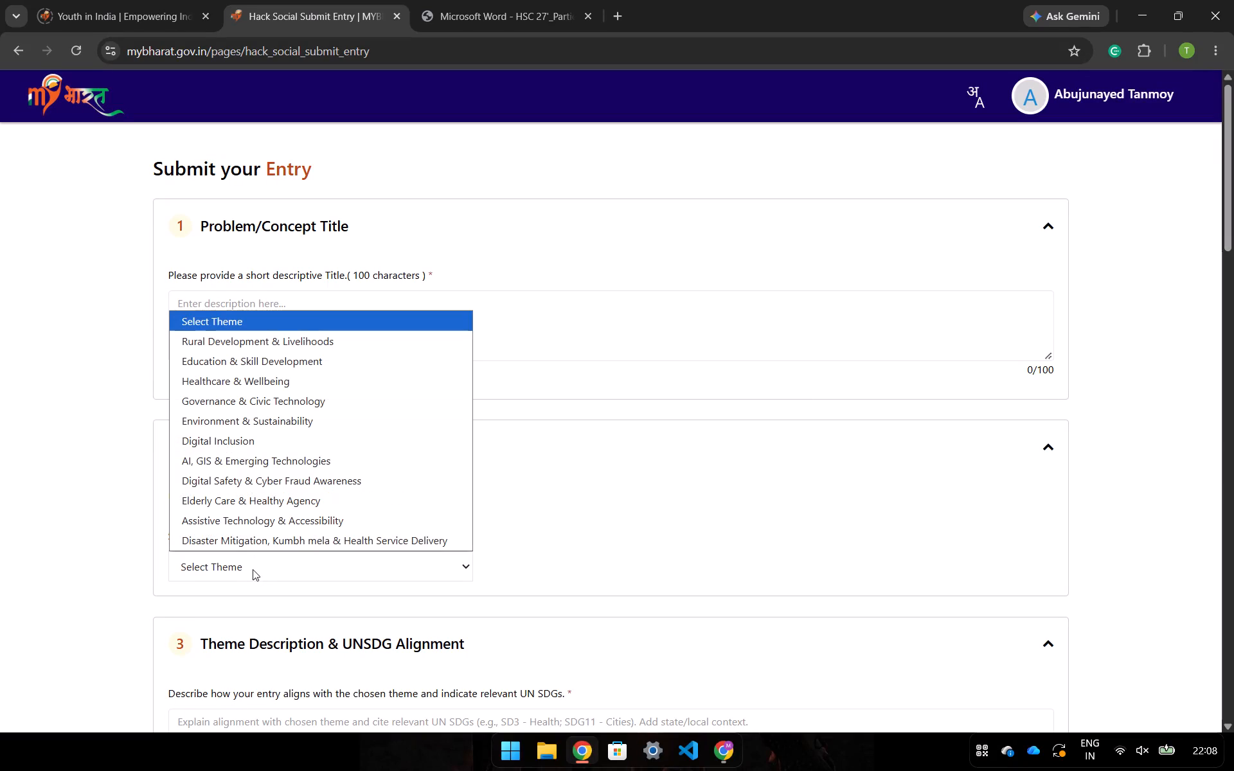
{"action": "left_click", "coordinate": [265, 539]}
Download the official PPT/PDF presentation template from the Upload Submission Components section of the entry form.
{"action": "scroll", "coordinate": [265, 539], "scroll_direction": "down", "scroll_amount": 4}
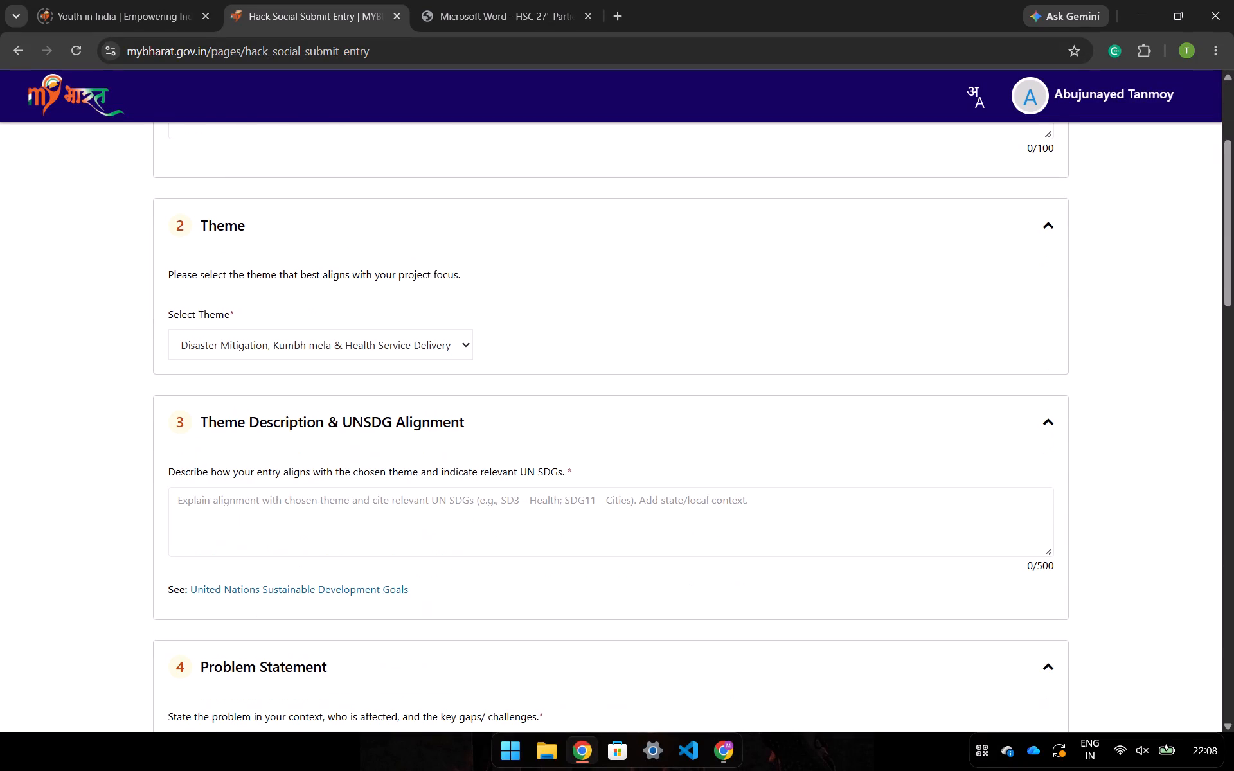
{"action": "scroll", "coordinate": [265, 539], "scroll_direction": "down", "scroll_amount": 4}
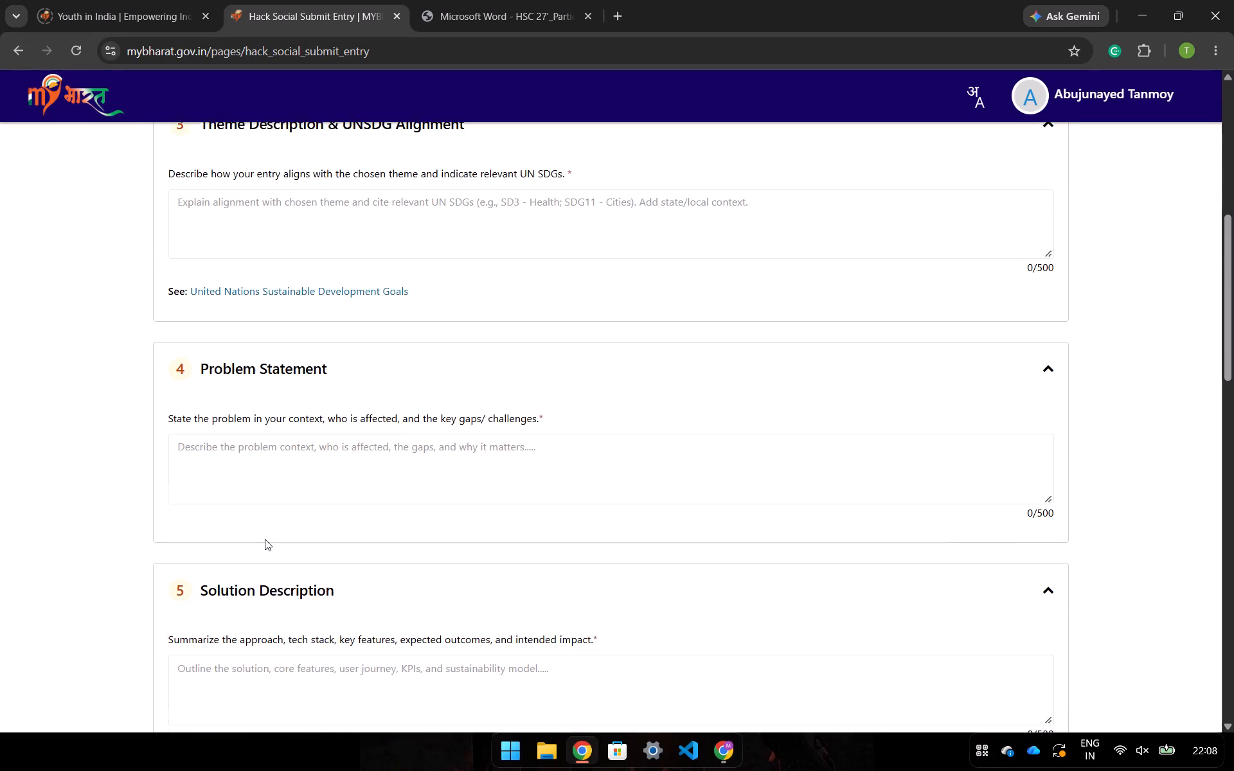
{"action": "scroll", "coordinate": [265, 539], "scroll_direction": "down", "scroll_amount": 5}
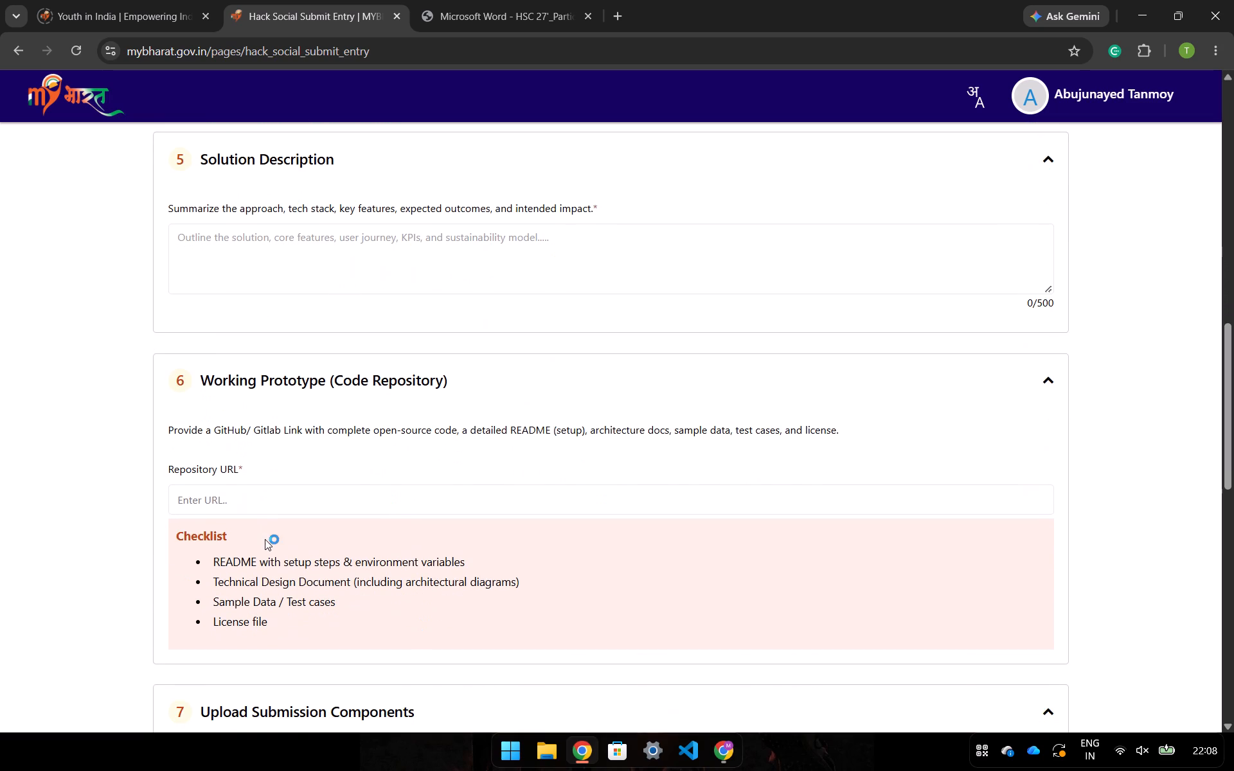
{"action": "scroll", "coordinate": [265, 539], "scroll_direction": "down", "scroll_amount": 5}
{"action": "left_click", "coordinate": [842, 495]}
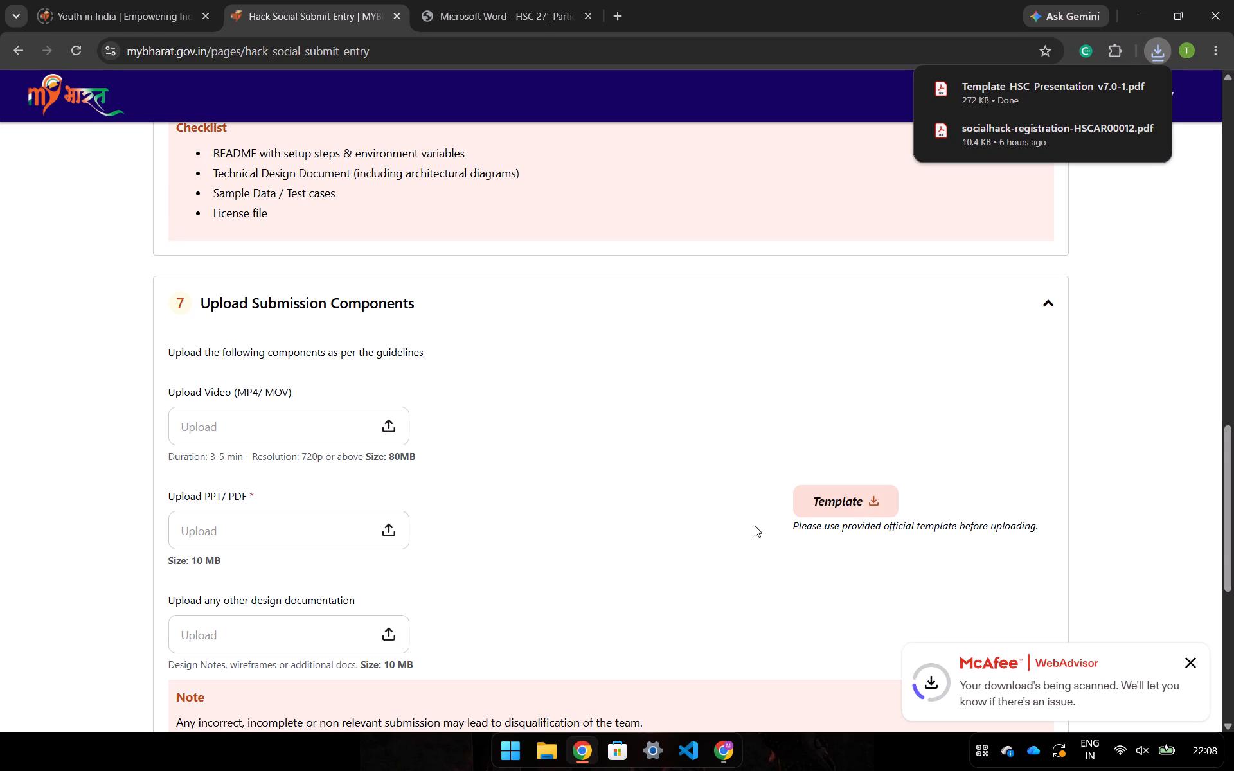
Download the official template from the Self Declaration by Team section.
{"action": "scroll", "coordinate": [481, 616], "scroll_direction": "down", "scroll_amount": 3}
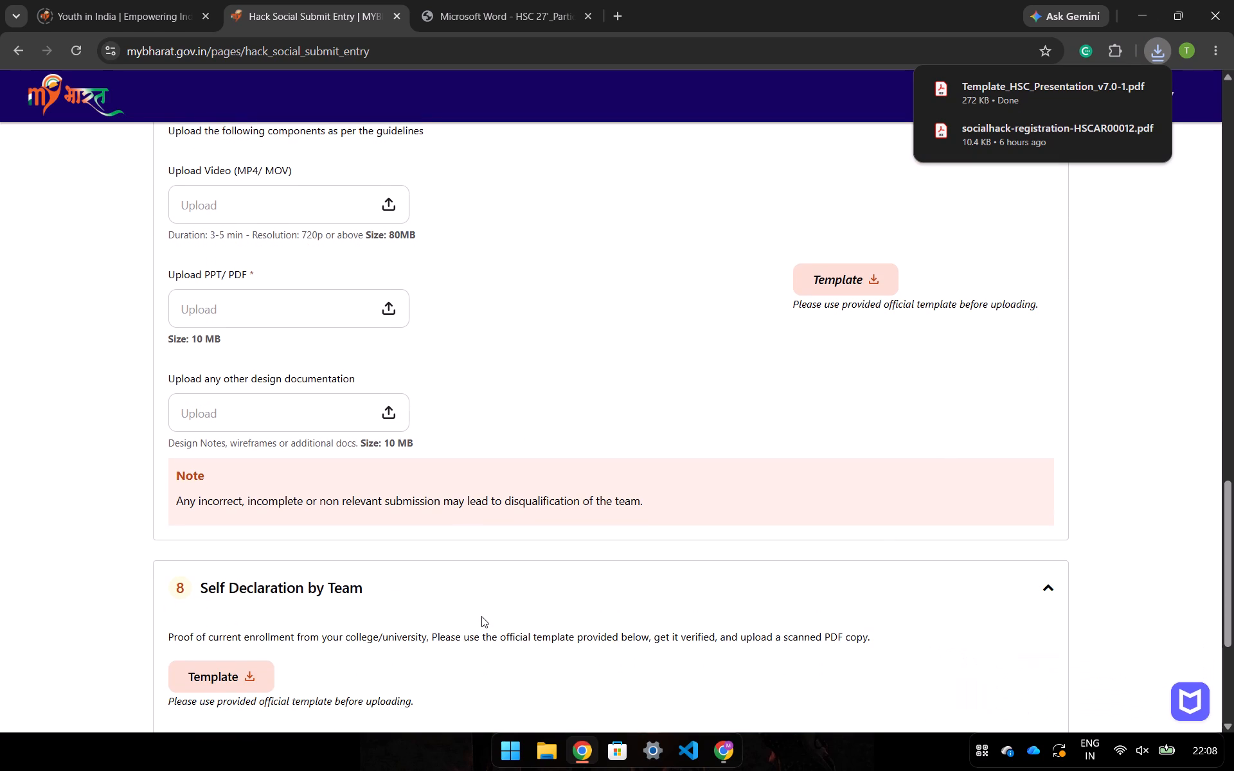
{"action": "scroll", "coordinate": [481, 616], "scroll_direction": "down", "scroll_amount": 2}
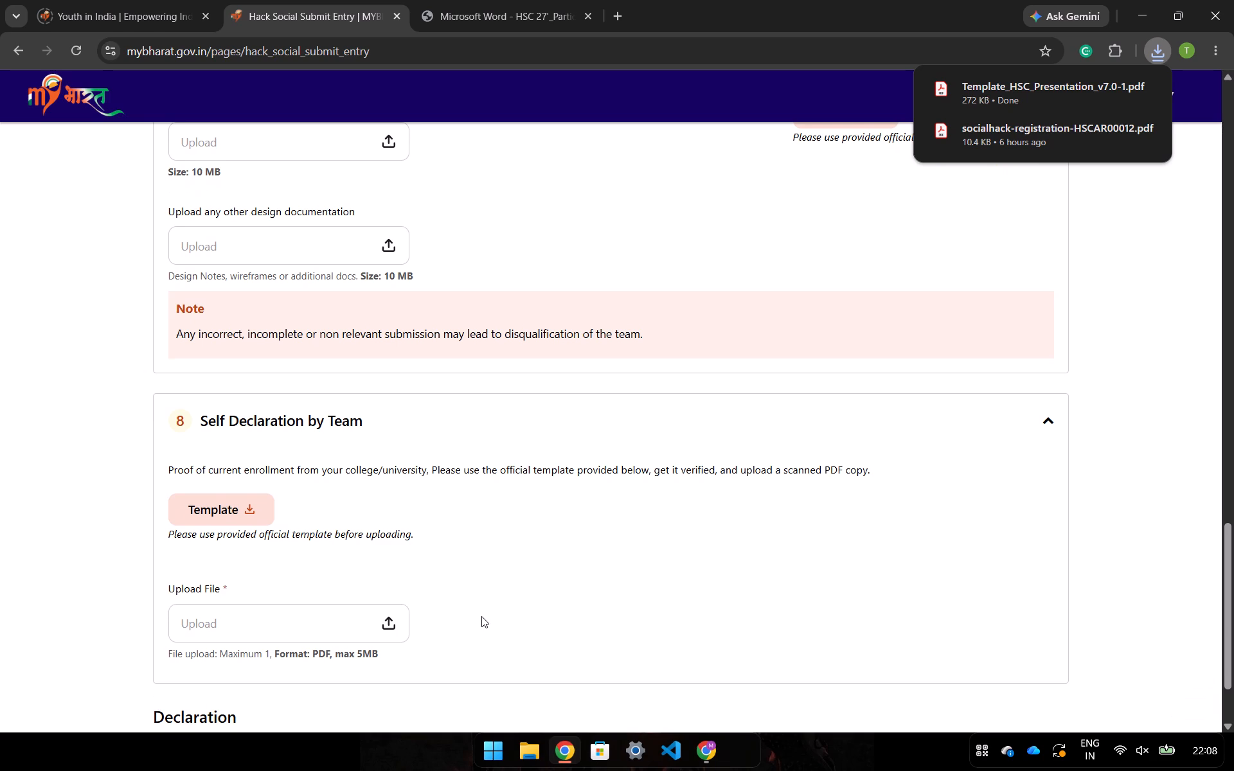
{"action": "left_click", "coordinate": [205, 506]}
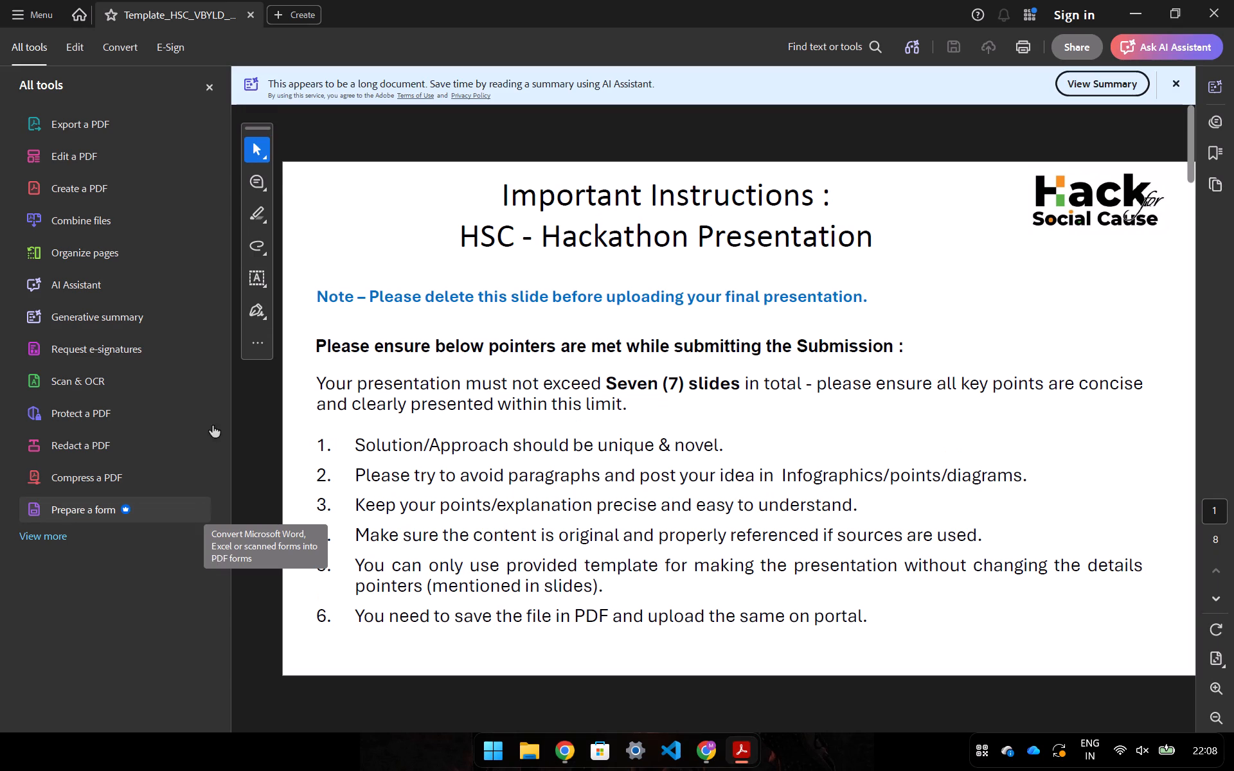
View the presentation template's instructions page at full width, and close the document.
{"action": "left_click", "coordinate": [214, 87]}
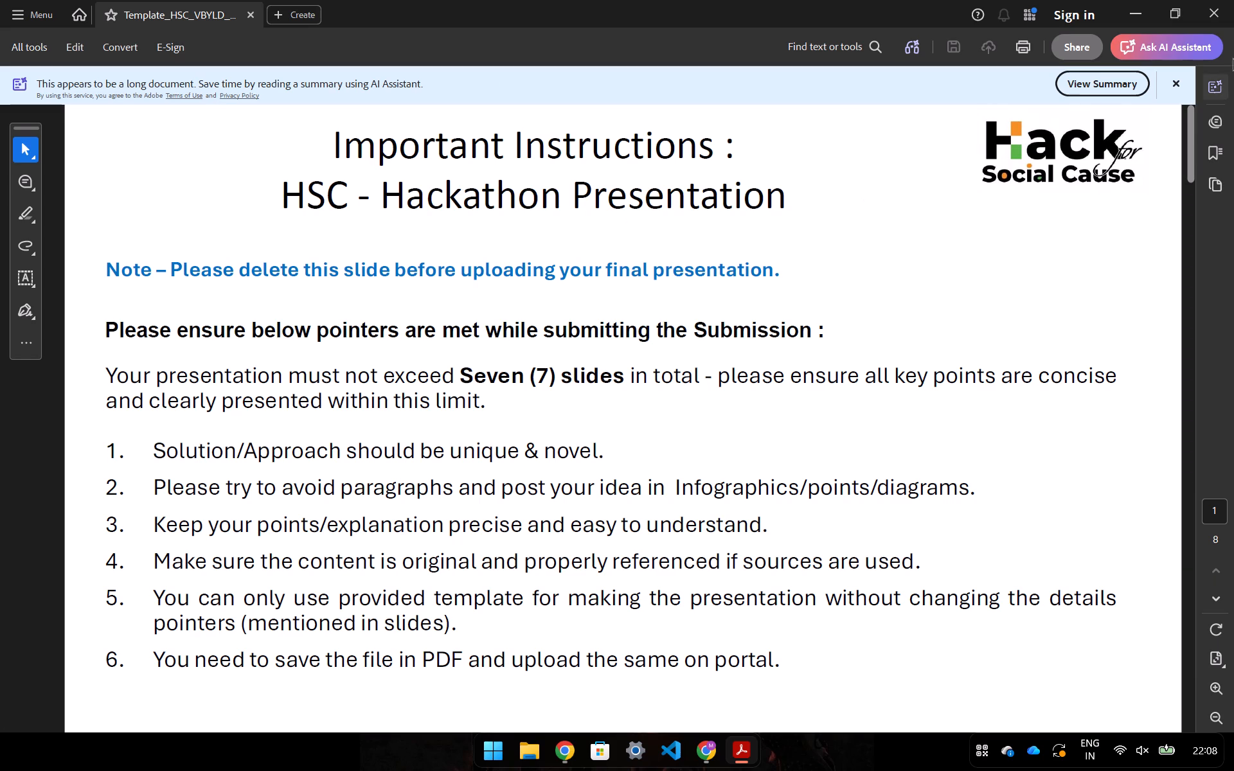
{"action": "left_click", "coordinate": [1218, 20]}
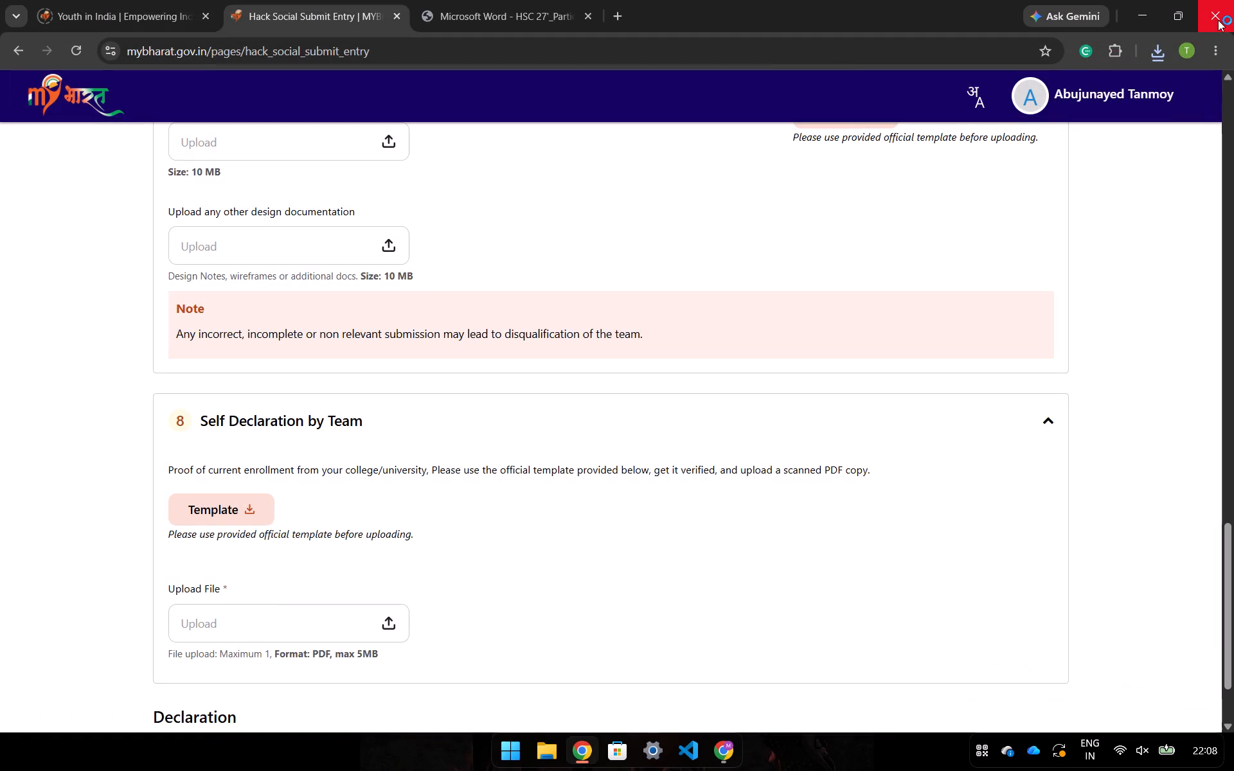
Minimise the browser and open the Self-Declaration-Template PDF from the Downloads folder in File Explorer.
{"action": "scroll", "coordinate": [255, 510], "scroll_direction": "down", "scroll_amount": 2}
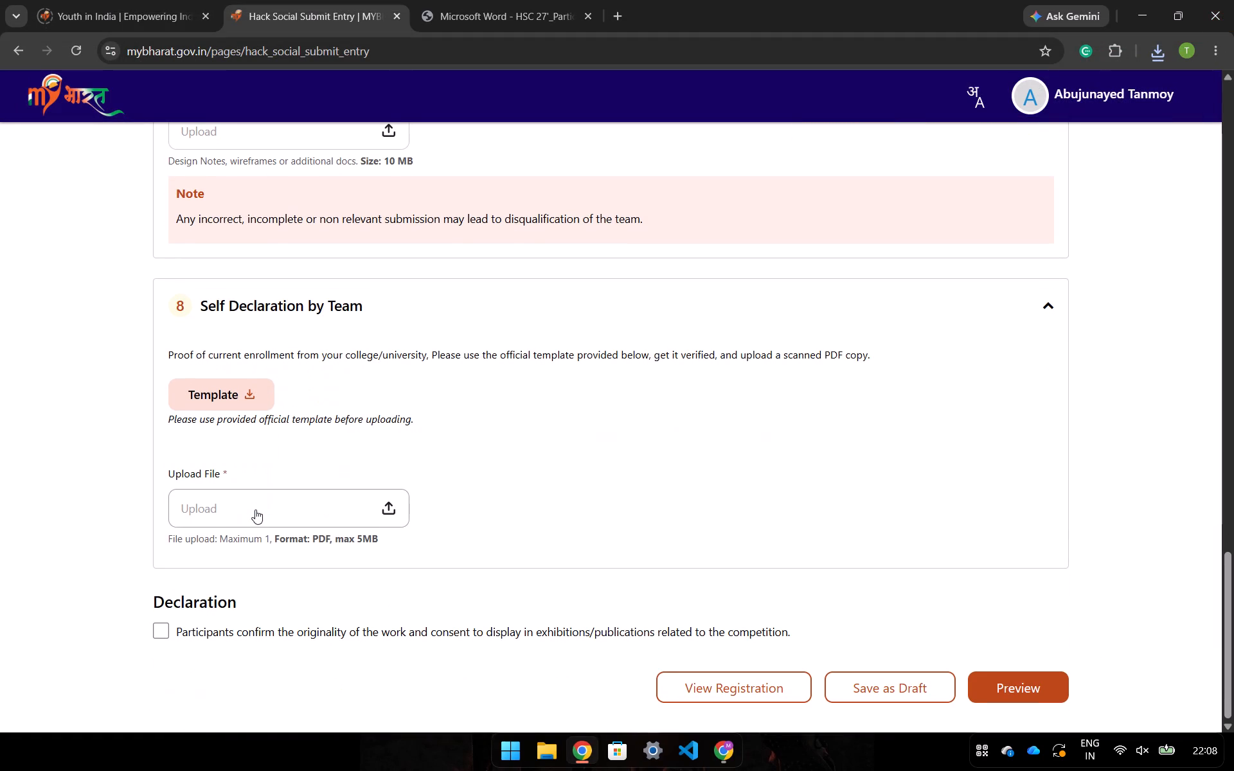
{"action": "scroll", "coordinate": [255, 510], "scroll_direction": "up", "scroll_amount": 11}
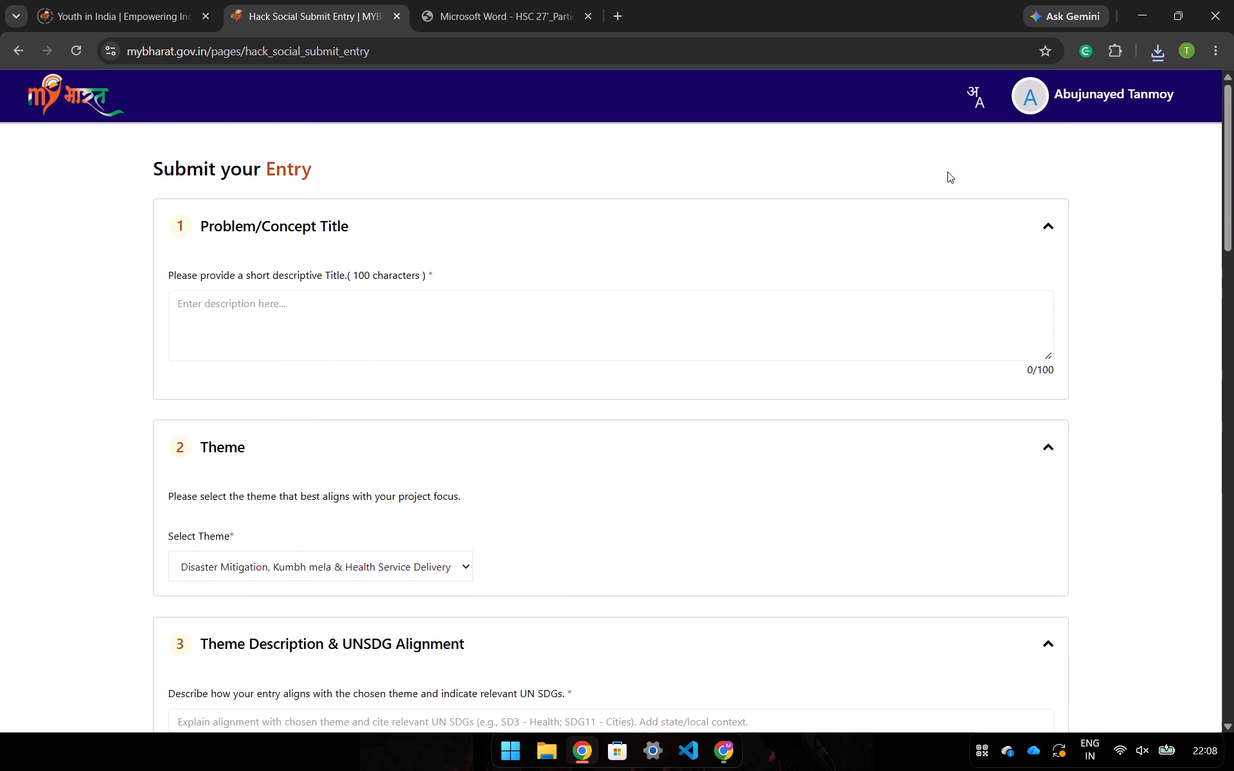
{"action": "left_click", "coordinate": [1150, 18]}
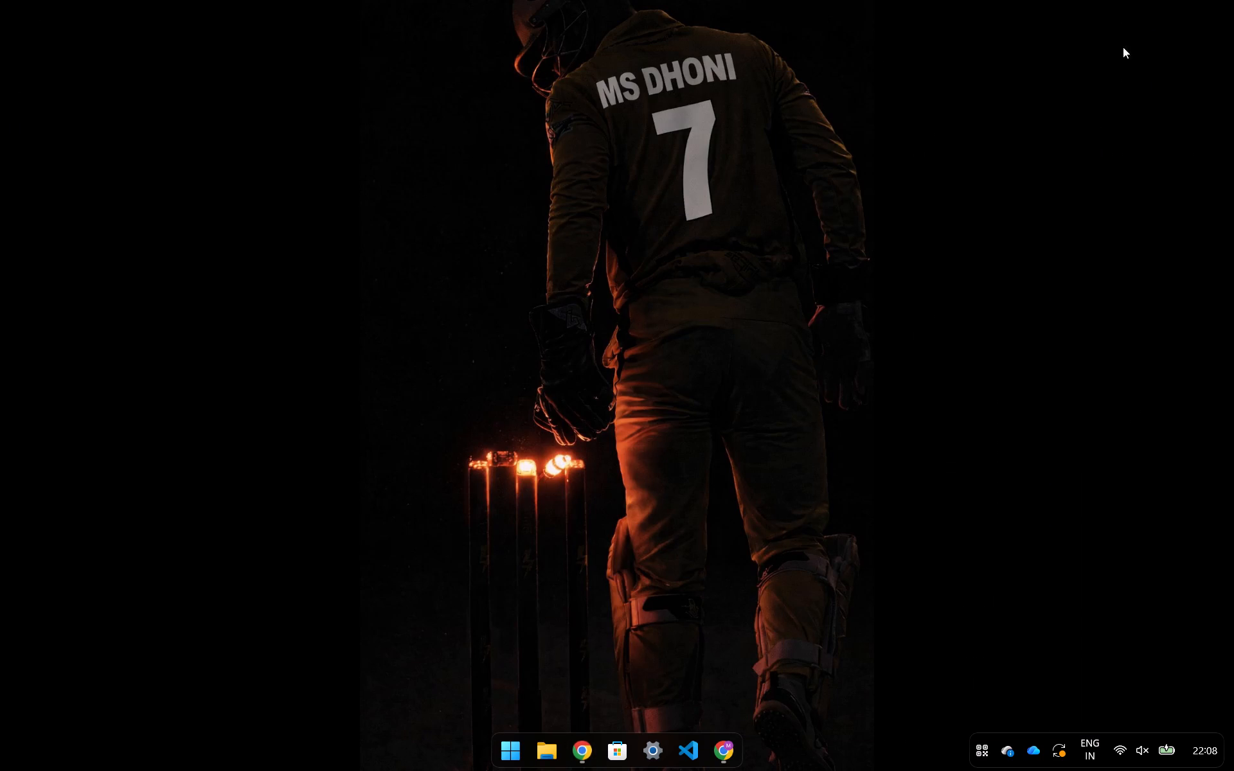
{"action": "left_click", "coordinate": [517, 750]}
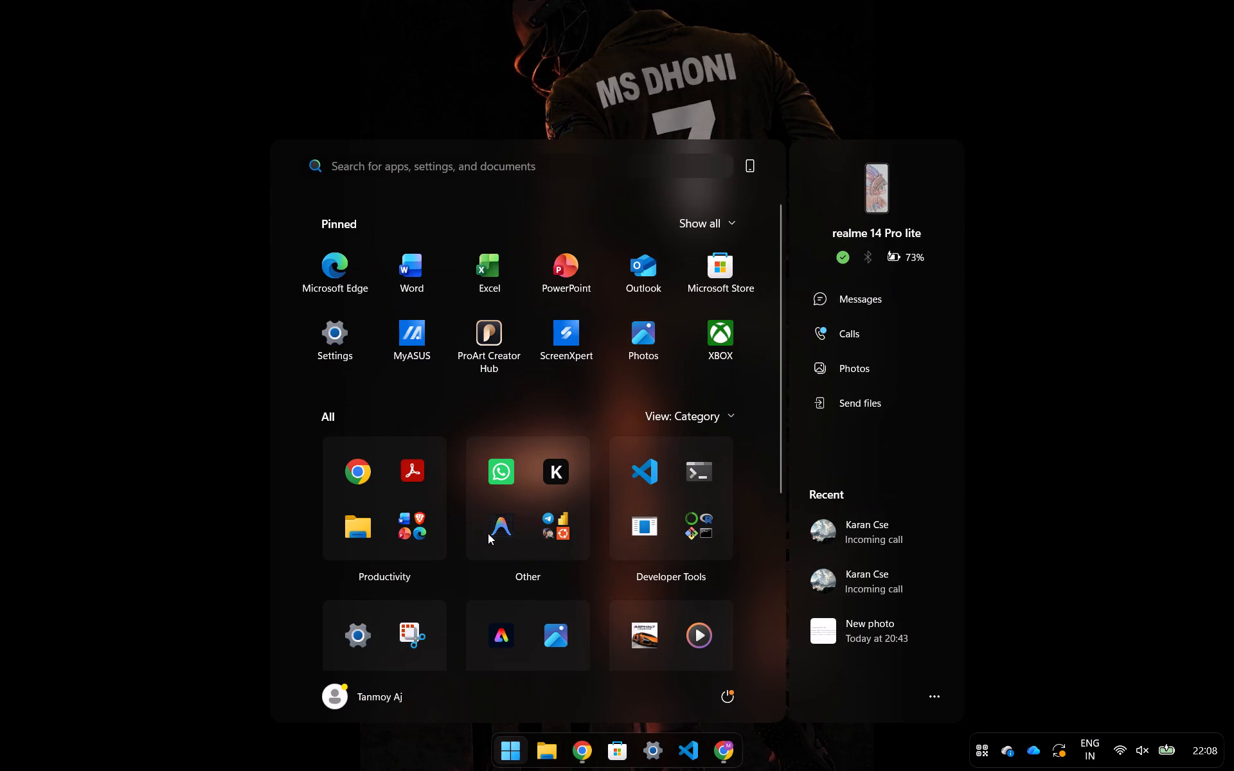
{"action": "left_click", "coordinate": [552, 758]}
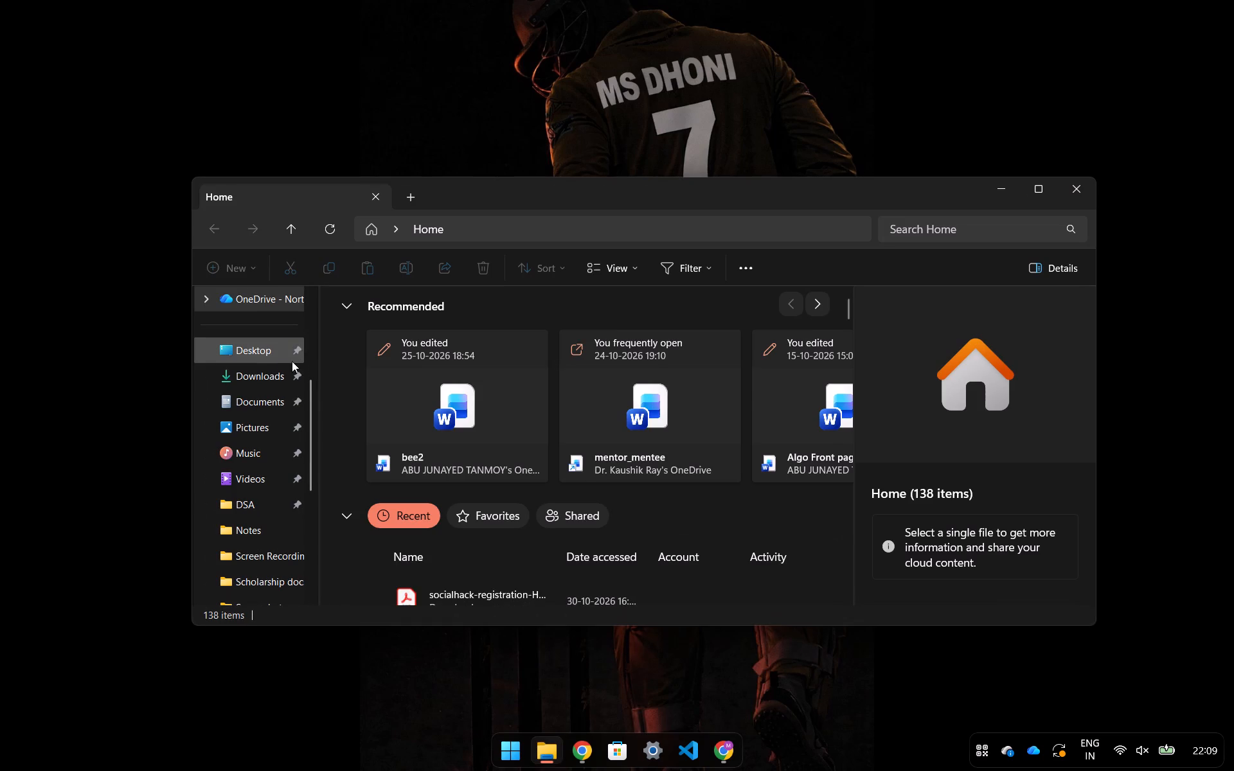
{"action": "left_click", "coordinate": [270, 373]}
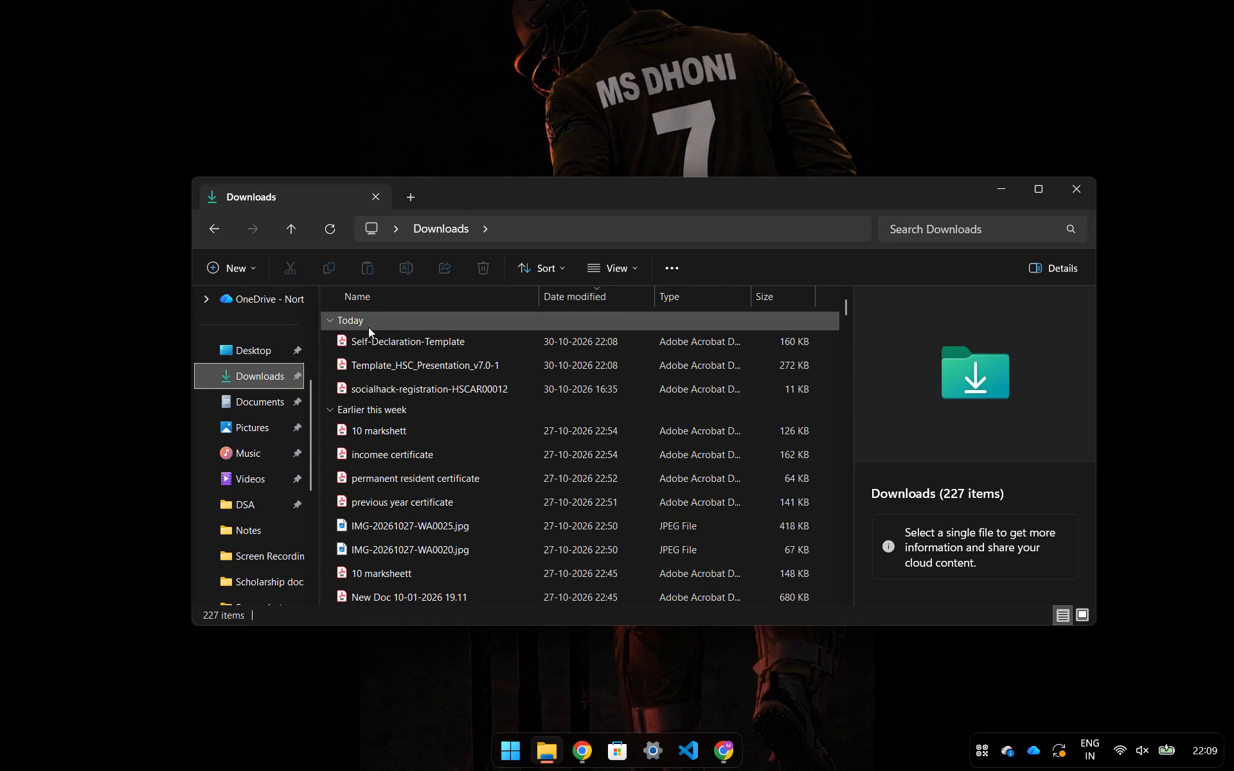
{"action": "left_click", "coordinate": [382, 342]}
{"action": "double_click", "coordinate": [382, 342]}
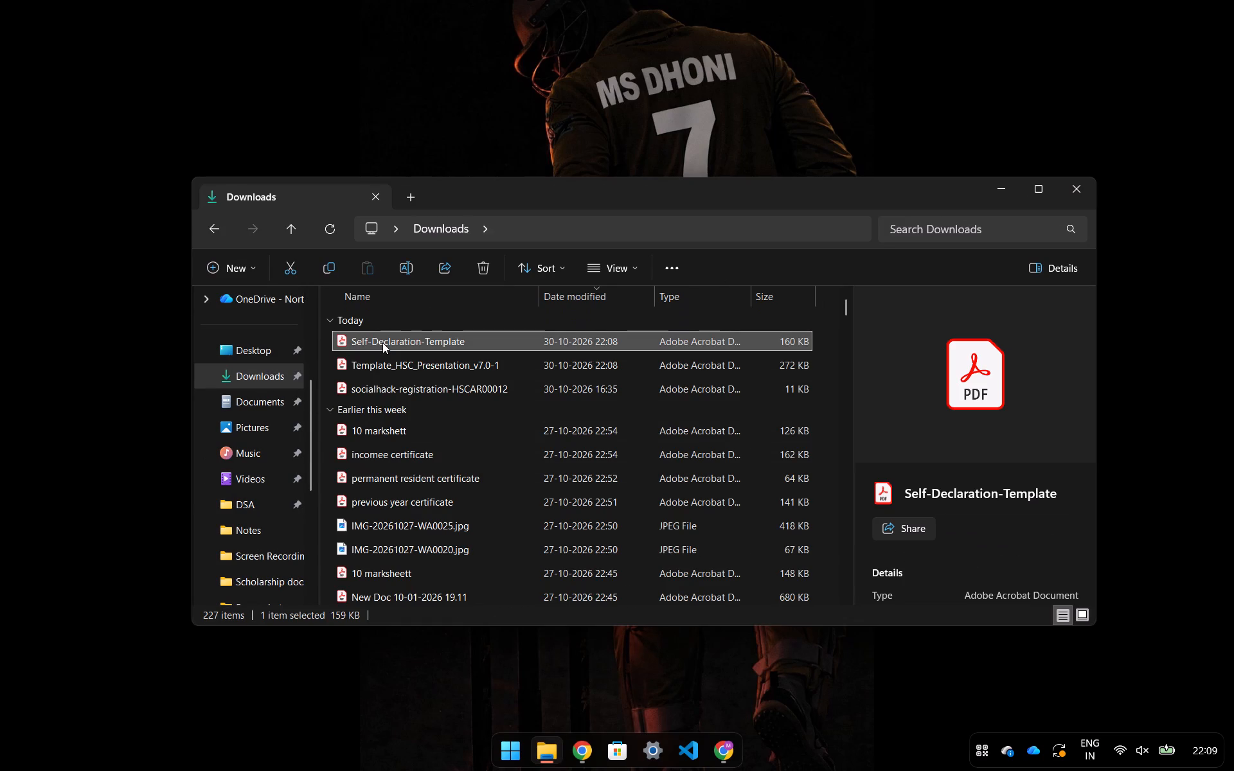
{"action": "double_click", "coordinate": [382, 342]}
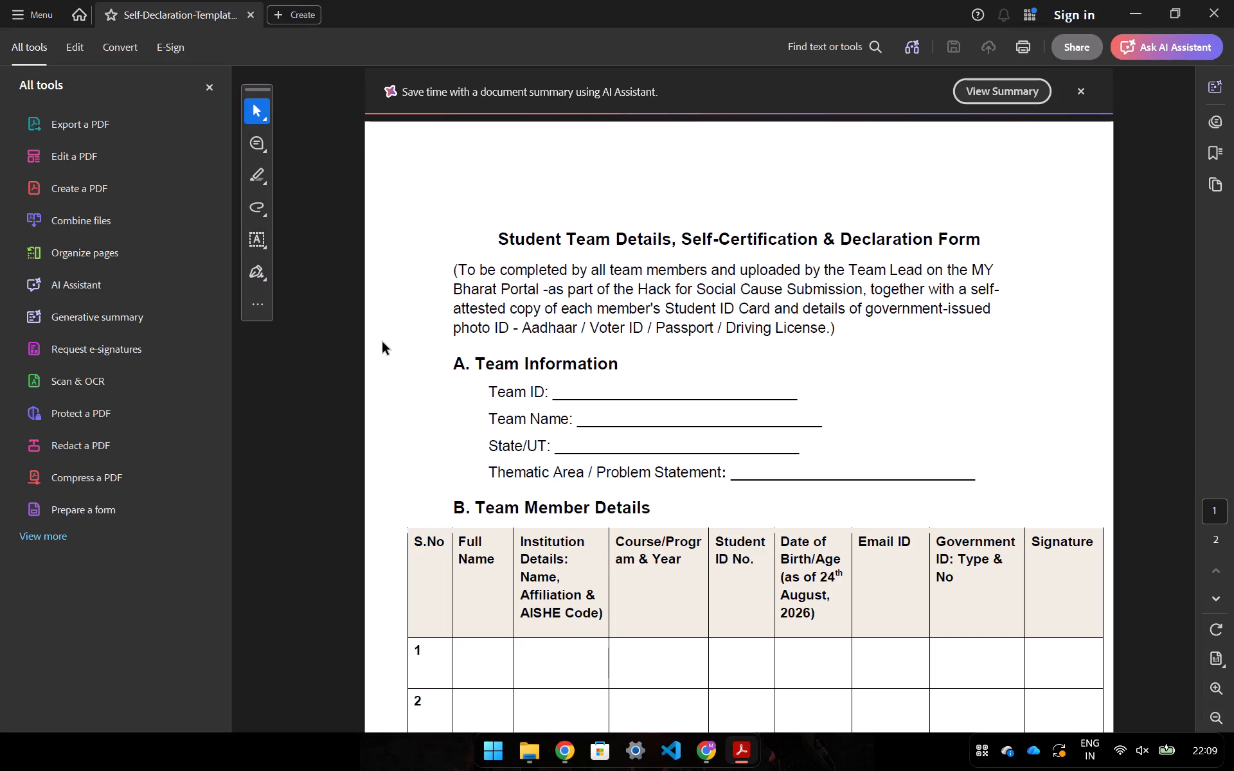
Read through both pages of the self-declaration form, from the team information to the team lead certification.
{"action": "left_click", "coordinate": [316, 362]}
{"action": "scroll", "coordinate": [571, 426], "scroll_direction": "down", "scroll_amount": 2}
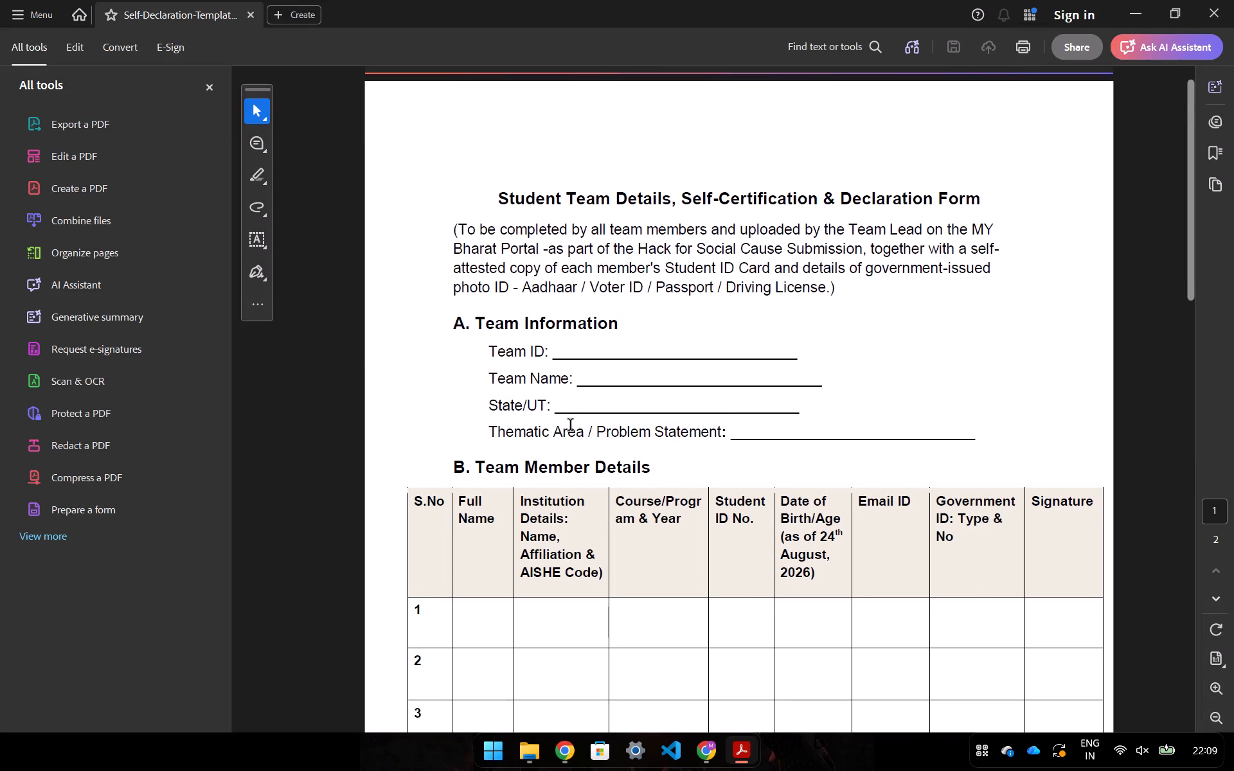
{"action": "scroll", "coordinate": [571, 426], "scroll_direction": "down", "scroll_amount": 2}
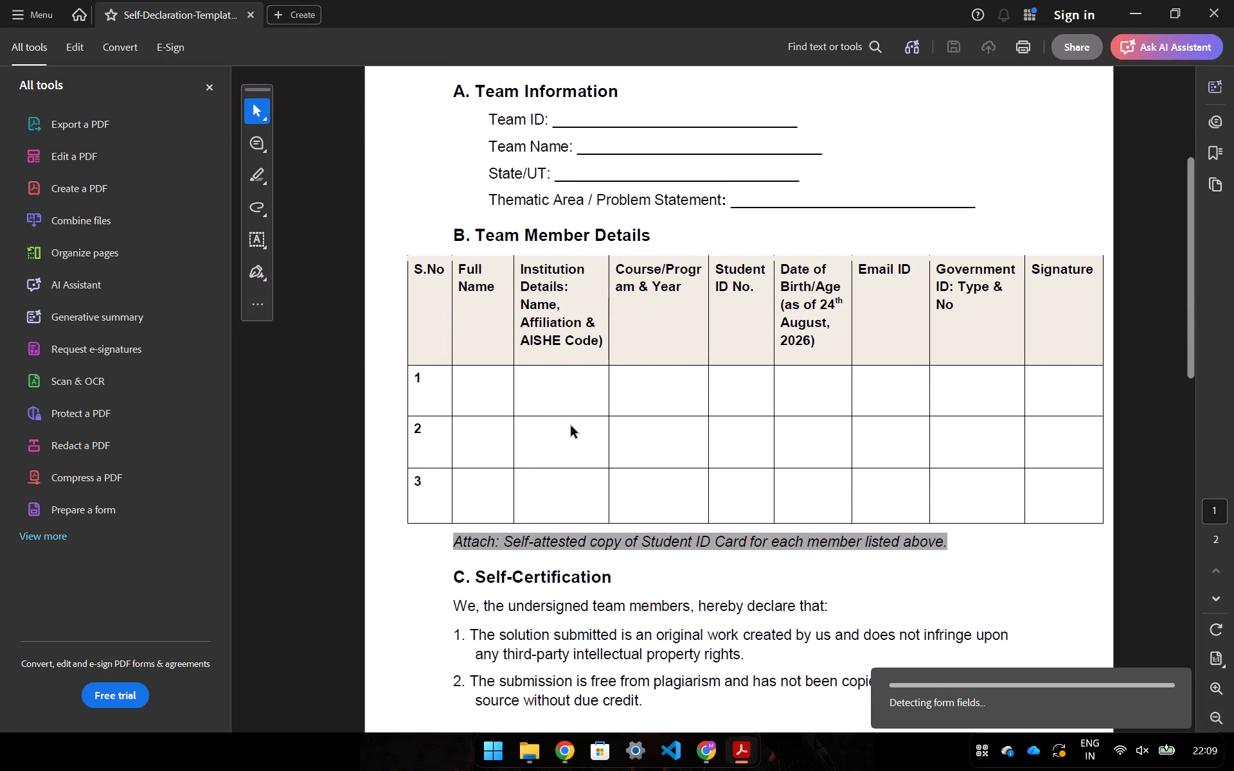
{"action": "scroll", "coordinate": [571, 426], "scroll_direction": "down", "scroll_amount": 3}
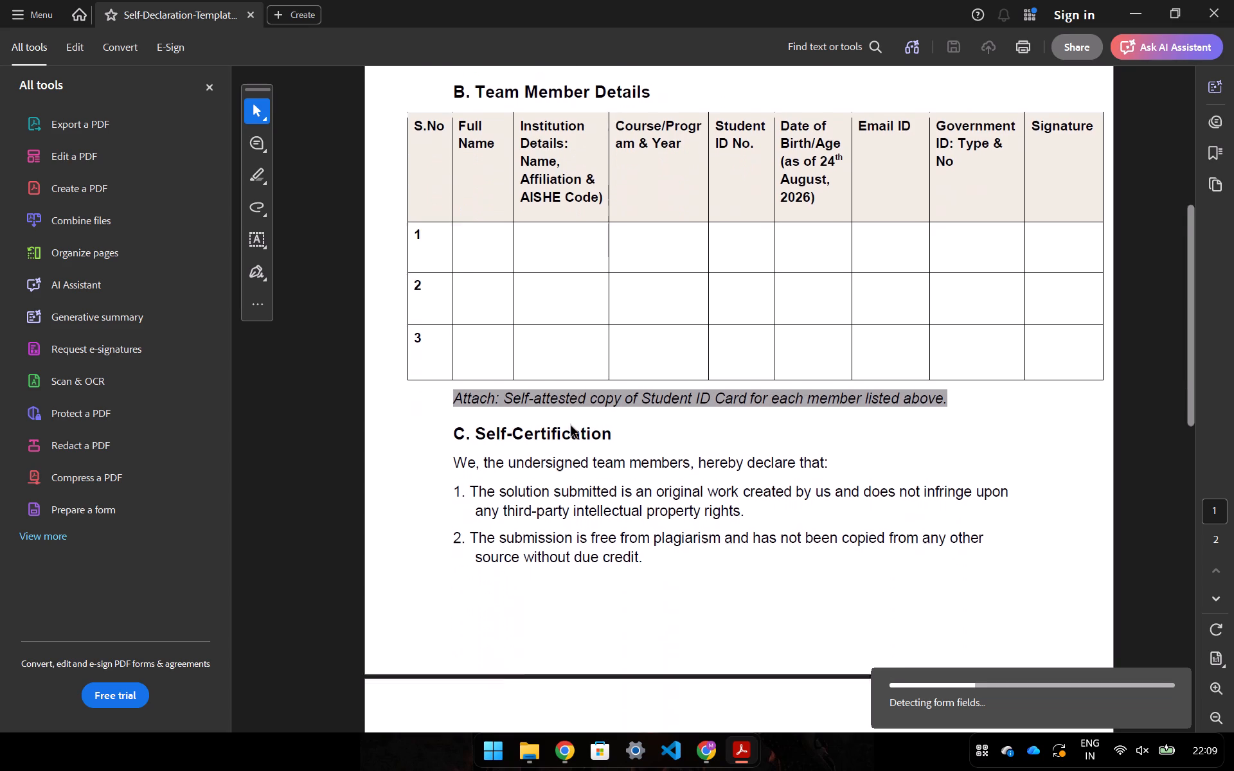
{"action": "scroll", "coordinate": [571, 426], "scroll_direction": "down", "scroll_amount": 4}
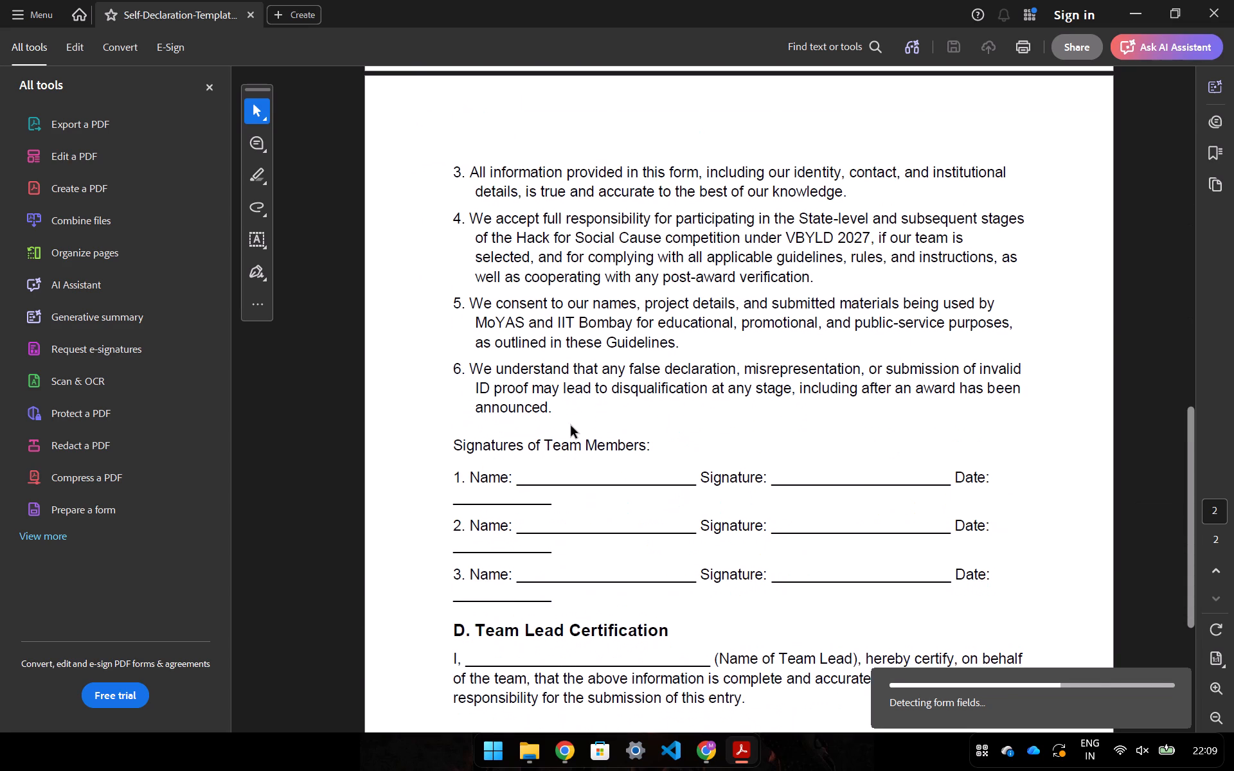
{"action": "scroll", "coordinate": [571, 426], "scroll_direction": "down", "scroll_amount": 2}
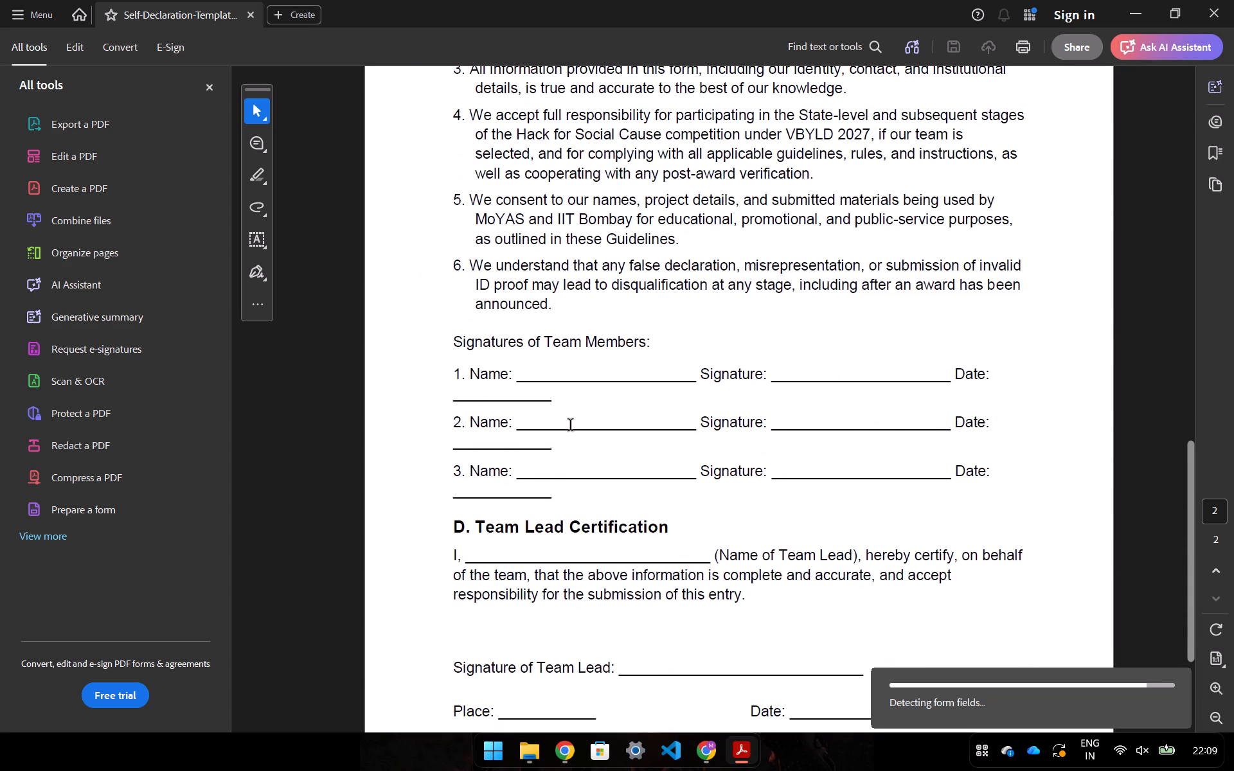
{"action": "scroll", "coordinate": [571, 426], "scroll_direction": "down", "scroll_amount": 3}
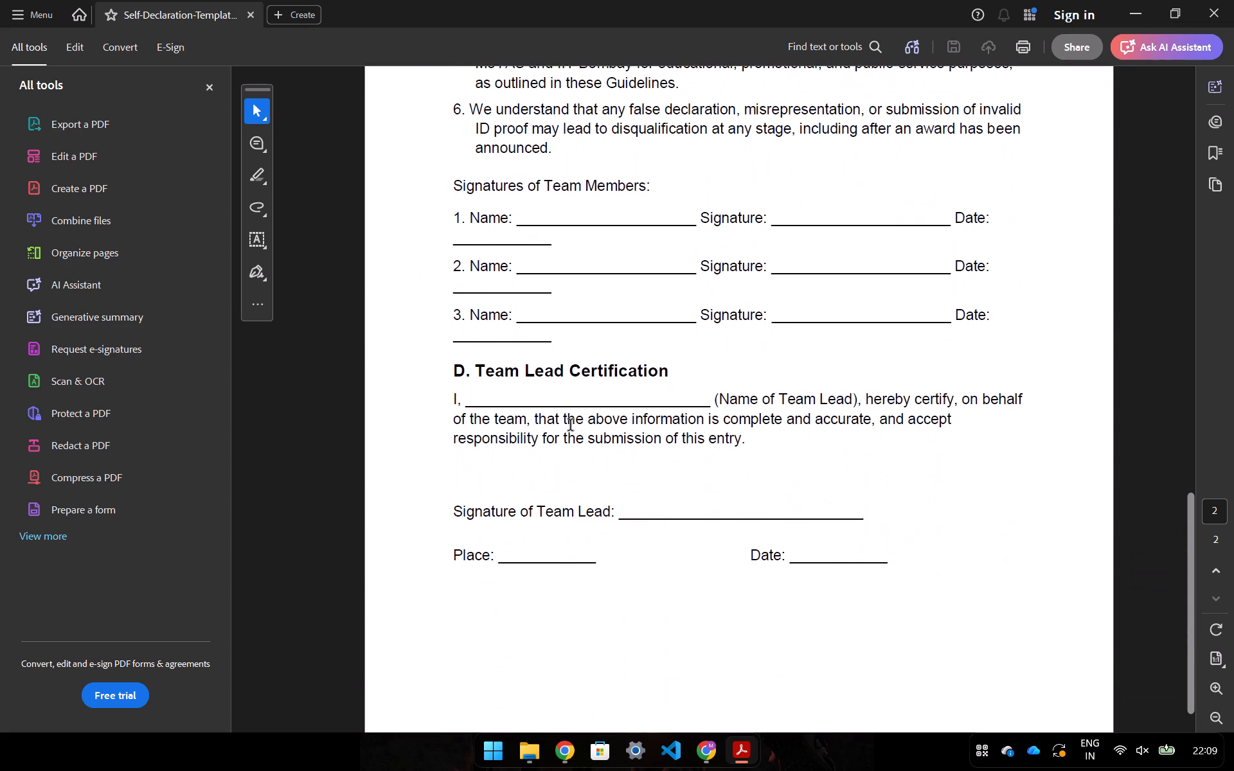
{"action": "scroll", "coordinate": [571, 426], "scroll_direction": "down", "scroll_amount": 4}
{"action": "scroll", "coordinate": [571, 426], "scroll_direction": "up", "scroll_amount": 7}
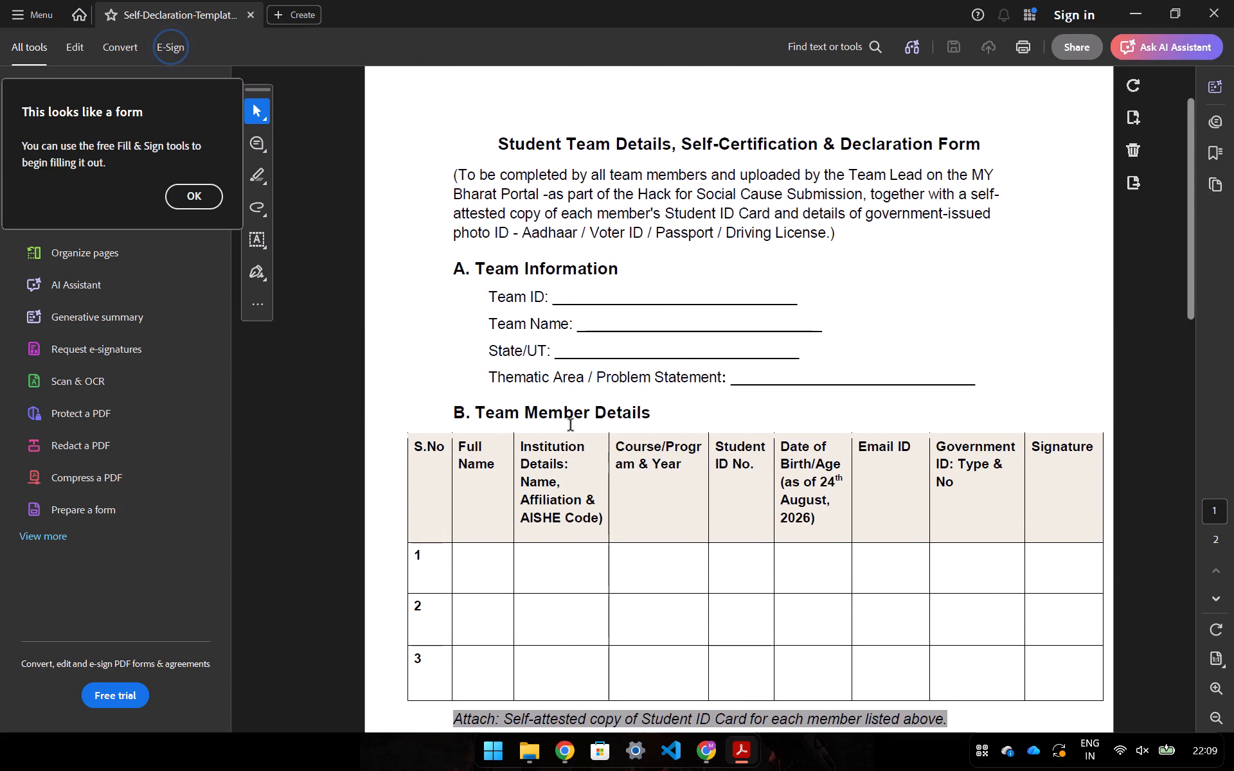
{"action": "scroll", "coordinate": [571, 426], "scroll_direction": "down", "scroll_amount": 2}
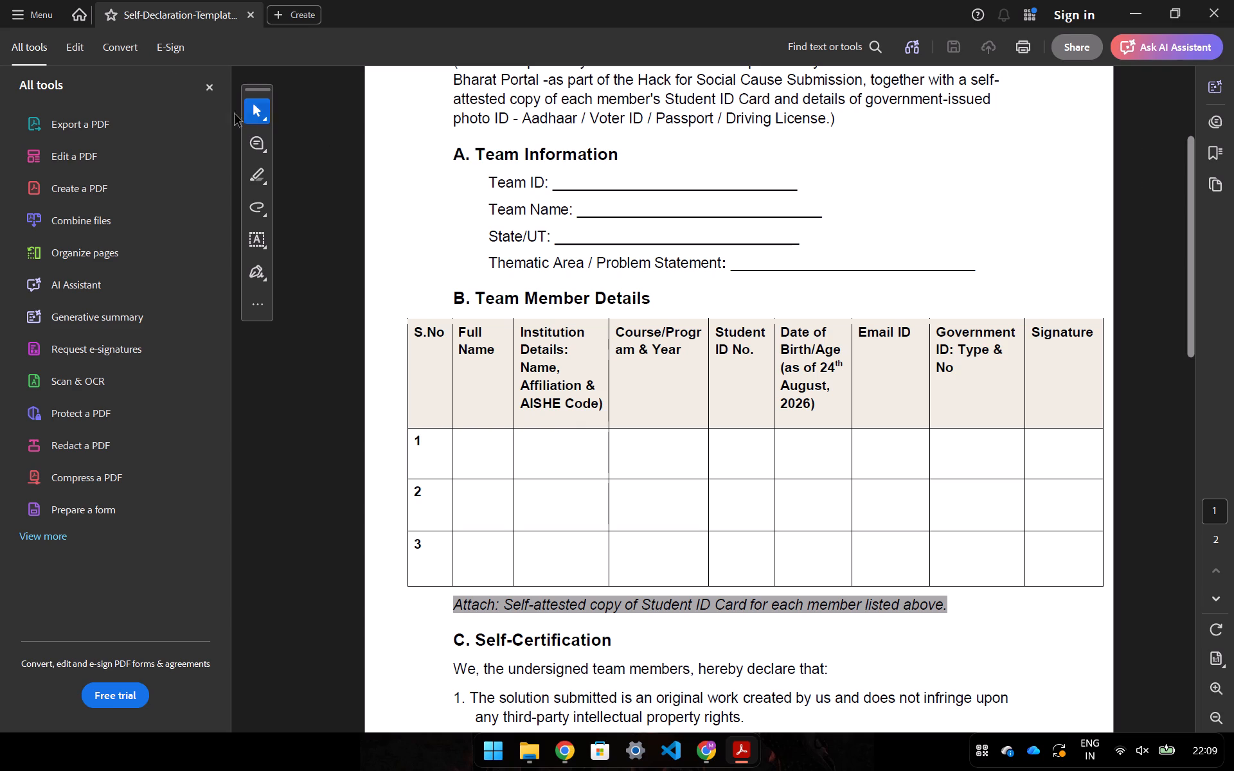
Hide the list of all tools beside the self-declaration form to give the document more room.
{"action": "left_click", "coordinate": [207, 87]}
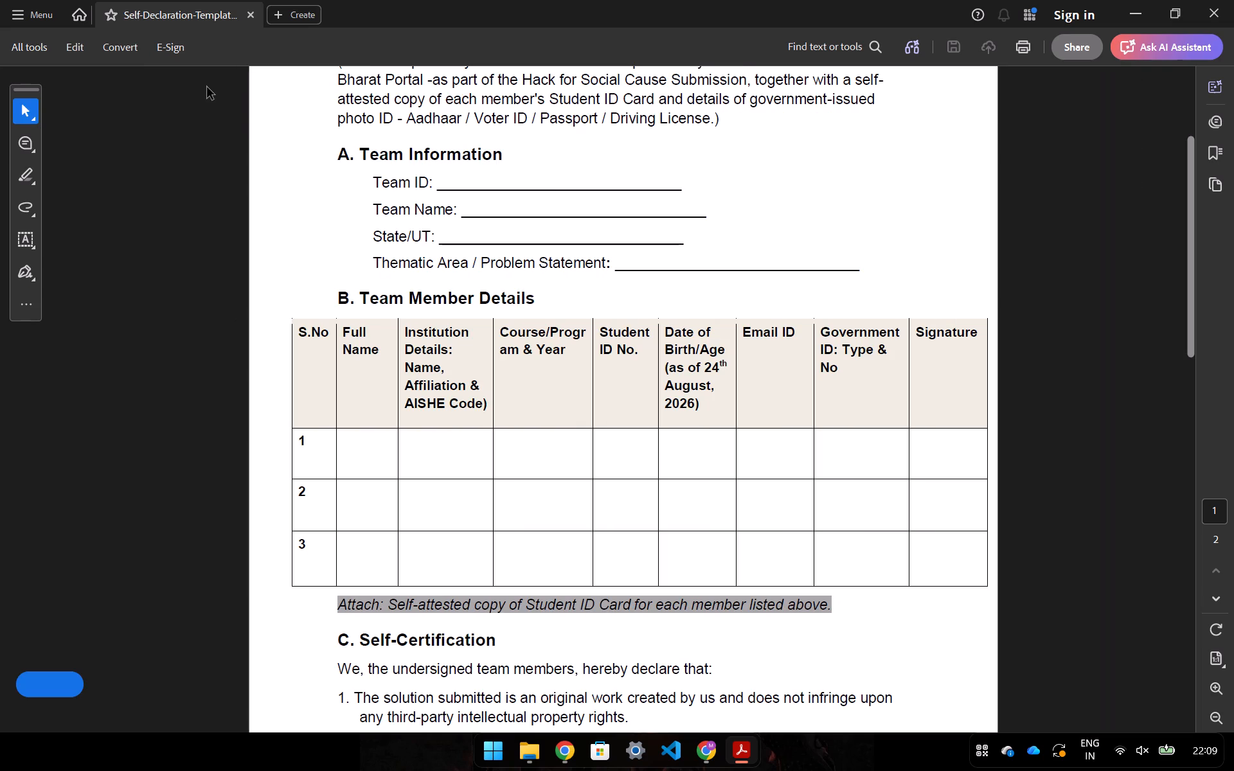
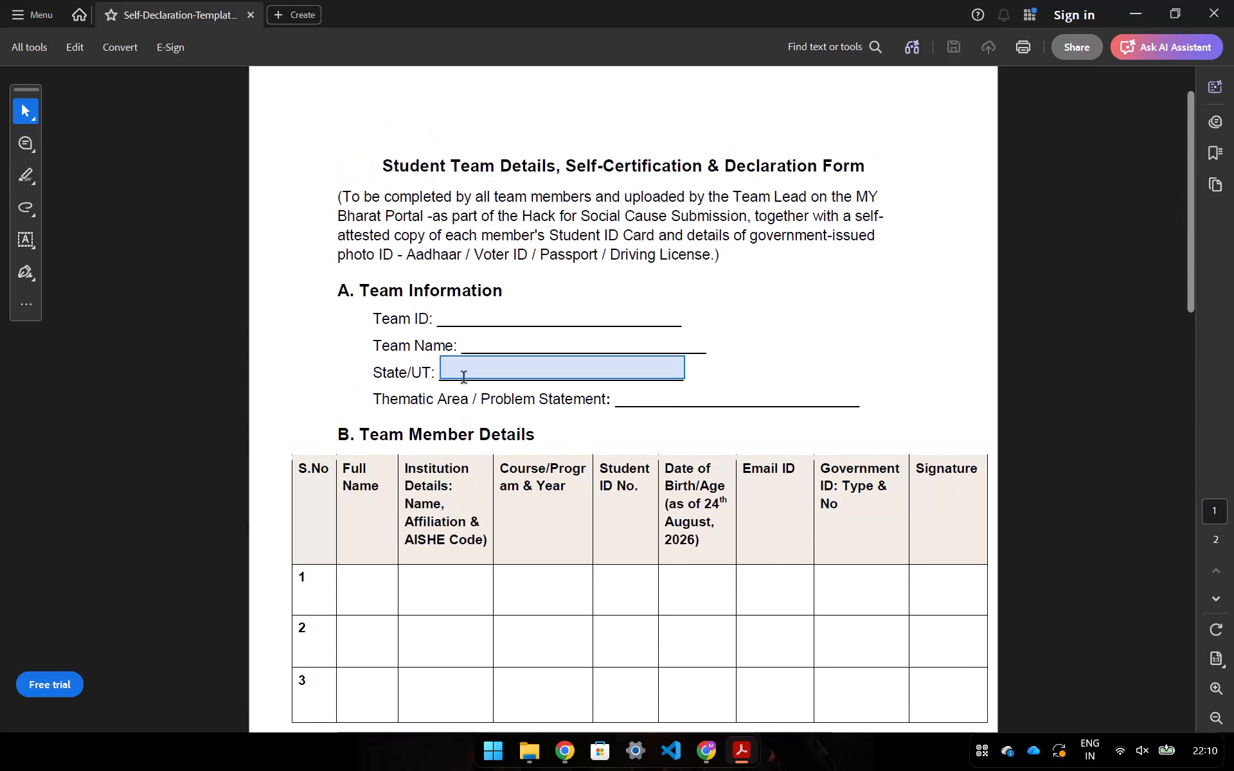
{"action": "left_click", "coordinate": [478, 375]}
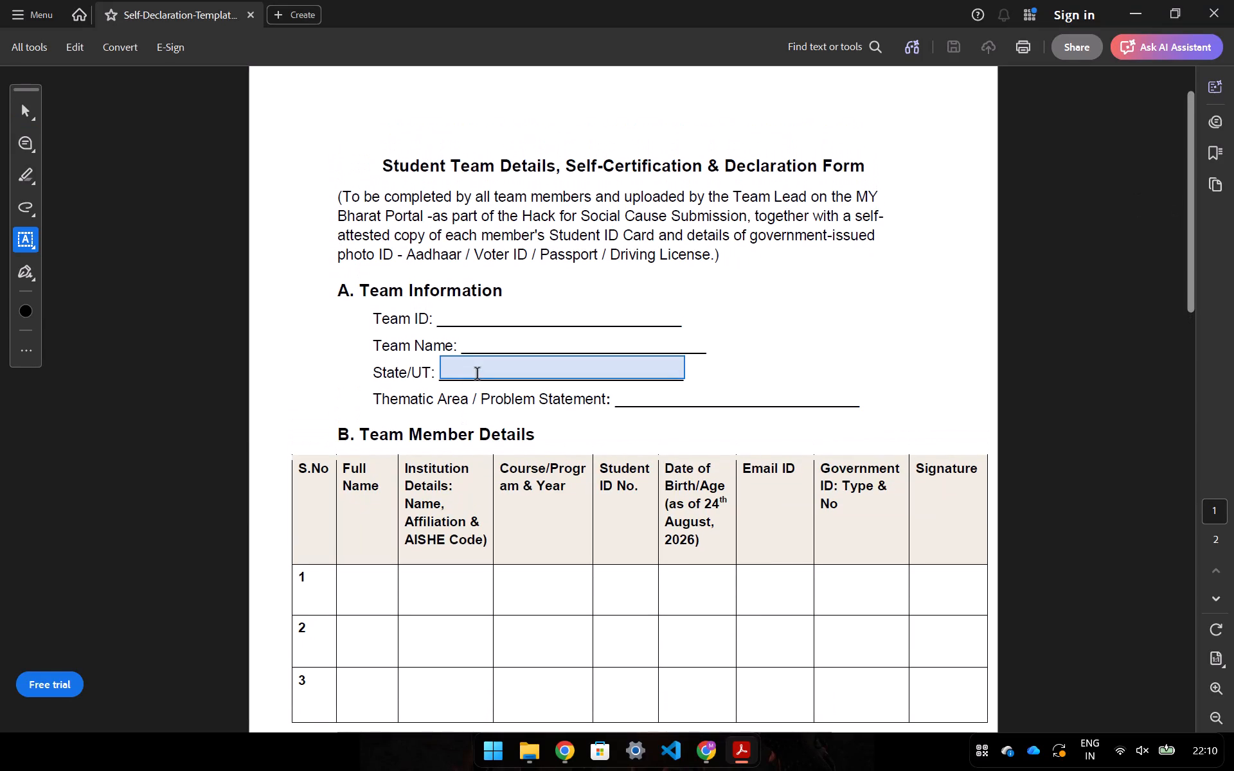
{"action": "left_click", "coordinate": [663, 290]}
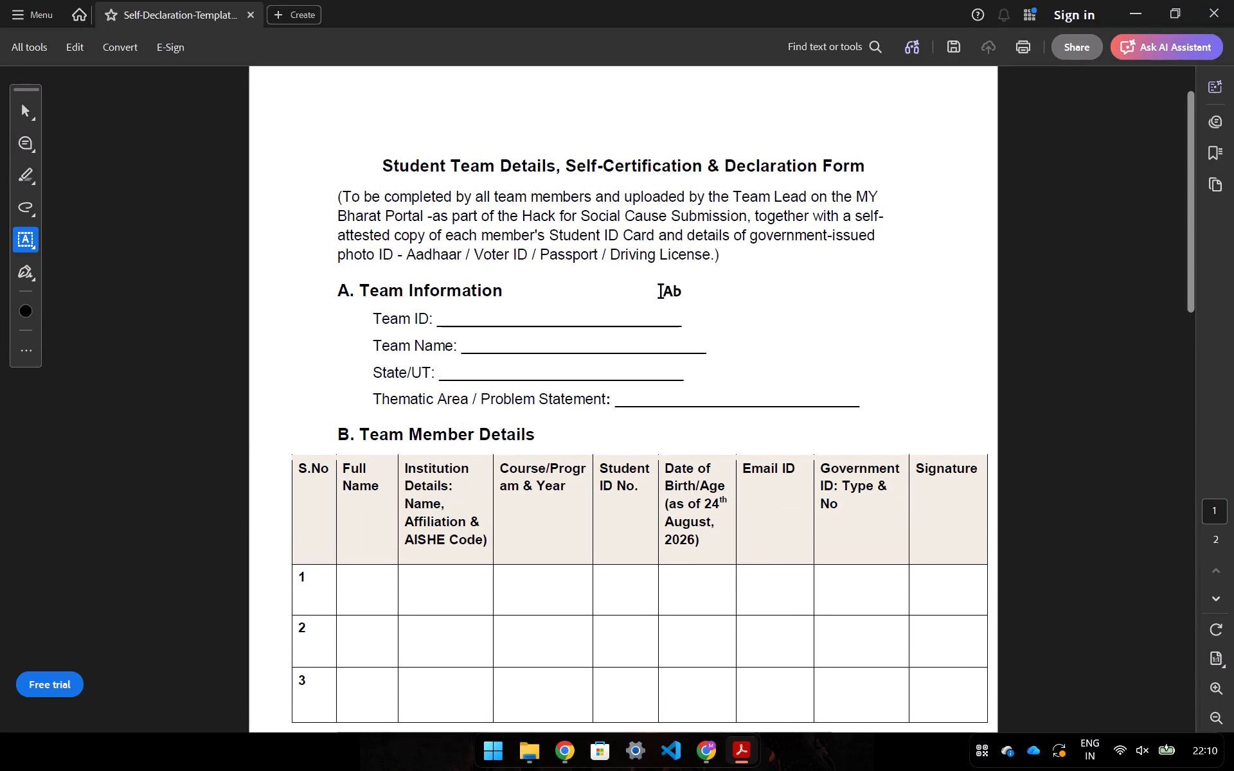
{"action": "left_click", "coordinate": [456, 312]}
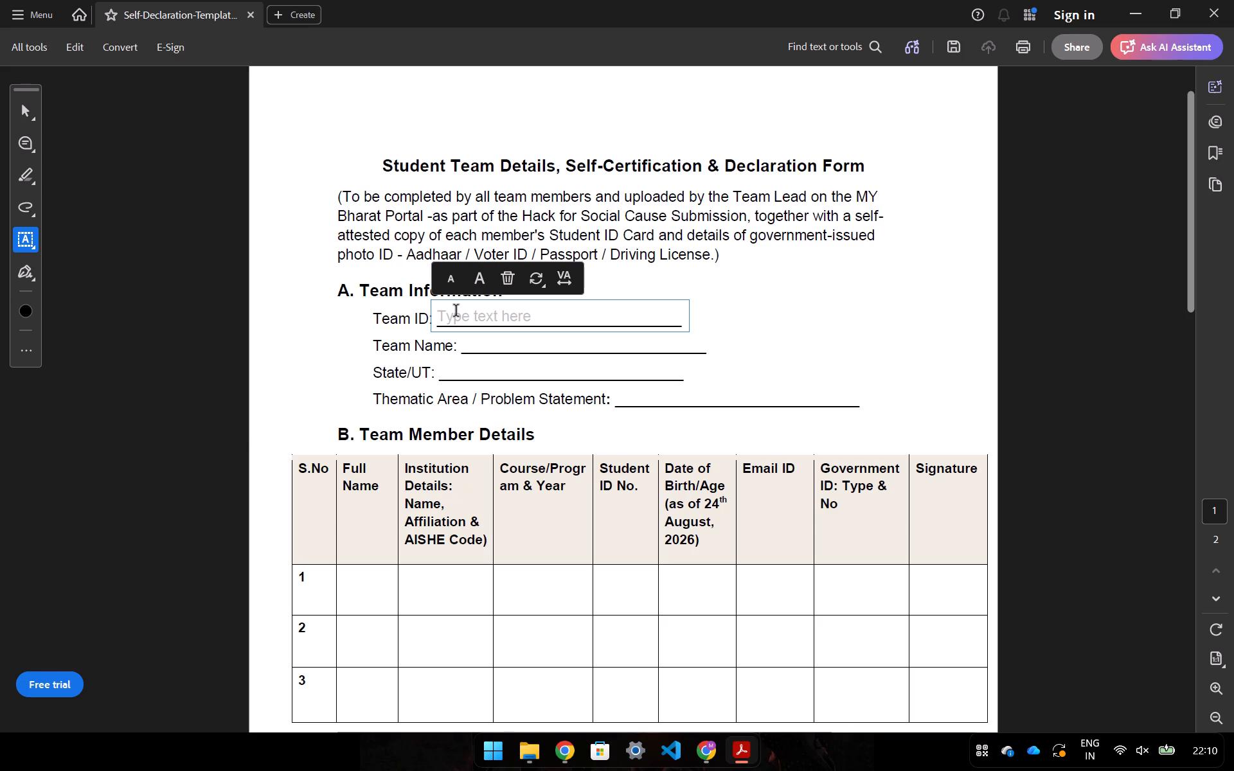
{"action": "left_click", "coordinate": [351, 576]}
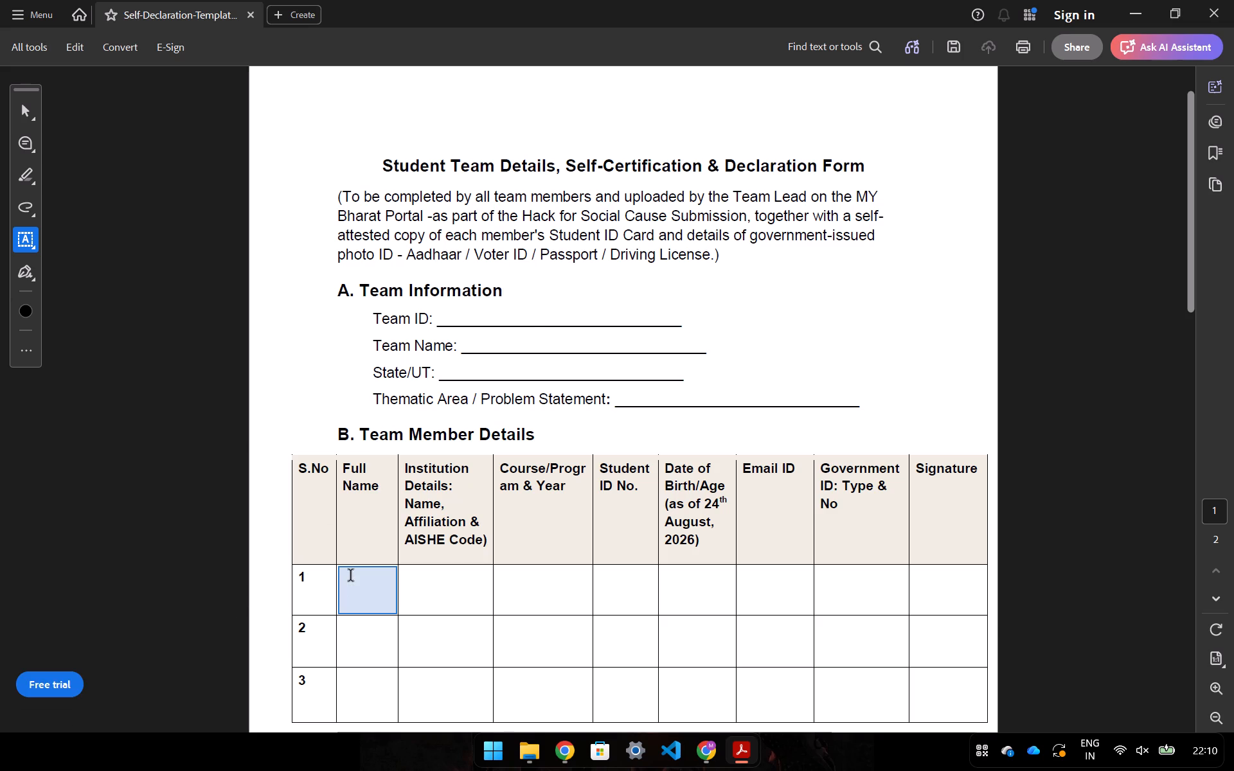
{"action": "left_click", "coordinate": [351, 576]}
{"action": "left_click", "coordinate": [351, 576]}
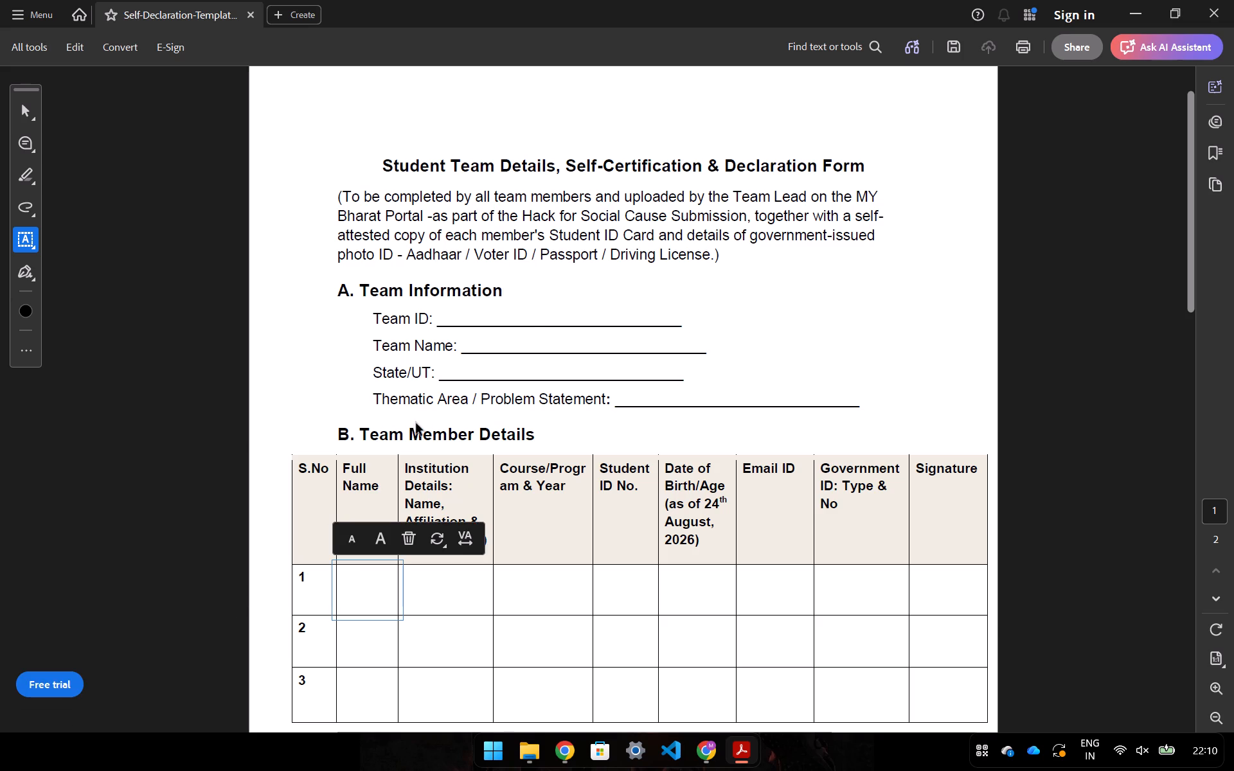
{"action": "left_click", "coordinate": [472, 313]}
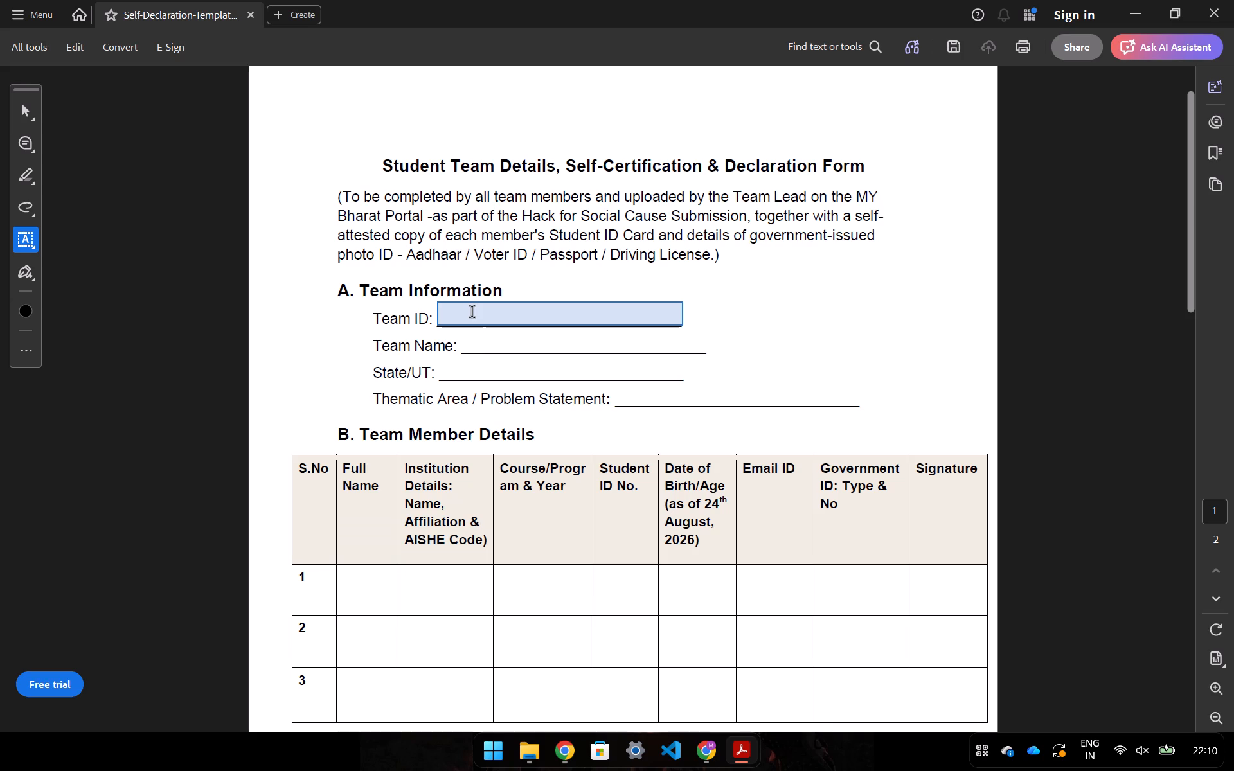
Review both pages of the self-declaration form again, from the team member table through the declarations to the team lead certification.
{"action": "scroll", "coordinate": [472, 313], "scroll_direction": "down", "scroll_amount": 2}
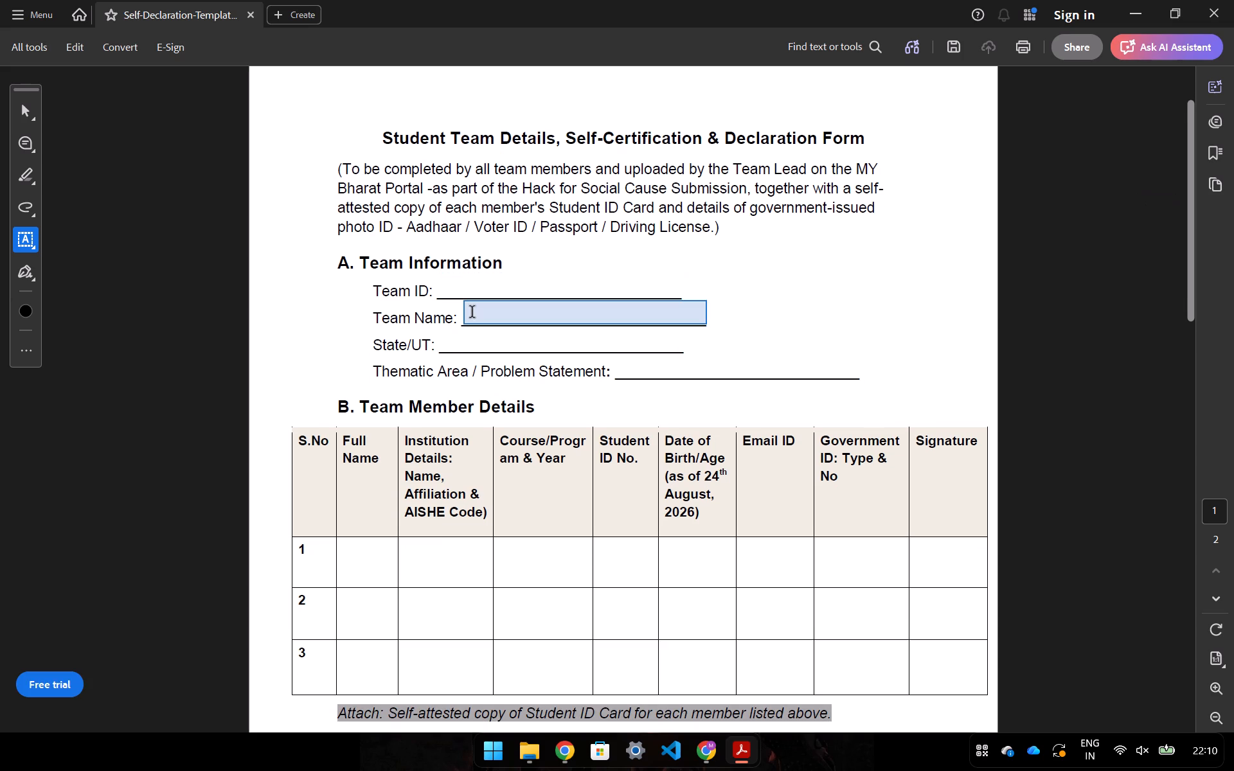
{"action": "scroll", "coordinate": [472, 313], "scroll_direction": "down", "scroll_amount": 2}
{"action": "scroll", "coordinate": [822, 377], "scroll_direction": "left", "scroll_amount": 1}
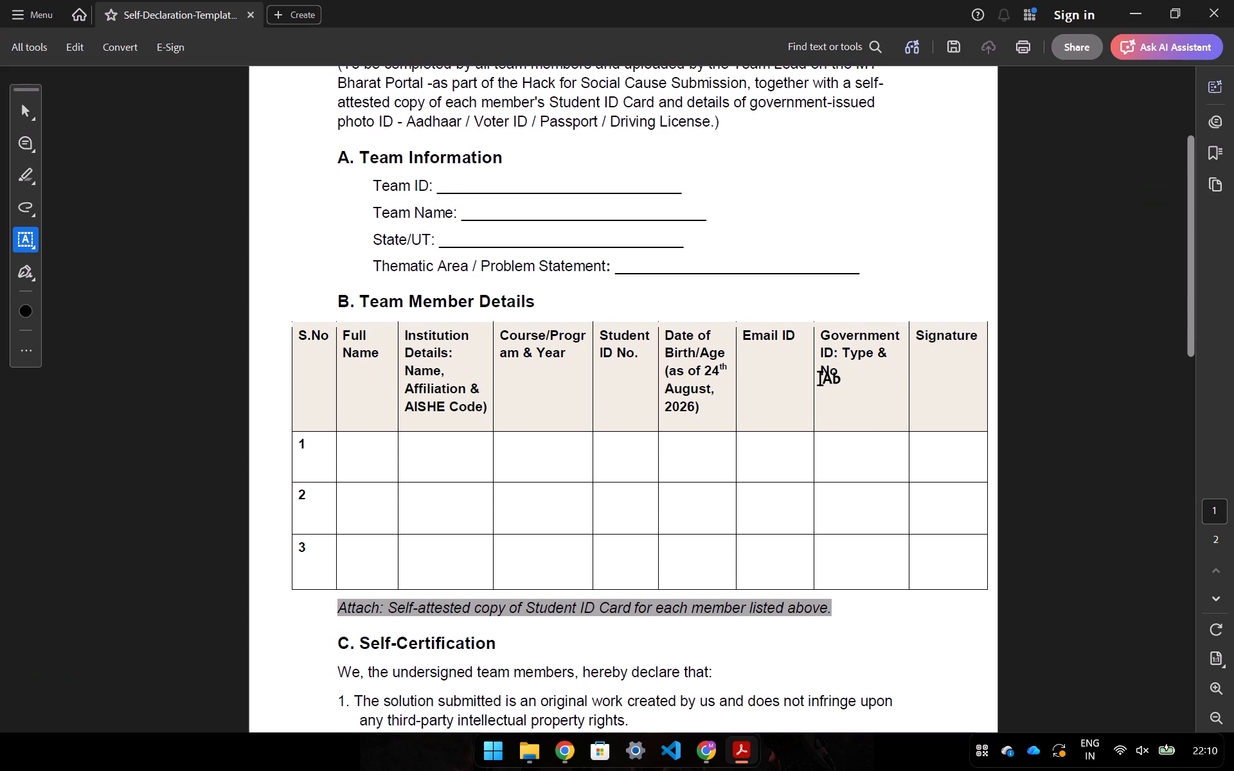
{"action": "scroll", "coordinate": [822, 377], "scroll_direction": "left", "scroll_amount": 1}
{"action": "scroll", "coordinate": [630, 408], "scroll_direction": "down", "scroll_amount": 2}
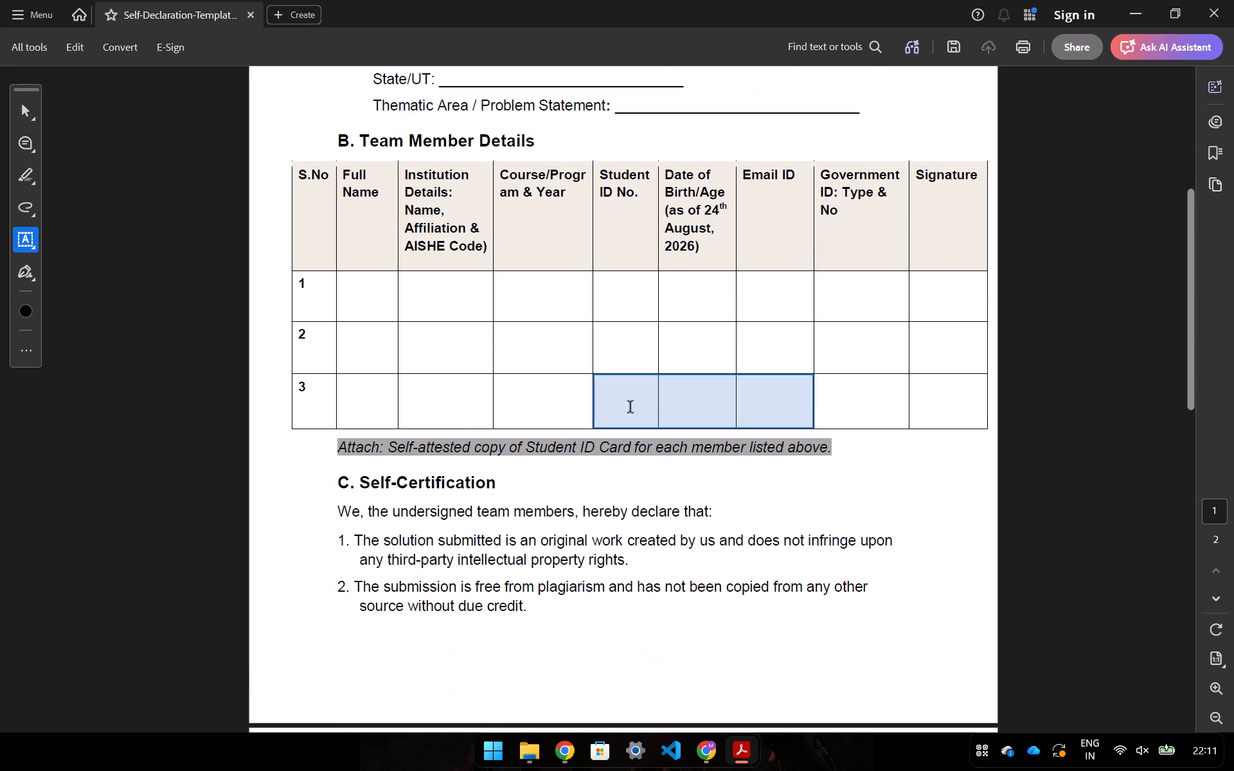
{"action": "scroll", "coordinate": [630, 408], "scroll_direction": "down", "scroll_amount": 3}
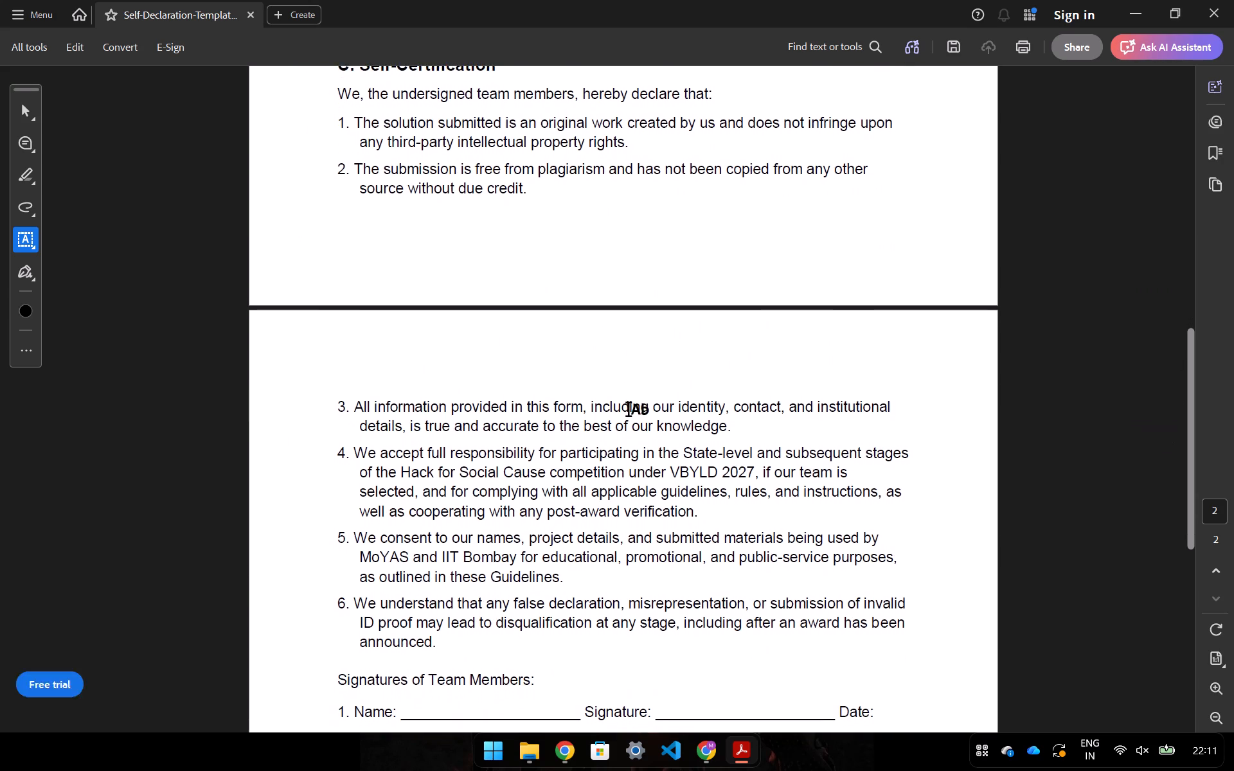
{"action": "scroll", "coordinate": [630, 408], "scroll_direction": "down", "scroll_amount": 6}
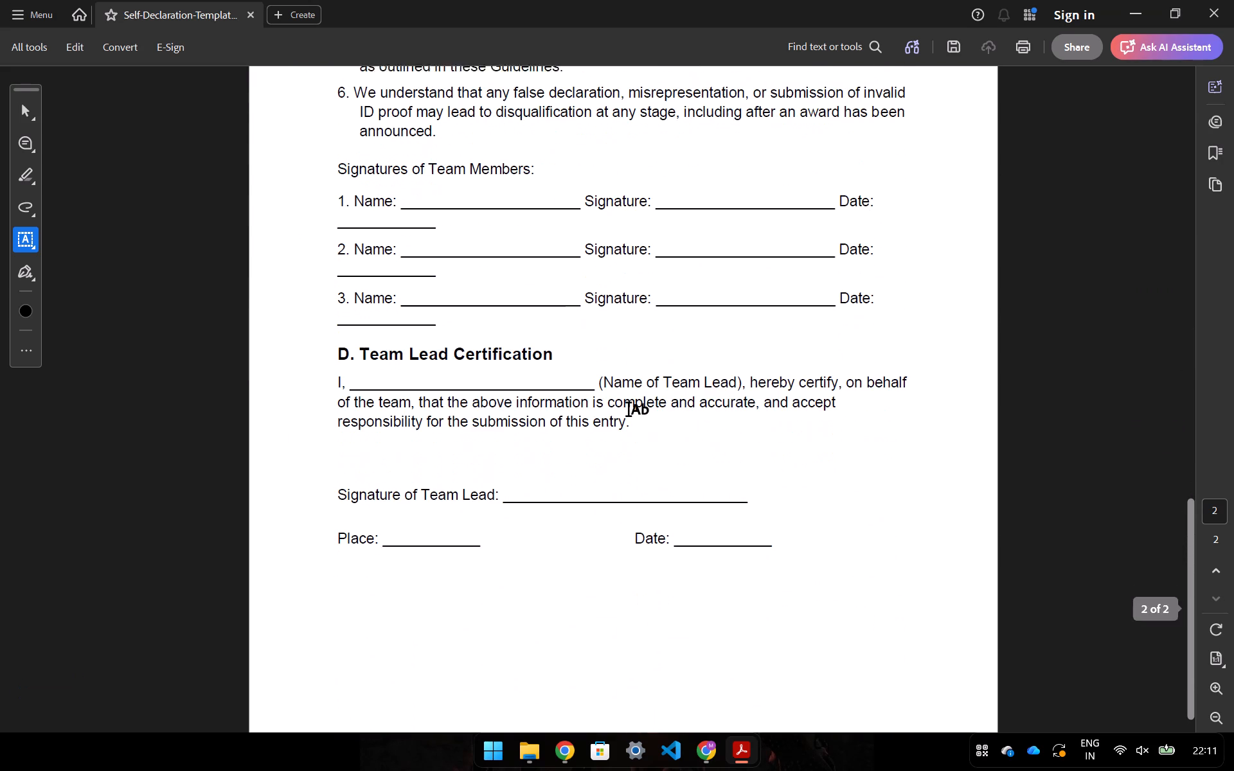
{"action": "scroll", "coordinate": [630, 408], "scroll_direction": "down", "scroll_amount": 5}
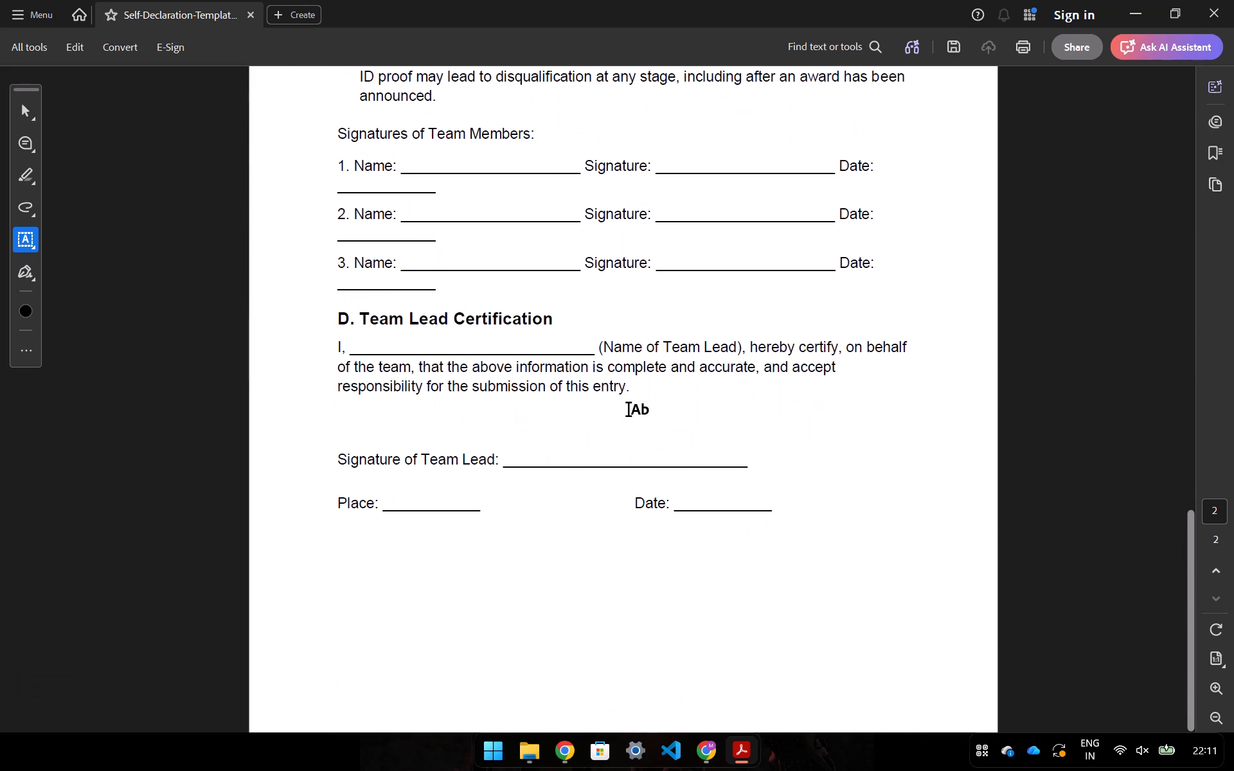
{"action": "scroll", "coordinate": [630, 408], "scroll_direction": "up", "scroll_amount": 7}
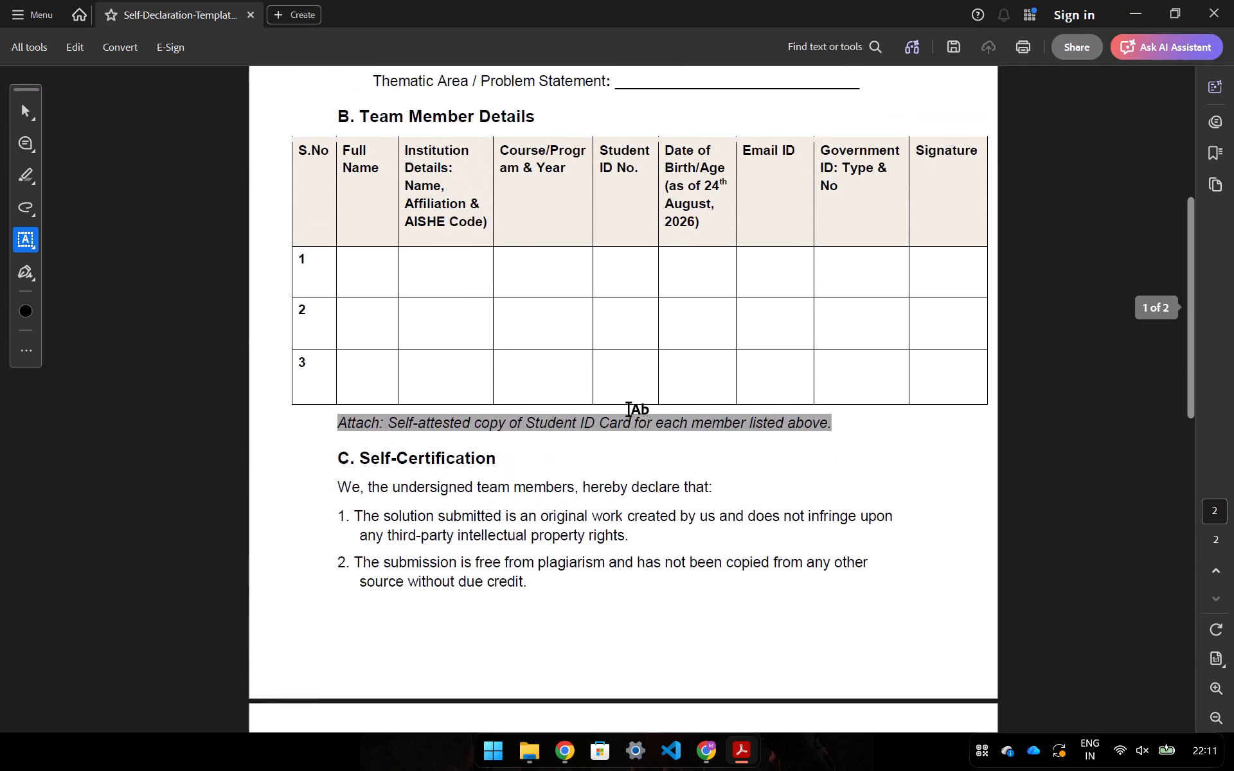
{"action": "scroll", "coordinate": [630, 408], "scroll_direction": "up", "scroll_amount": 4}
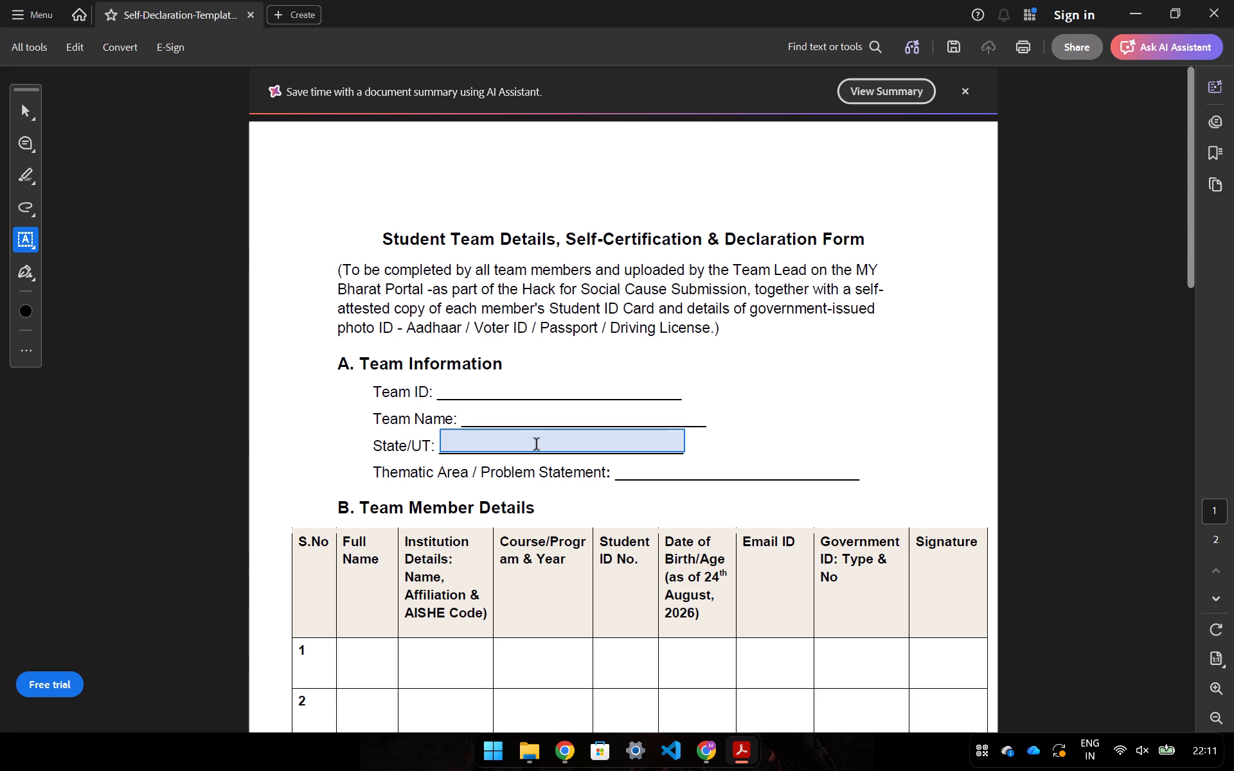
Fill in the State/UT line under Team Information with Arunachal Pradesh.
{"action": "left_click", "coordinate": [519, 439]}
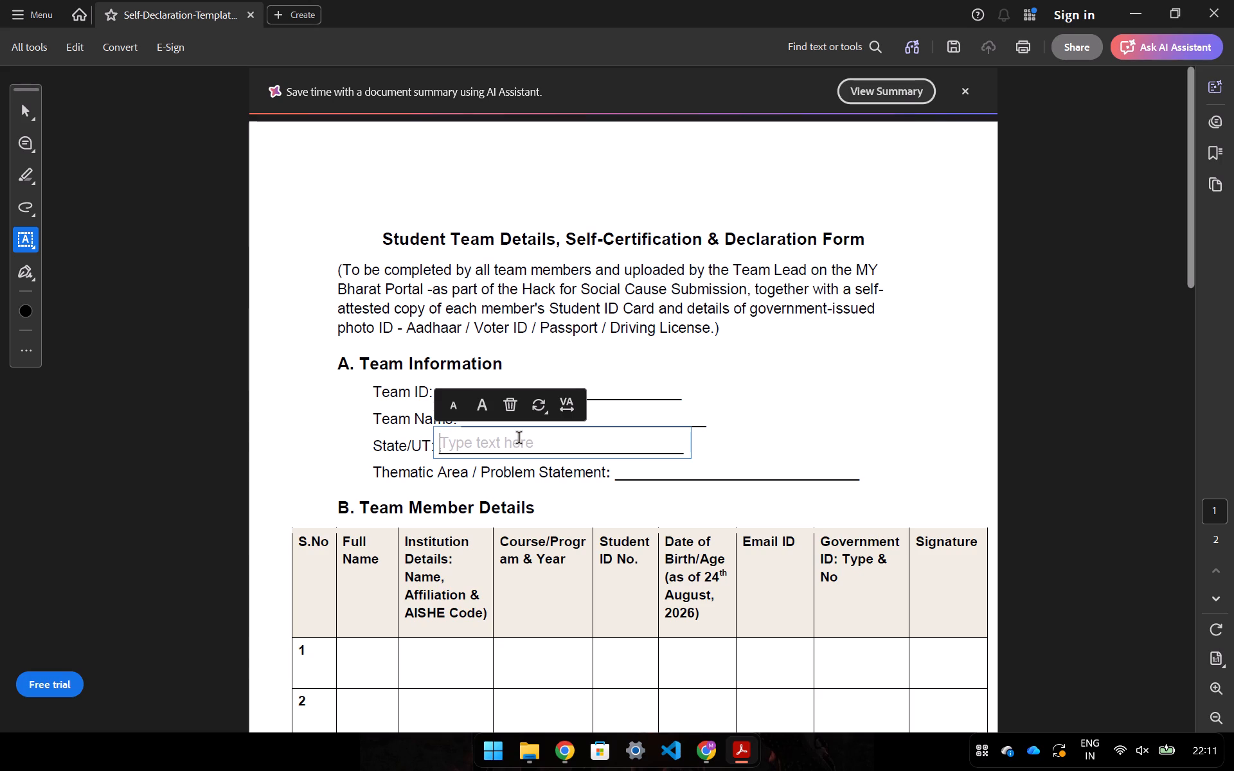
{"action": "key", "text": "shift+a"}
{"action": "type", "text": "runaca"}
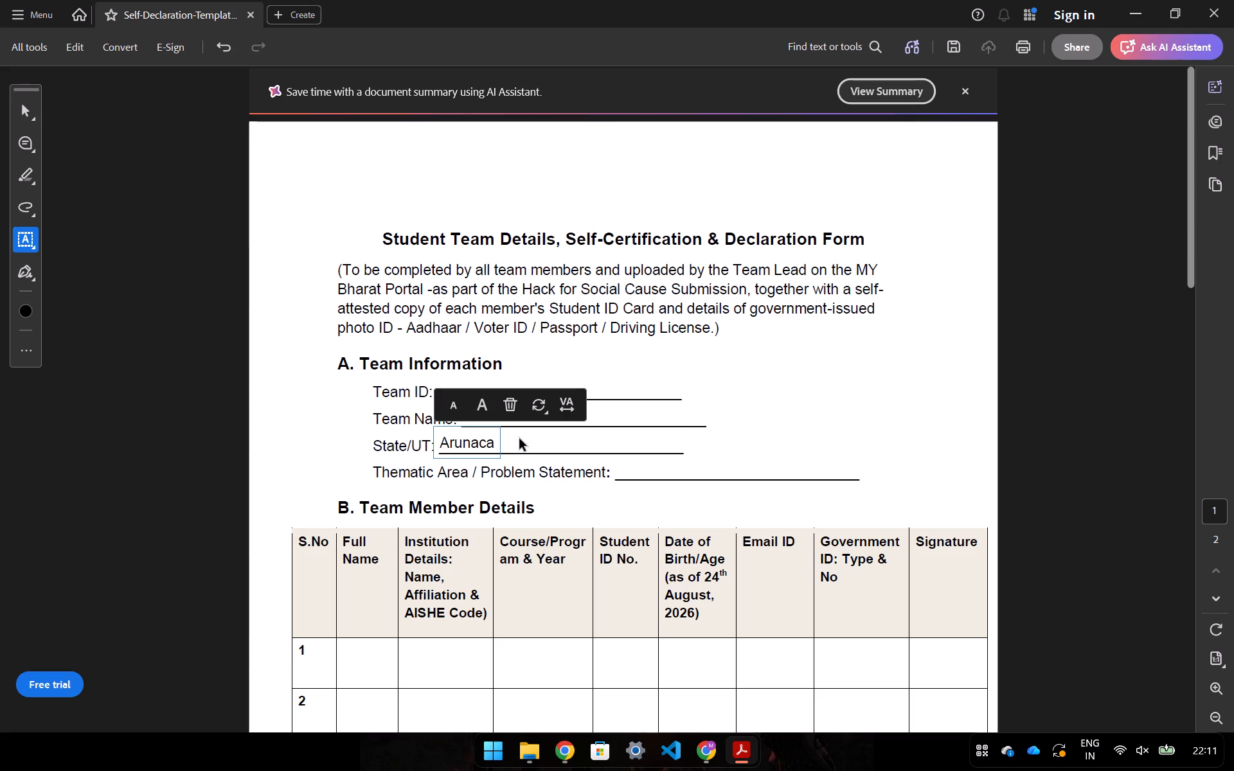
{"action": "key", "text": "BackSpace"}
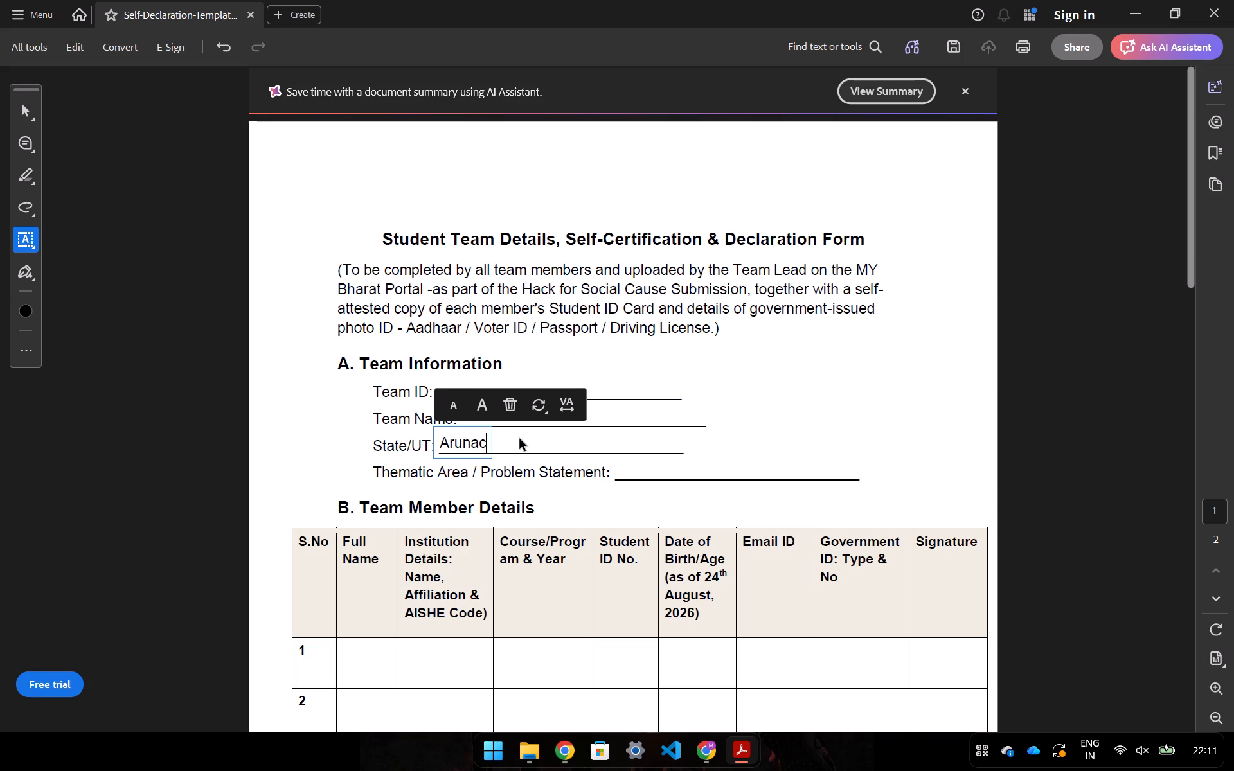
{"action": "type", "text": "hal"}
{"action": "key", "text": "space"}
{"action": "key", "text": "shift+p"}
{"action": "type", "text": "radesh"}
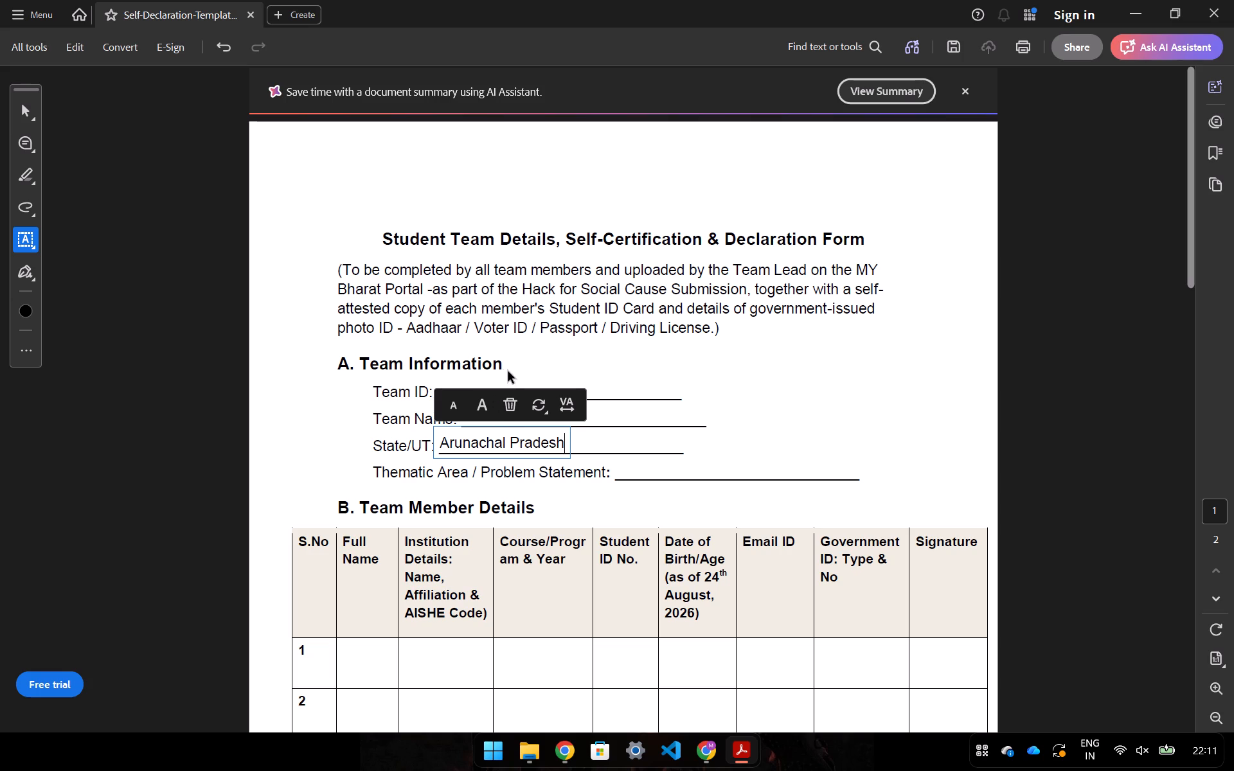
{"action": "left_click", "coordinate": [634, 396]}
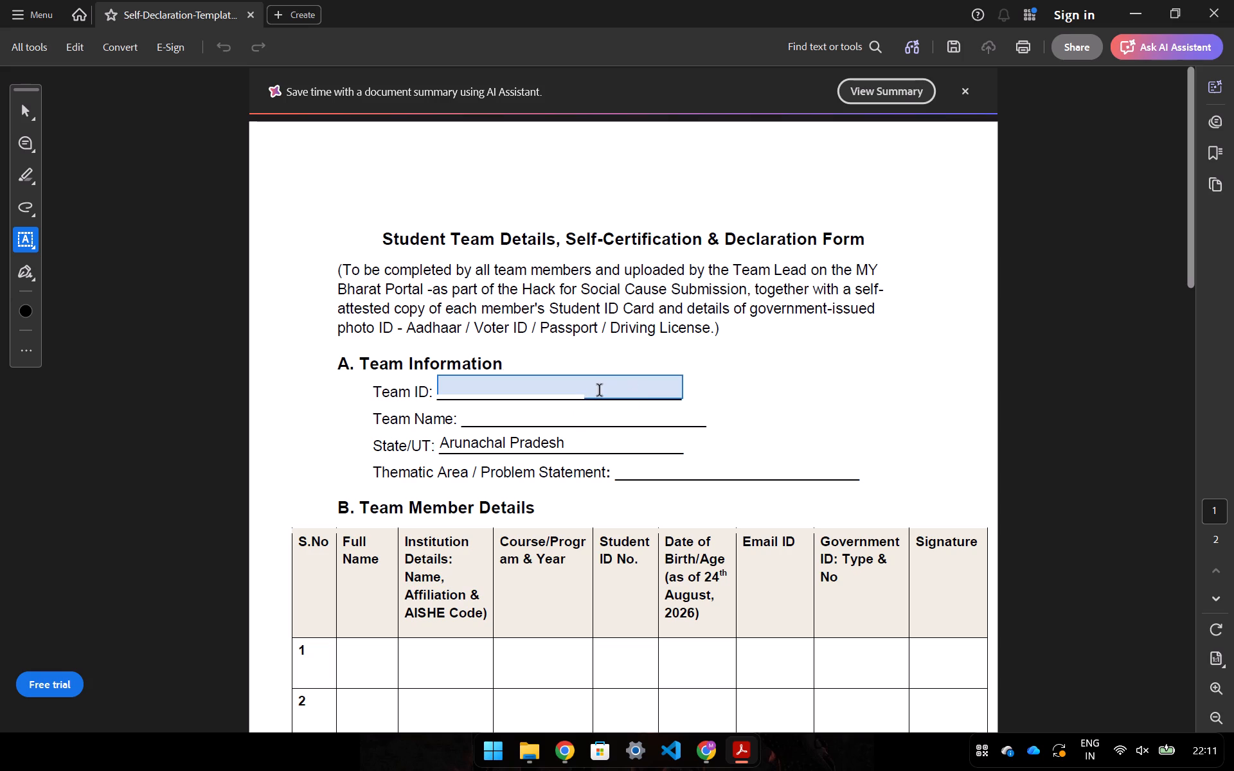
Bring up the Windows app launcher over the self-declaration form.
{"action": "left_click", "coordinate": [499, 750]}
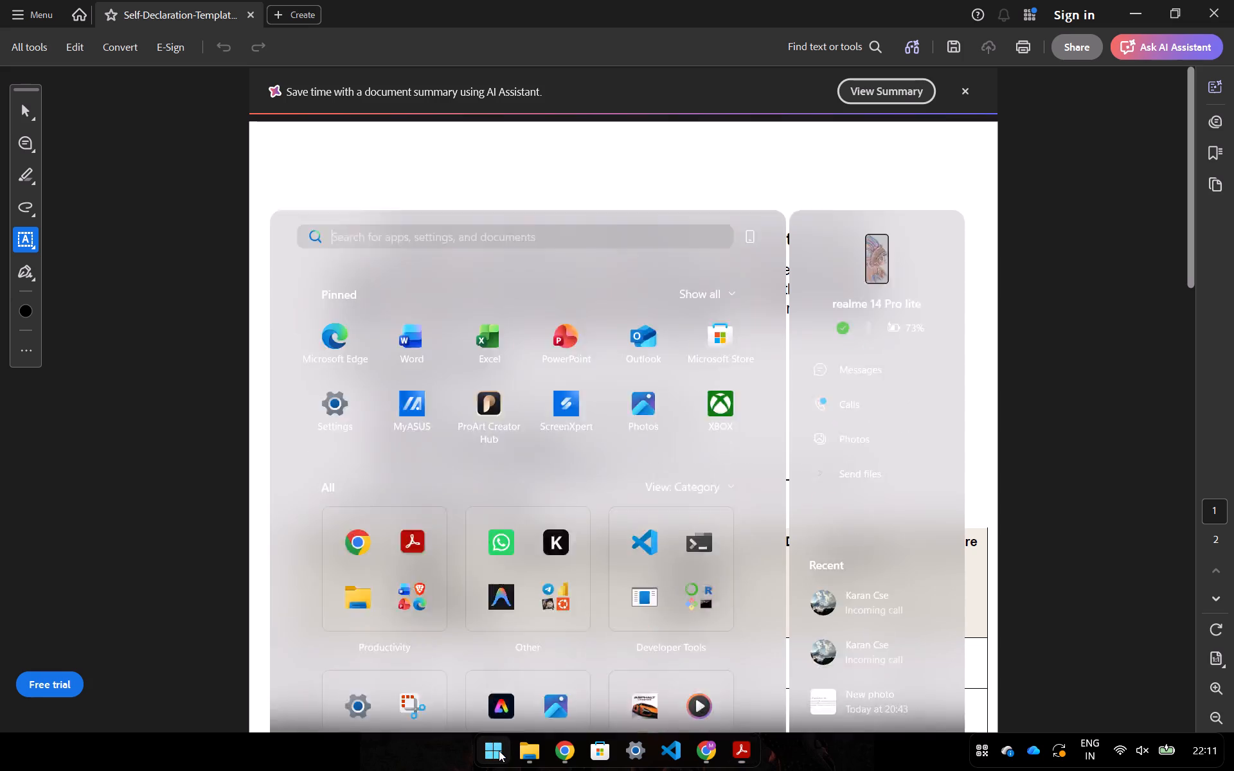
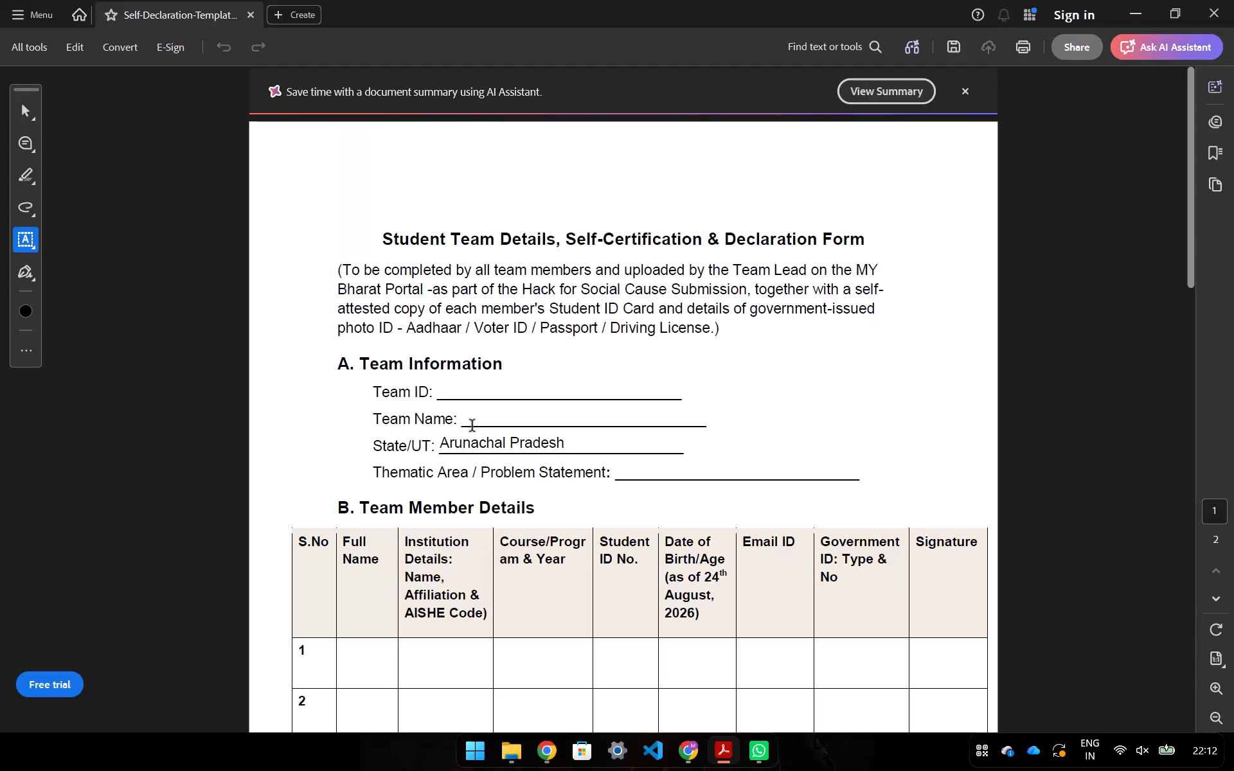
Fill in the Team Name line under Team Information with Elite Nova.
{"action": "left_click", "coordinate": [484, 414]}
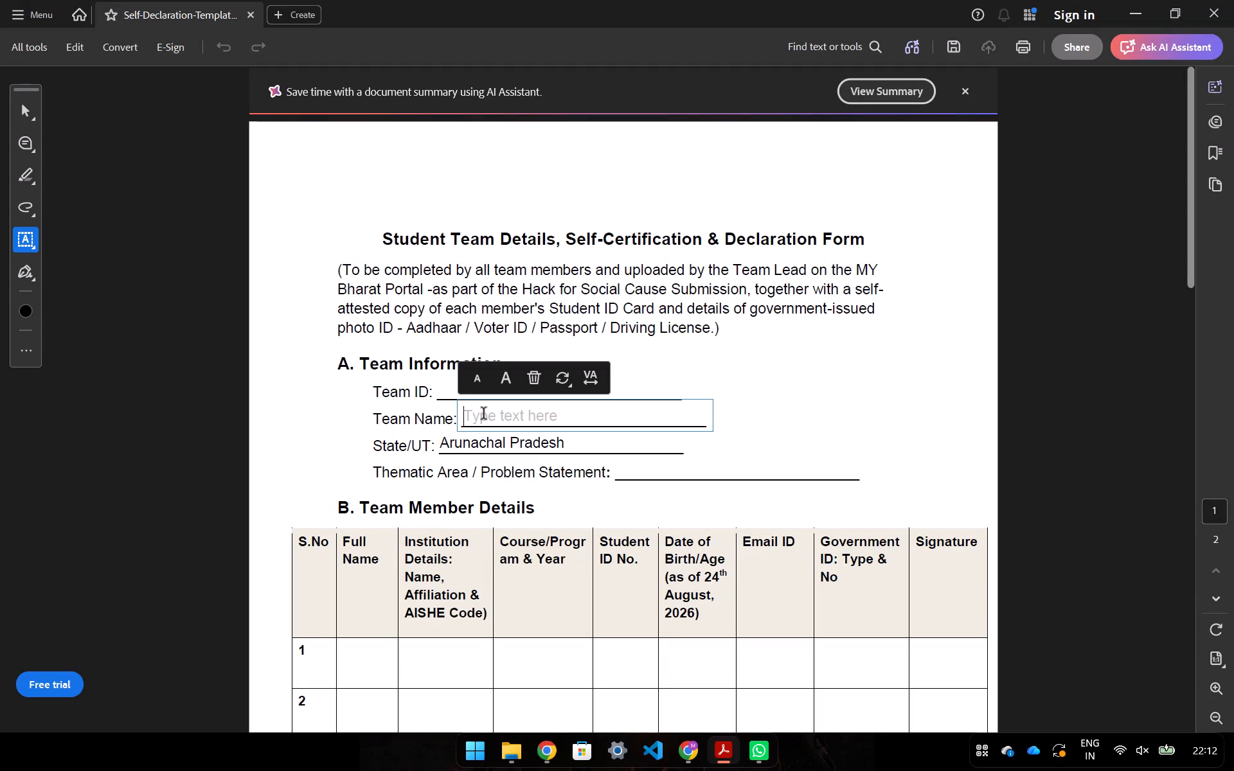
{"action": "type", "text": "Elite NOva"}
{"action": "key", "text": "BackSpace"}
{"action": "key", "text": "BackSpace"}
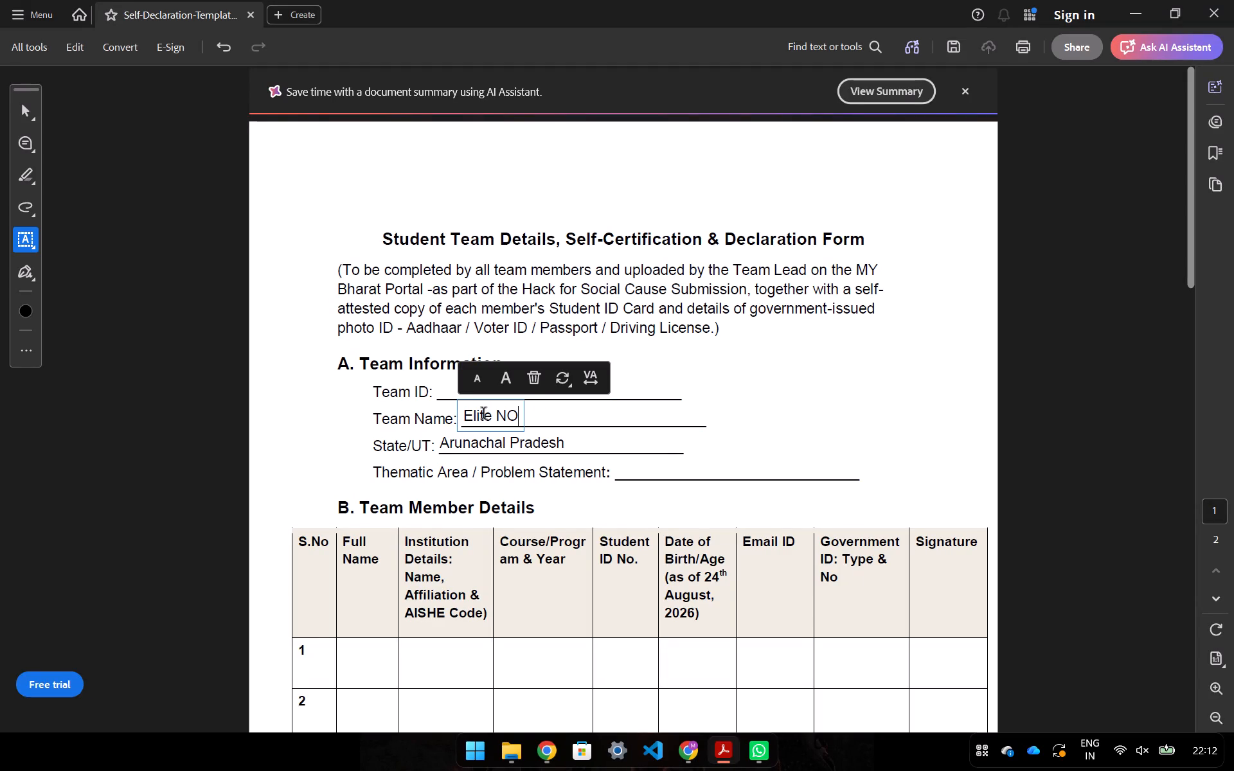
{"action": "key", "text": "BackSpace"}
{"action": "type", "text": "ova"}
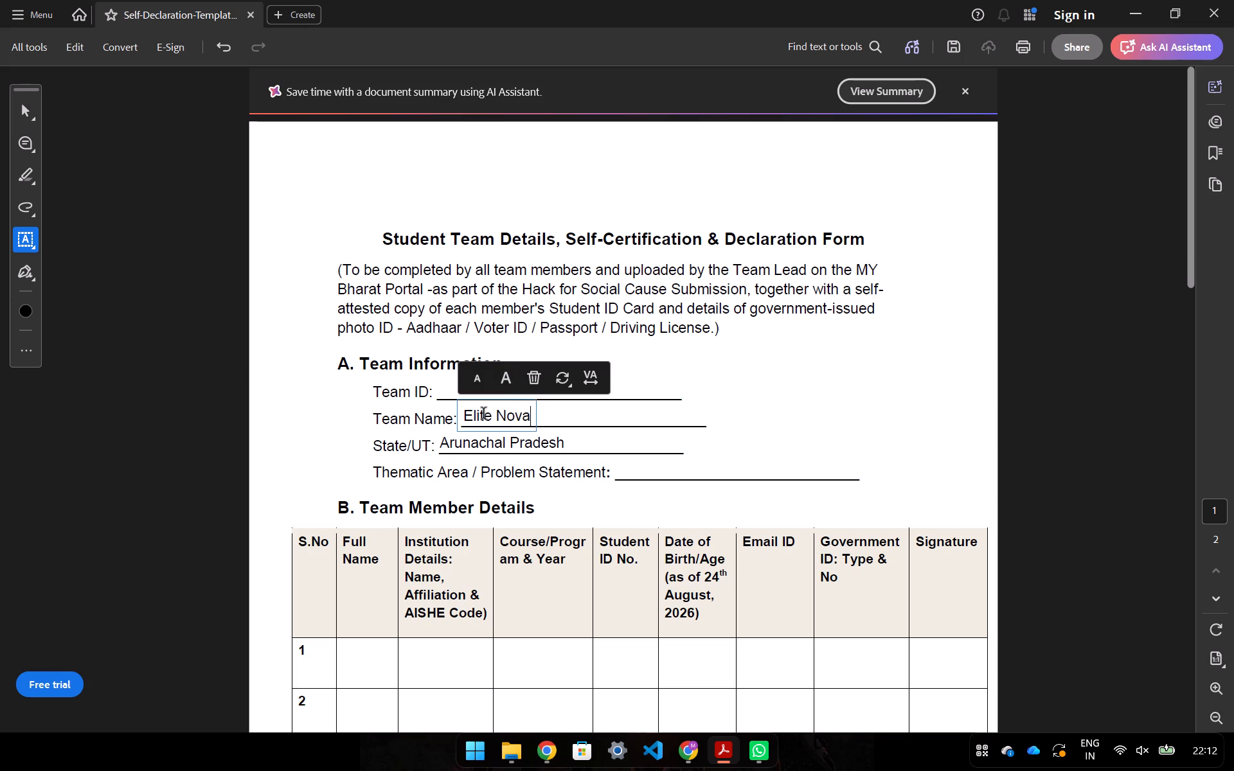
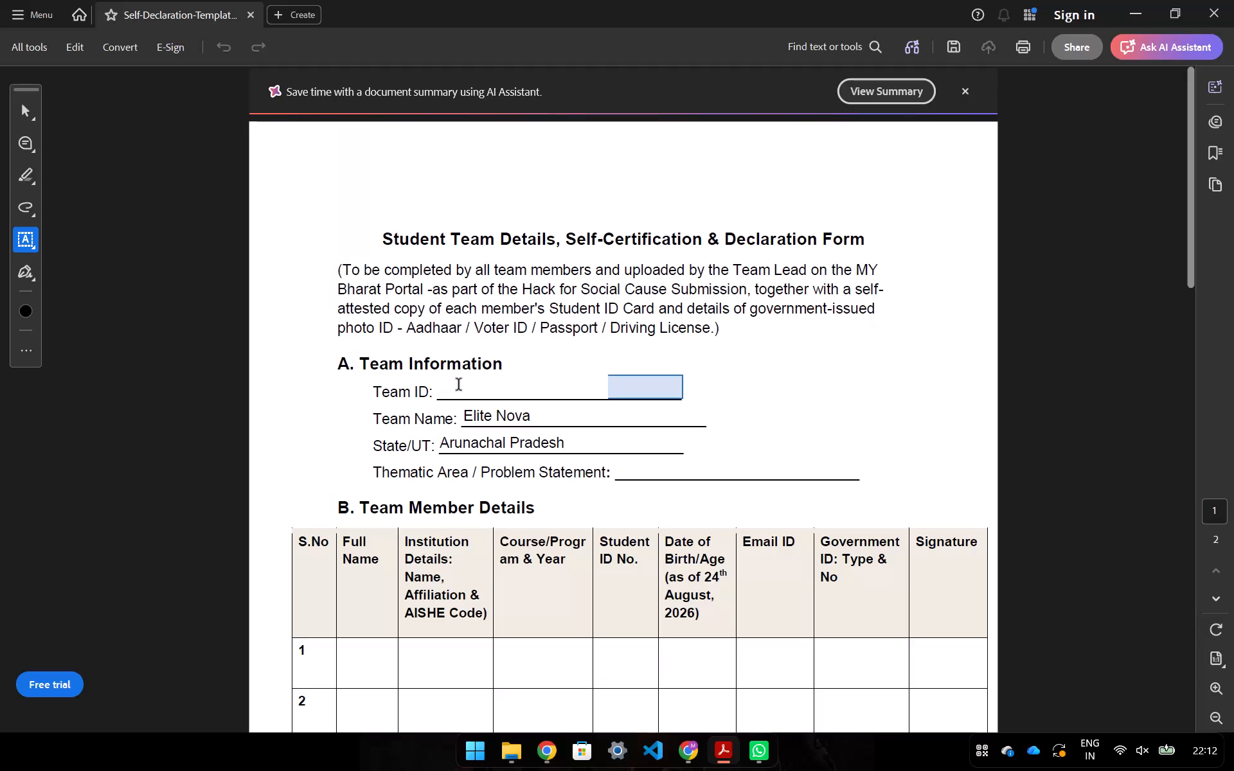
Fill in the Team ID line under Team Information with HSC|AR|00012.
{"action": "left_click", "coordinate": [459, 385]}
{"action": "left_click", "coordinate": [459, 385]}
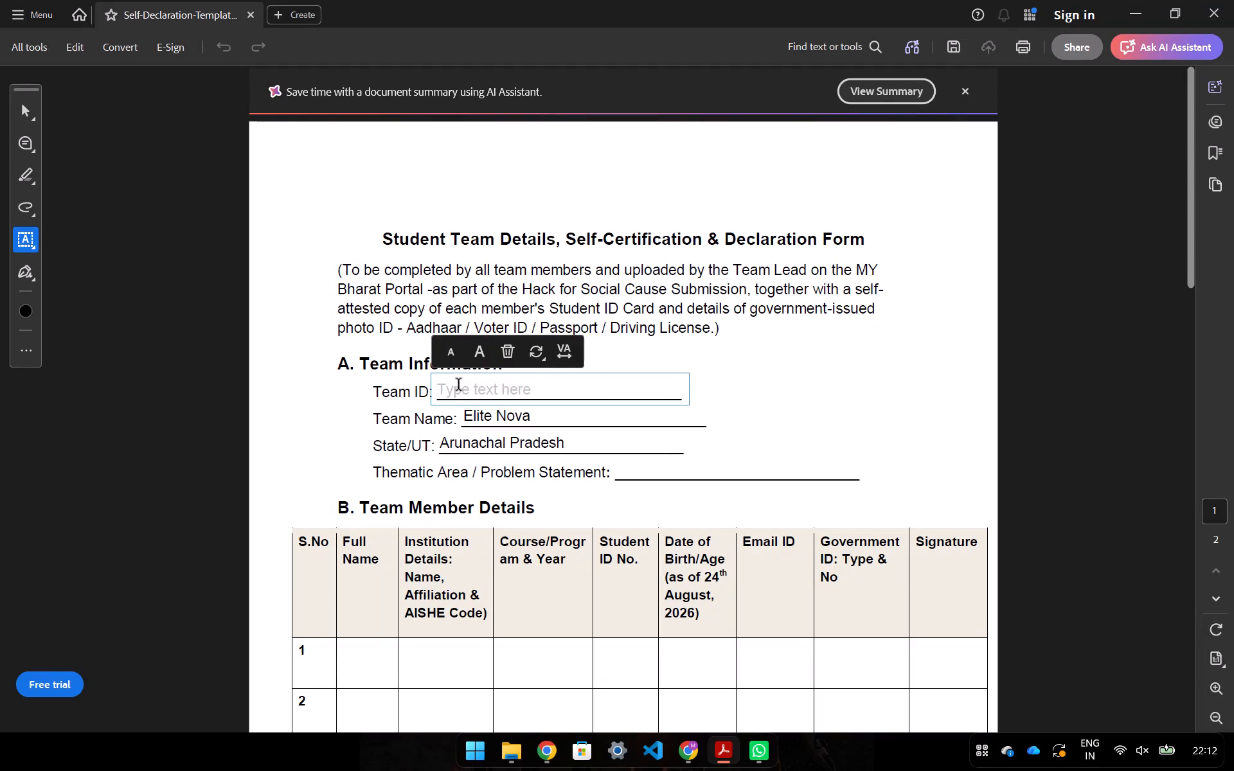
{"action": "key", "text": "ctrl+v"}
Switch to the MY Bharat entry page in Chrome and check the selected theme in the Select Theme options.
{"action": "scroll", "coordinate": [459, 385], "scroll_direction": "down", "scroll_amount": 1}
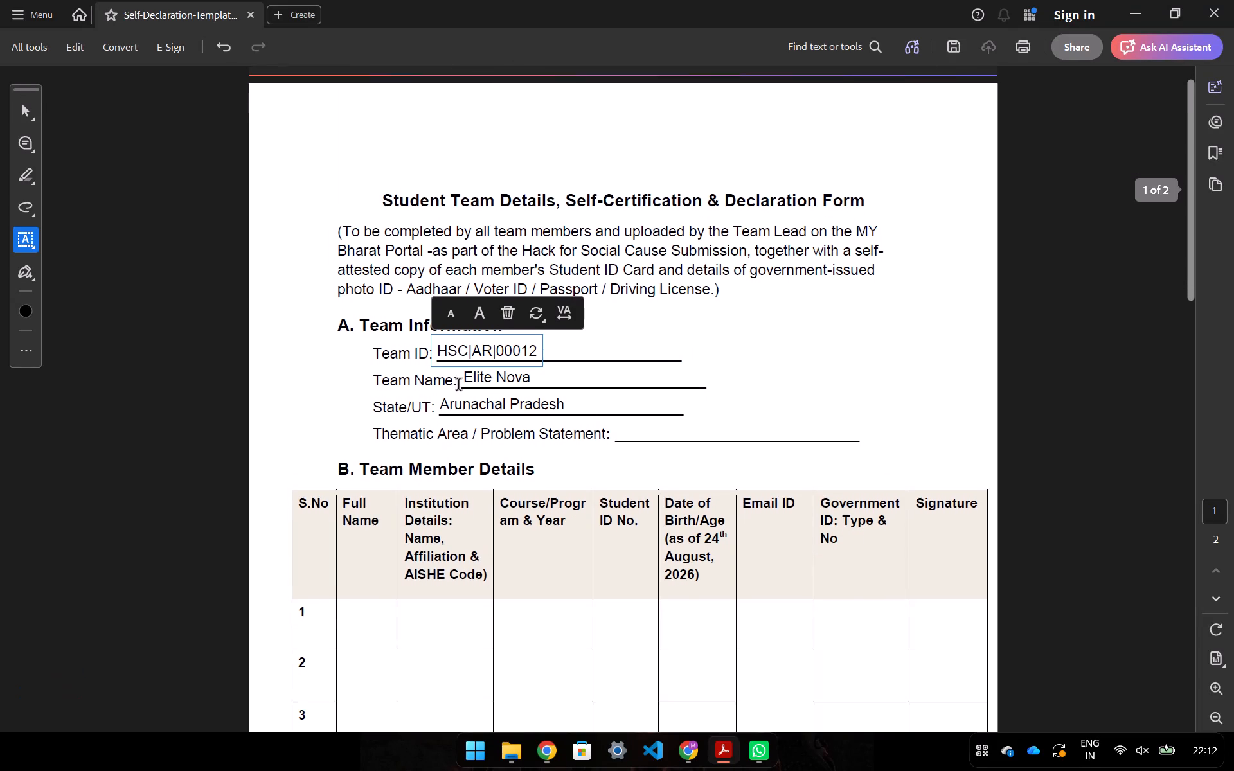
{"action": "scroll", "coordinate": [459, 385], "scroll_direction": "down", "scroll_amount": 1}
{"action": "left_click", "coordinate": [629, 400]}
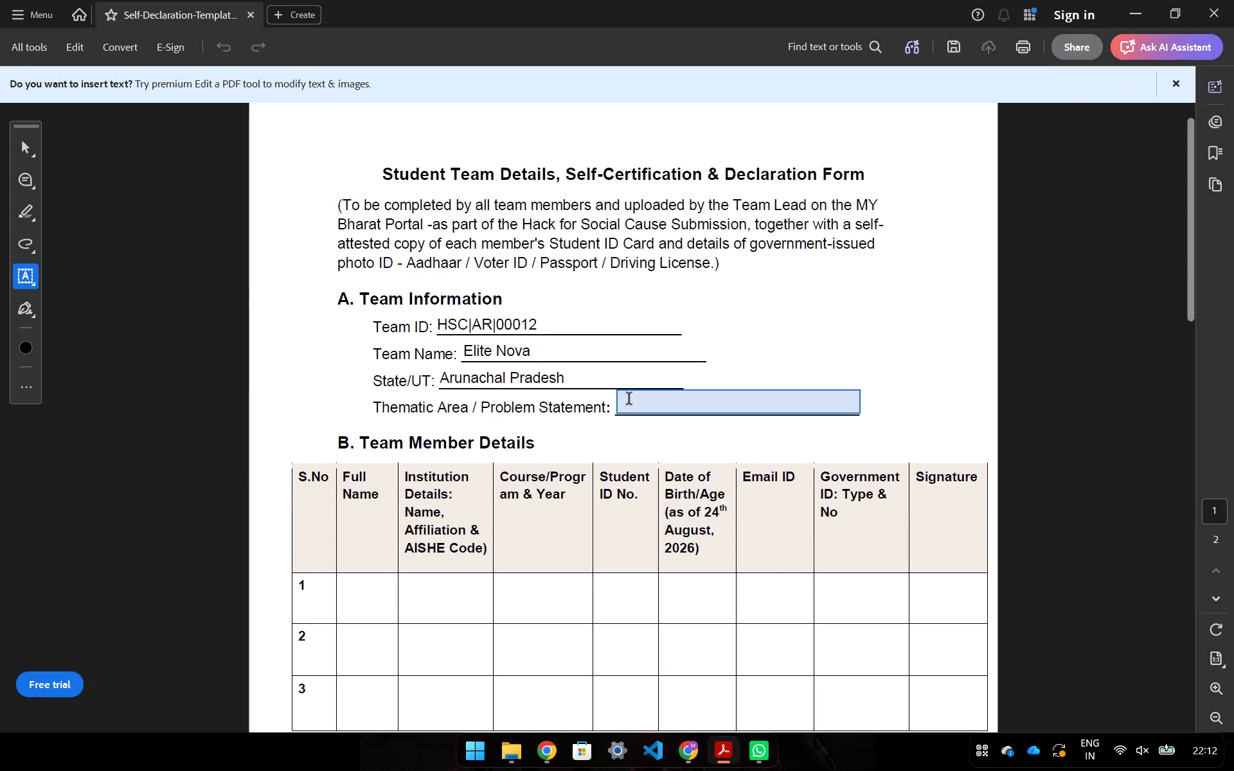
{"action": "key", "text": "alt+Tab"}
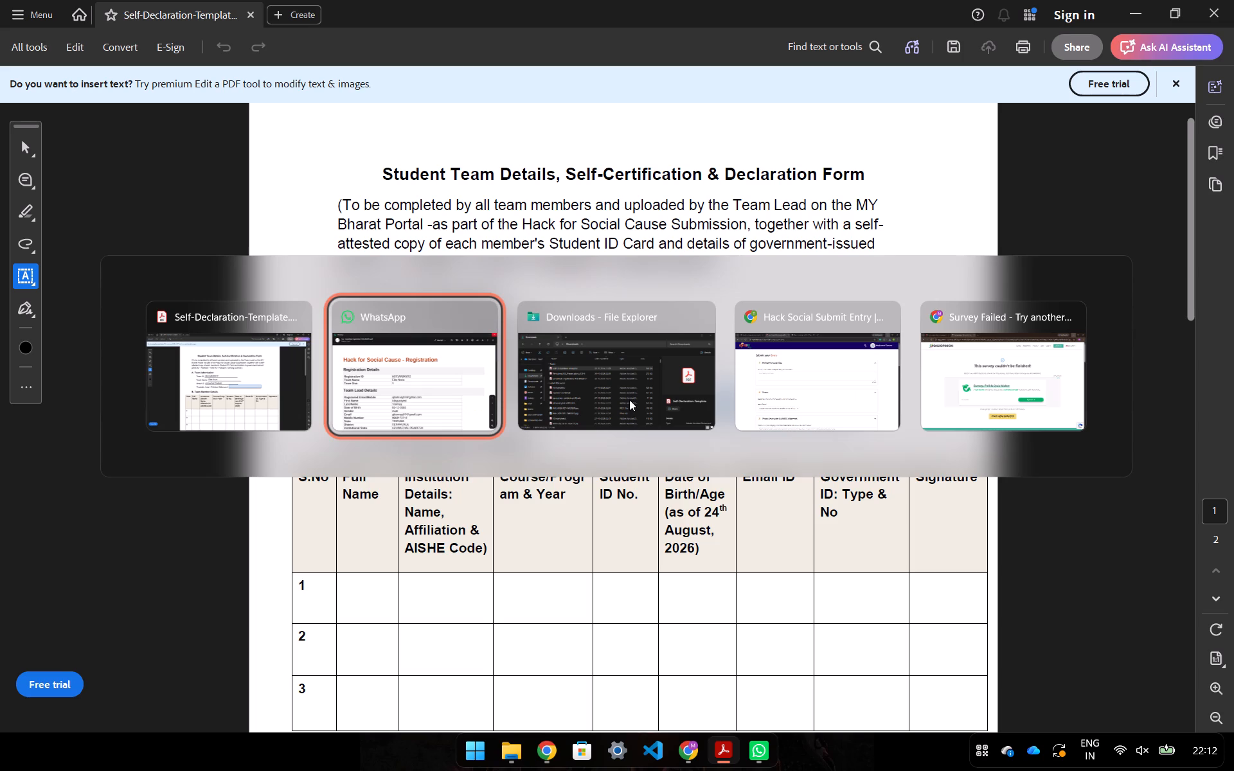
{"action": "key", "text": "alt+Tab"}
{"action": "key", "text": "alt+Tab"}
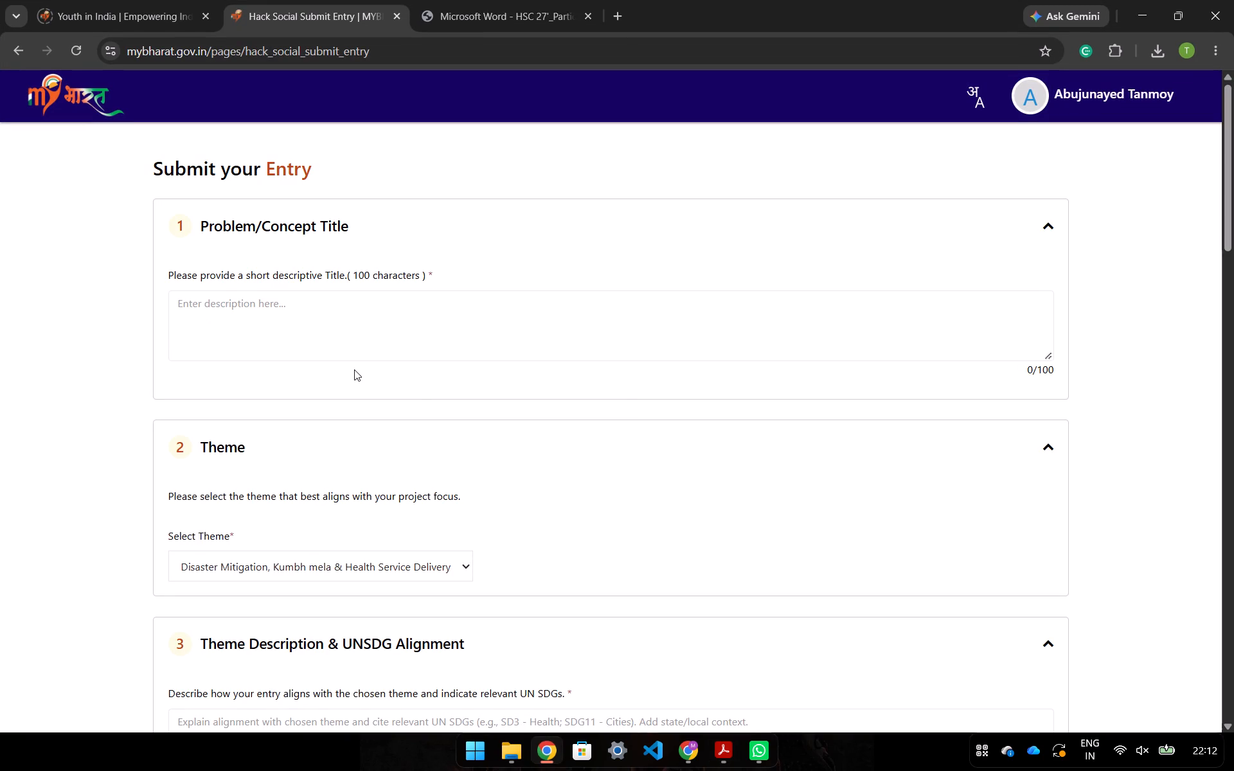
{"action": "scroll", "coordinate": [354, 369], "scroll_direction": "up", "scroll_amount": 2}
{"action": "scroll", "coordinate": [354, 369], "scroll_direction": "down", "scroll_amount": 1}
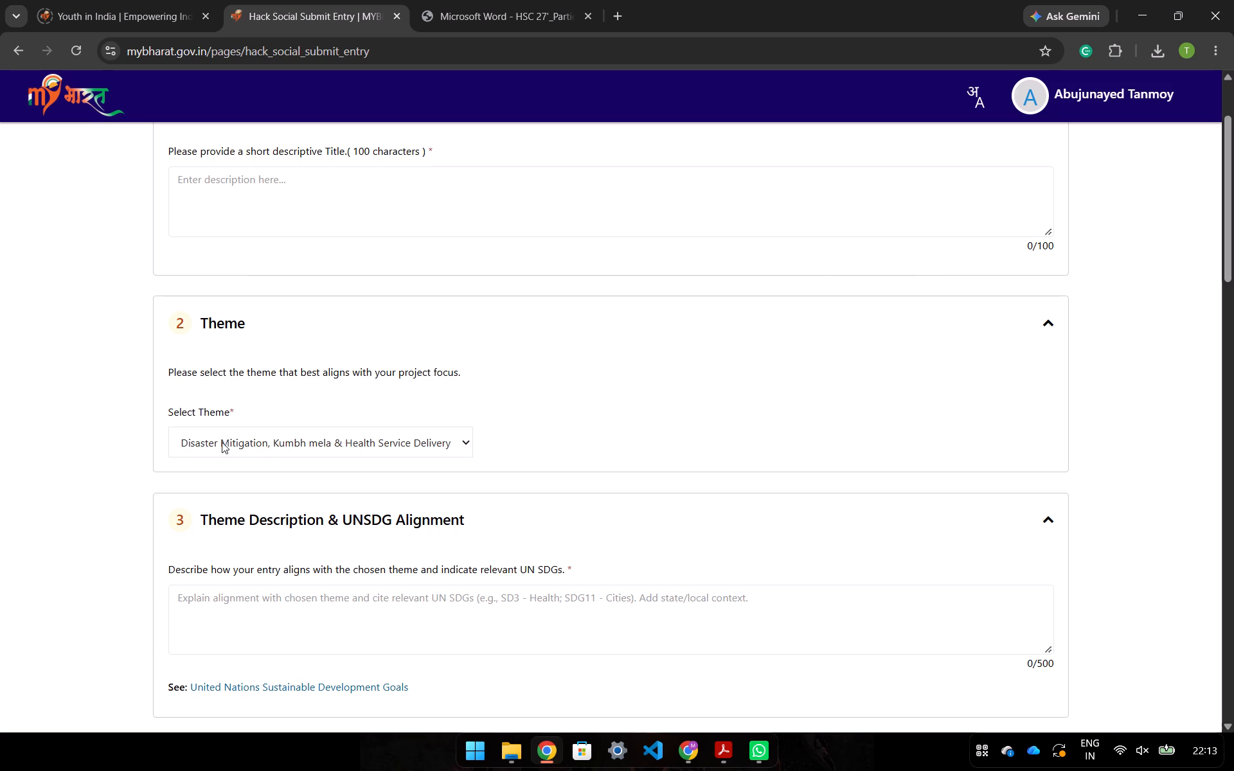
{"action": "left_click_drag", "start_coordinate": [178, 434], "coordinate": [241, 453]}
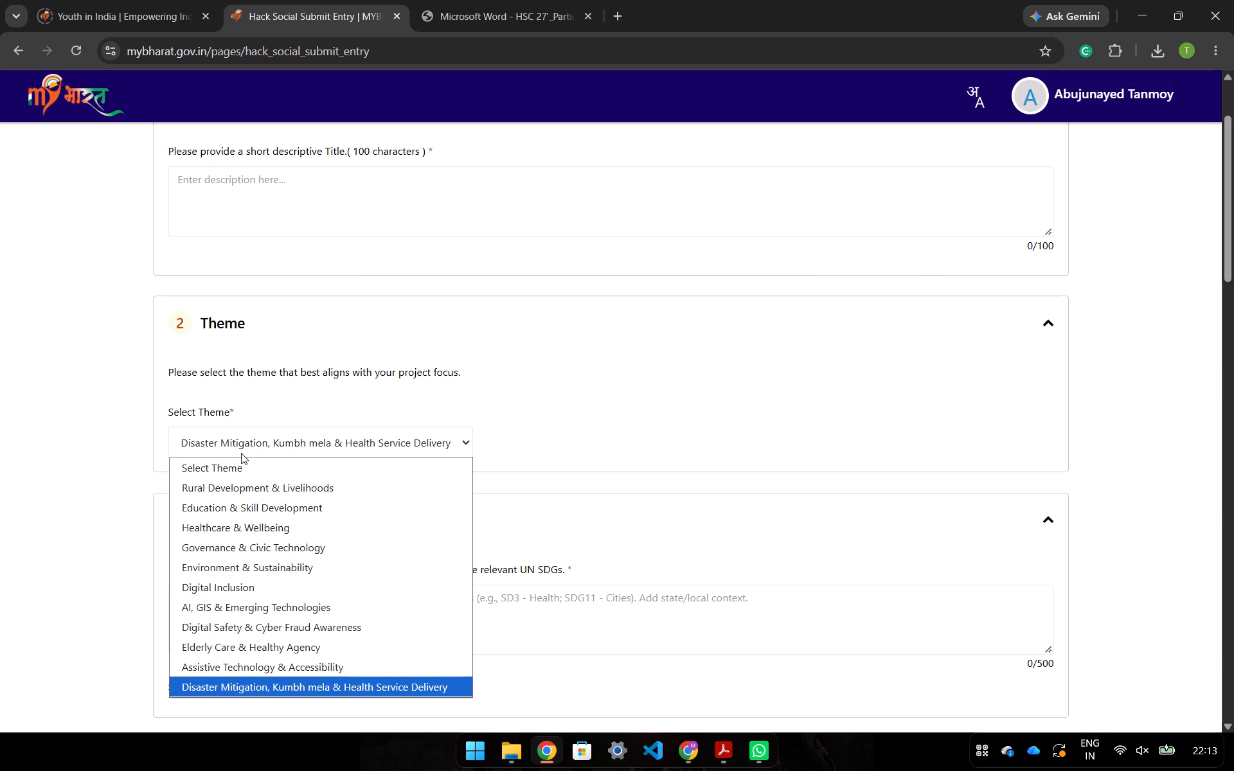
{"action": "left_click_drag", "start_coordinate": [241, 453], "coordinate": [255, 695]}
{"action": "left_click", "coordinate": [255, 695]}
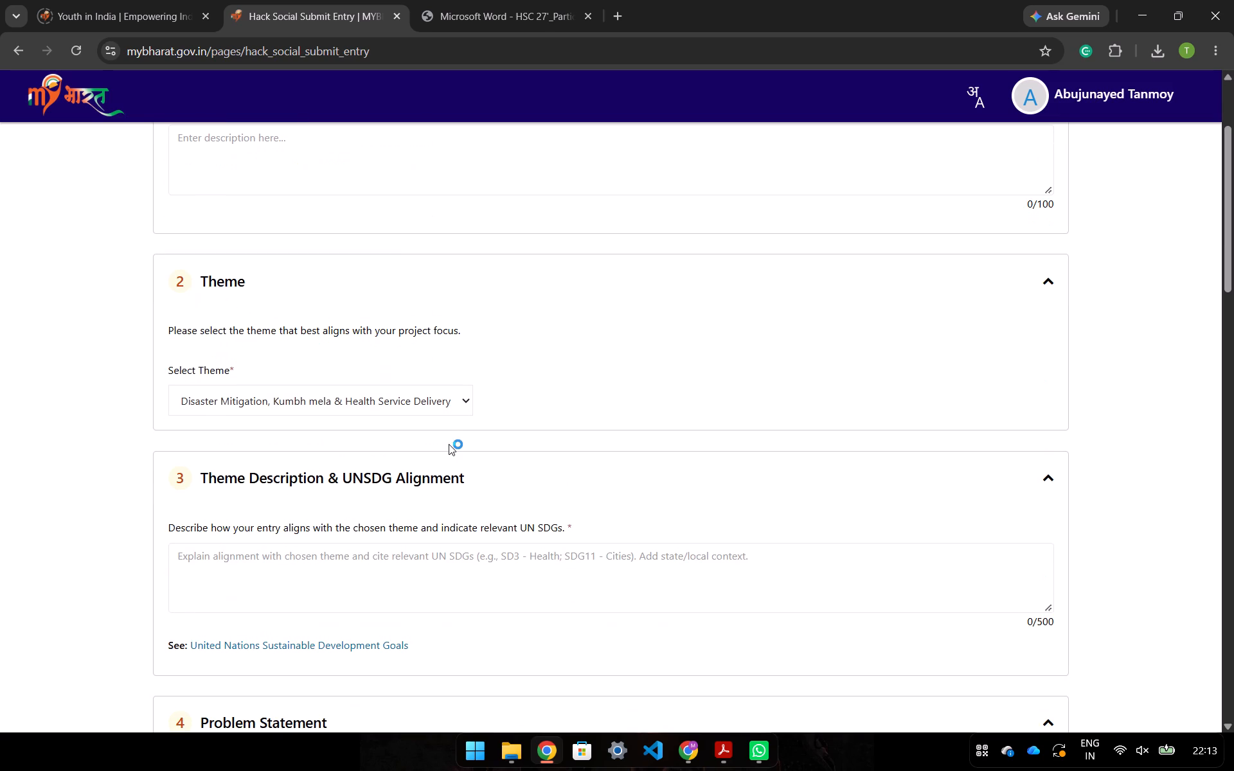
Review the entry form's sections, from Theme Description through Working Prototype, Upload Submission Components and Self Declaration by Team.
{"action": "scroll", "coordinate": [449, 439], "scroll_direction": "down", "scroll_amount": 1}
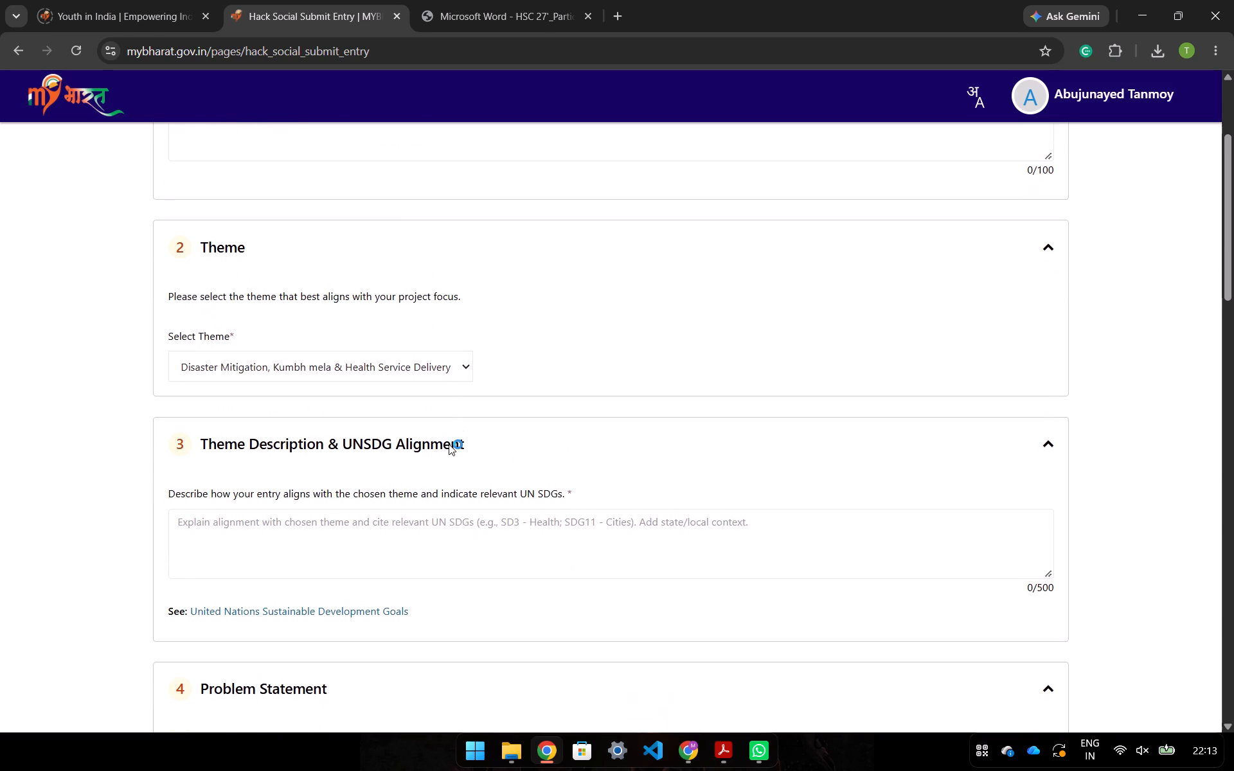
{"action": "scroll", "coordinate": [449, 444], "scroll_direction": "down", "scroll_amount": 5}
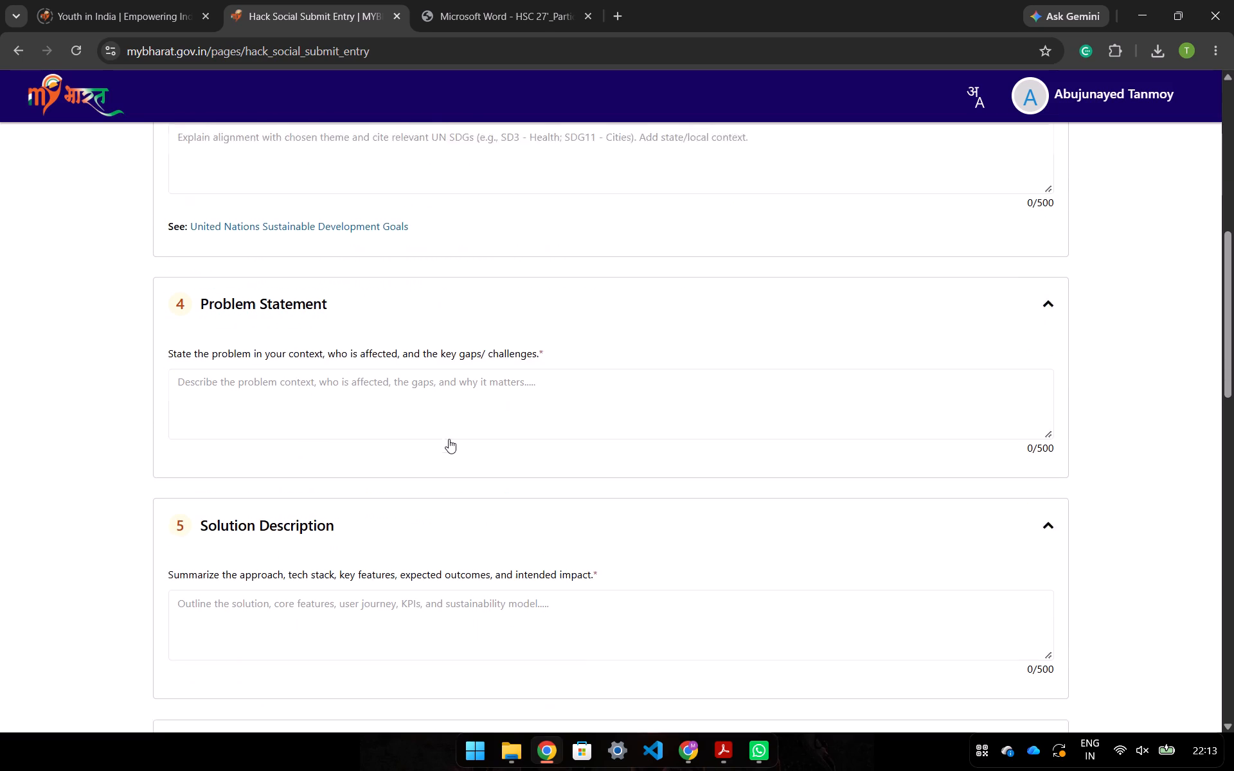
{"action": "scroll", "coordinate": [449, 439], "scroll_direction": "down", "scroll_amount": 3}
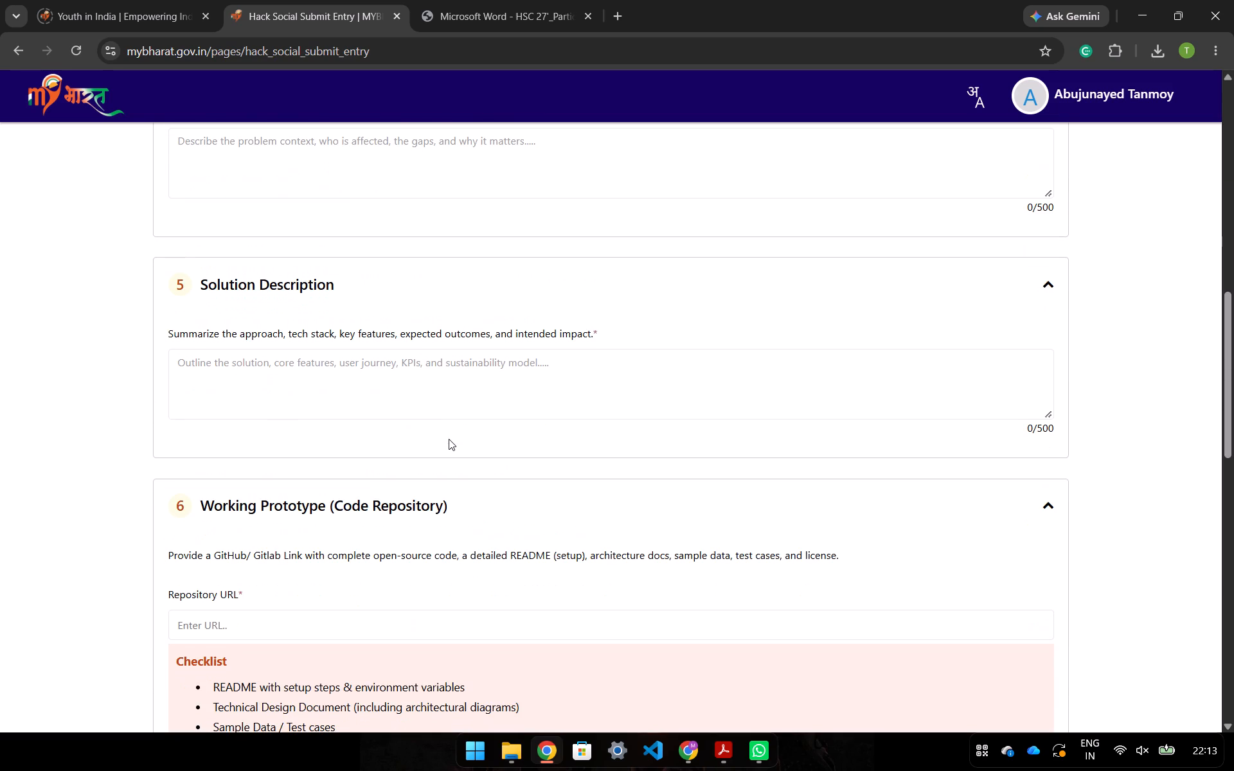
{"action": "scroll", "coordinate": [449, 439], "scroll_direction": "down", "scroll_amount": 1}
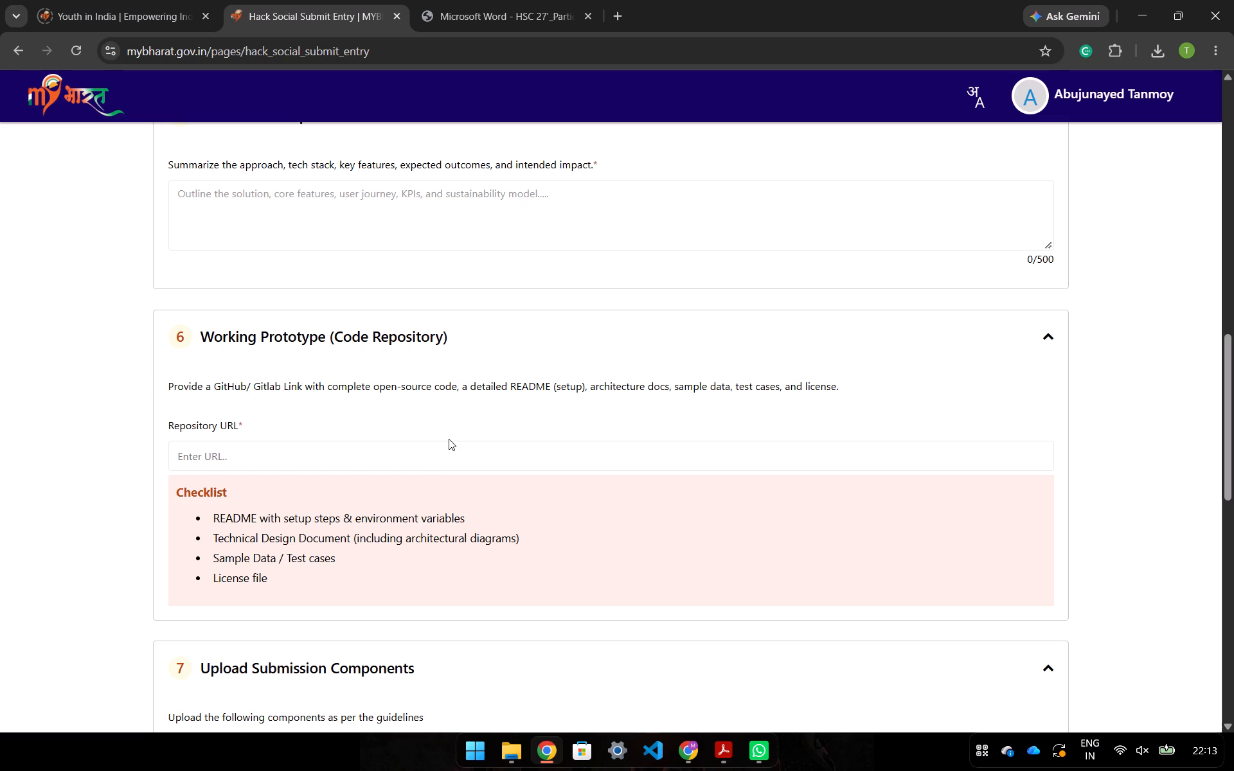
{"action": "scroll", "coordinate": [449, 439], "scroll_direction": "down", "scroll_amount": 3}
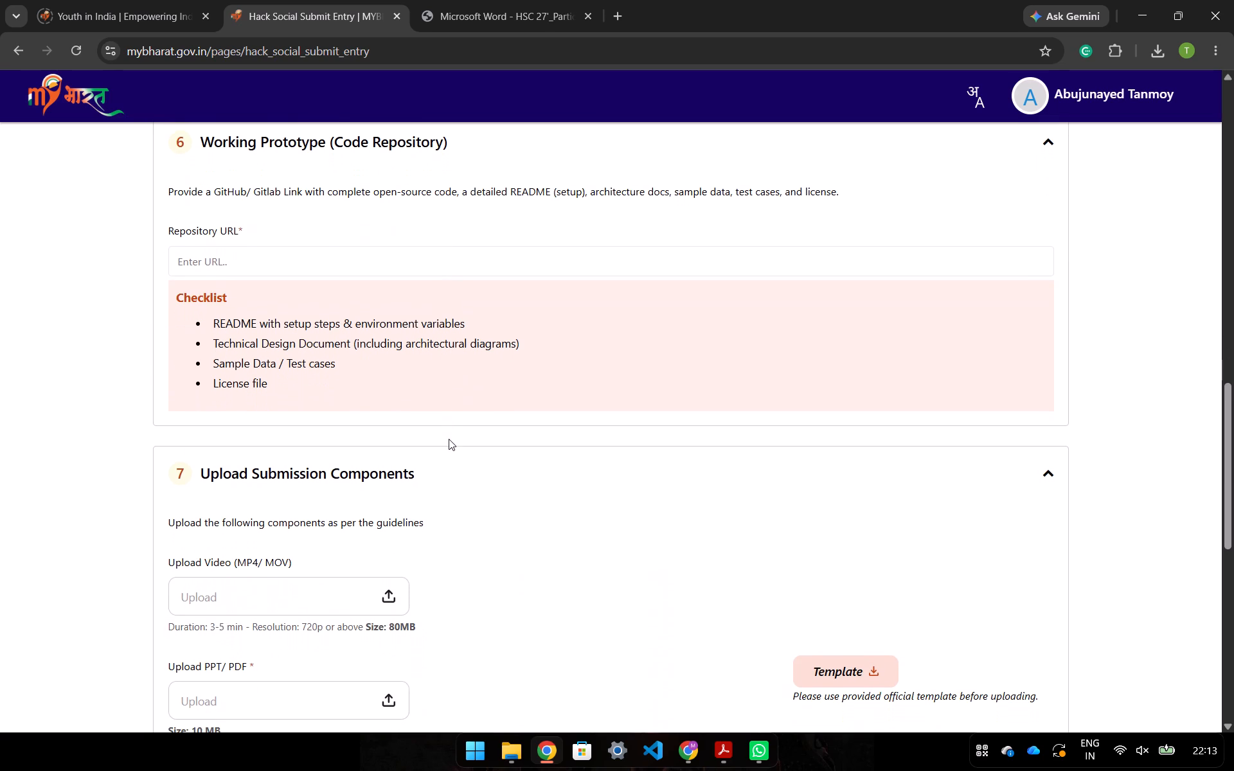
{"action": "scroll", "coordinate": [449, 439], "scroll_direction": "down", "scroll_amount": 5}
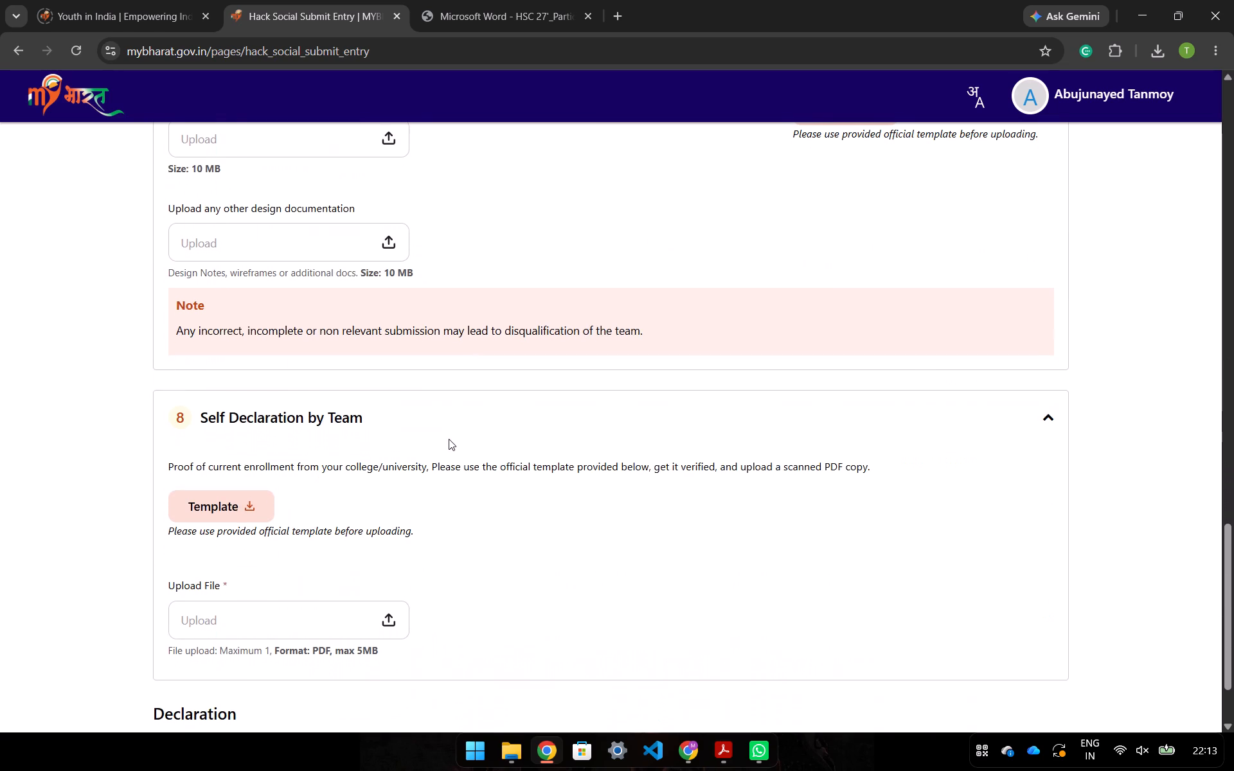
{"action": "scroll", "coordinate": [449, 439], "scroll_direction": "down", "scroll_amount": 2}
{"action": "scroll", "coordinate": [449, 439], "scroll_direction": "up", "scroll_amount": 4}
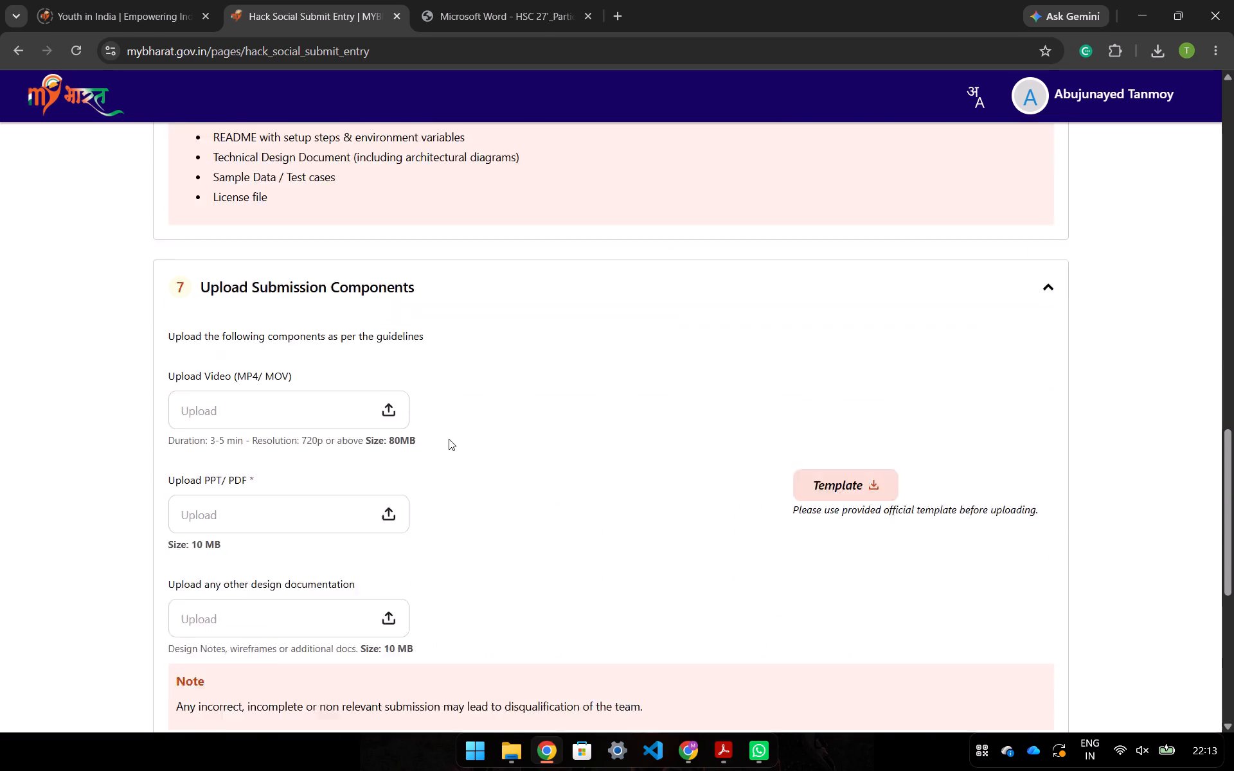
{"action": "scroll", "coordinate": [449, 439], "scroll_direction": "up", "scroll_amount": 5}
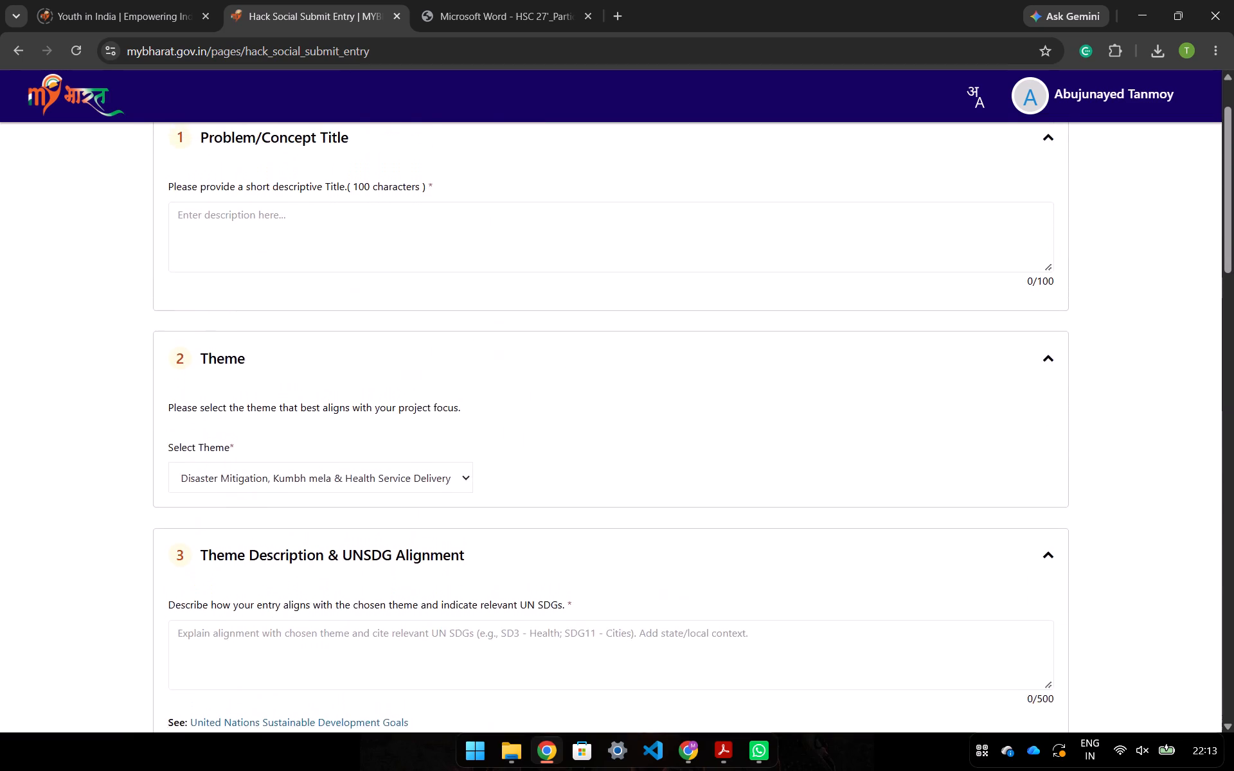
{"action": "scroll", "coordinate": [449, 439], "scroll_direction": "up", "scroll_amount": 1}
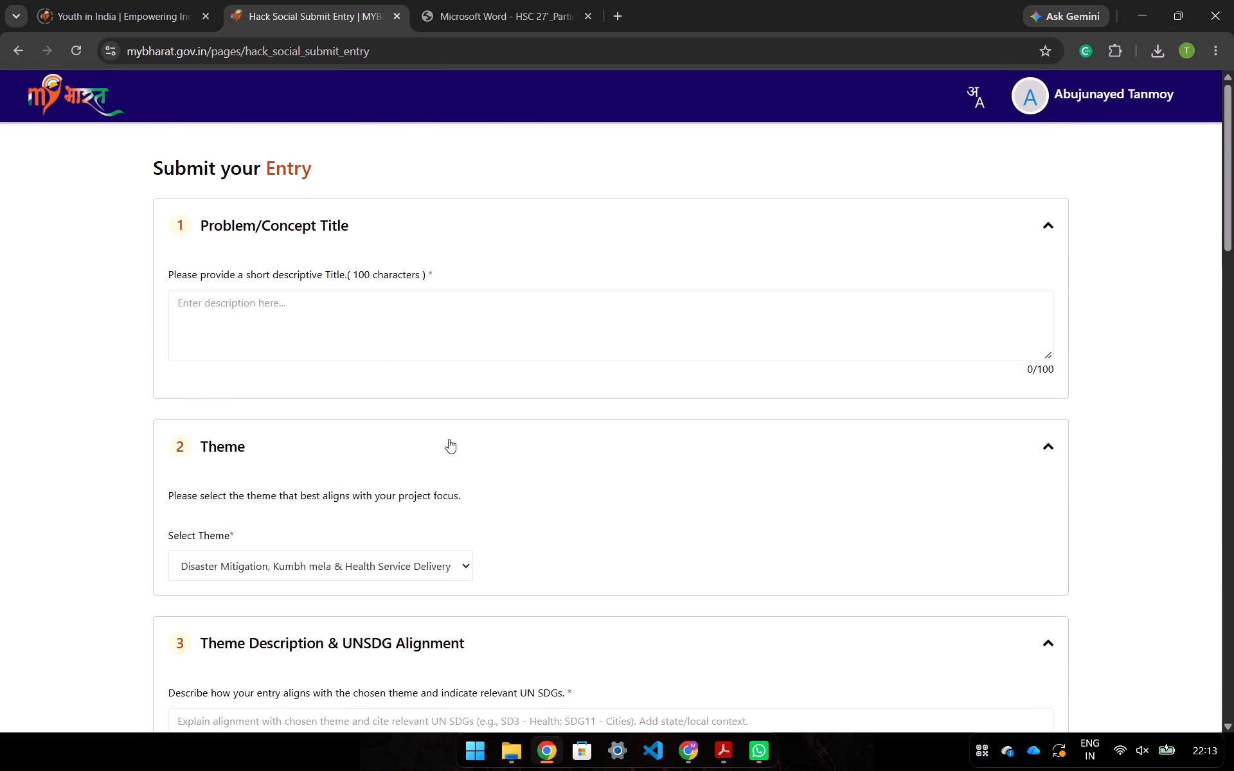
Switch to Acrobat and fill in the Thematic Area / Problem Statement line with Disaster Mitigation, Kumbh Mela and Health Service Delivery.
{"action": "key", "text": "alt+Tab"}
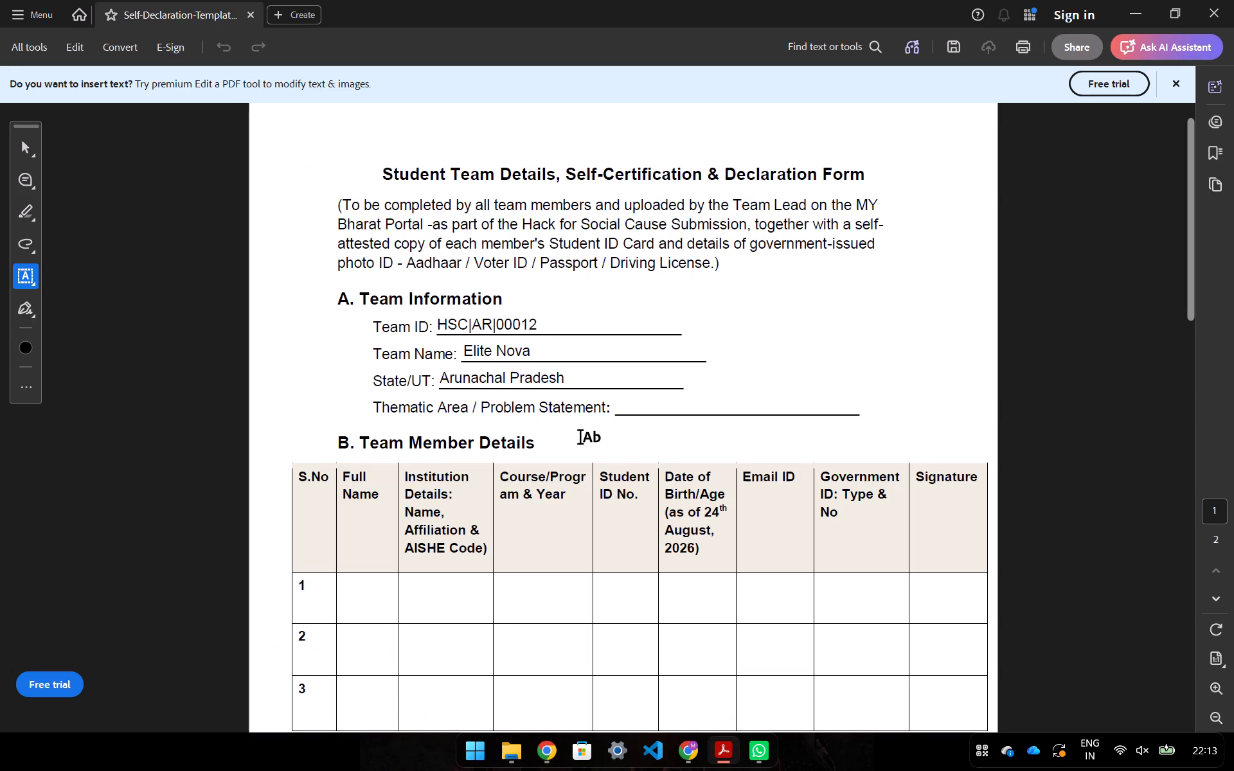
{"action": "left_click", "coordinate": [640, 396]}
{"action": "key", "text": "shift+d"}
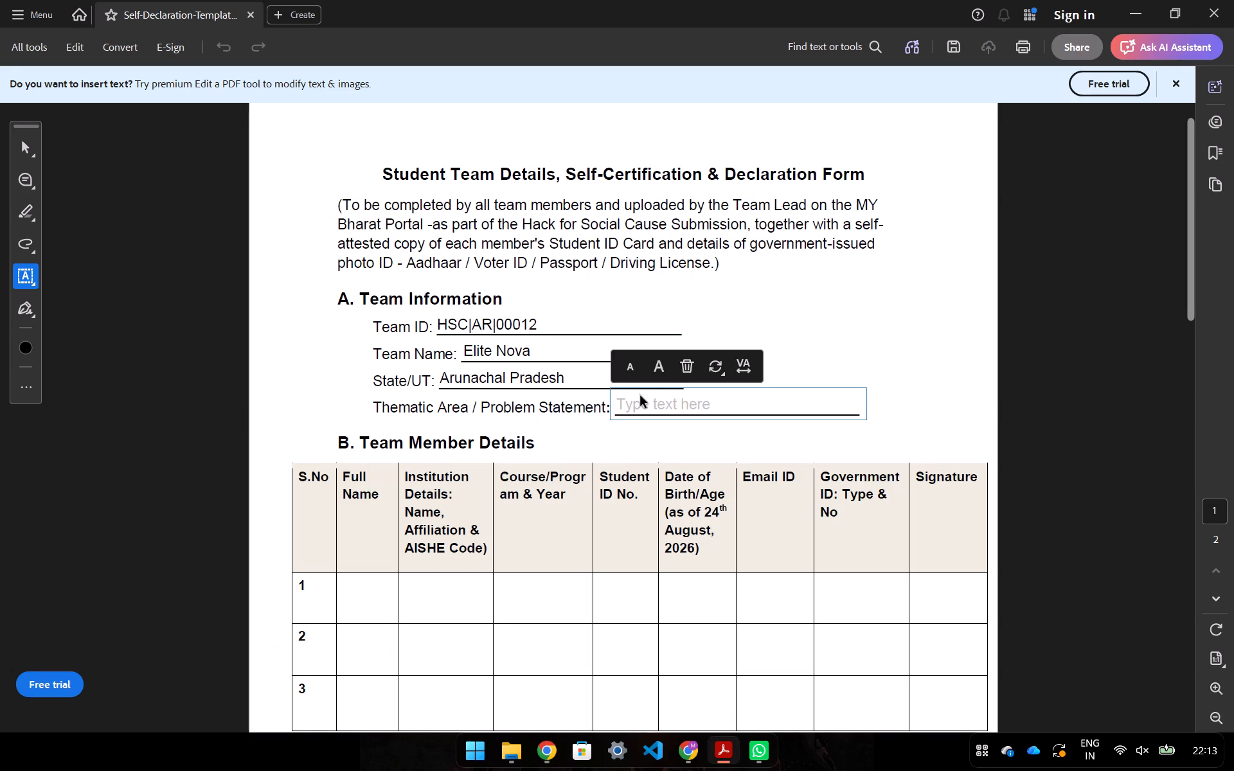
{"action": "type", "text": "isaster"}
{"action": "key", "text": "space"}
{"action": "type", "text": "Miti"}
{"action": "type", "text": "gation"}
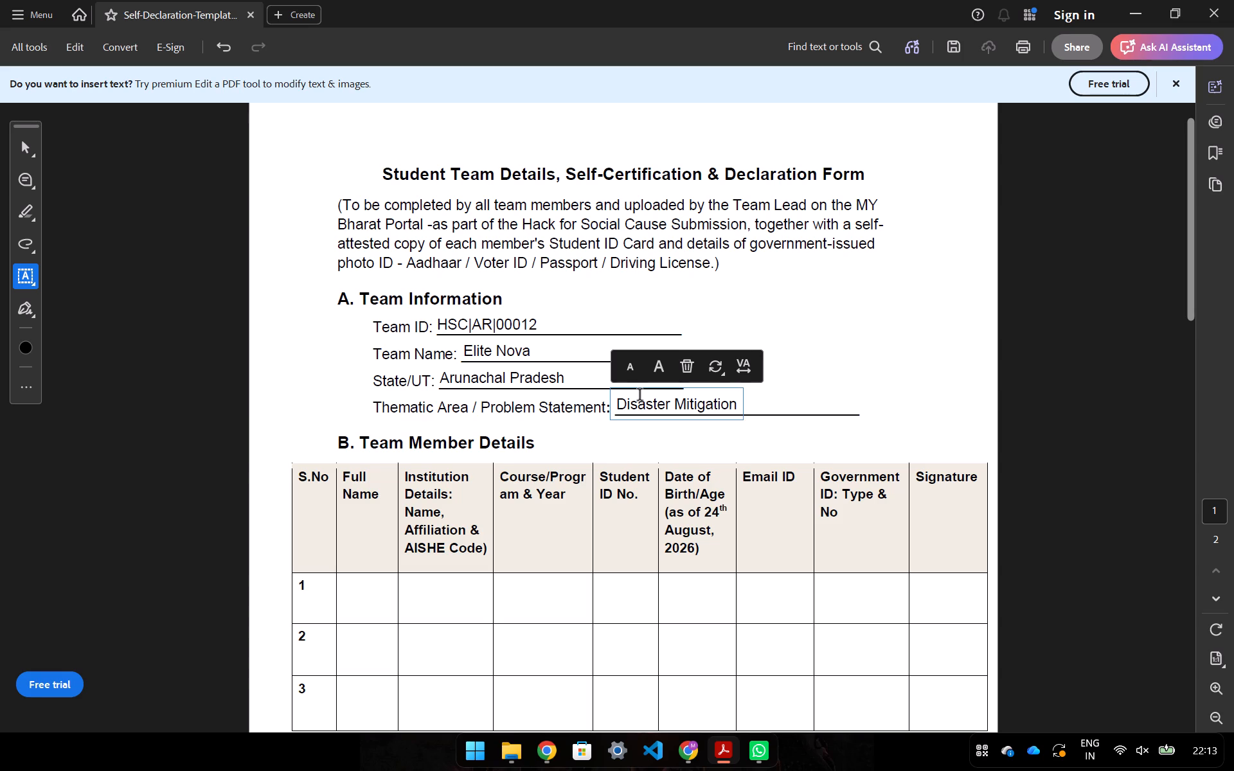
{"action": "key", "text": "comma"}
{"action": "key", "text": "space"}
{"action": "type", "text": "Kumbh"}
{"action": "key", "text": "space"}
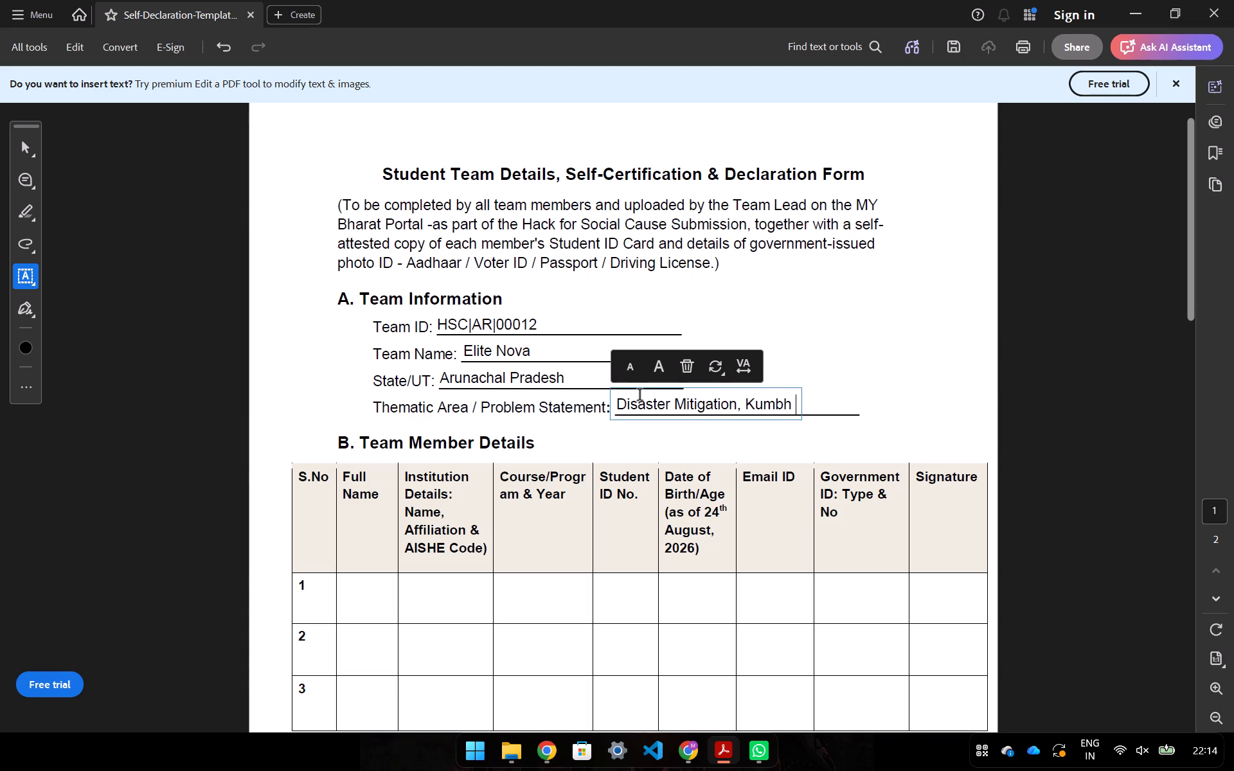
{"action": "type", "text": "MEla"}
{"action": "key", "text": "BackSpace"}
{"action": "key", "text": "BackSpace"}
{"action": "key", "text": "BackSpace"}
{"action": "type", "text": "ela and"}
{"action": "key", "text": "space"}
{"action": "key", "text": "alt+Tab"}
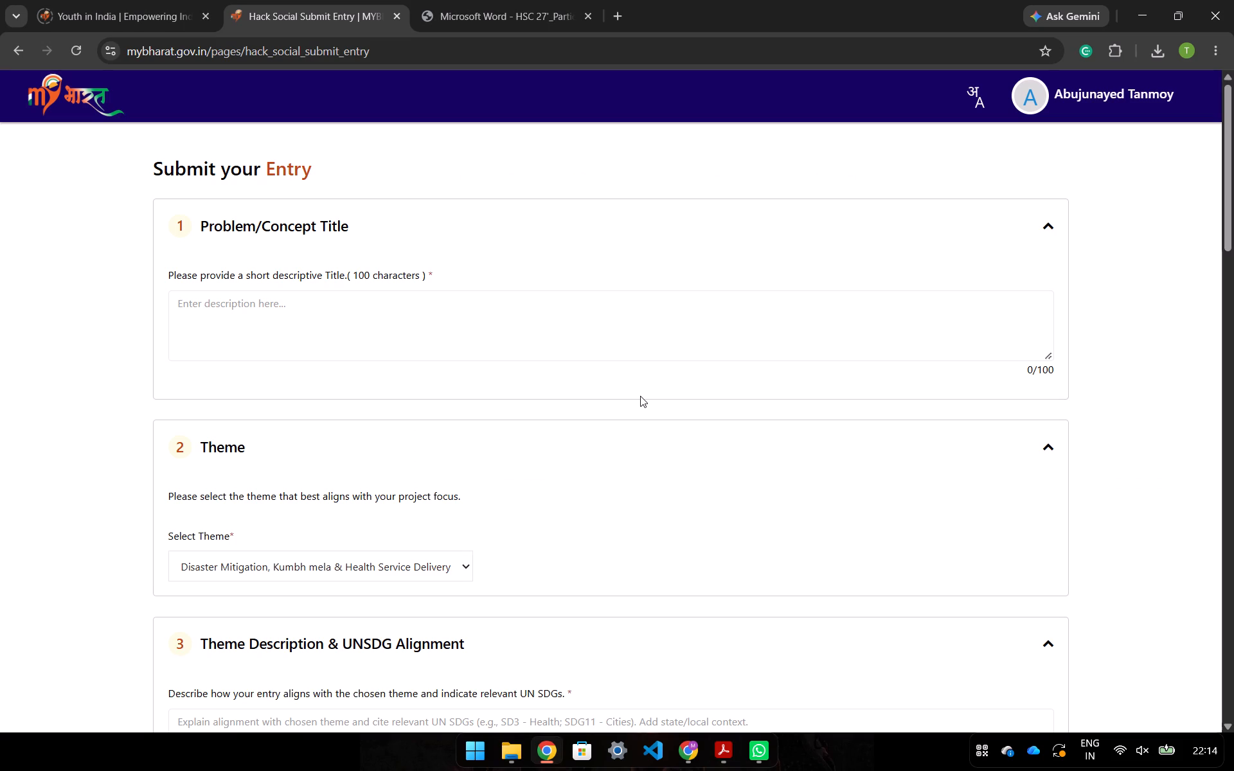
{"action": "key", "text": "alt+Tab"}
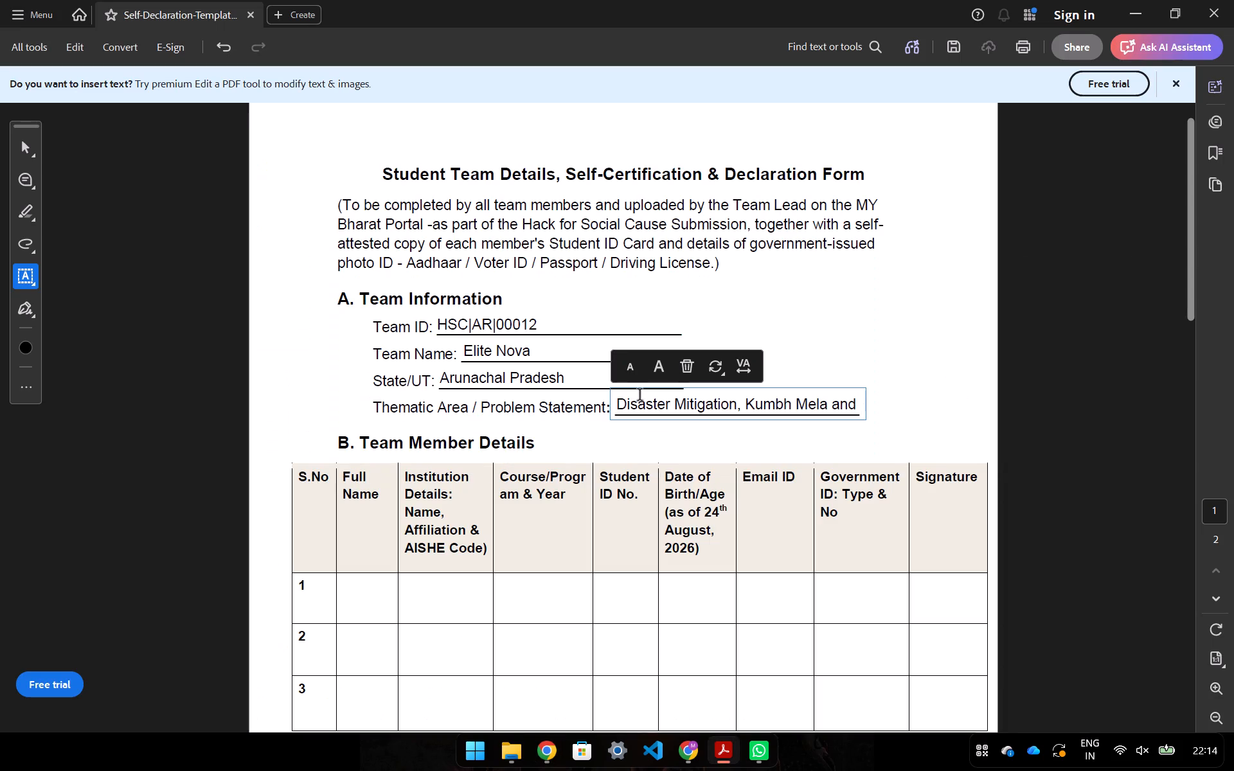
{"action": "type", "text": "Health"}
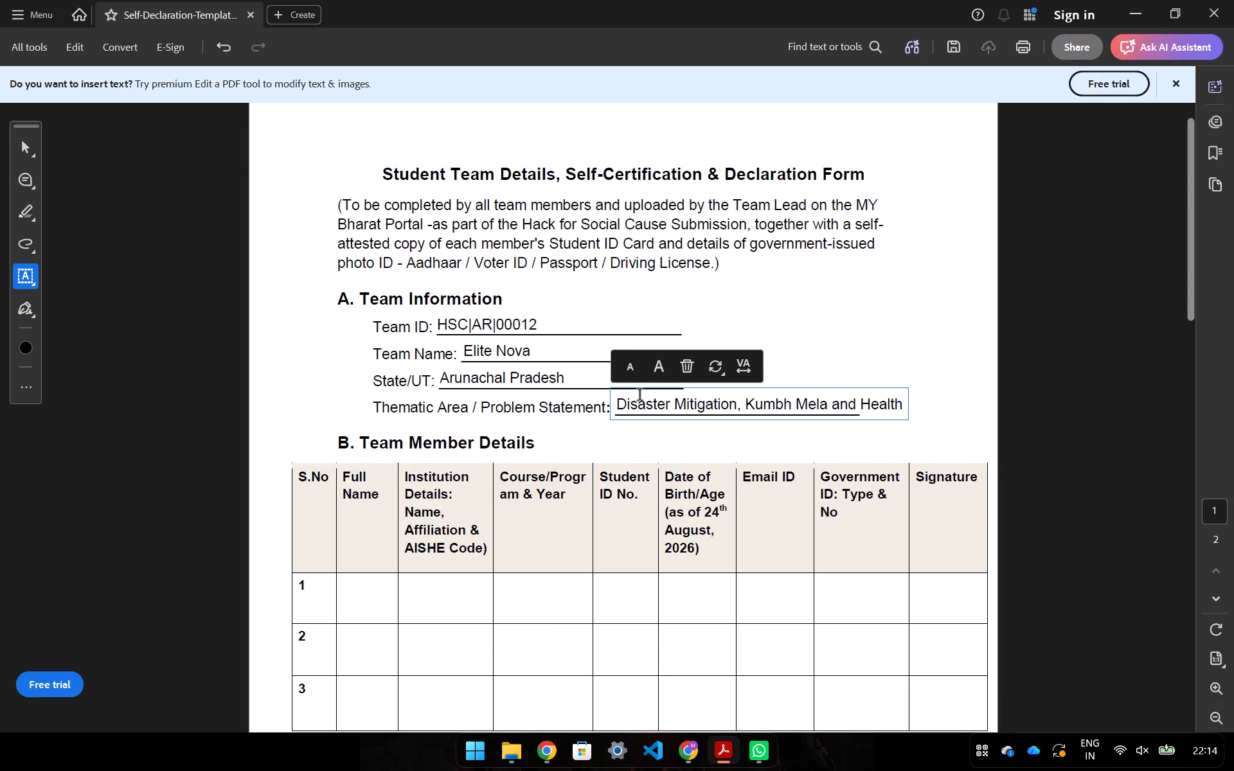
{"action": "key", "text": "space"}
{"action": "type", "text": "Ser"}
{"action": "type", "text": "vice"}
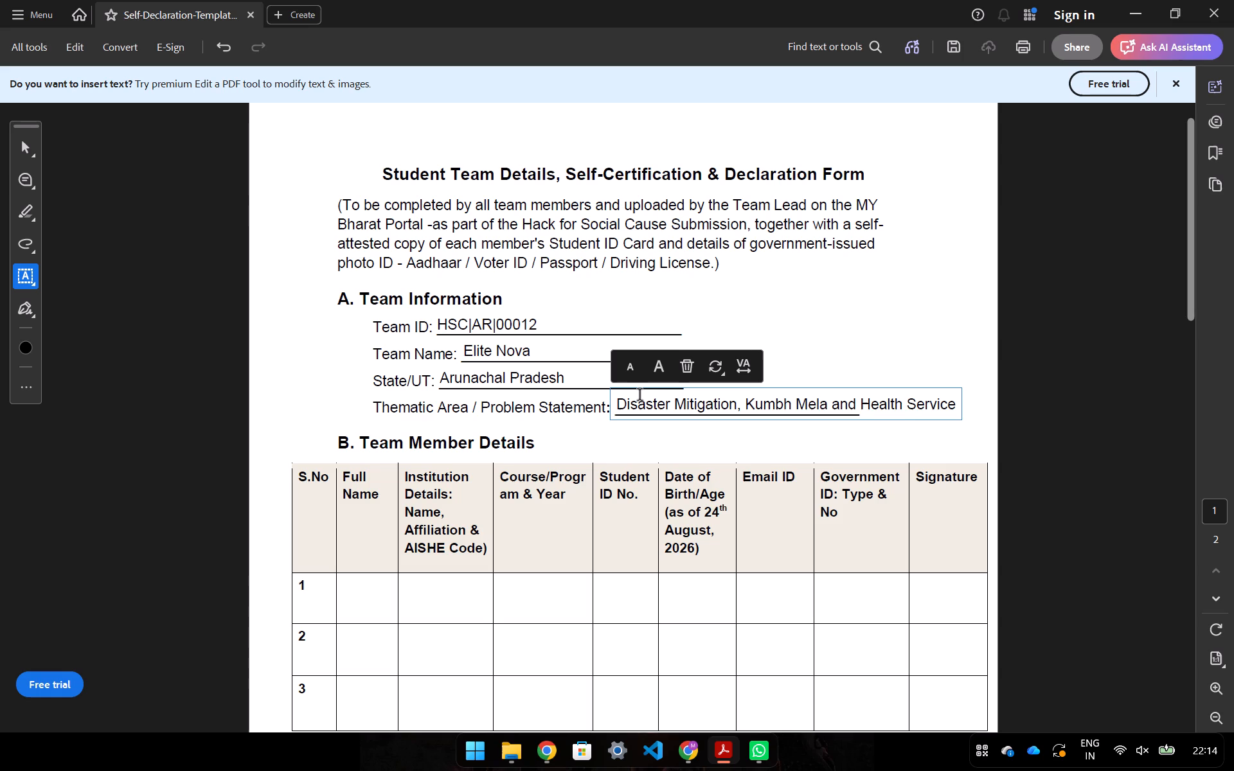
{"action": "key", "text": "space"}
{"action": "key", "text": "alt+Tab"}
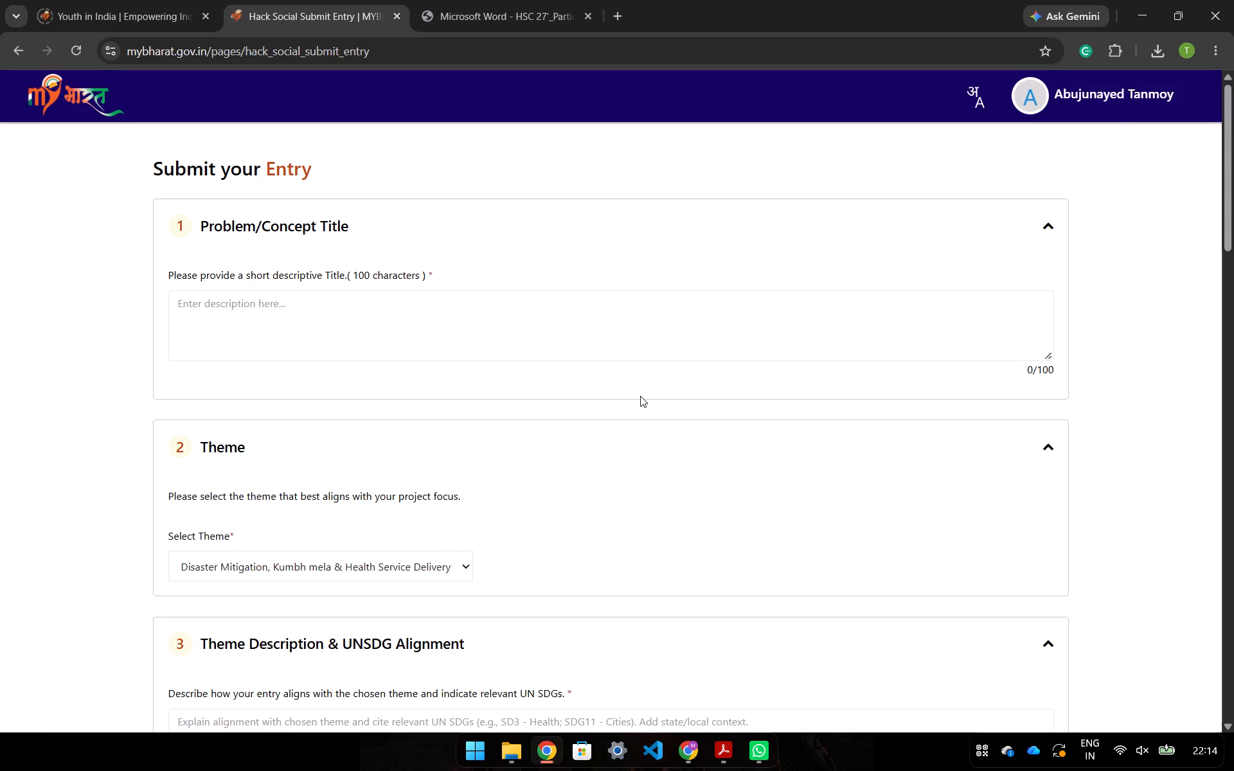
{"action": "key", "text": "alt+Tab"}
{"action": "key", "text": "shift+d"}
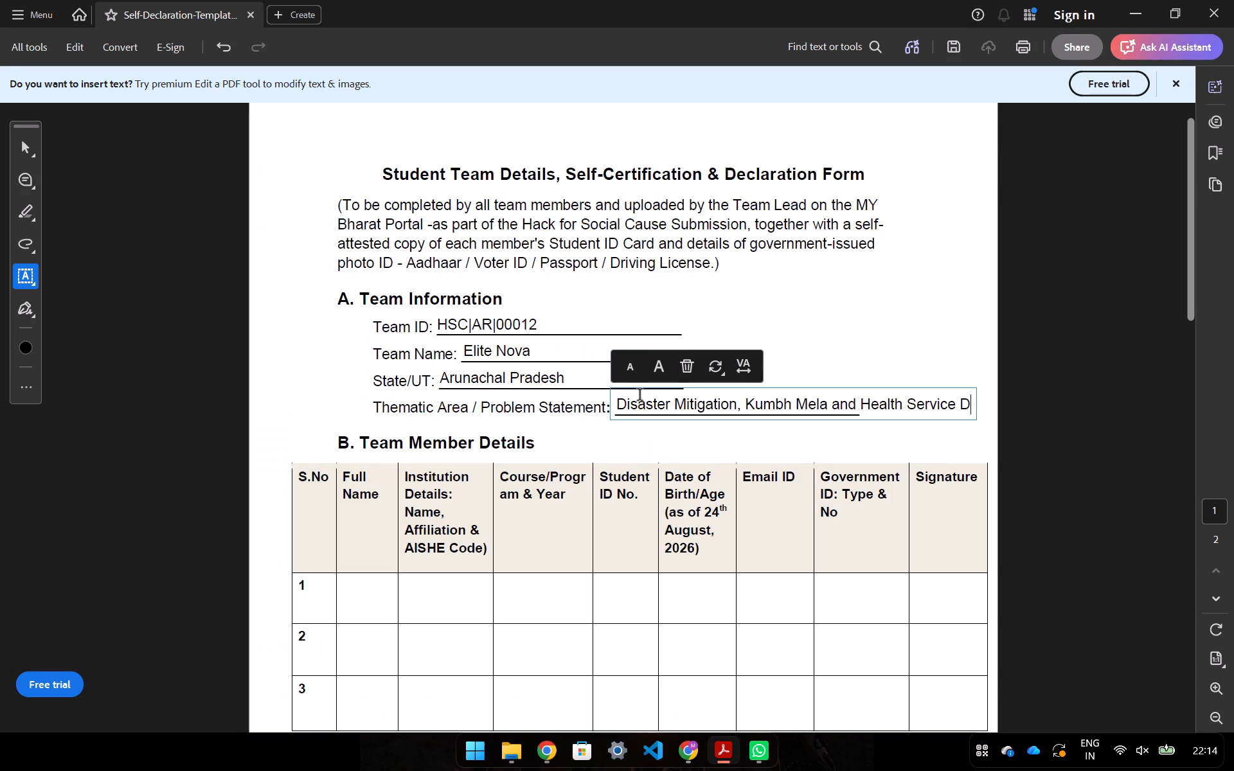
{"action": "type", "text": "elivw"}
{"action": "key", "text": "BackSpace"}
{"action": "key", "text": "e"}
{"action": "type", "text": "ry"}
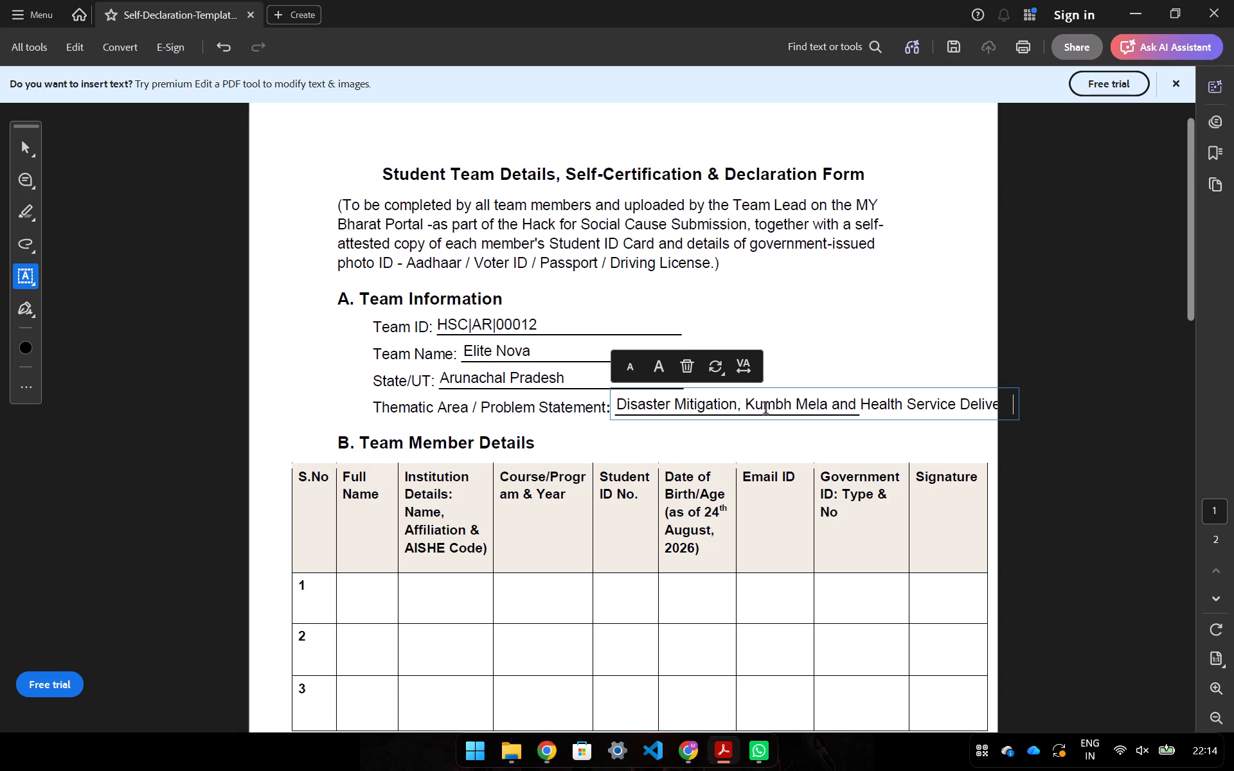
Reposition the thematic area text just below its line so that it fits within the page width.
{"action": "left_click", "coordinate": [1019, 401]}
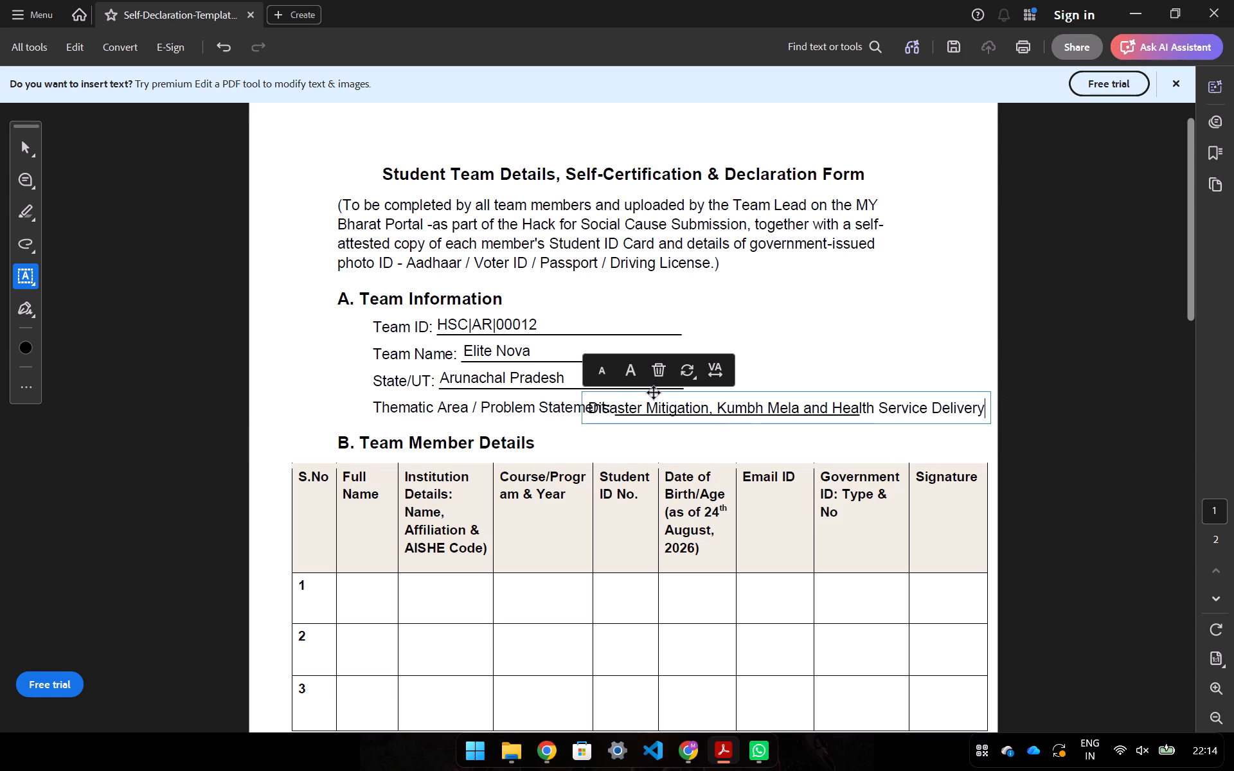
{"action": "left_click_drag", "start_coordinate": [582, 406], "coordinate": [595, 416]}
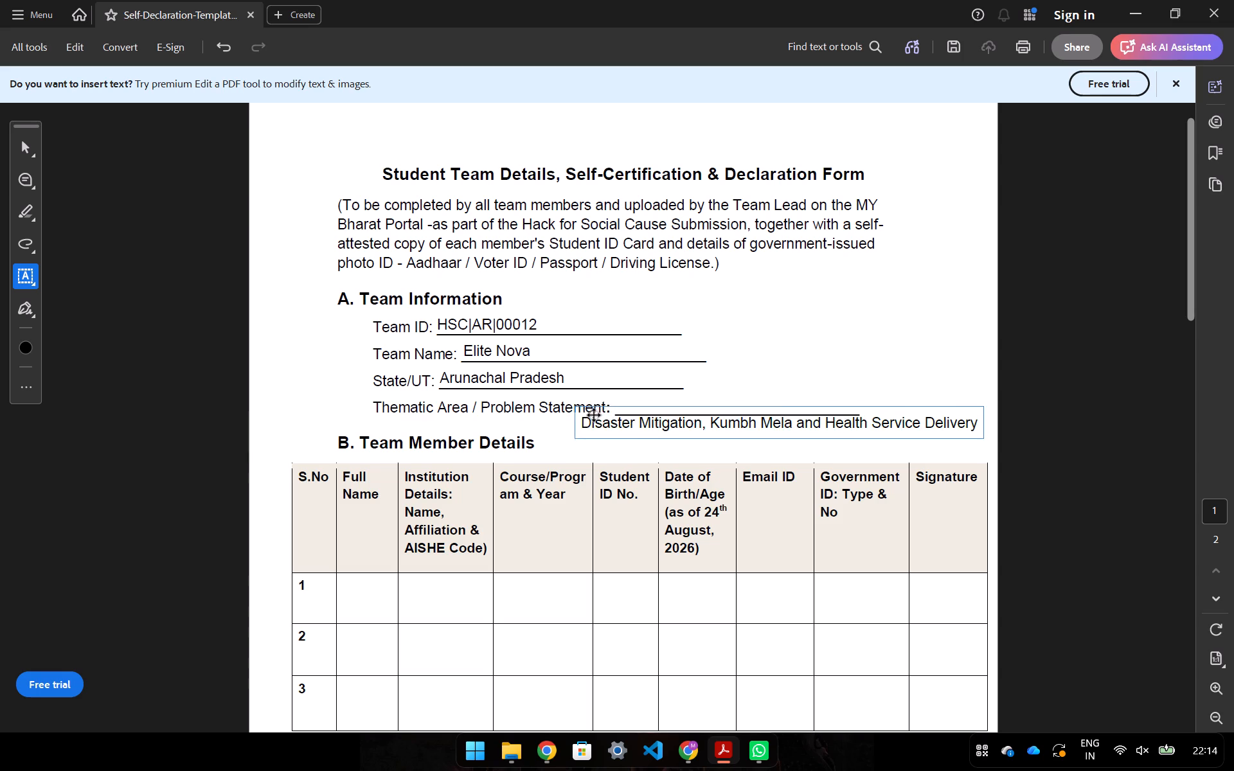
Move the thematic area text up from below the Thematic Area / Problem Statement line so that it sits on the underline.
{"action": "left_click_drag", "start_coordinate": [595, 416], "coordinate": [783, 404]}
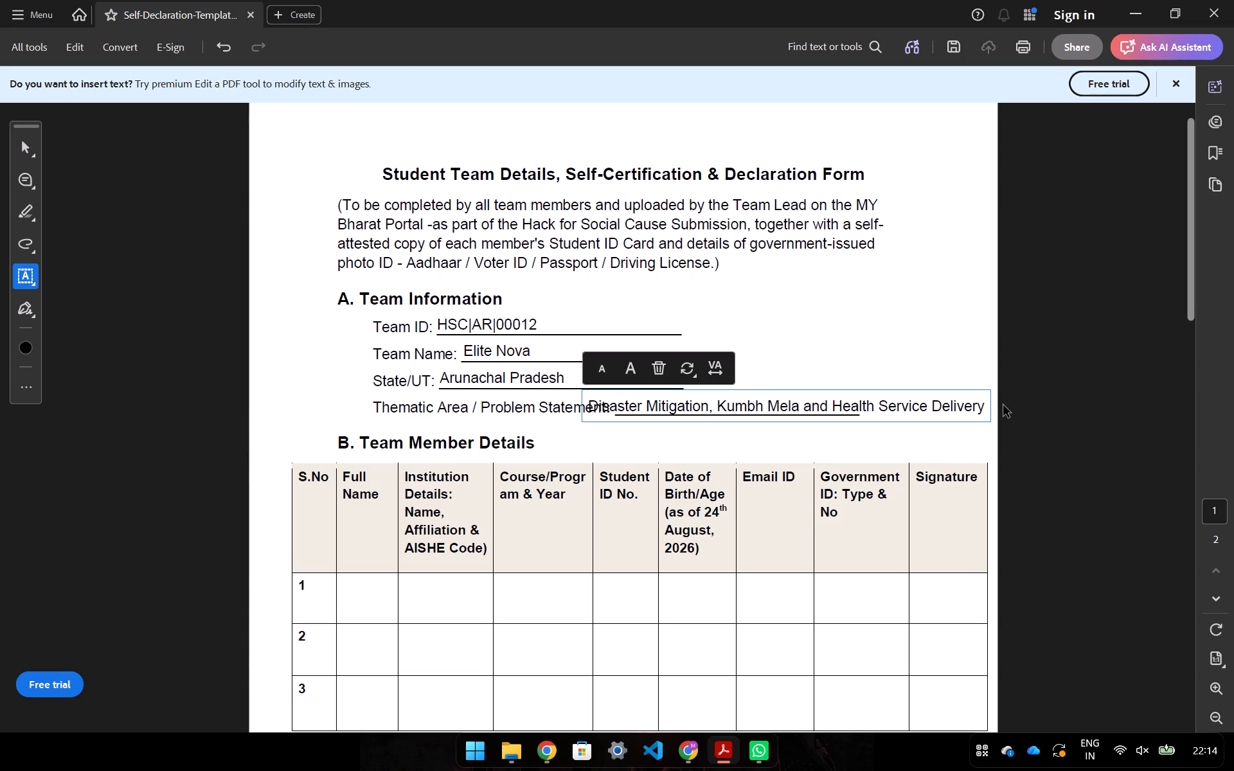
{"action": "left_click_drag", "start_coordinate": [990, 398], "coordinate": [1040, 400]}
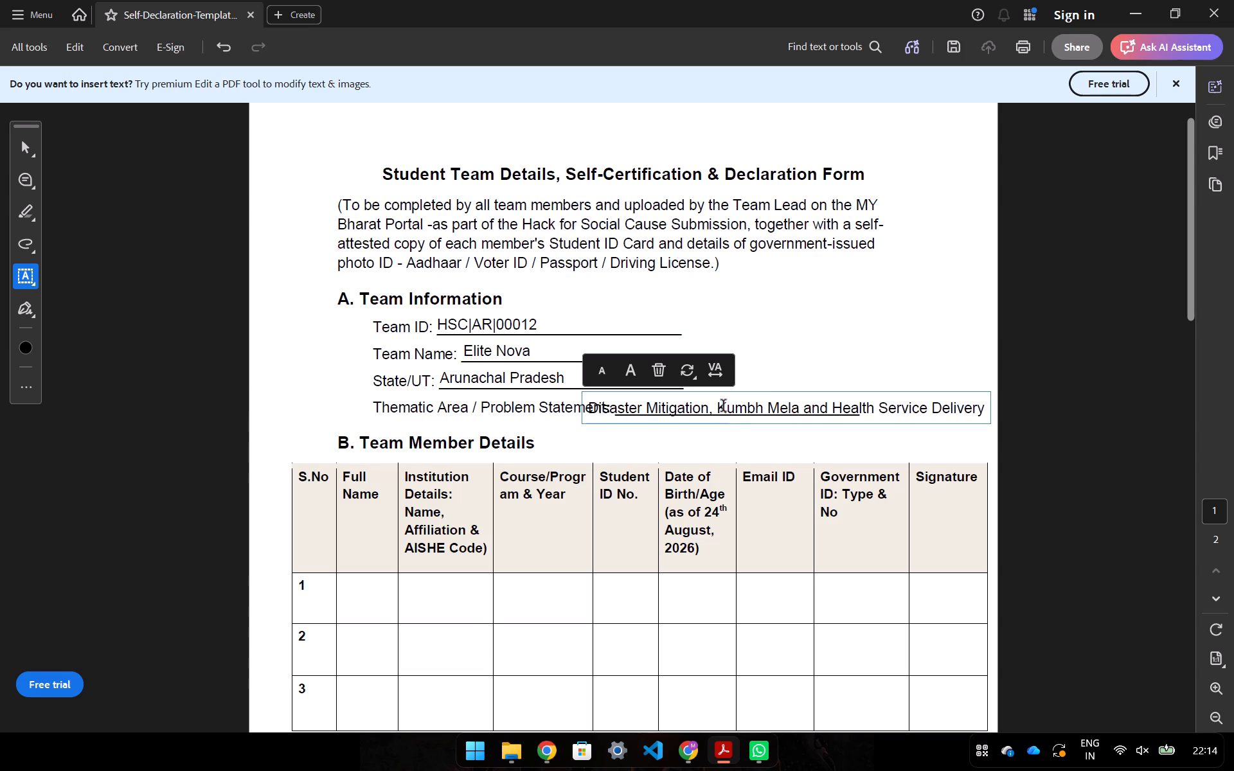
{"action": "left_click_drag", "start_coordinate": [724, 407], "coordinate": [768, 408]}
{"action": "left_click", "coordinate": [797, 346]}
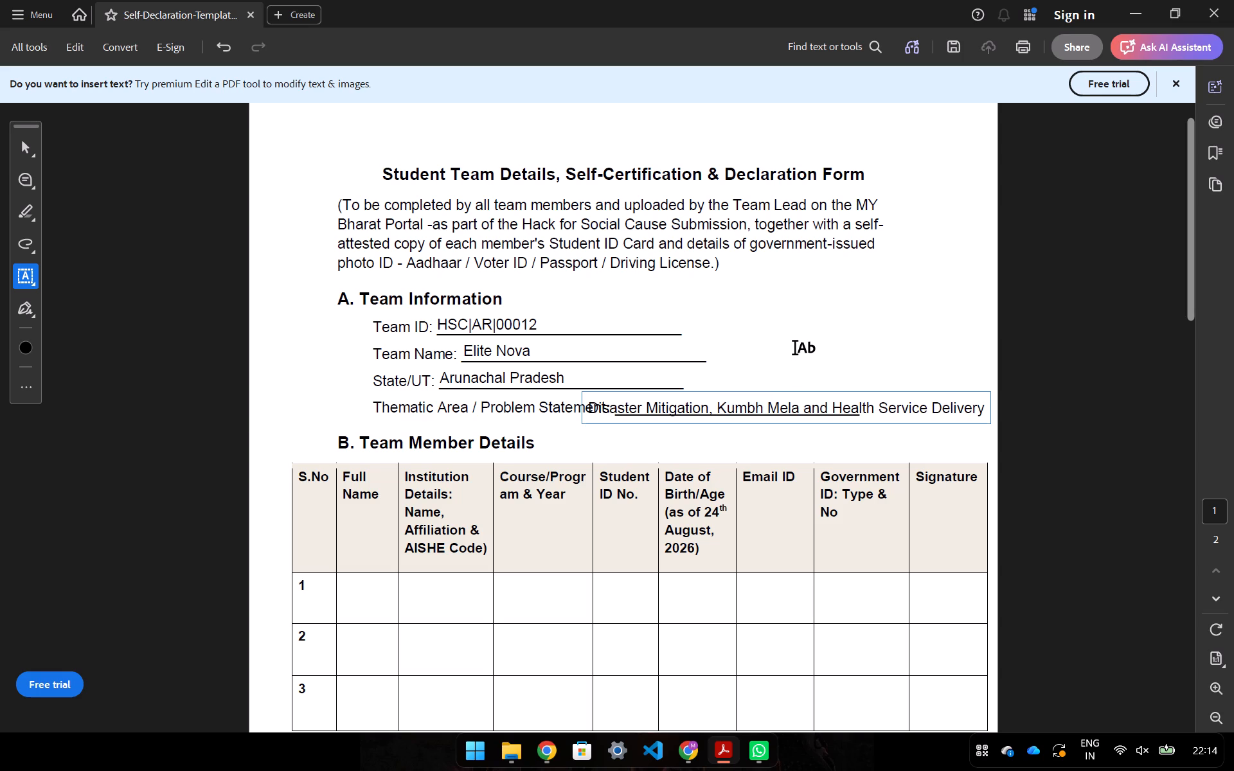
{"action": "left_click", "coordinate": [596, 415]}
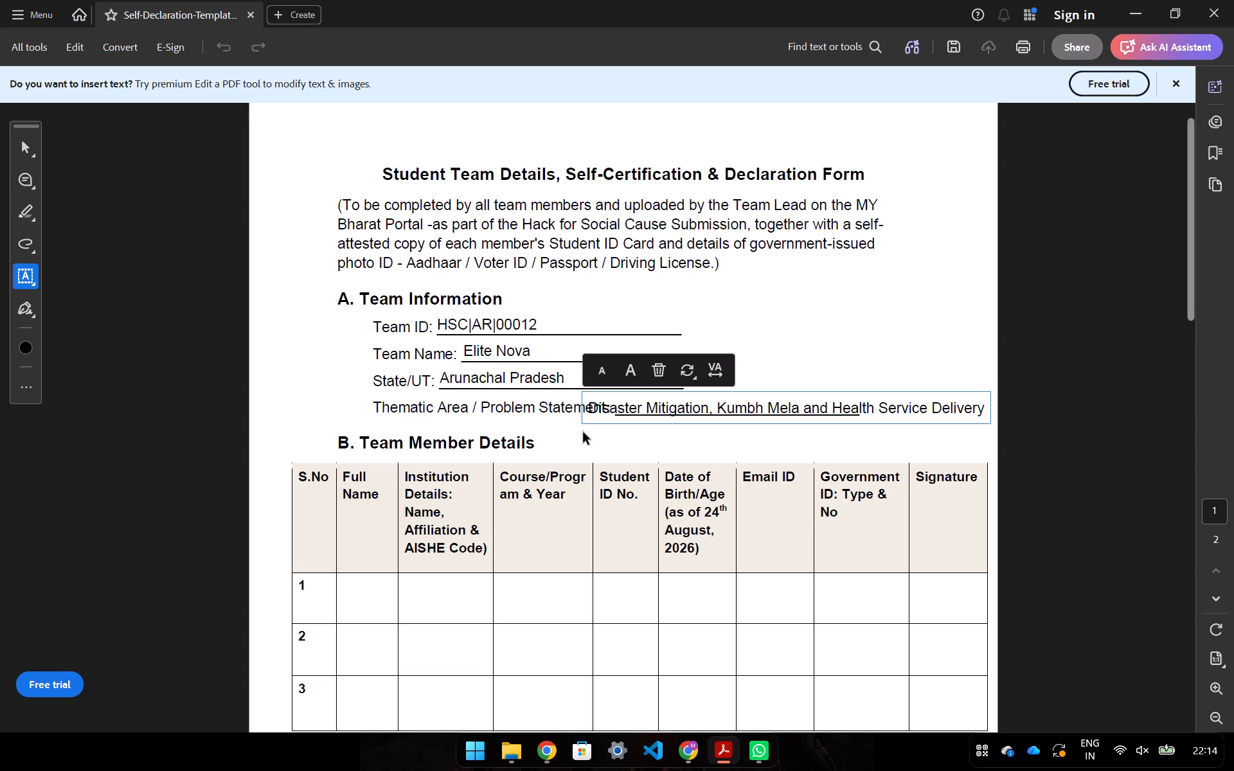
{"action": "left_click_drag", "start_coordinate": [581, 420], "coordinate": [602, 410]}
{"action": "left_click", "coordinate": [596, 403]}
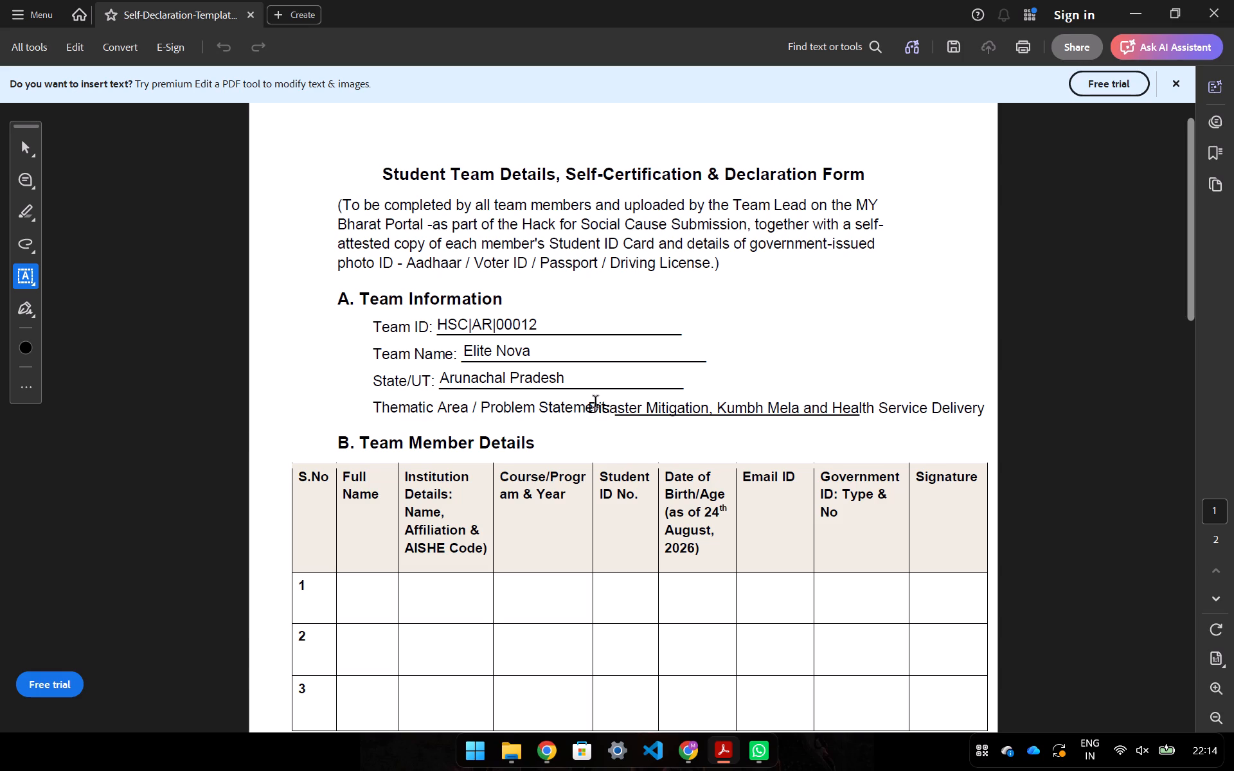
{"action": "left_click_drag", "start_coordinate": [585, 402], "coordinate": [604, 401]}
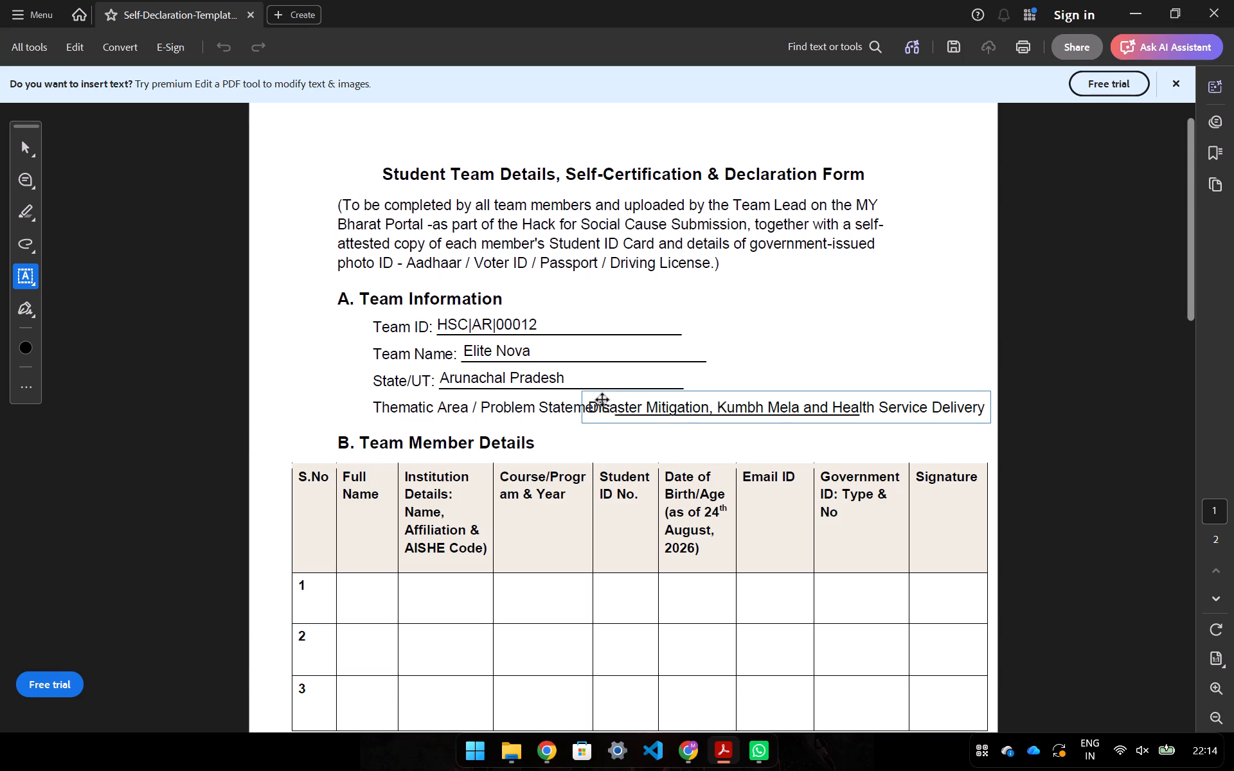
{"action": "left_click_drag", "start_coordinate": [604, 401], "coordinate": [660, 407]}
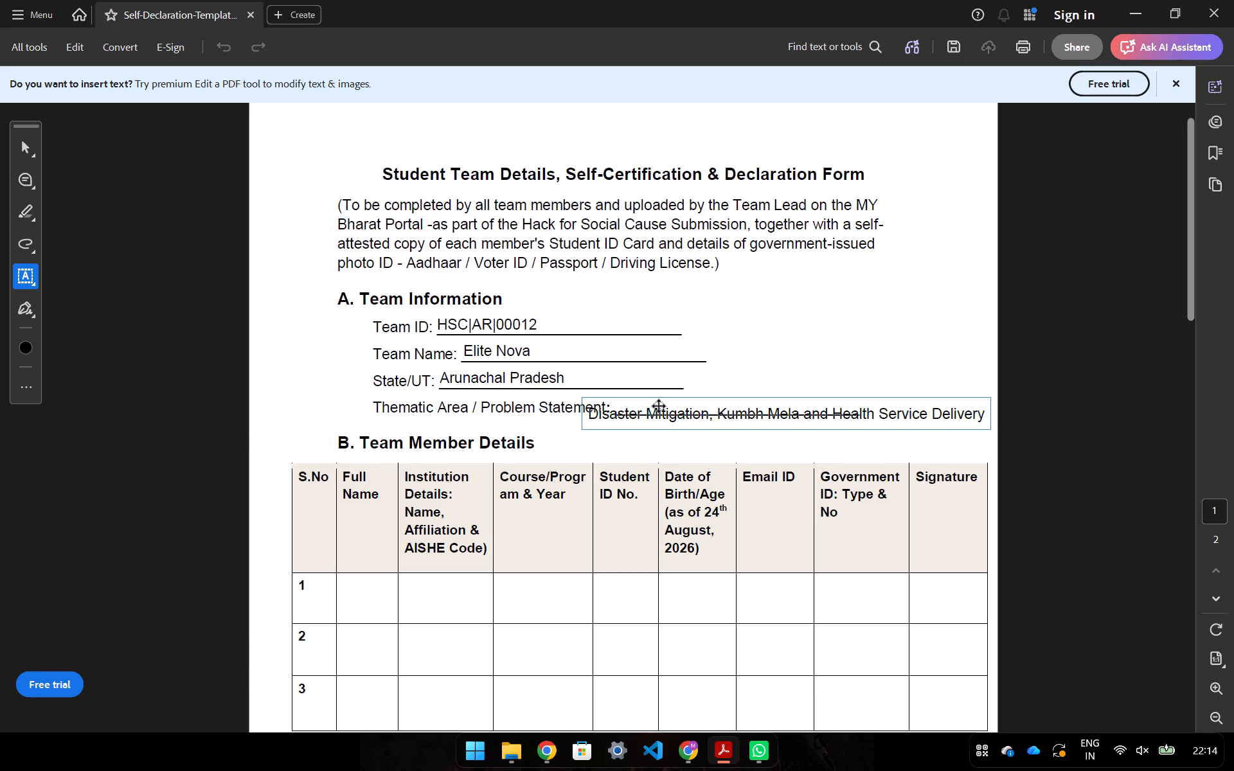
{"action": "left_click_drag", "start_coordinate": [660, 407], "coordinate": [657, 402]}
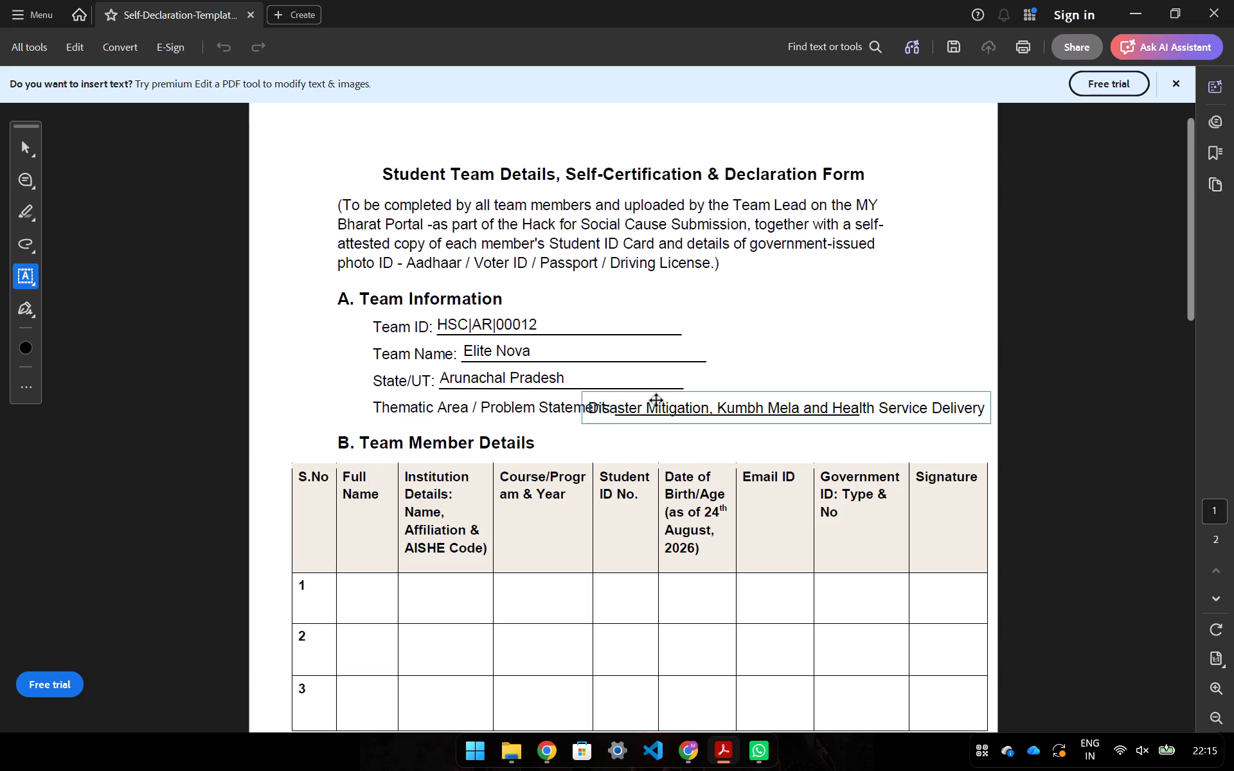
{"action": "left_click_drag", "start_coordinate": [657, 402], "coordinate": [657, 403]}
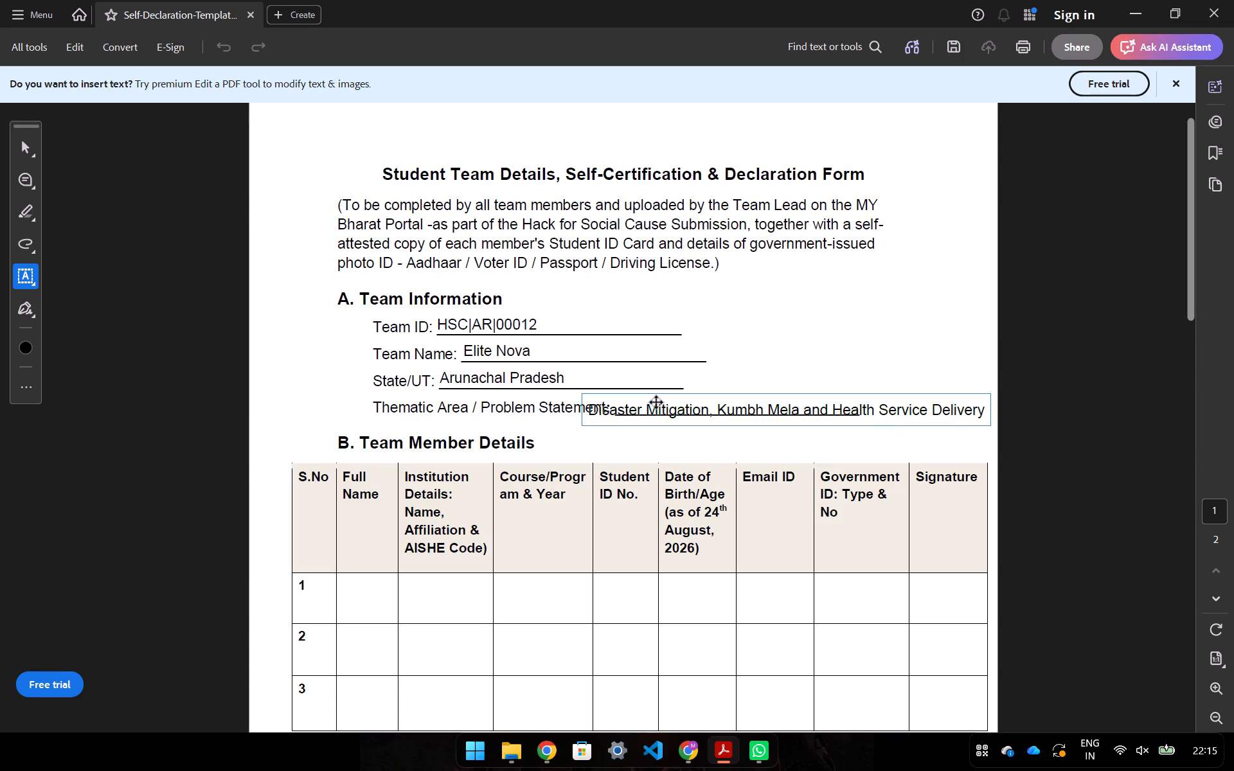
{"action": "left_click_drag", "start_coordinate": [657, 403], "coordinate": [658, 403]}
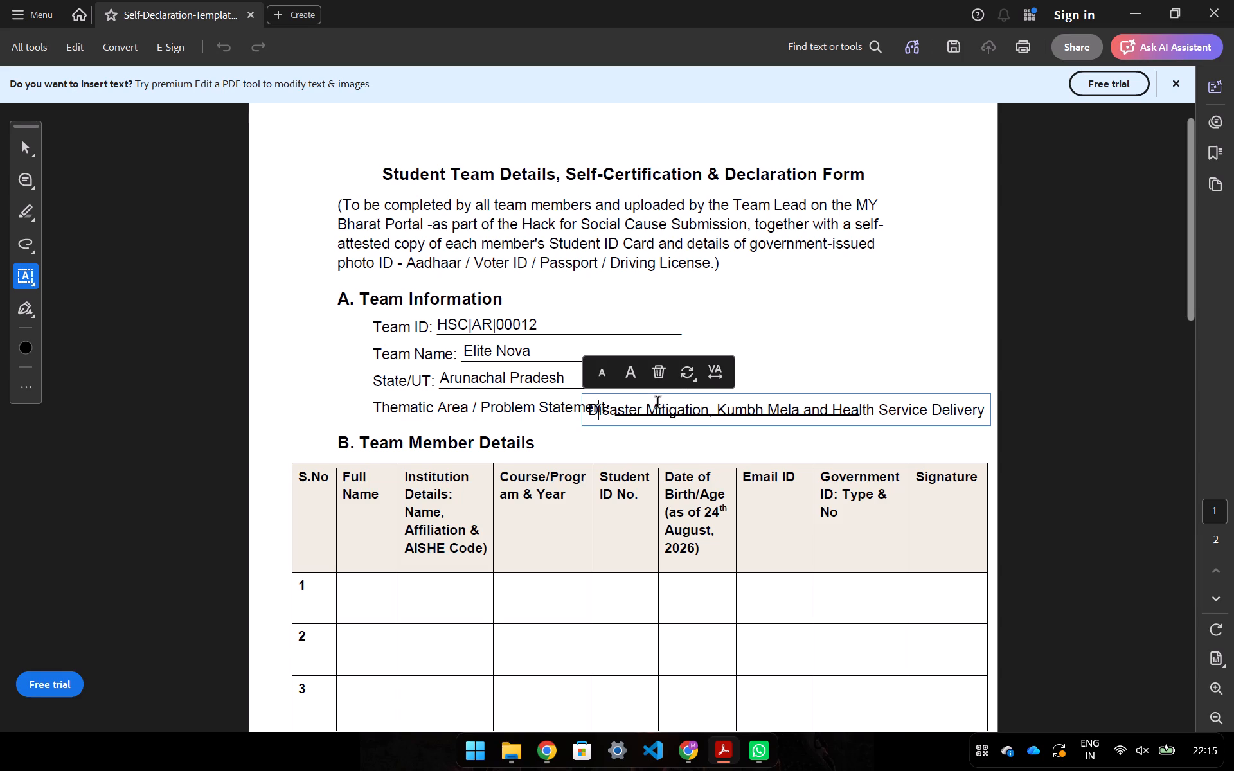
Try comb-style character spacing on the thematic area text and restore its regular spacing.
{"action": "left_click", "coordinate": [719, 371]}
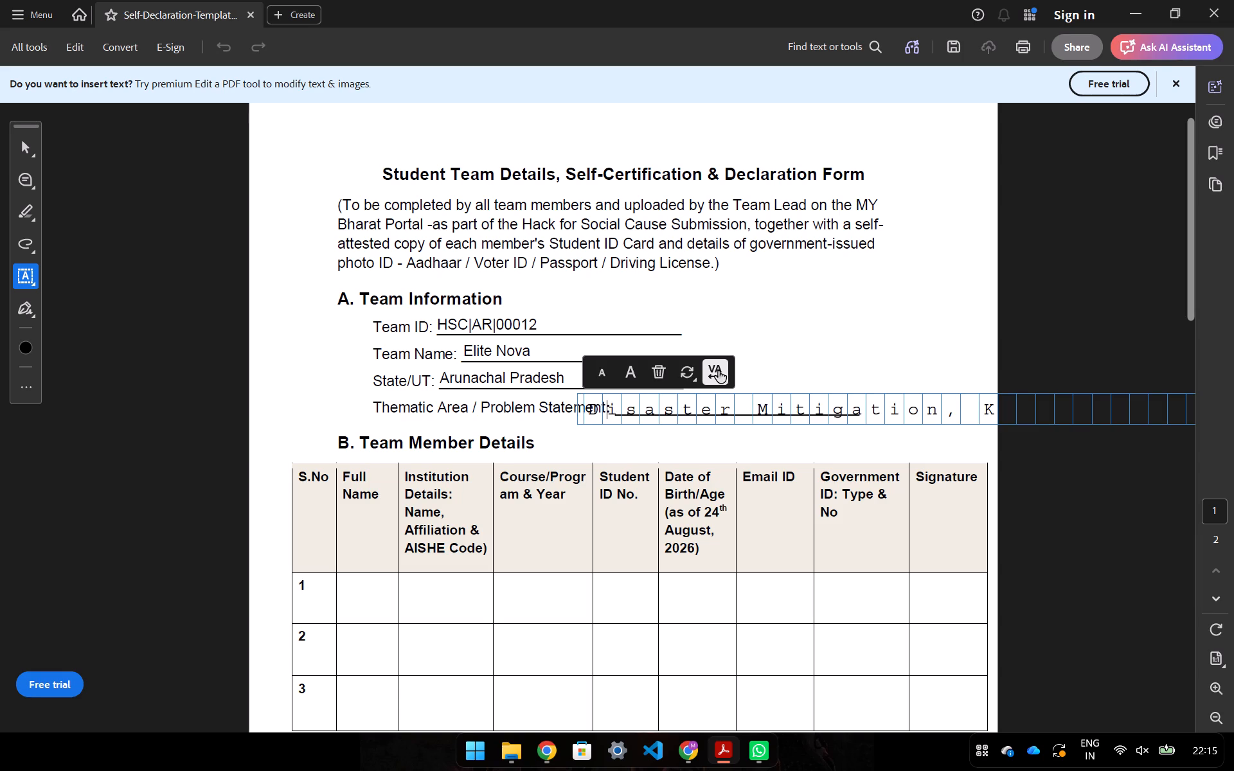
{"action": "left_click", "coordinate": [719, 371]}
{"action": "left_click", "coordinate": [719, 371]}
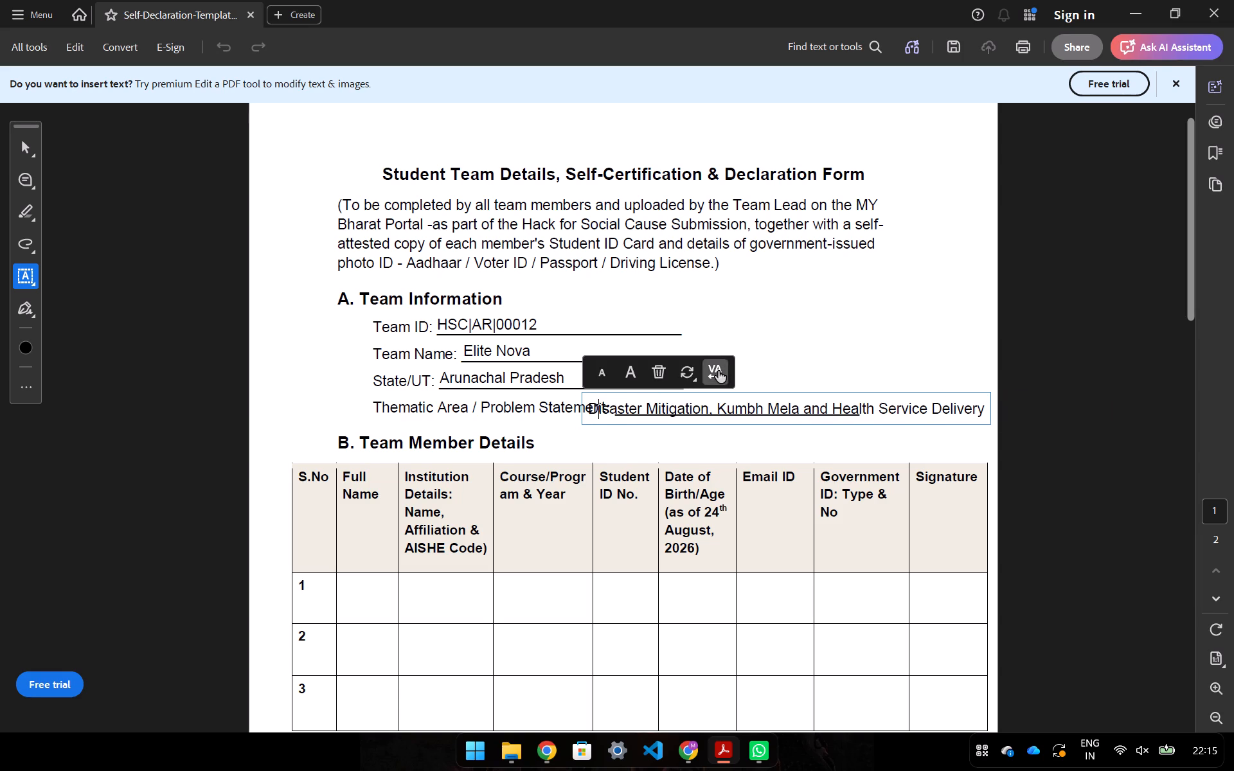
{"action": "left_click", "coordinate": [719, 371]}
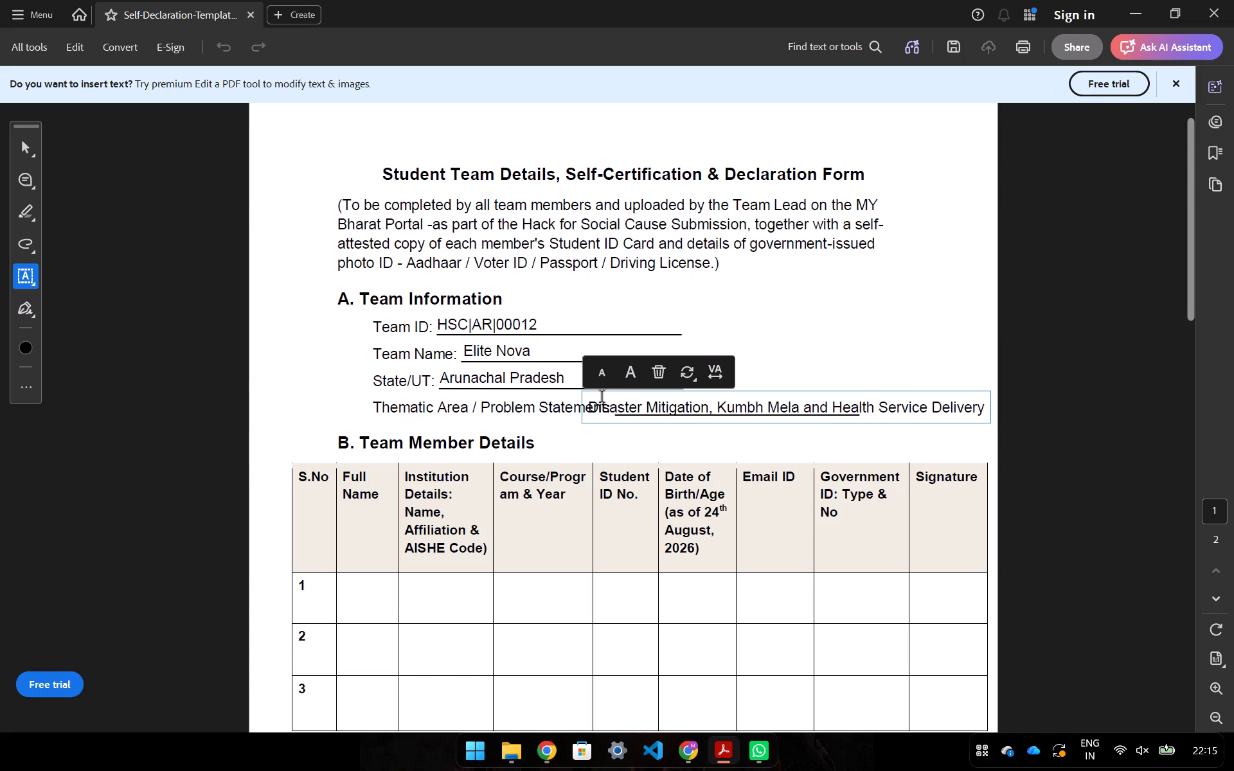
Reduce the thematic area text by one font size step.
{"action": "left_click", "coordinate": [604, 373]}
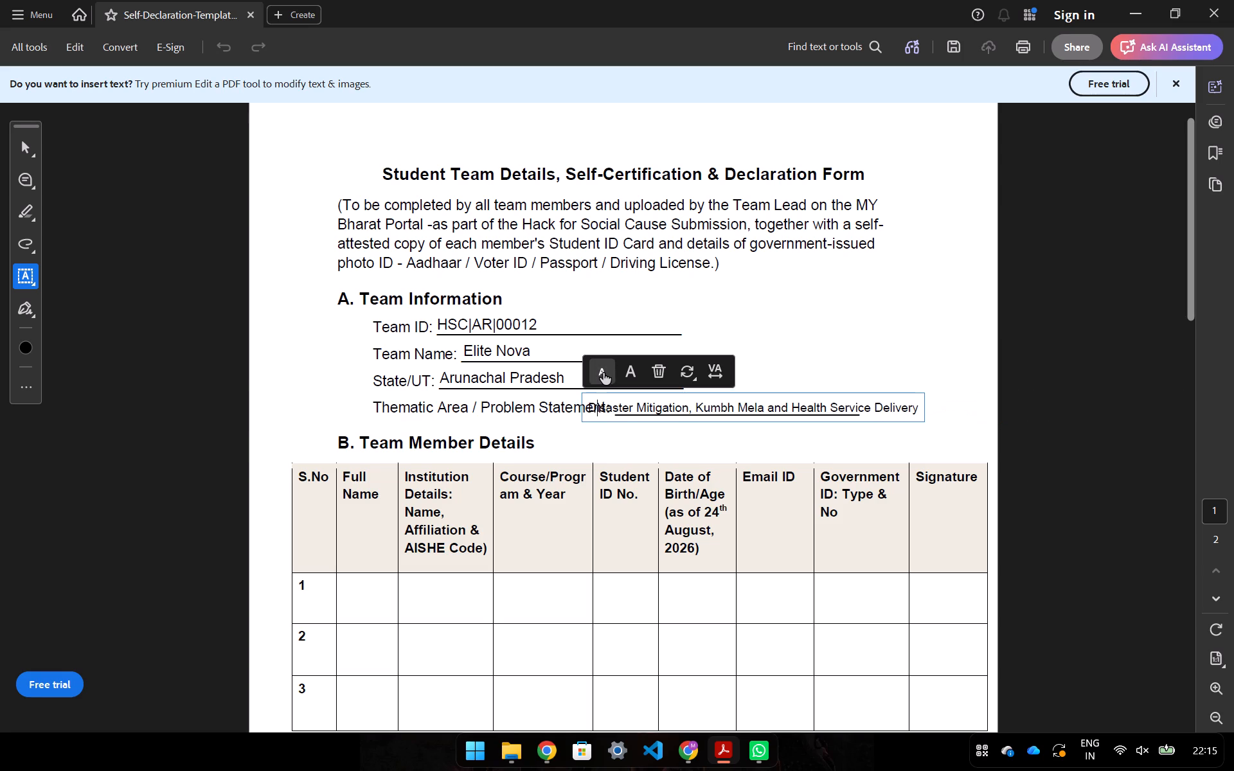
{"action": "left_click", "coordinate": [702, 432]}
Reposition the thematic area text to start just after the Problem Statement label, resting on its underline, and finish editing it.
{"action": "left_click_drag", "start_coordinate": [722, 405], "coordinate": [744, 405]}
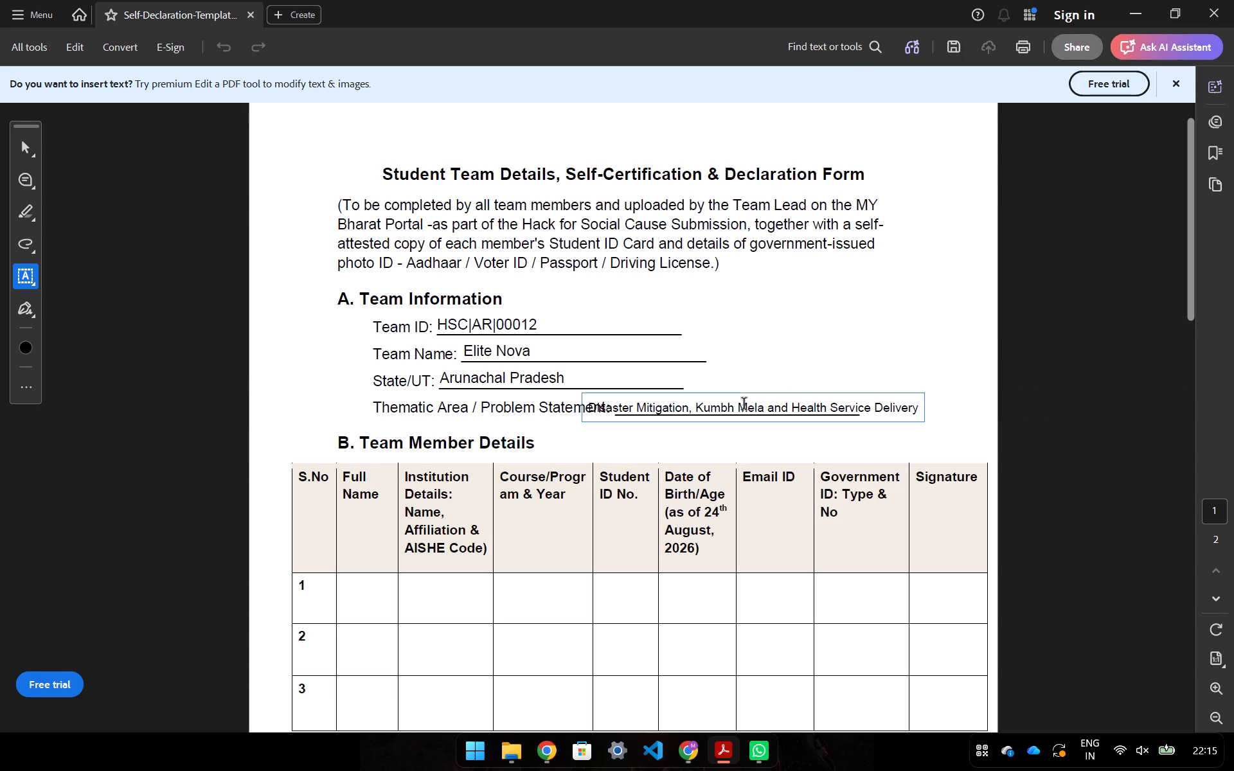
{"action": "left_click_drag", "start_coordinate": [744, 405], "coordinate": [740, 403]}
{"action": "left_click", "coordinate": [789, 394]}
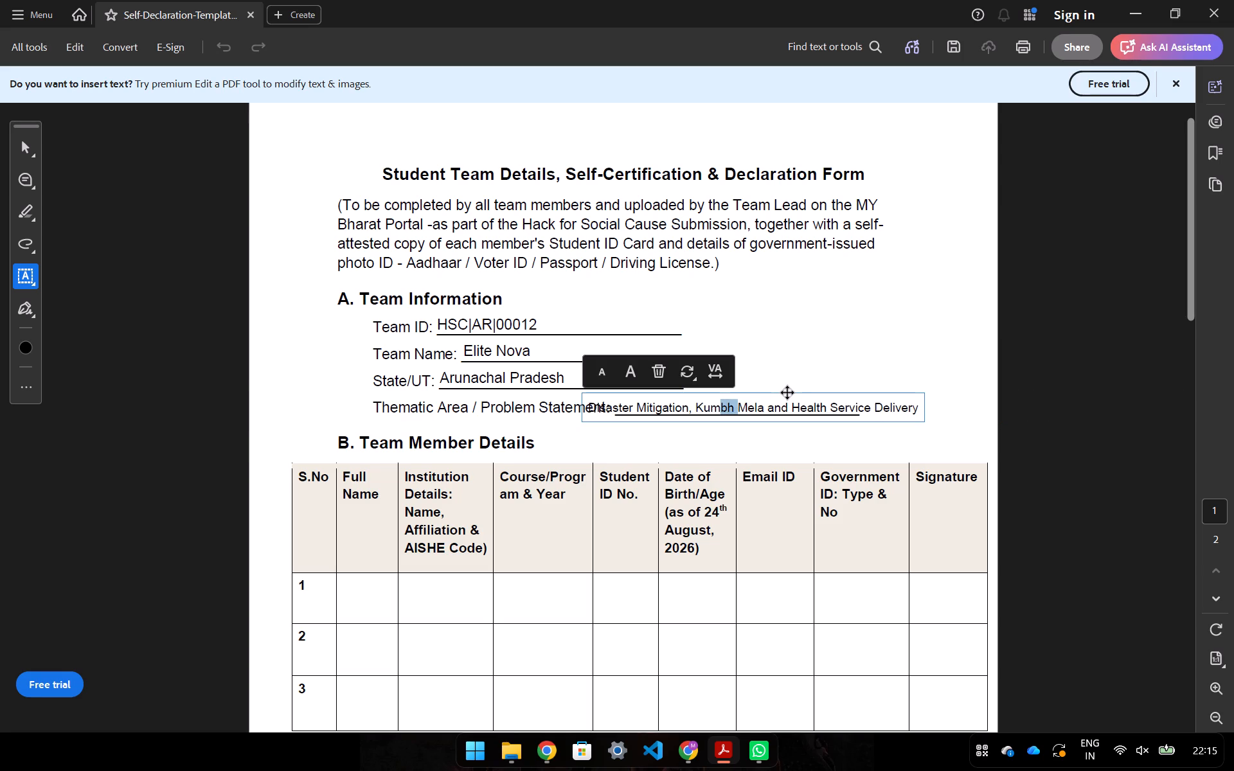
{"action": "left_click", "coordinate": [588, 400]}
{"action": "left_click_drag", "start_coordinate": [583, 408], "coordinate": [602, 408]}
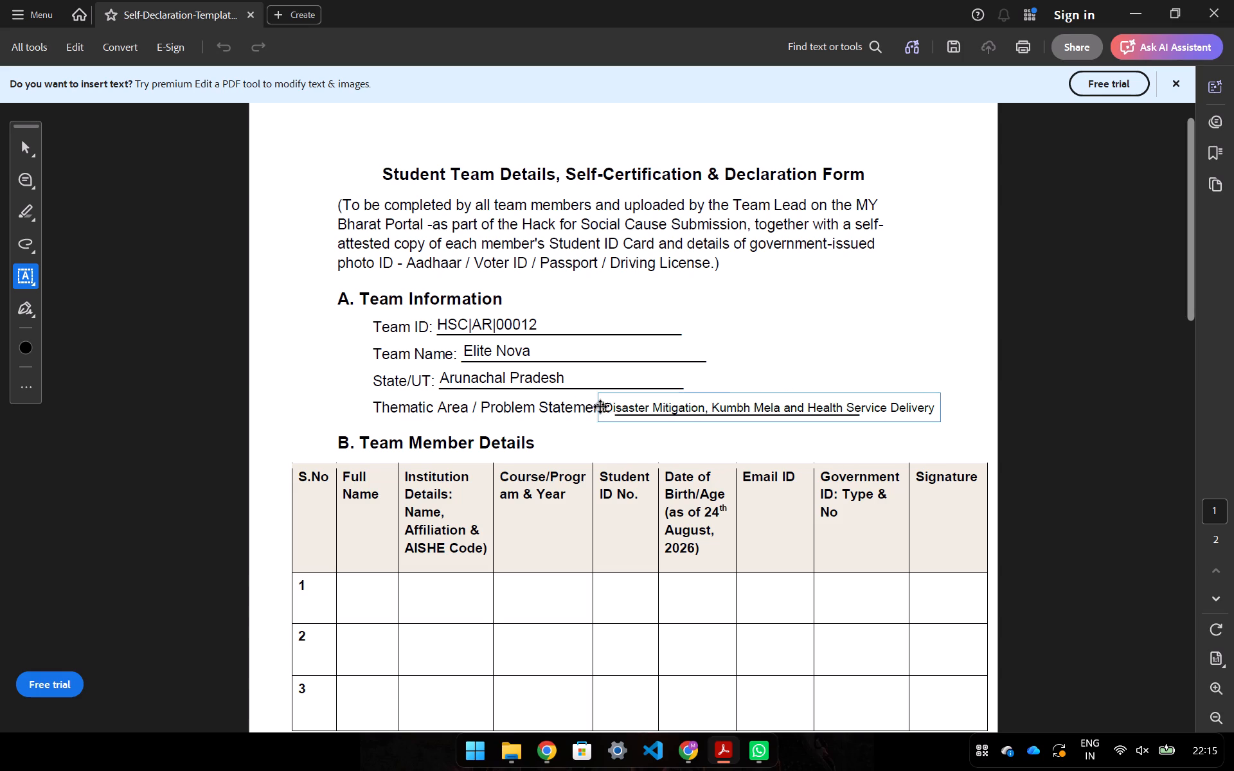
{"action": "left_click_drag", "start_coordinate": [602, 408], "coordinate": [616, 408]}
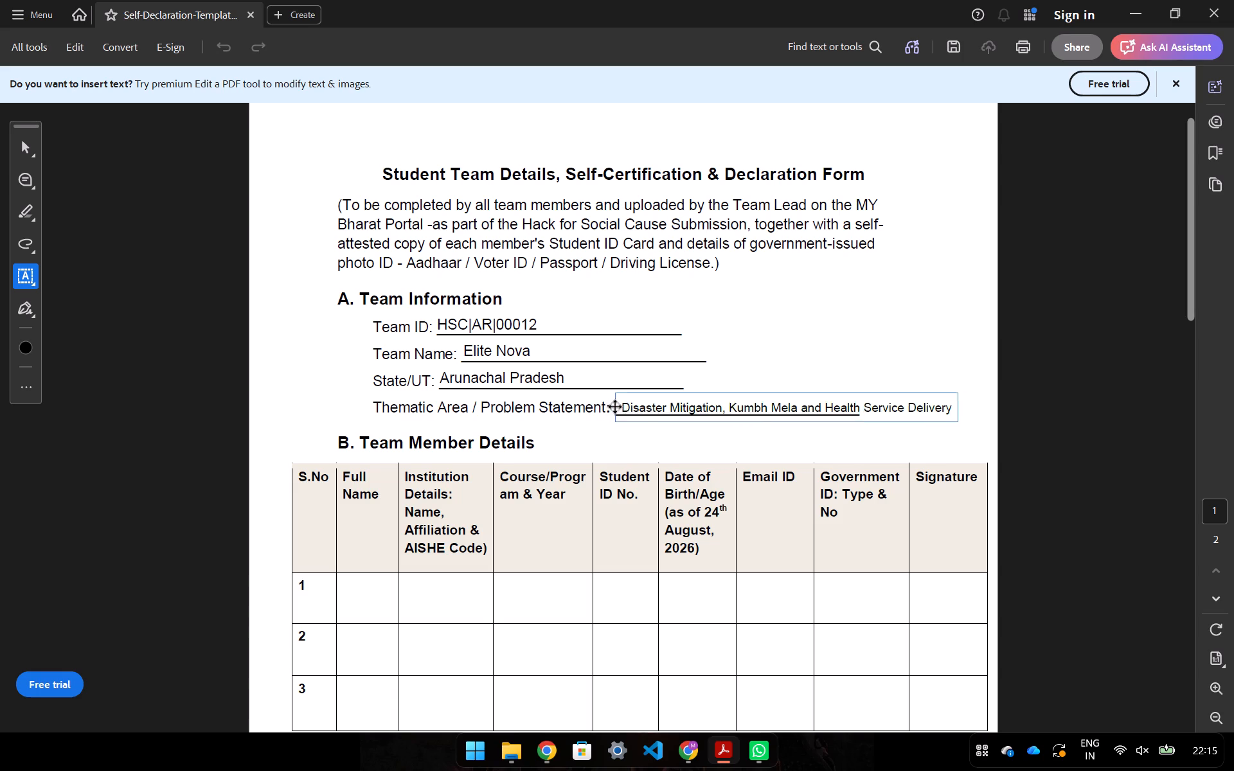
{"action": "left_click_drag", "start_coordinate": [616, 408], "coordinate": [616, 406]}
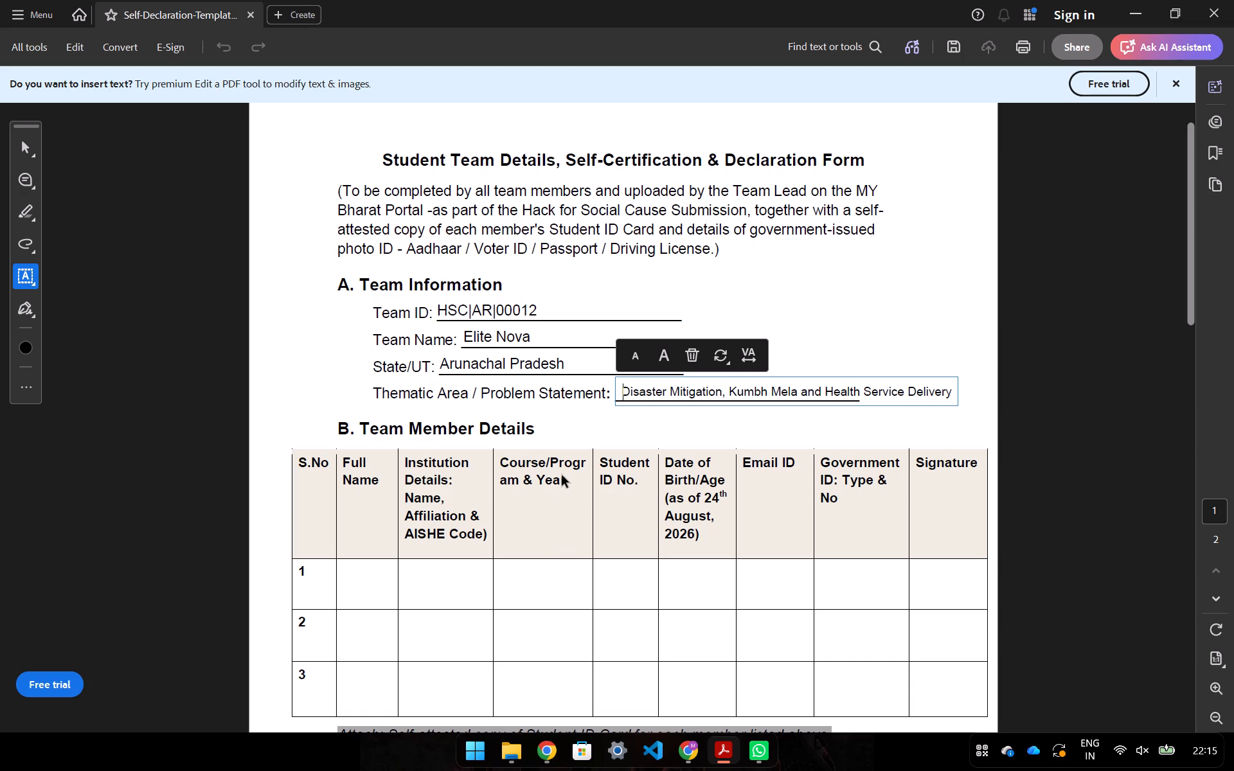
{"action": "left_click", "coordinate": [627, 578]}
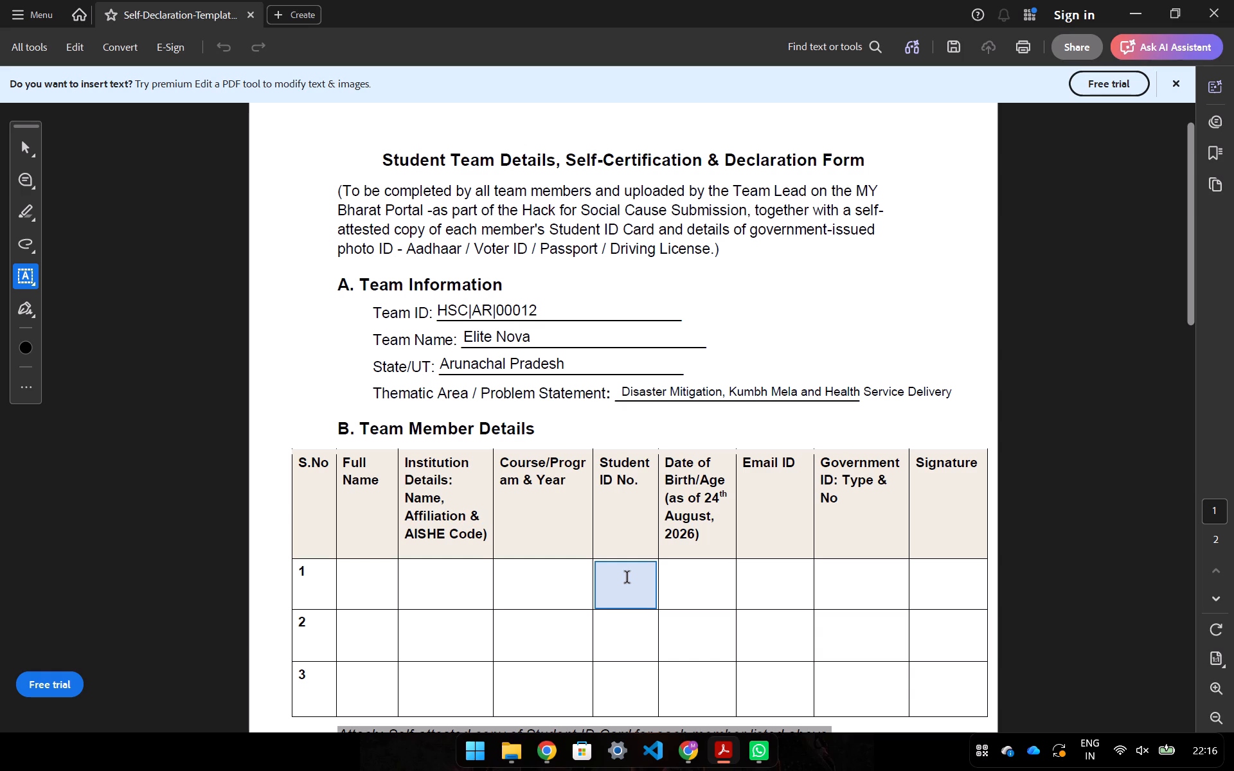
Review the first page of the declaration form, covering the Team Information, Team Member Details and Self-Certification sections.
{"action": "scroll", "coordinate": [627, 578], "scroll_direction": "down", "scroll_amount": 4}
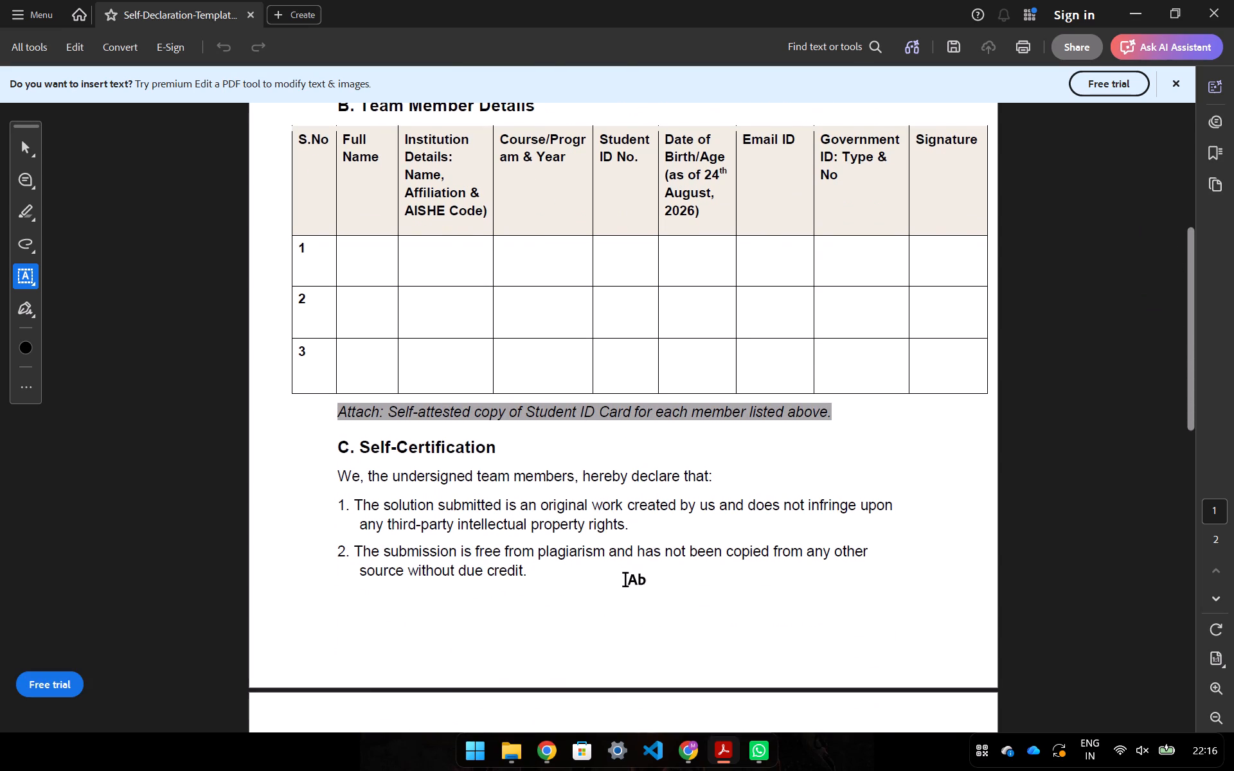
{"action": "scroll", "coordinate": [627, 578], "scroll_direction": "up", "scroll_amount": 1}
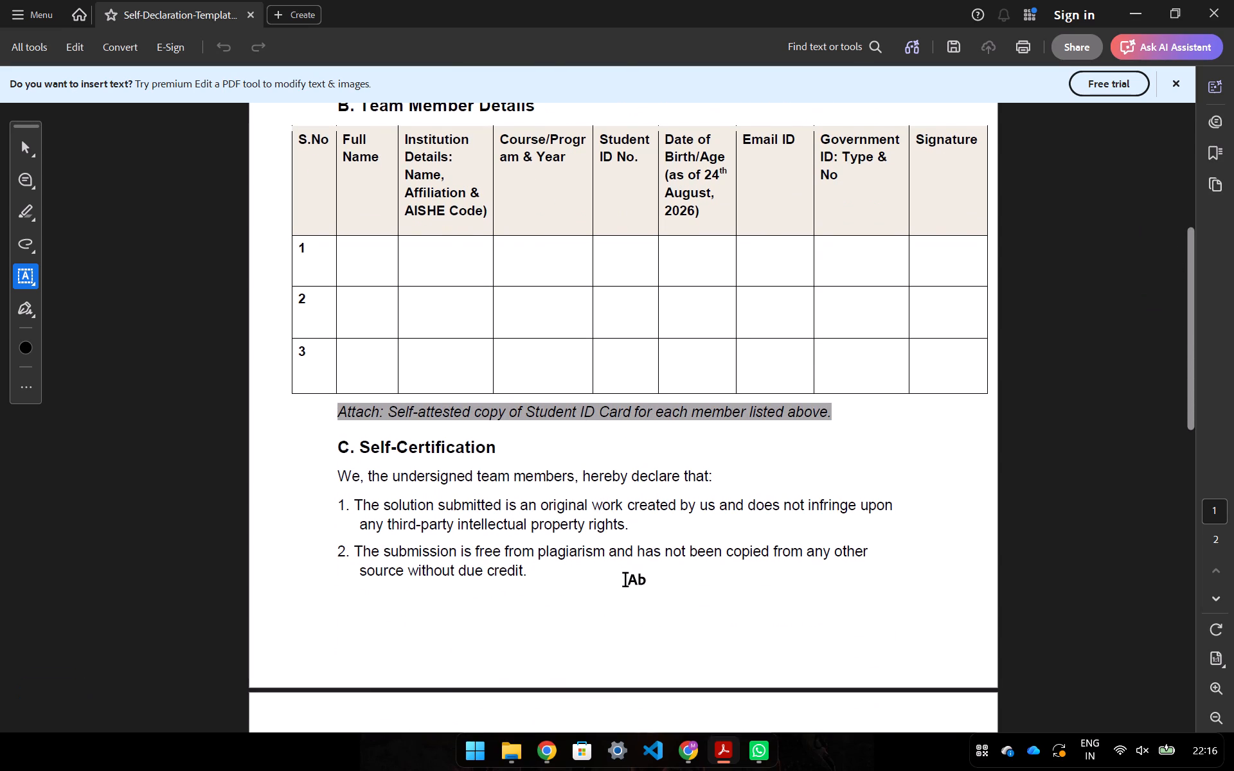
{"action": "scroll", "coordinate": [627, 578], "scroll_direction": "up", "scroll_amount": 2}
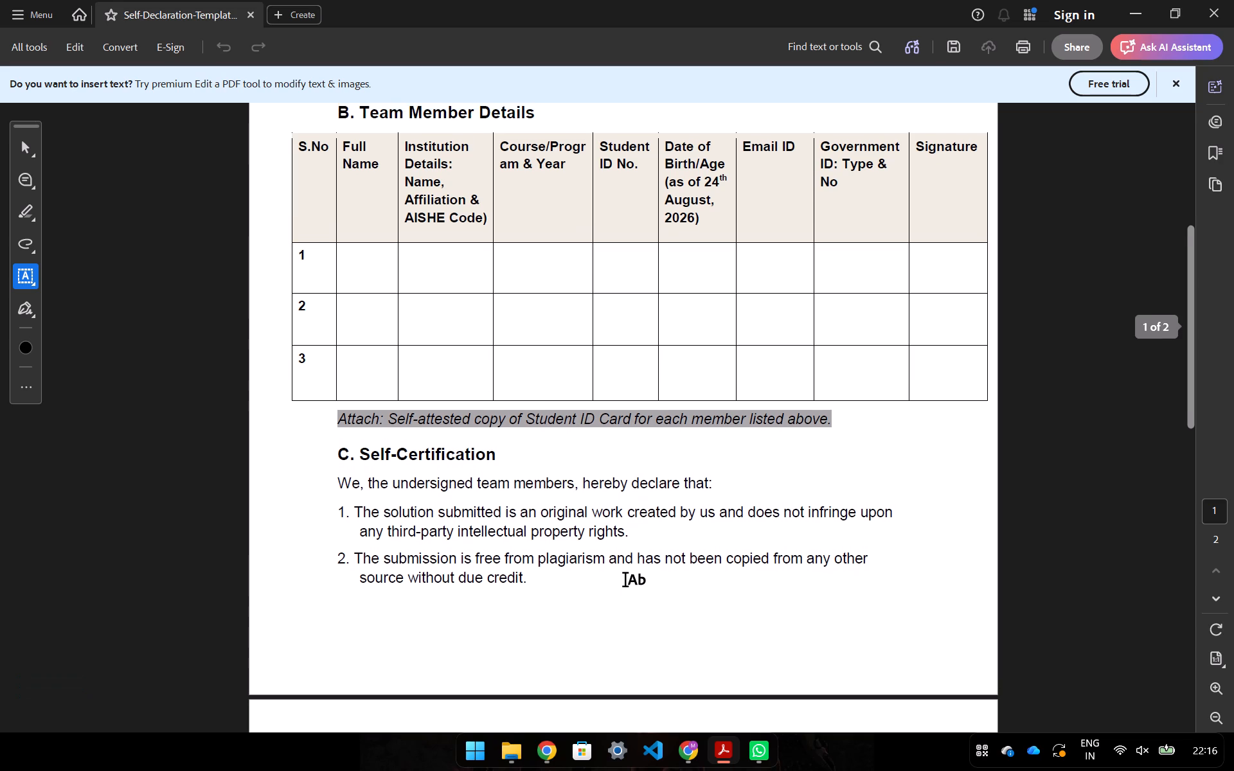
{"action": "scroll", "coordinate": [627, 578], "scroll_direction": "up", "scroll_amount": 5}
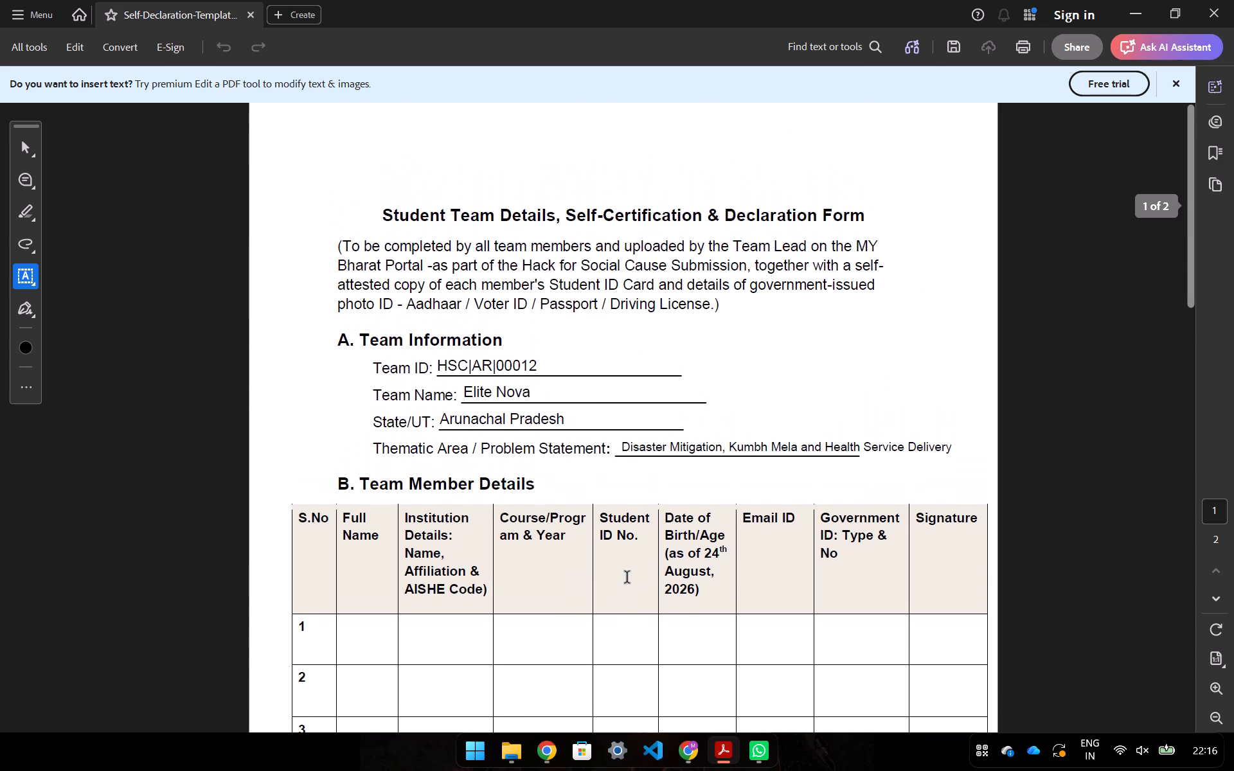
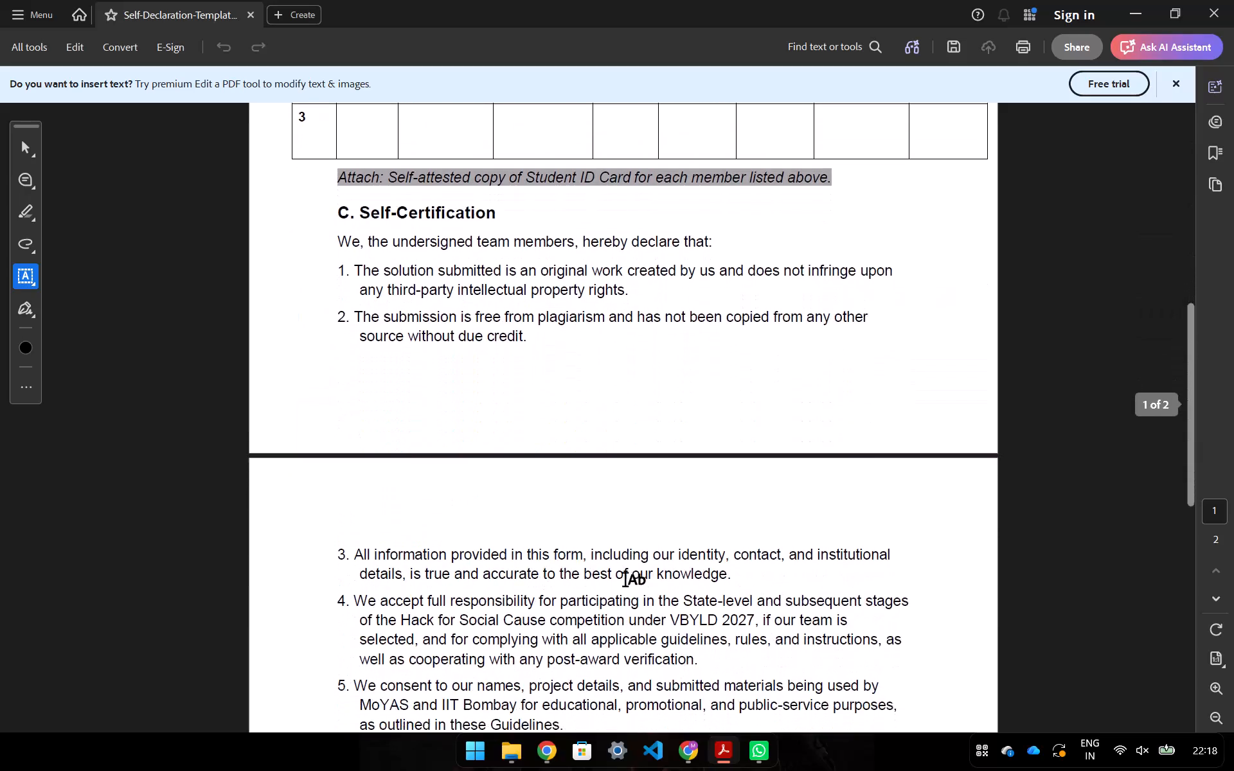
Review both pages of the declaration form, from Team Information through the member signatures and Team Lead Certification.
{"action": "scroll", "coordinate": [627, 578], "scroll_direction": "down", "scroll_amount": 10}
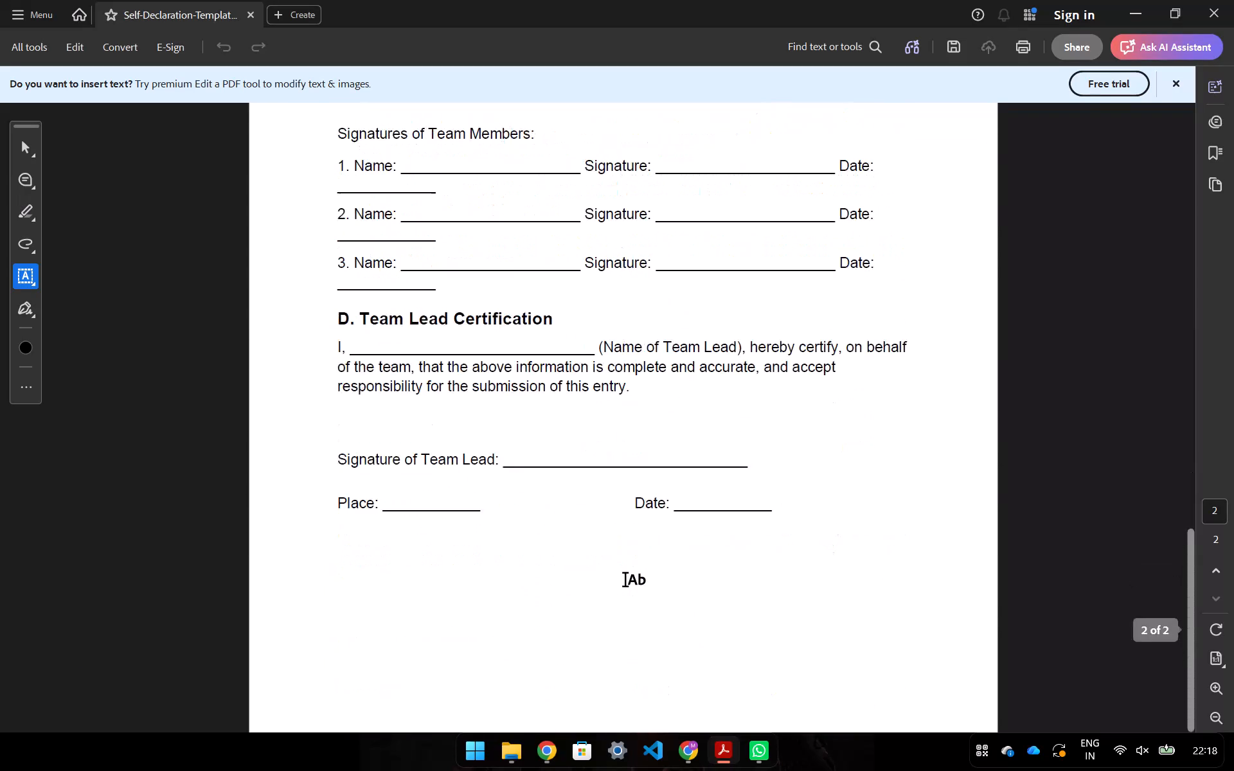
{"action": "scroll", "coordinate": [627, 578], "scroll_direction": "up", "scroll_amount": 8}
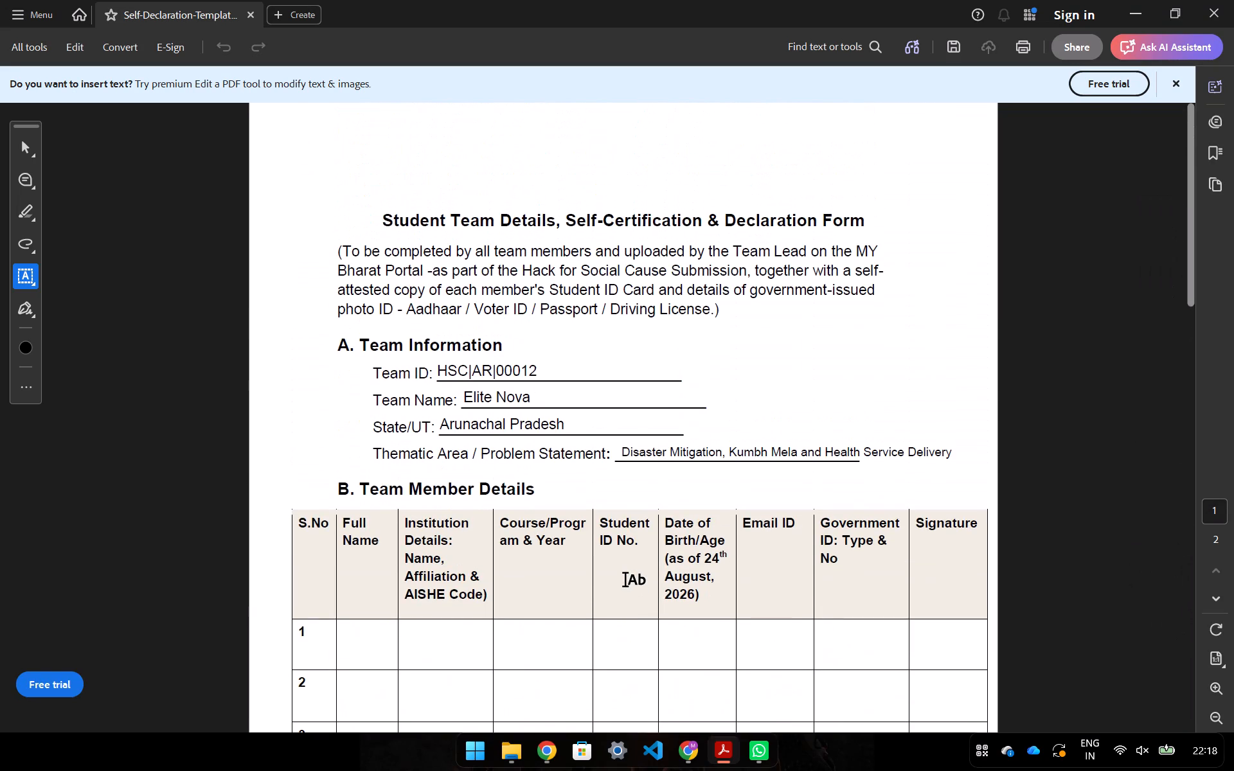
{"action": "scroll", "coordinate": [627, 578], "scroll_direction": "down", "scroll_amount": 2}
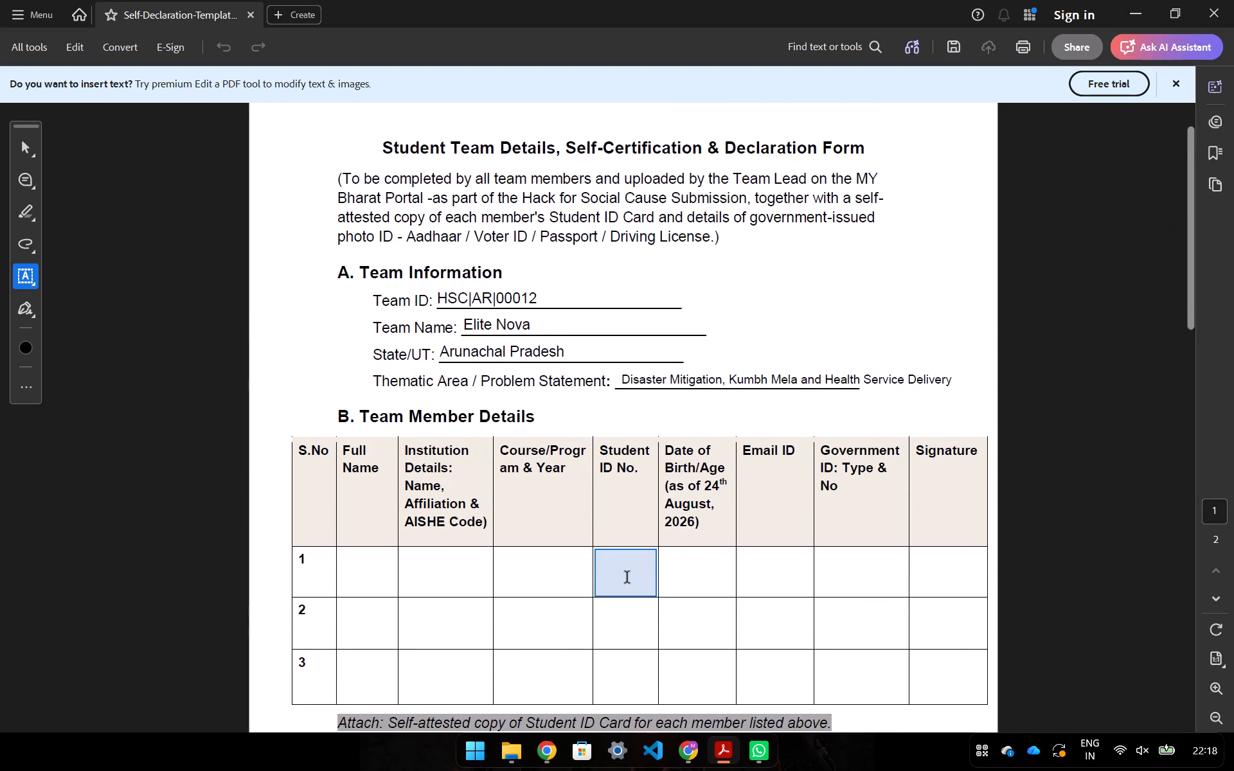
{"action": "scroll", "coordinate": [627, 578], "scroll_direction": "down", "scroll_amount": 3}
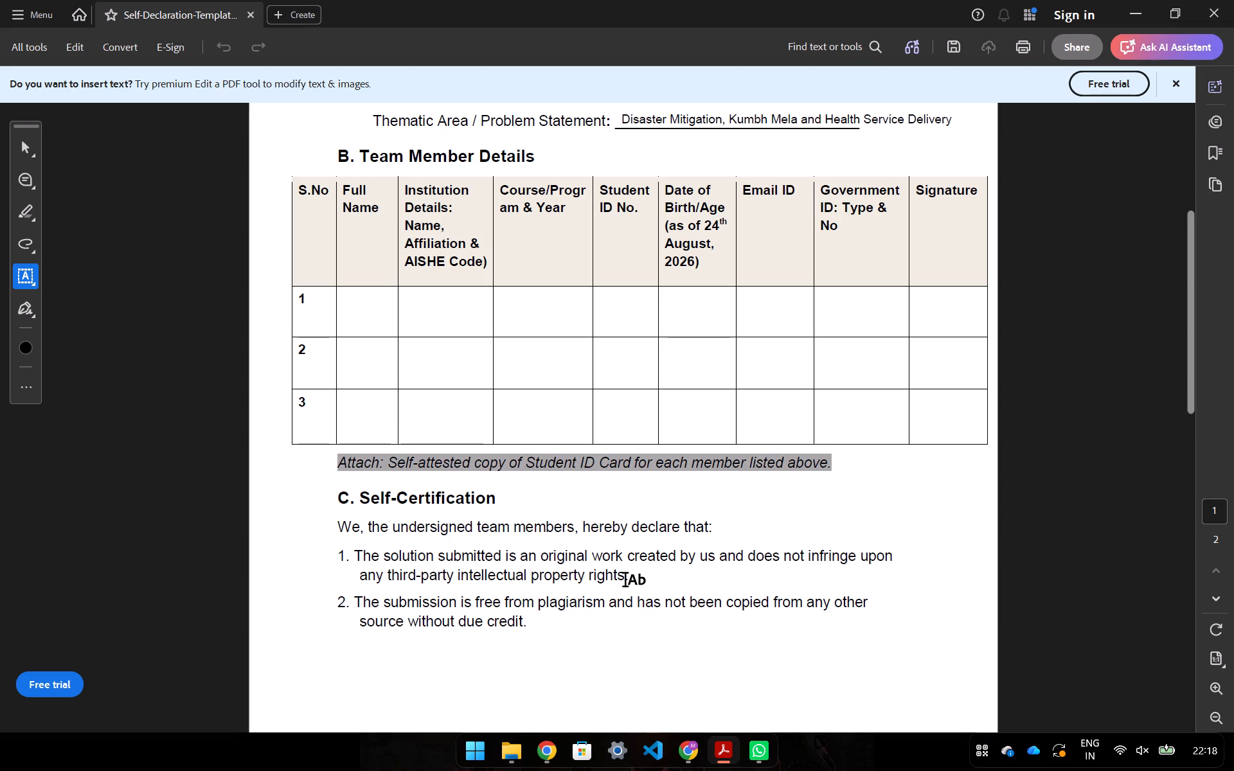
{"action": "scroll", "coordinate": [627, 578], "scroll_direction": "down", "scroll_amount": 1}
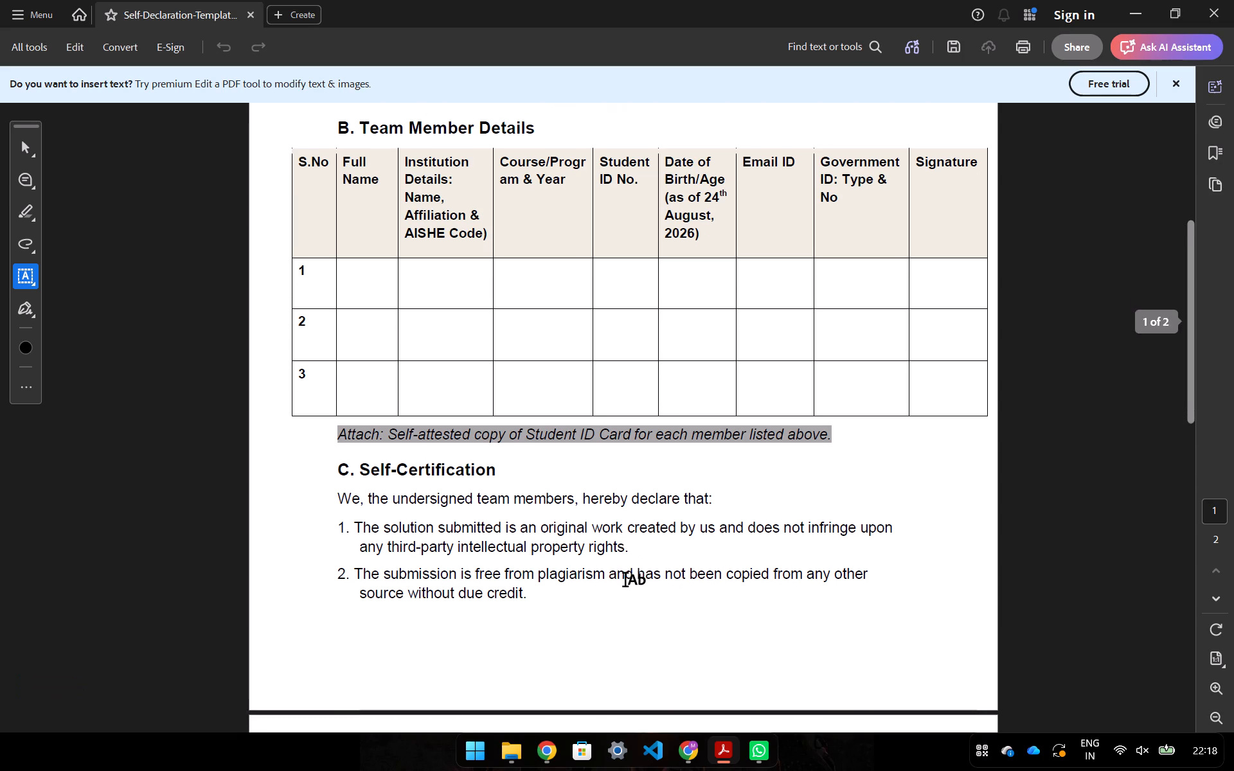
{"action": "scroll", "coordinate": [627, 578], "scroll_direction": "down", "scroll_amount": 1}
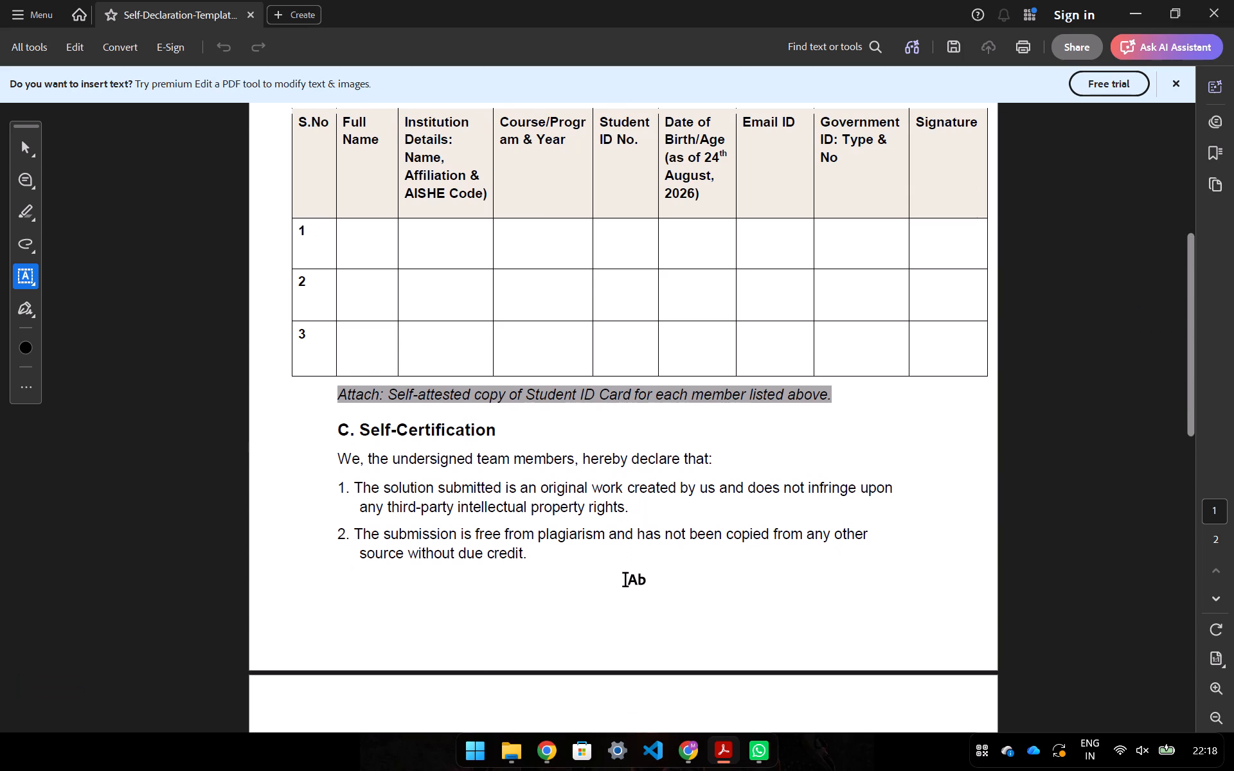
{"action": "scroll", "coordinate": [627, 578], "scroll_direction": "down", "scroll_amount": 2}
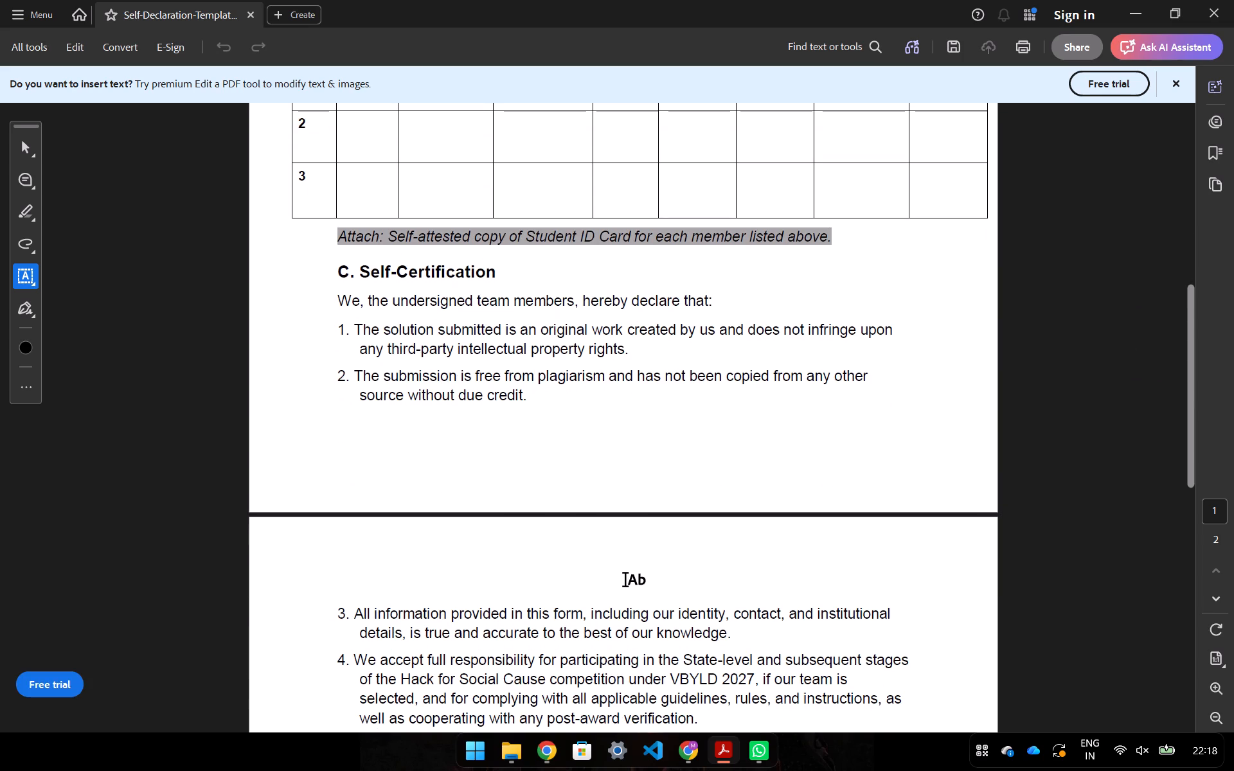
{"action": "scroll", "coordinate": [627, 578], "scroll_direction": "down", "scroll_amount": 3}
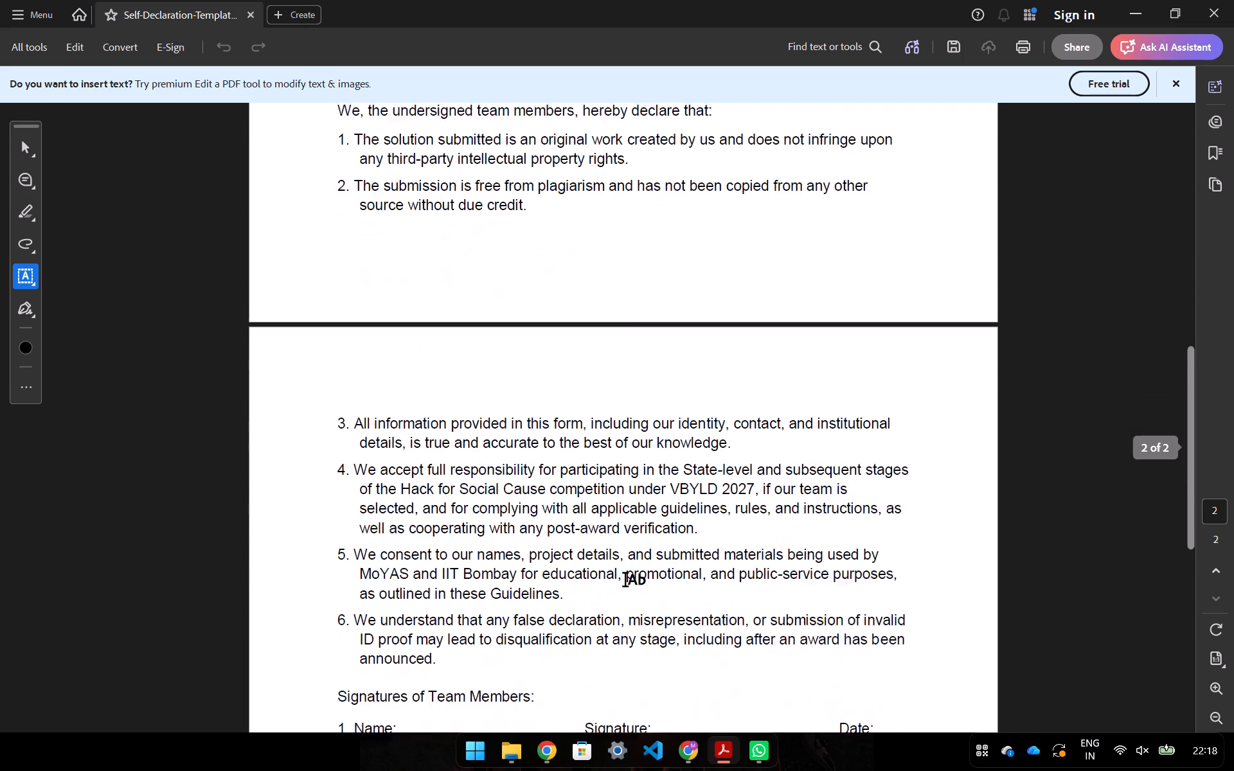
{"action": "scroll", "coordinate": [627, 578], "scroll_direction": "down", "scroll_amount": 3}
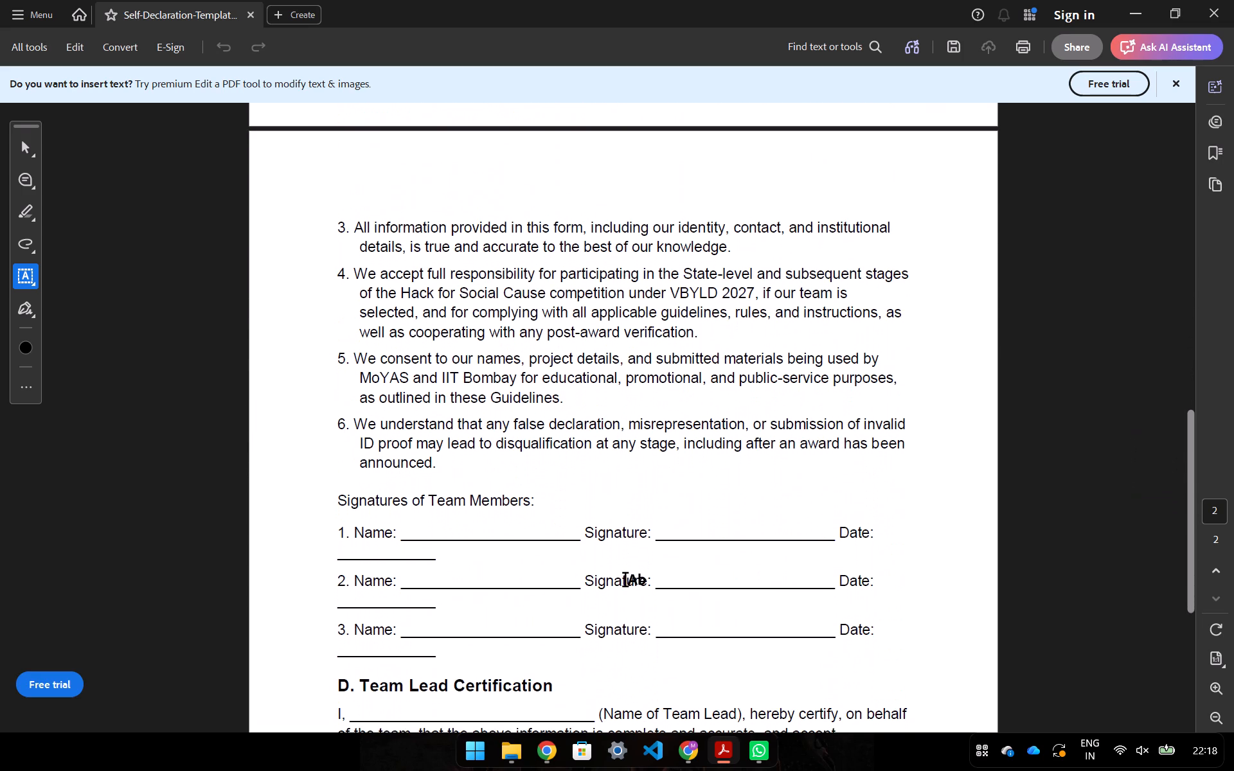
{"action": "scroll", "coordinate": [627, 578], "scroll_direction": "up", "scroll_amount": 1}
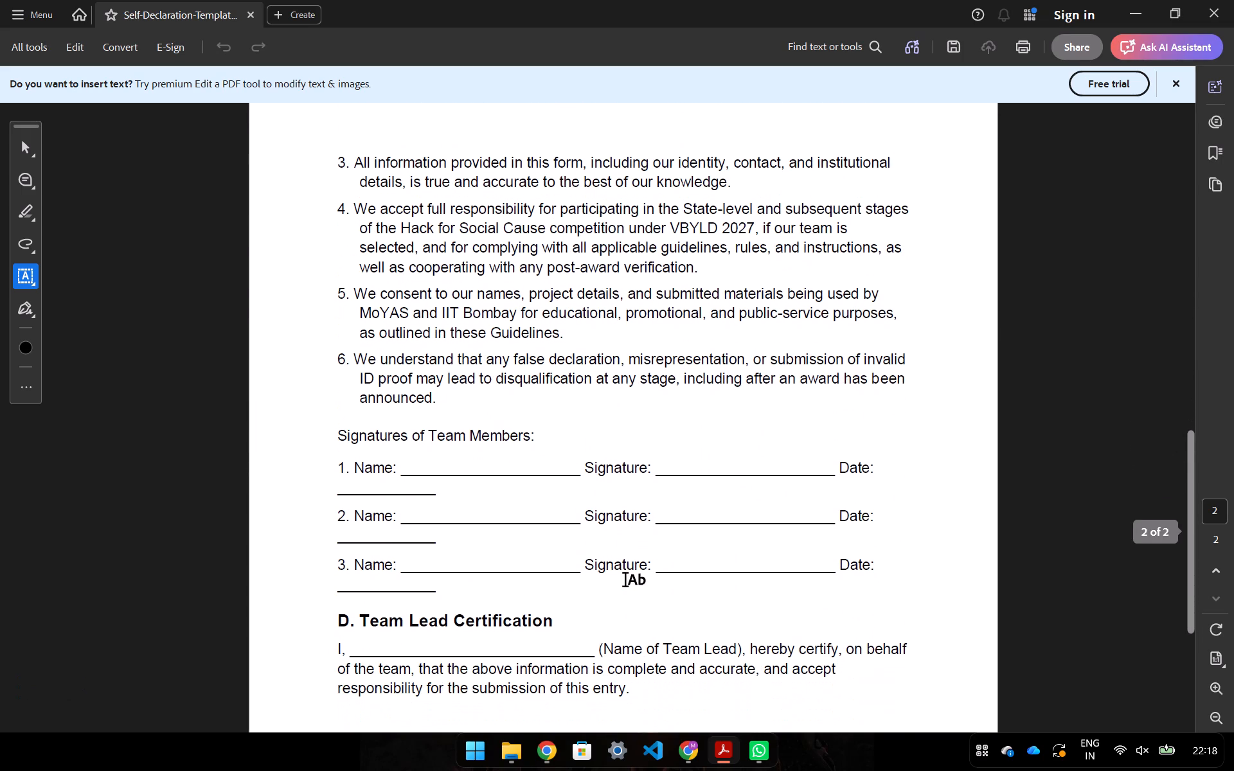
{"action": "scroll", "coordinate": [627, 578], "scroll_direction": "up", "scroll_amount": 7}
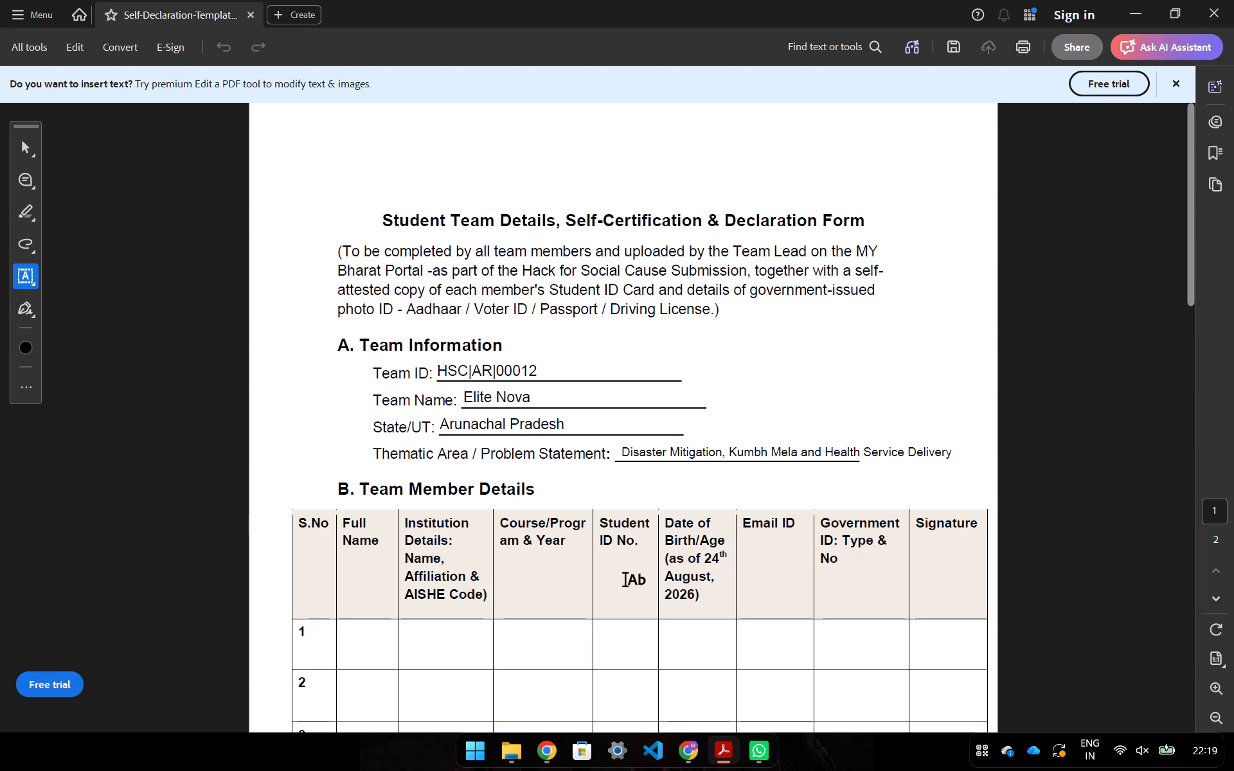
Switch to the MY Bharat entry page in Chrome and check the Self Declaration by Team upload section.
{"action": "key", "text": "alt+Tab"}
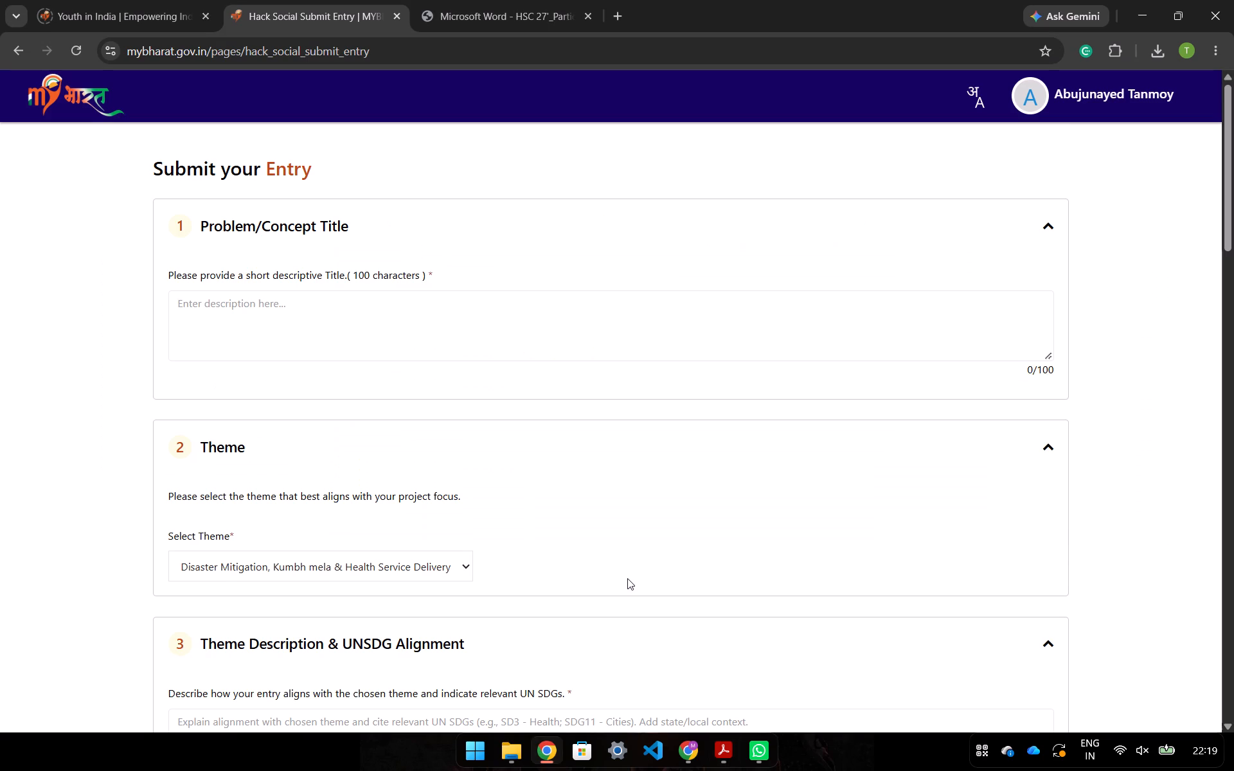
{"action": "scroll", "coordinate": [627, 578], "scroll_direction": "down", "scroll_amount": 9}
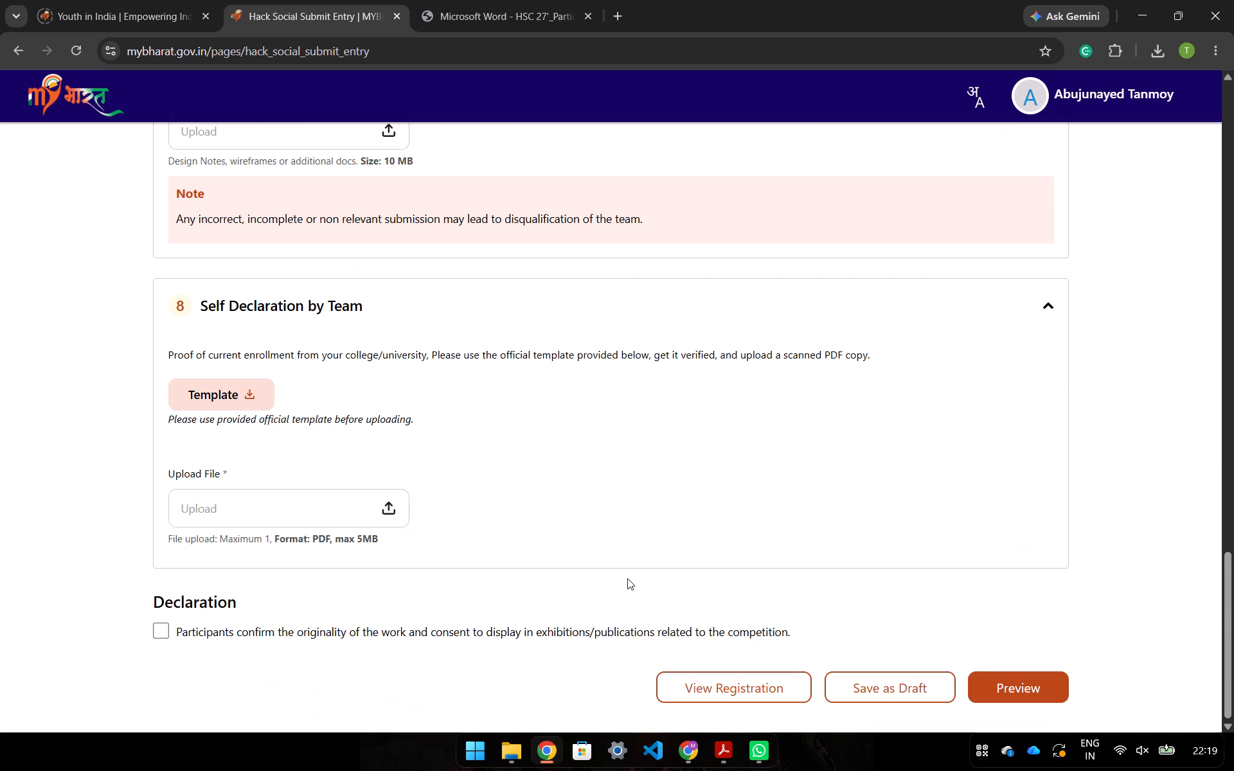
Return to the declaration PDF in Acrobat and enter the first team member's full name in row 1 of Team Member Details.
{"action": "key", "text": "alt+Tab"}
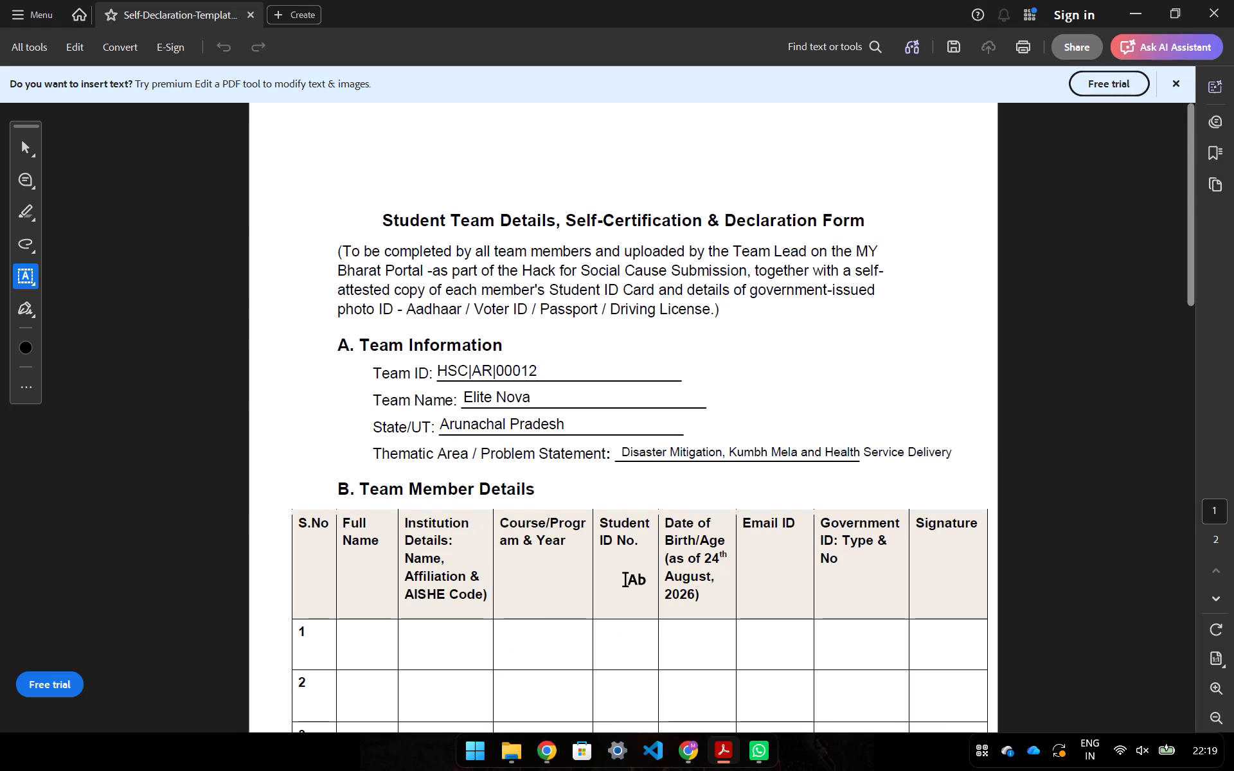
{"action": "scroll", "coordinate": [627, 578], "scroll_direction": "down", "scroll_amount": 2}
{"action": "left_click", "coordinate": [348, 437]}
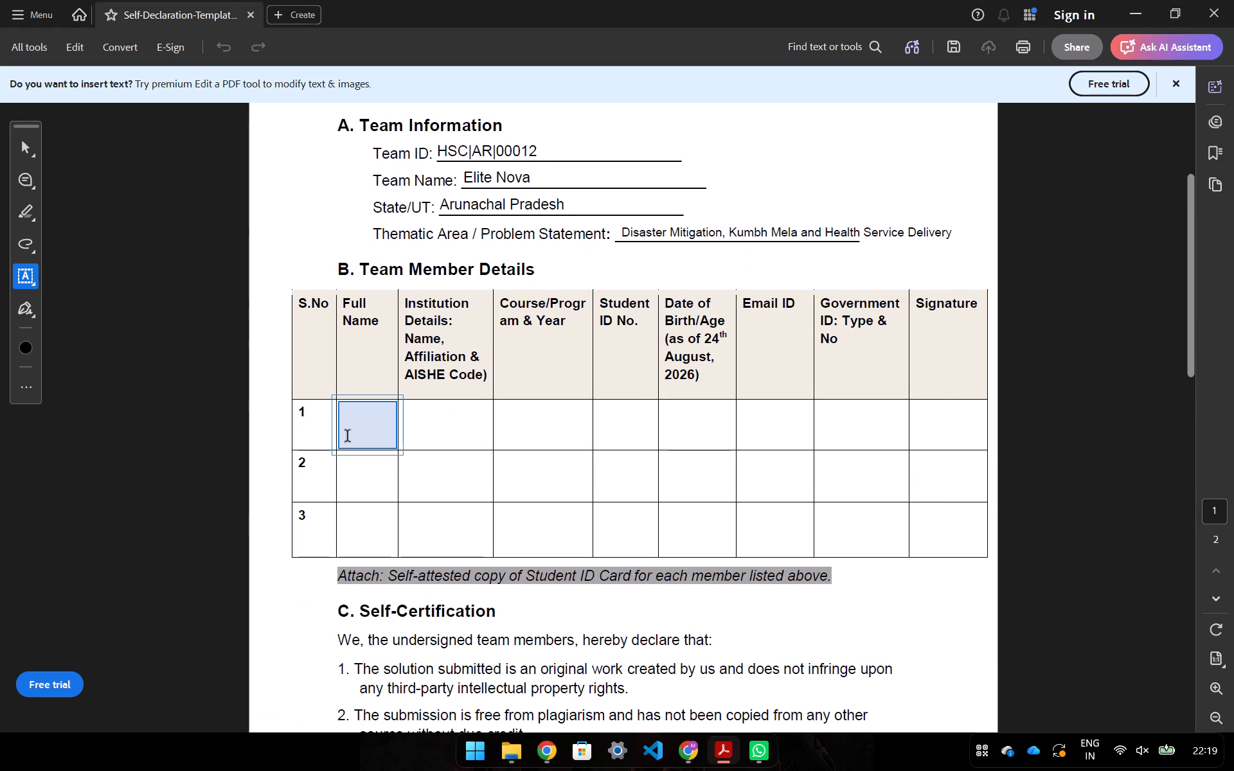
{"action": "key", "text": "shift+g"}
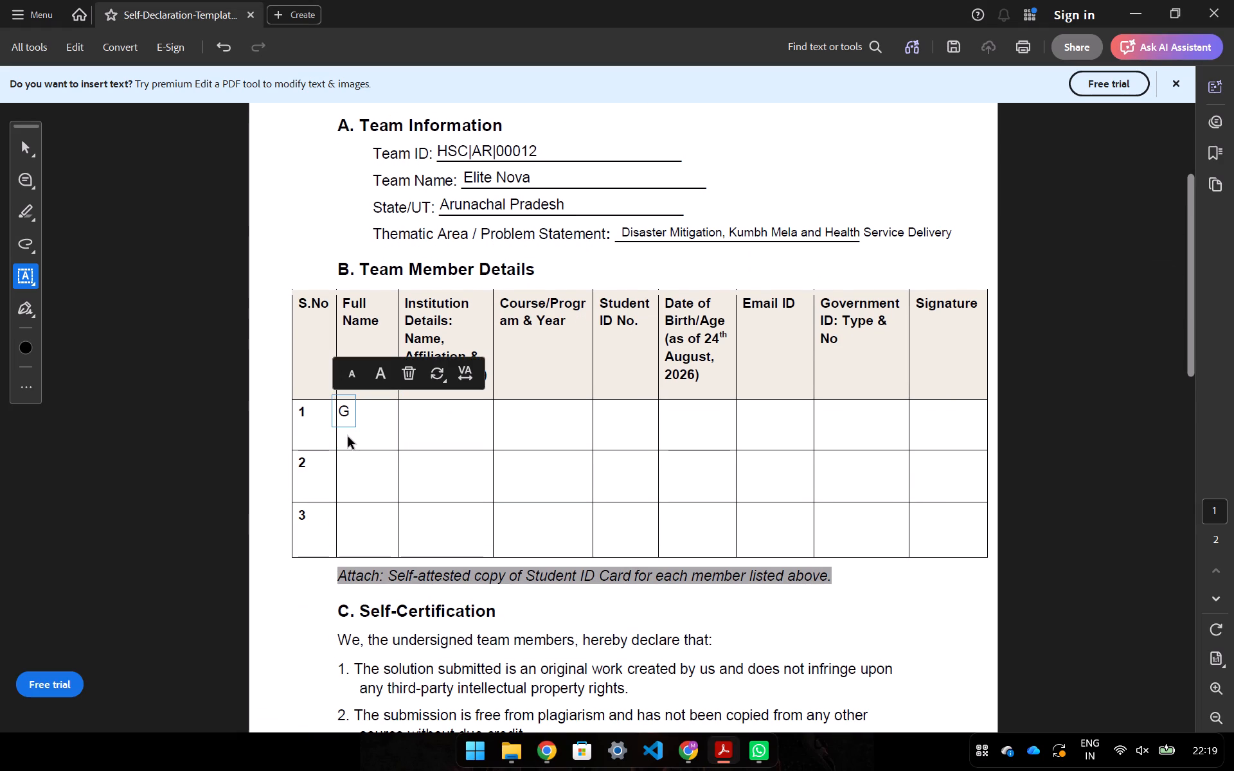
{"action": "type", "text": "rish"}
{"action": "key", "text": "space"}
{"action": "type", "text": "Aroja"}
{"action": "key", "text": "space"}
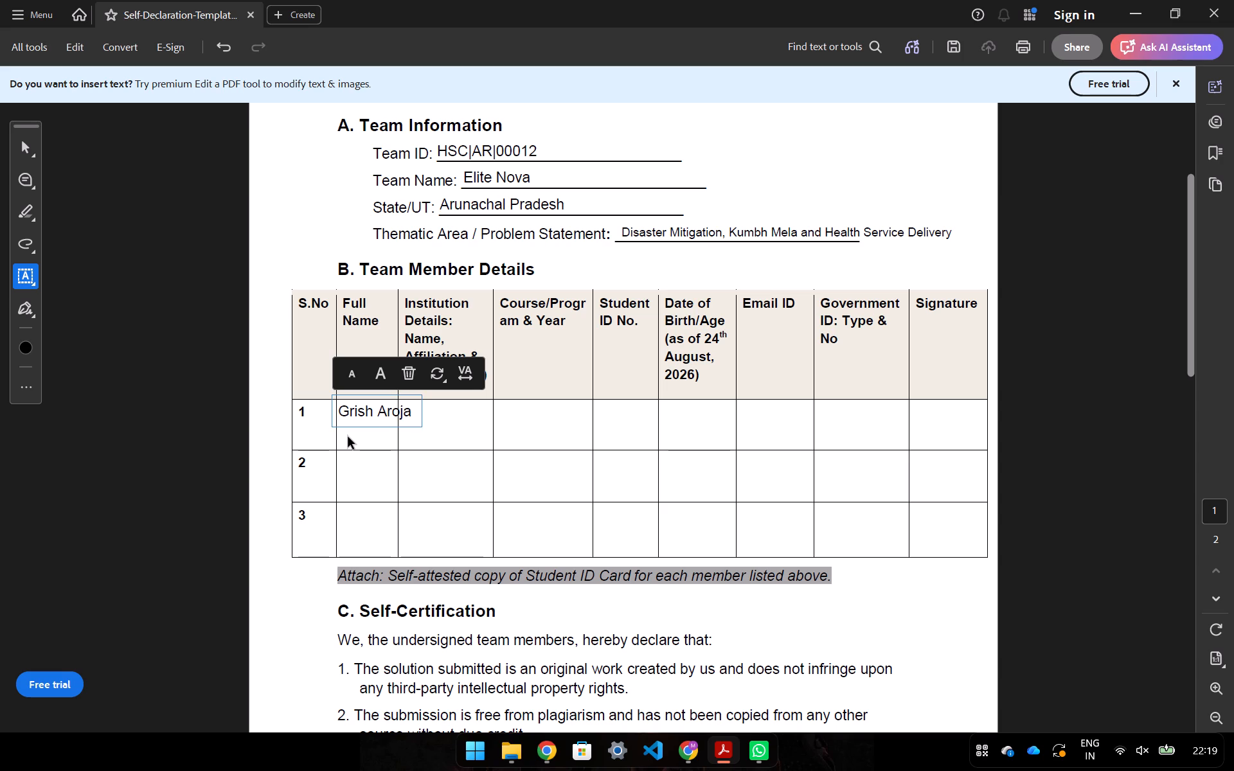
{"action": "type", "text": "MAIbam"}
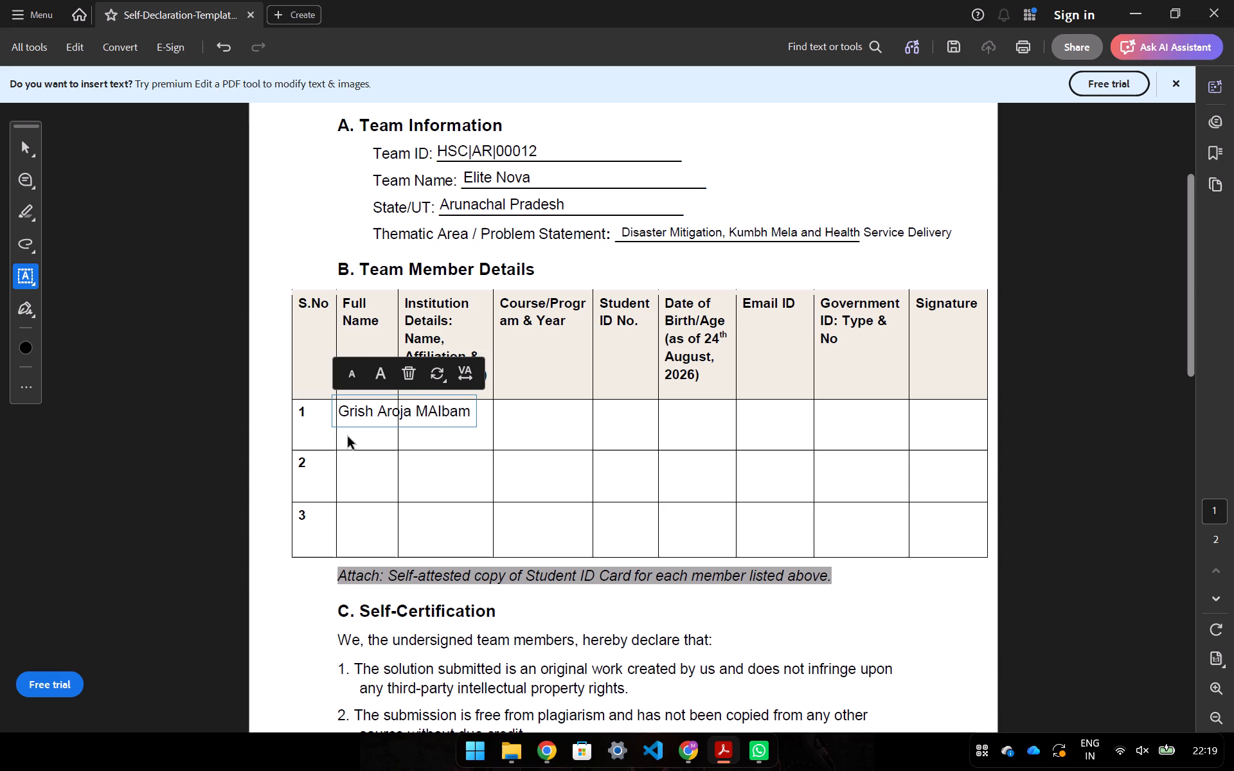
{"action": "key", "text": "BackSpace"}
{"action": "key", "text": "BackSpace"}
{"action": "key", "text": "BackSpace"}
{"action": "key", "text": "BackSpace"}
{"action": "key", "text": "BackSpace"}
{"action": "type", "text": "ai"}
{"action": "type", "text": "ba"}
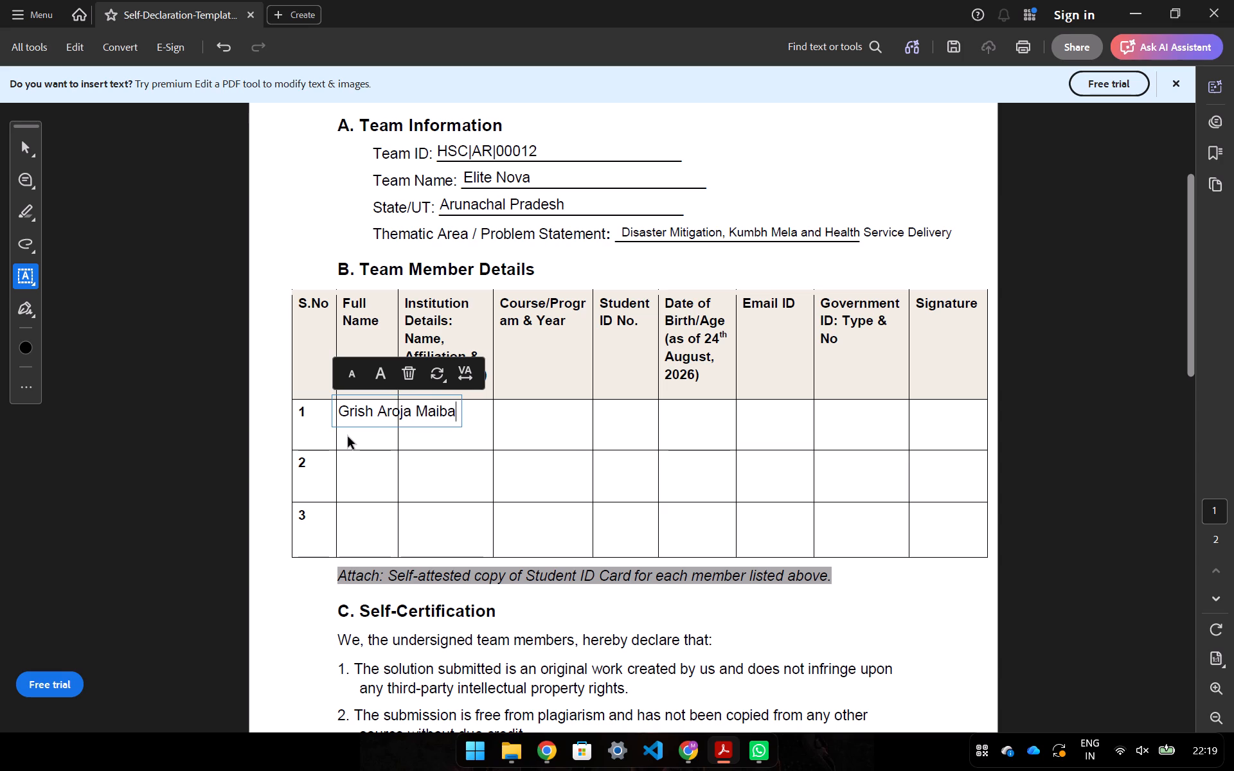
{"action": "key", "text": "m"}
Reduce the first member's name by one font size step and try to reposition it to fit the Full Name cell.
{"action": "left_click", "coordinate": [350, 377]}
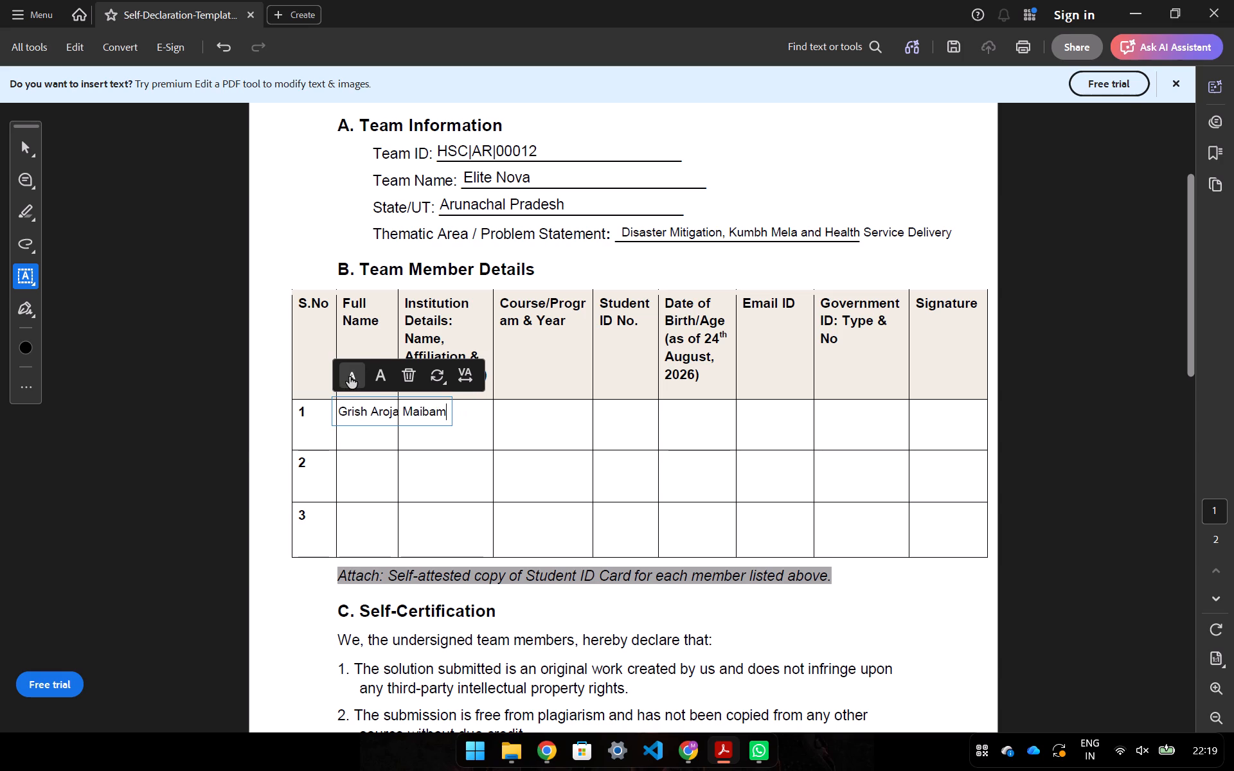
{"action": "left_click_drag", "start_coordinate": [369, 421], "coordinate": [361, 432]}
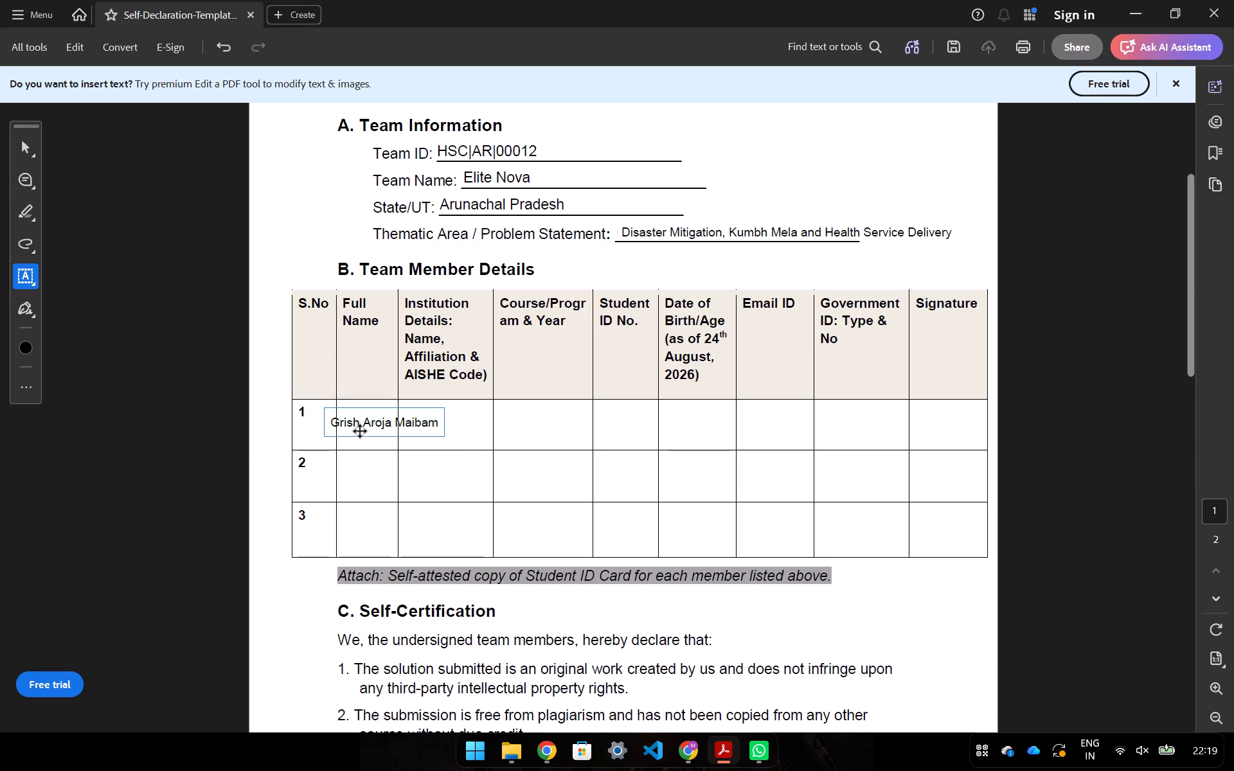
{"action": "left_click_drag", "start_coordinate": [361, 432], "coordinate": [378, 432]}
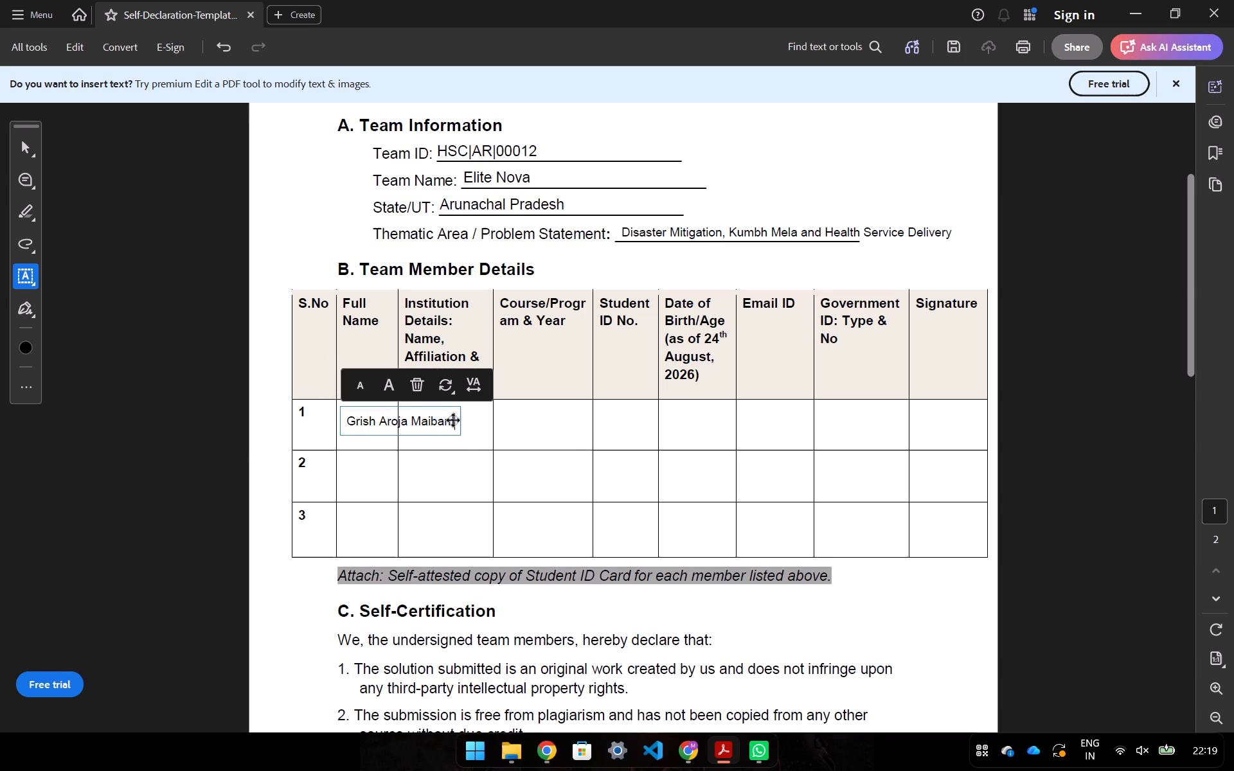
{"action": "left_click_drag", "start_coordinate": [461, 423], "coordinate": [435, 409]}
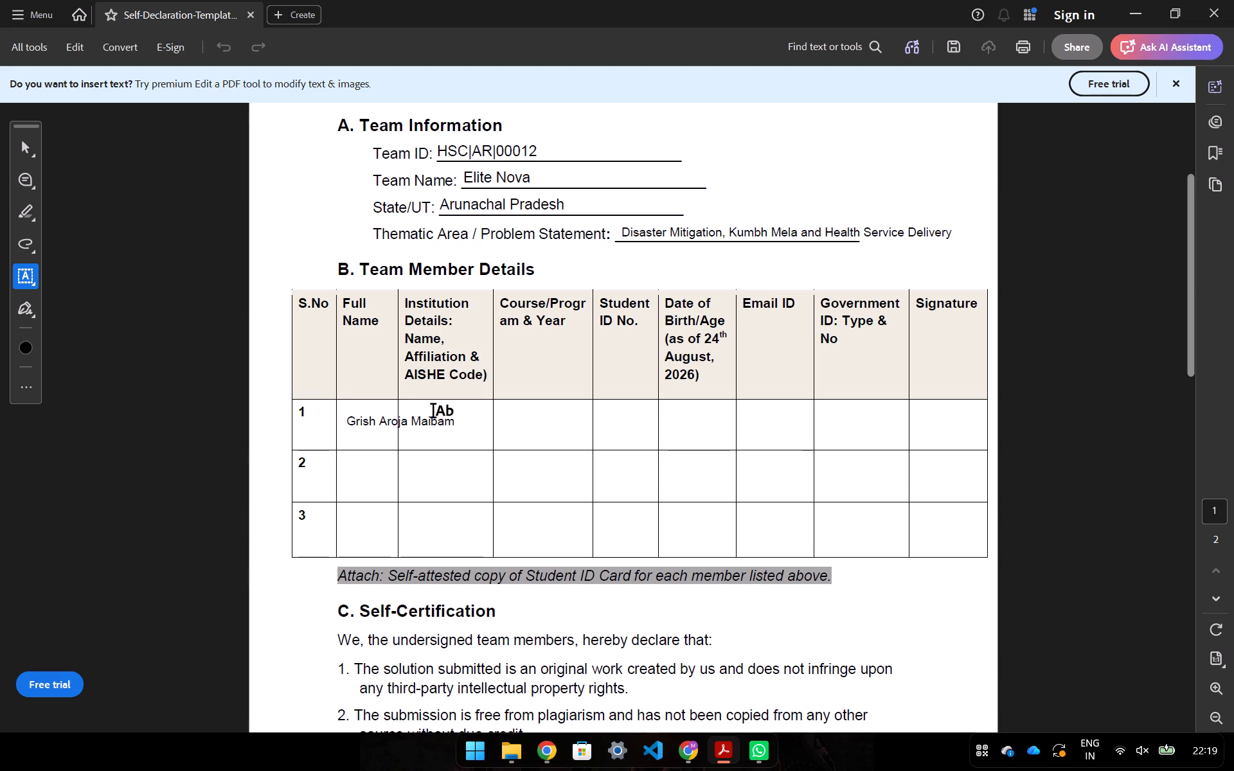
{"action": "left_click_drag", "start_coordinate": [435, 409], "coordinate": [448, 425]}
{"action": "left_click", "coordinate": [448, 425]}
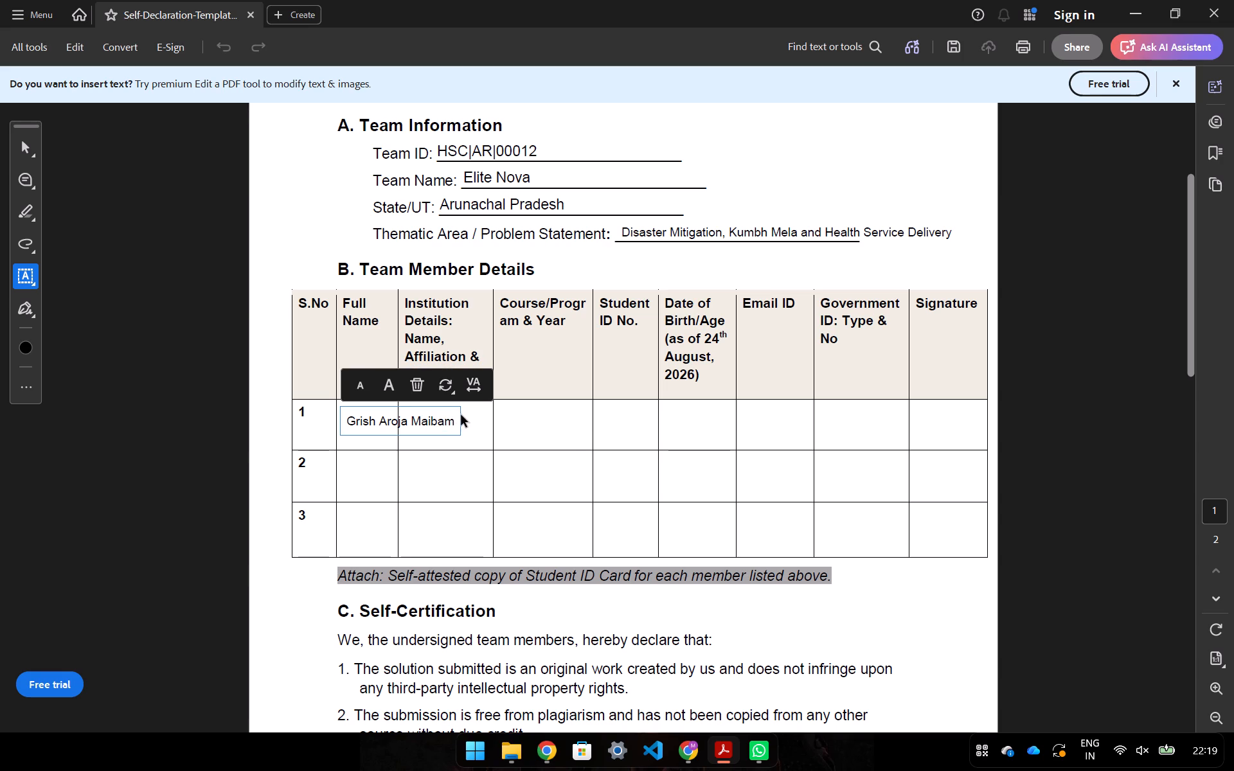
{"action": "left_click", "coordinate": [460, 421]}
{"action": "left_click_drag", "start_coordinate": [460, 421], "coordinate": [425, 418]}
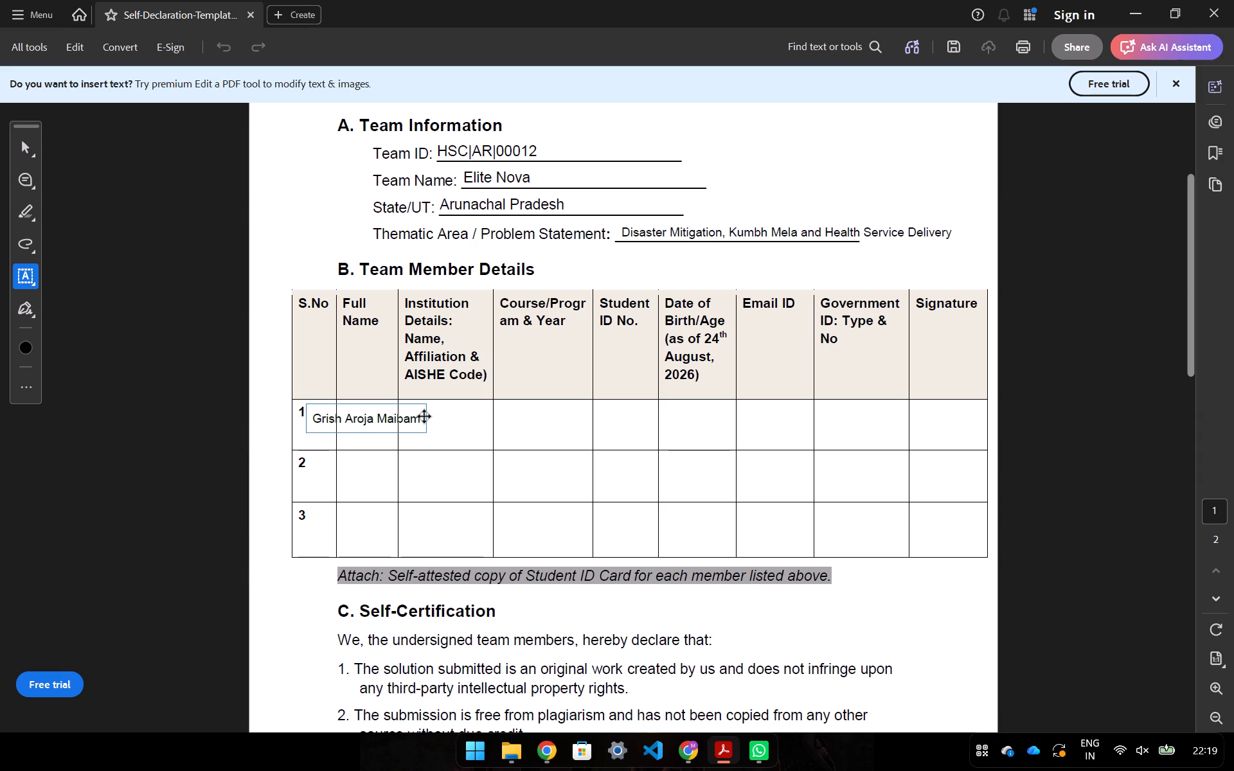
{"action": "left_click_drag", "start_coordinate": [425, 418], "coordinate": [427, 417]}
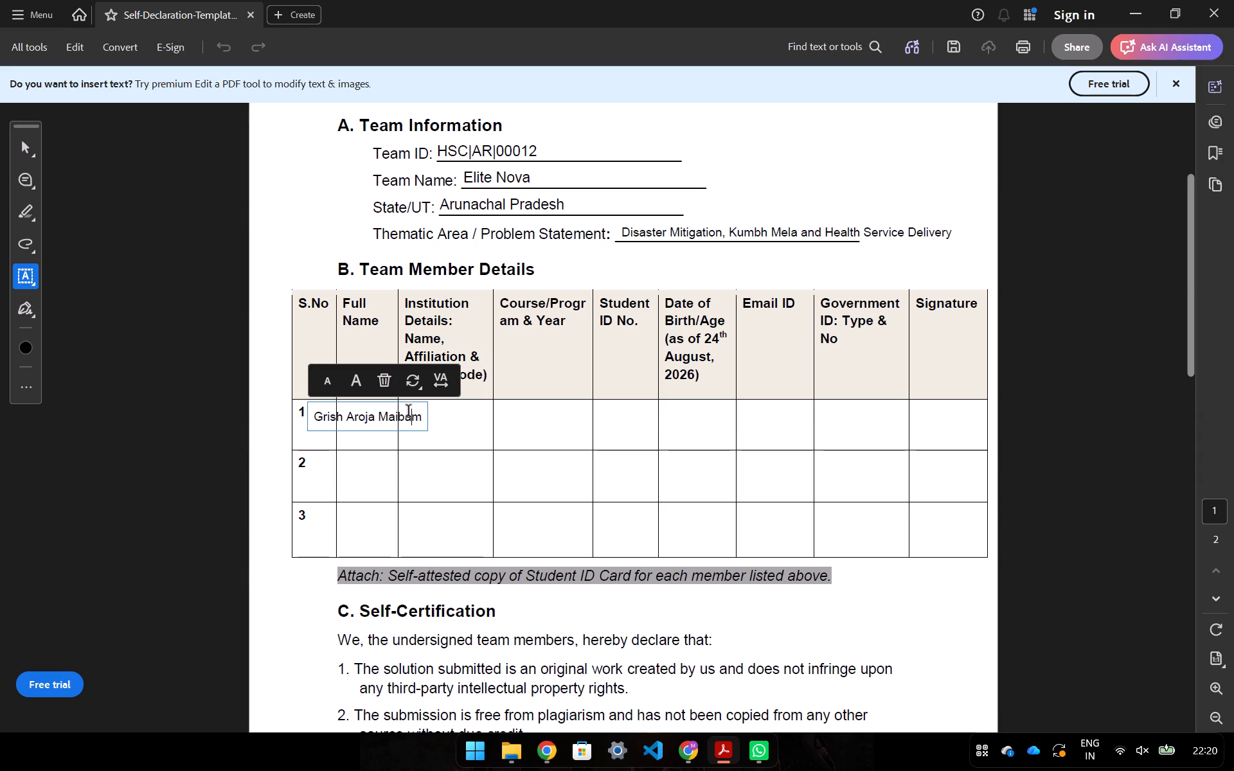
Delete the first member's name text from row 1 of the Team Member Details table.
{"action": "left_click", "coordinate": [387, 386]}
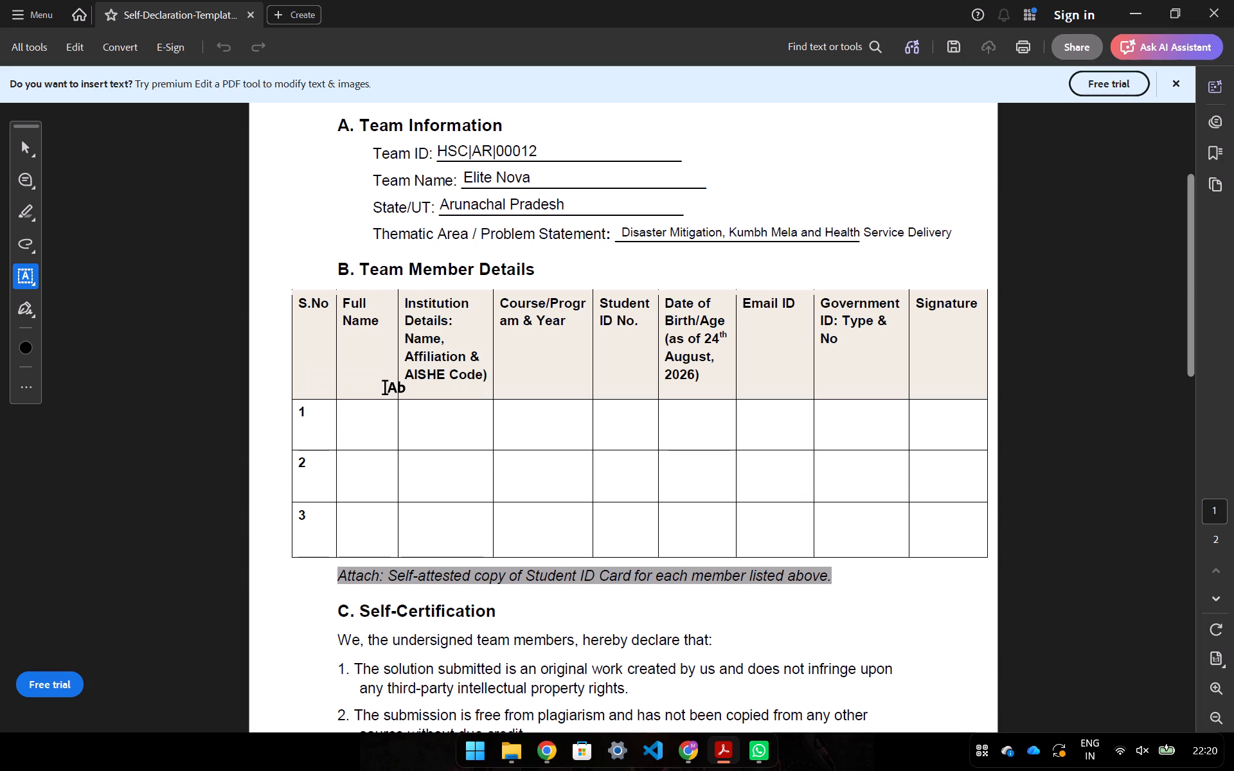
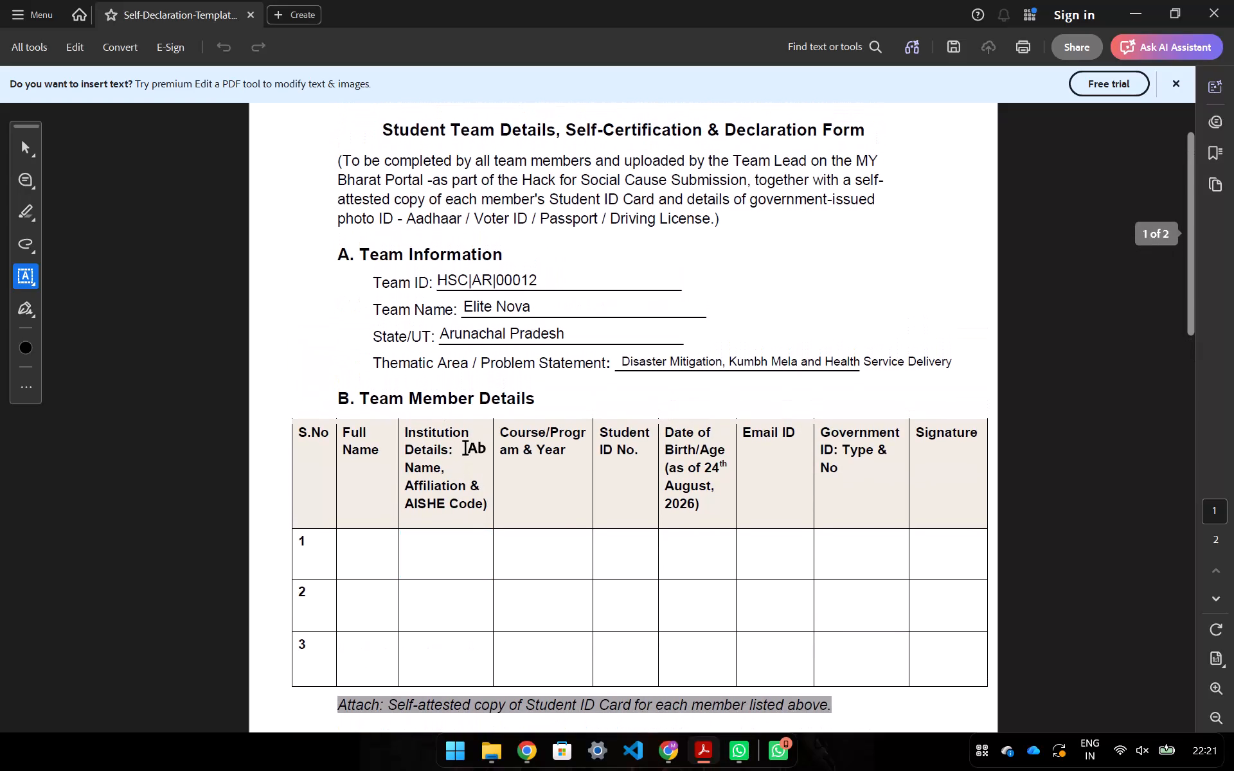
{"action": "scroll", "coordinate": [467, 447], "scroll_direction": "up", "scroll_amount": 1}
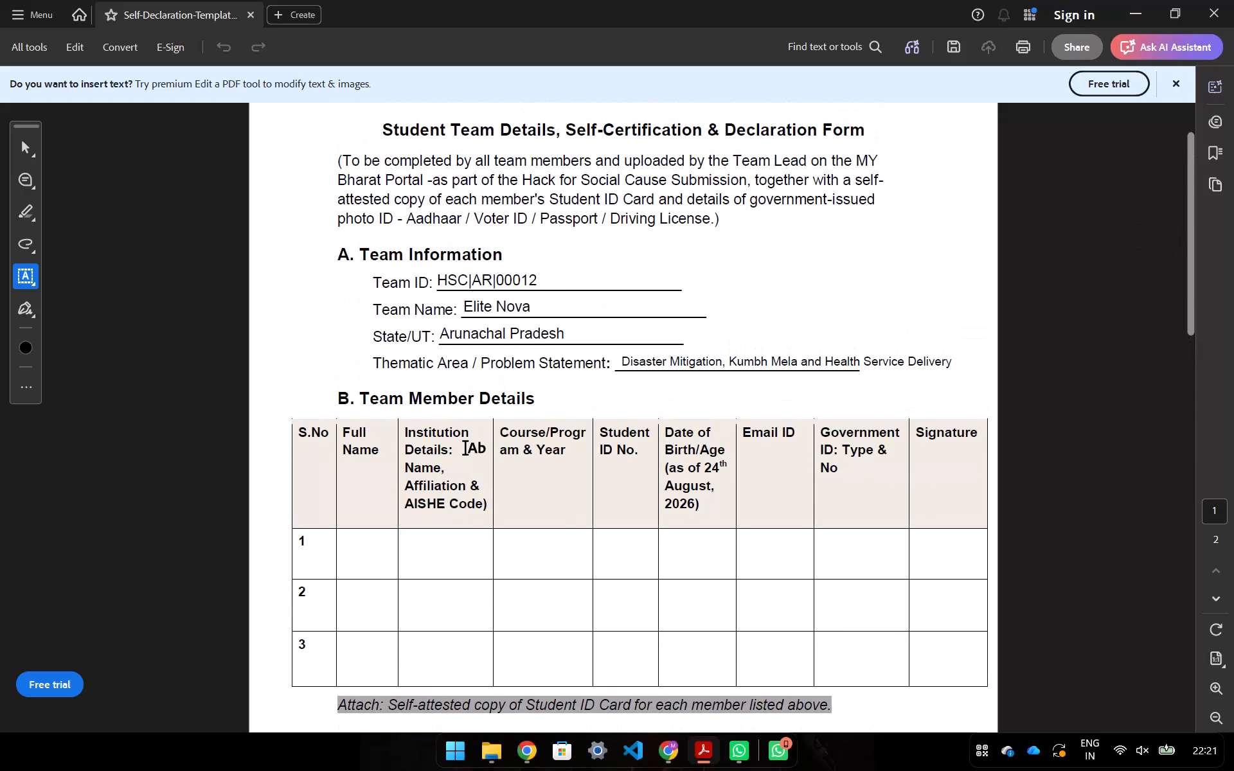
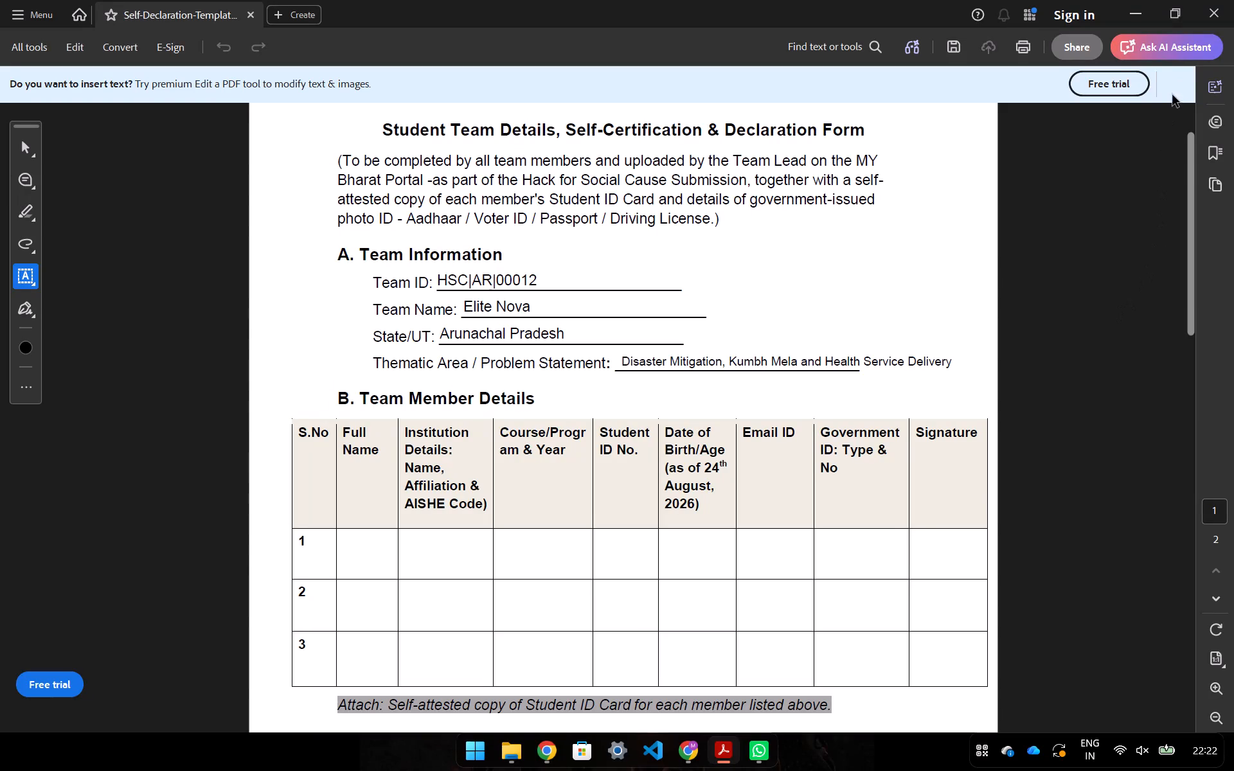
Dismiss the Edit PDF trial offer and review both pages of the declaration form, including the signature and Team Lead Certification sections.
{"action": "left_click", "coordinate": [1177, 85]}
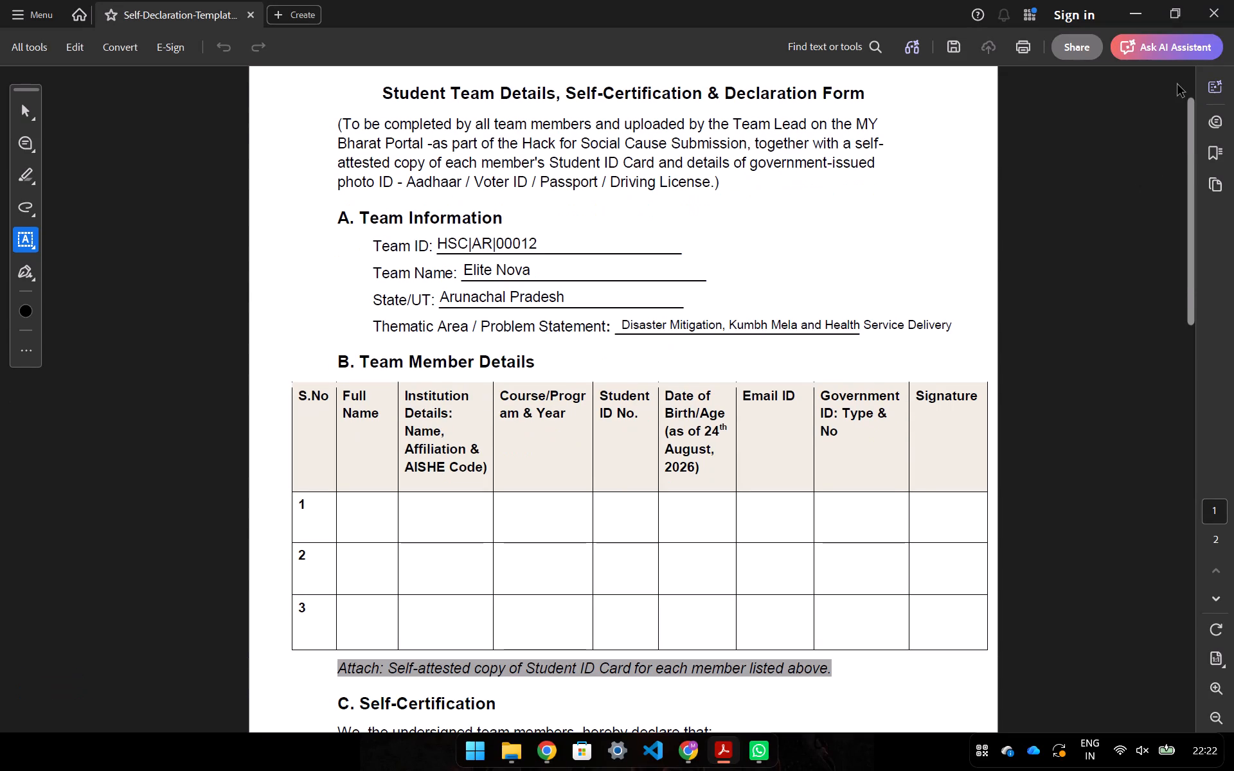
{"action": "scroll", "coordinate": [812, 242], "scroll_direction": "down", "scroll_amount": 8}
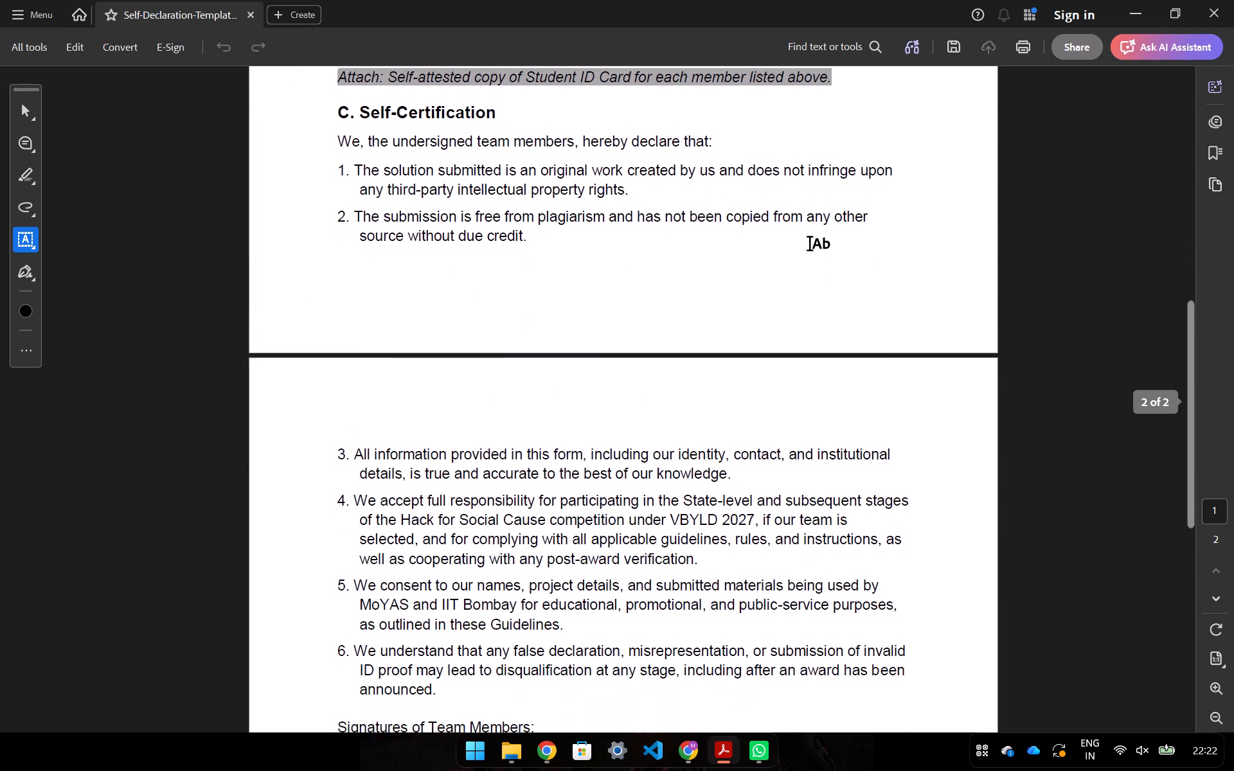
{"action": "scroll", "coordinate": [812, 242], "scroll_direction": "down", "scroll_amount": 2}
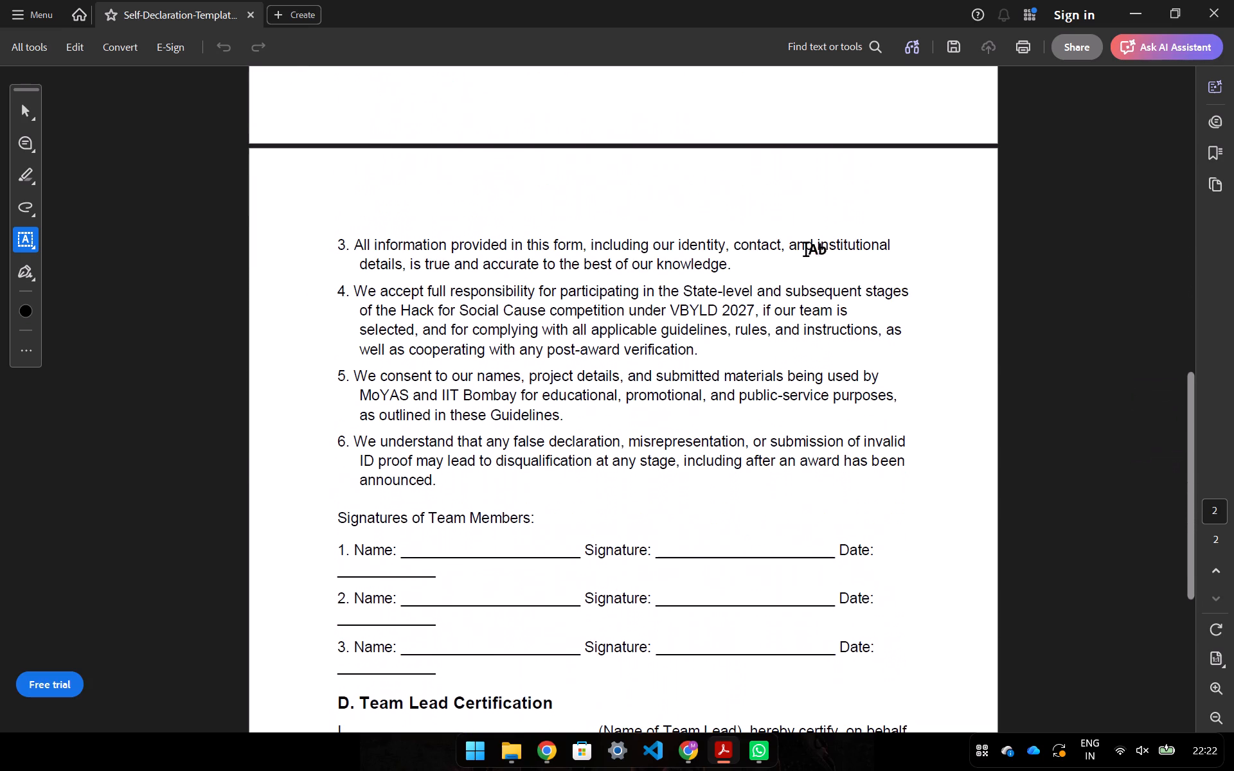
{"action": "scroll", "coordinate": [647, 321], "scroll_direction": "down", "scroll_amount": 5}
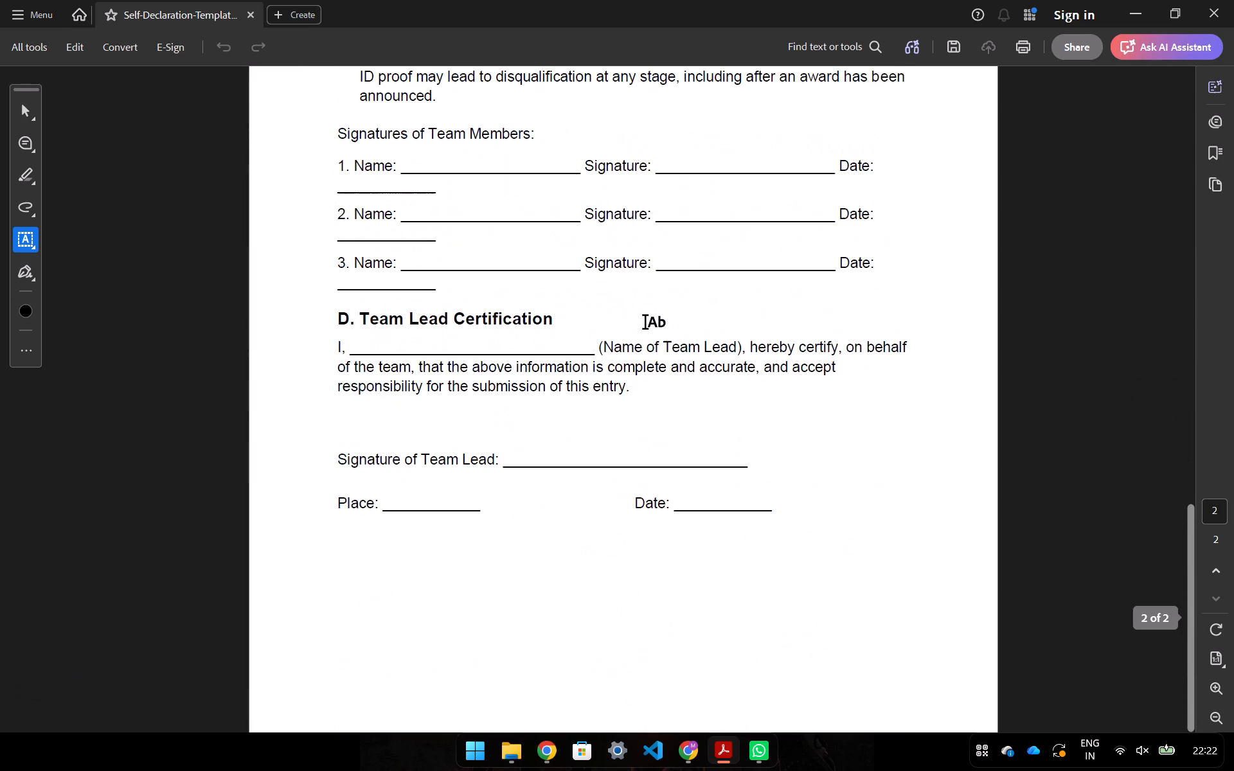
{"action": "scroll", "coordinate": [647, 321], "scroll_direction": "up", "scroll_amount": 10}
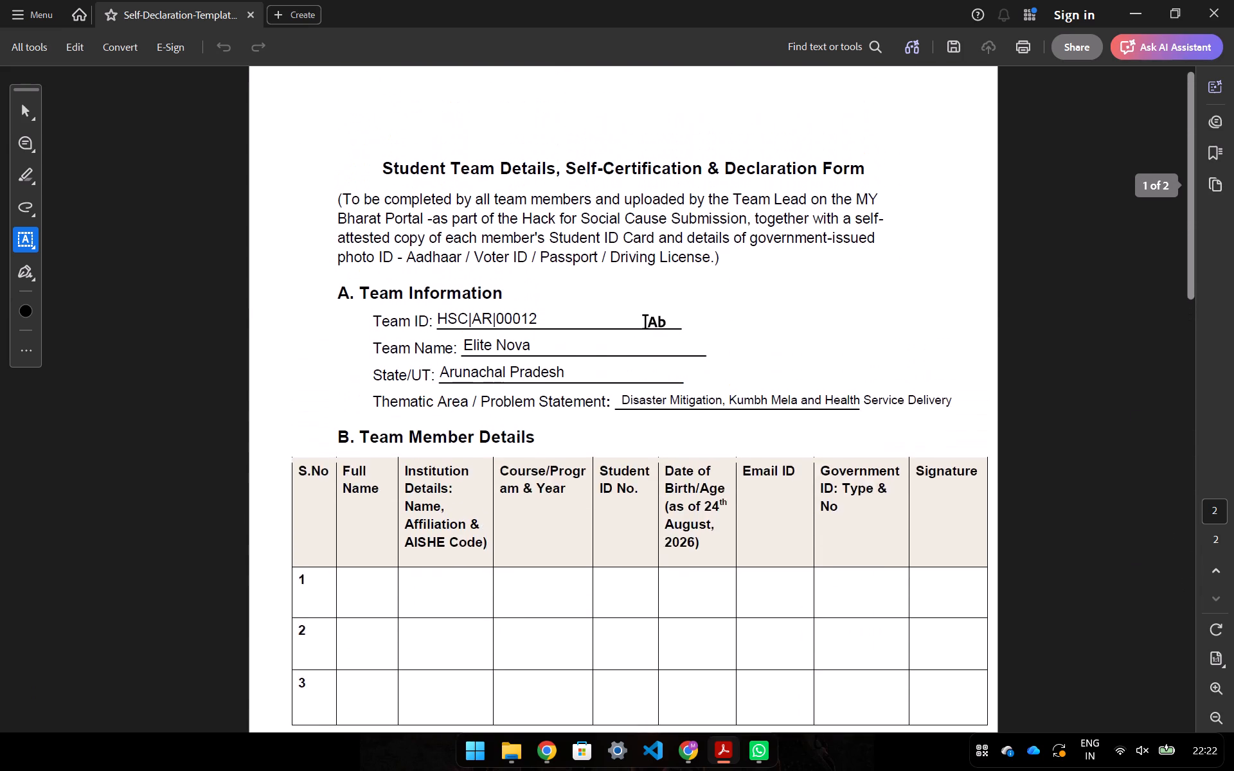
{"action": "scroll", "coordinate": [647, 321], "scroll_direction": "up", "scroll_amount": 5}
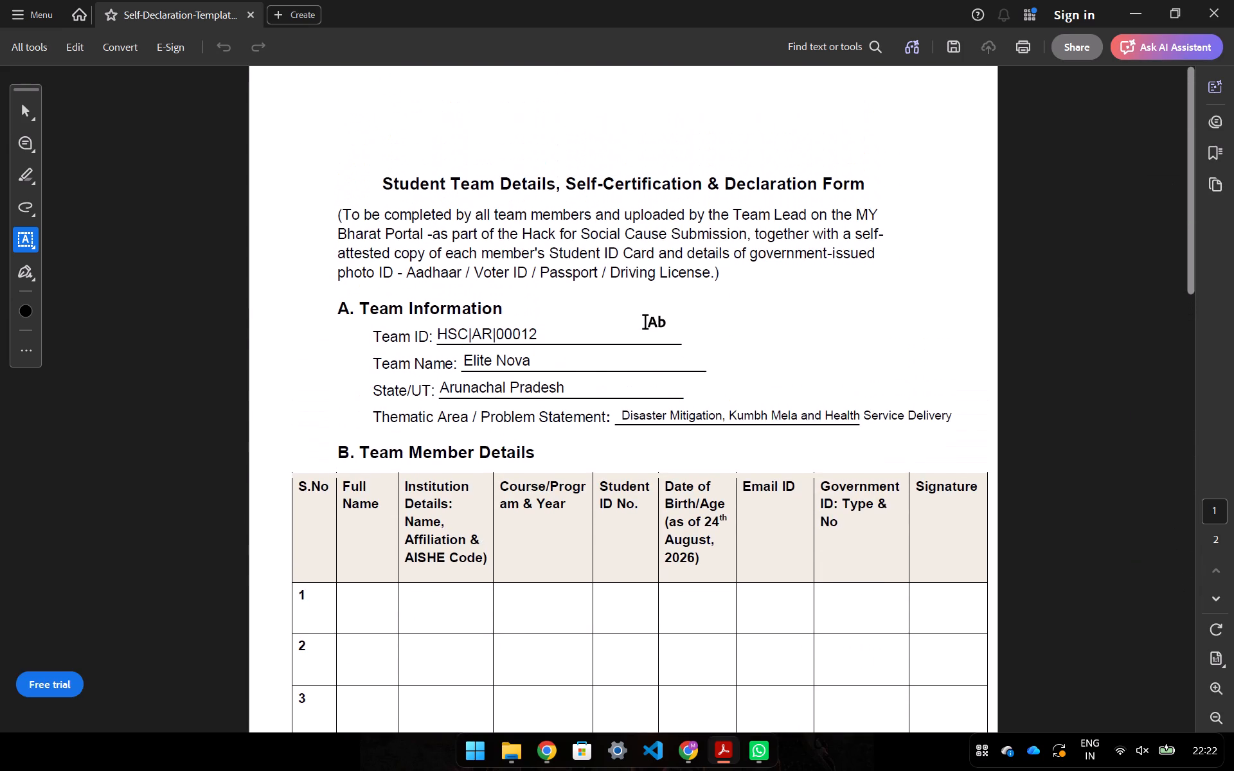
Switch from the declaration PDF to another open window.
{"action": "key", "text": "alt+Tab"}
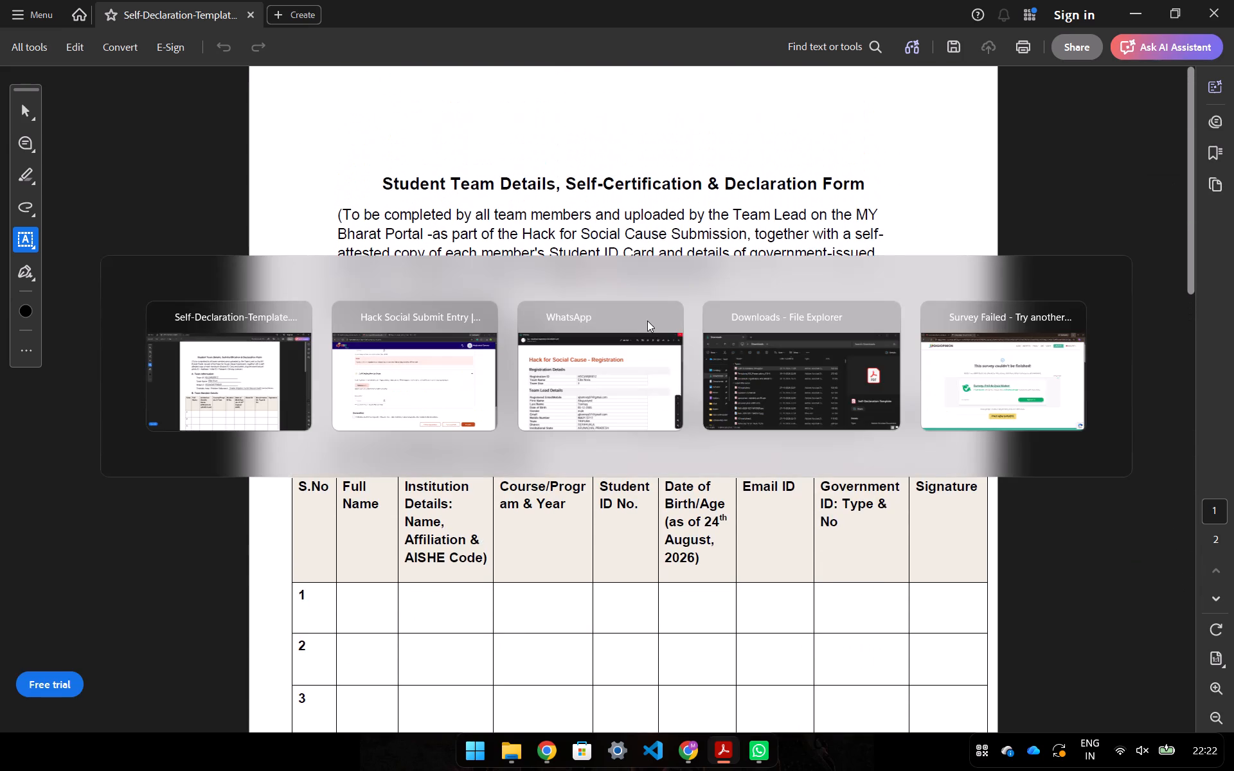
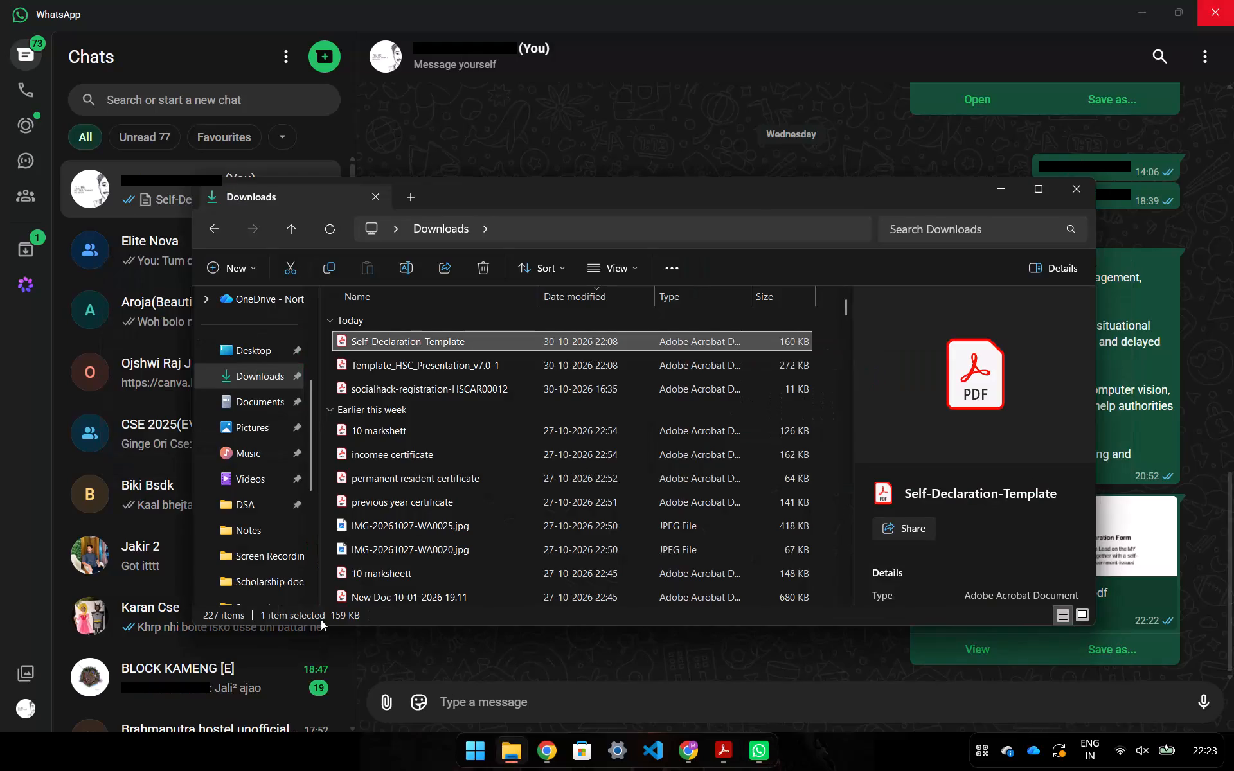
Open the Template_HSC_Presentation_v7.0-1 PDF from Downloads in Acrobat, clear the side pane and summary banner, and skim its instructions and template slides.
{"action": "double_click", "coordinate": [403, 371]}
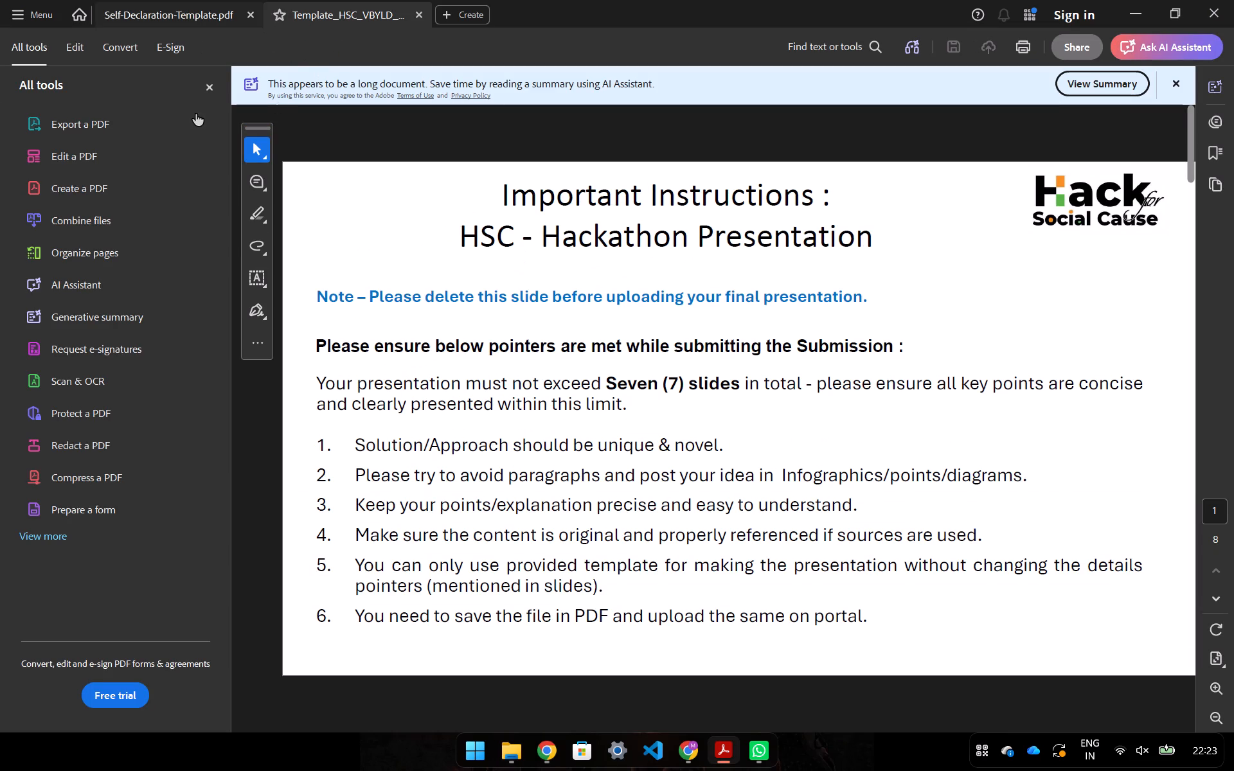
{"action": "left_click", "coordinate": [207, 87]}
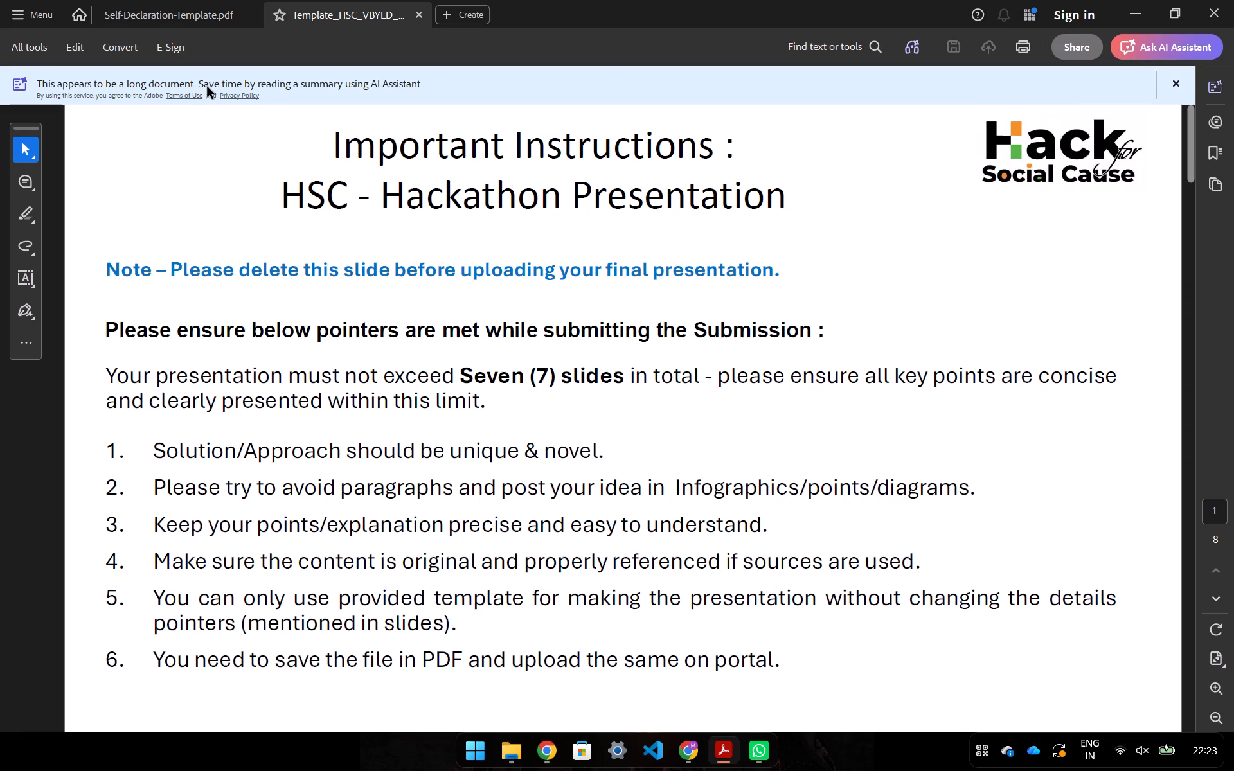
{"action": "left_click", "coordinate": [1185, 83]}
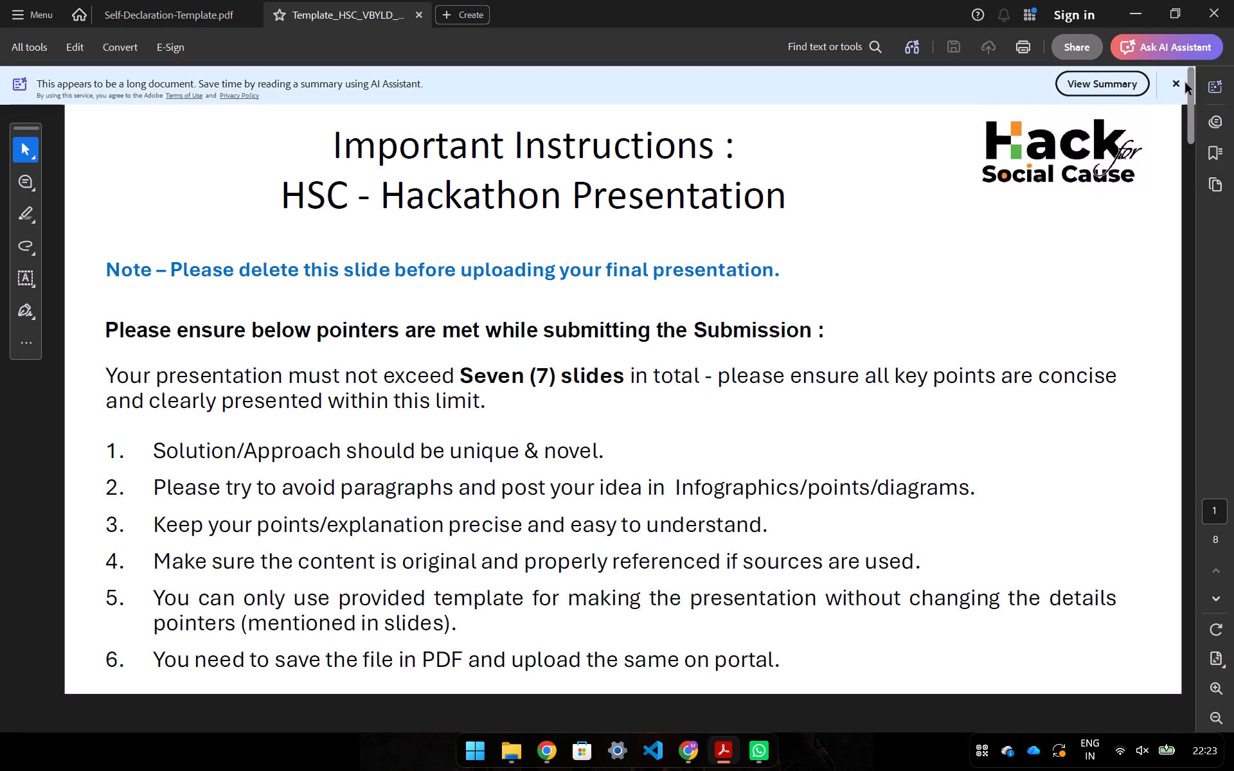
{"action": "scroll", "coordinate": [418, 336], "scroll_direction": "up", "scroll_amount": 1}
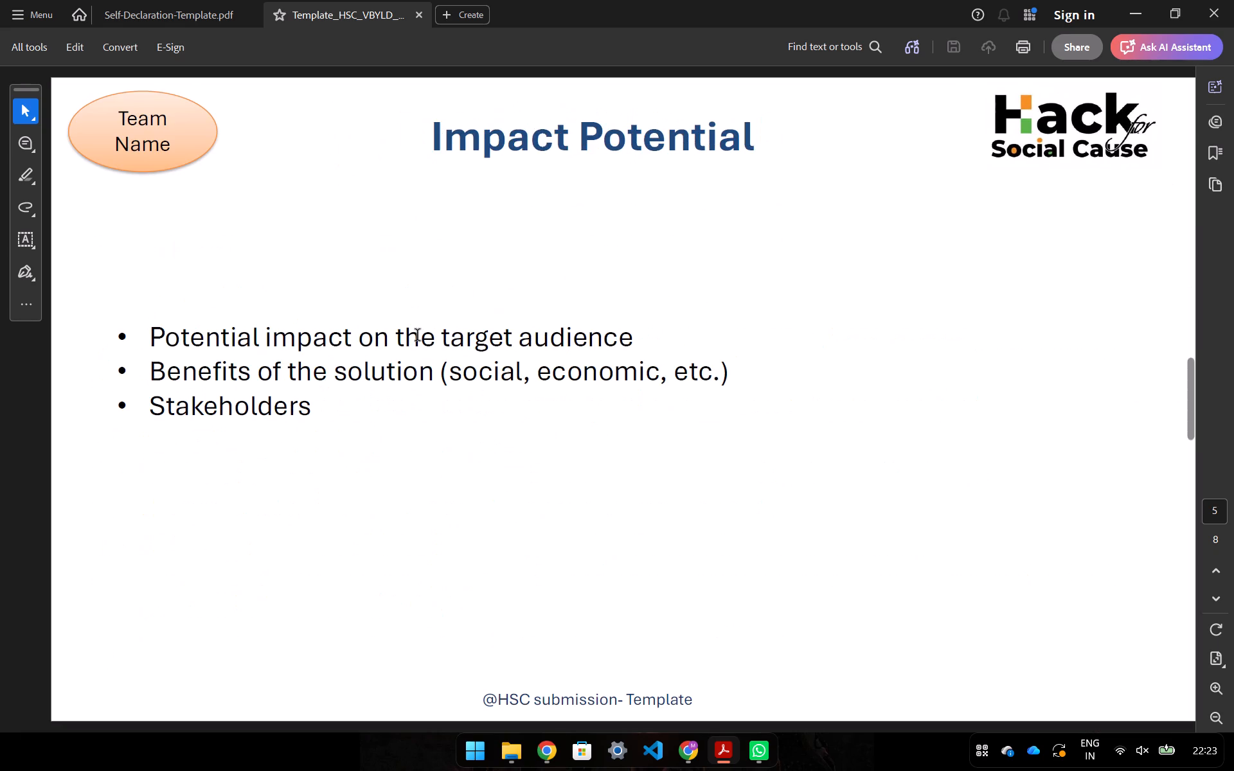
{"action": "scroll", "coordinate": [418, 336], "scroll_direction": "up", "scroll_amount": 2}
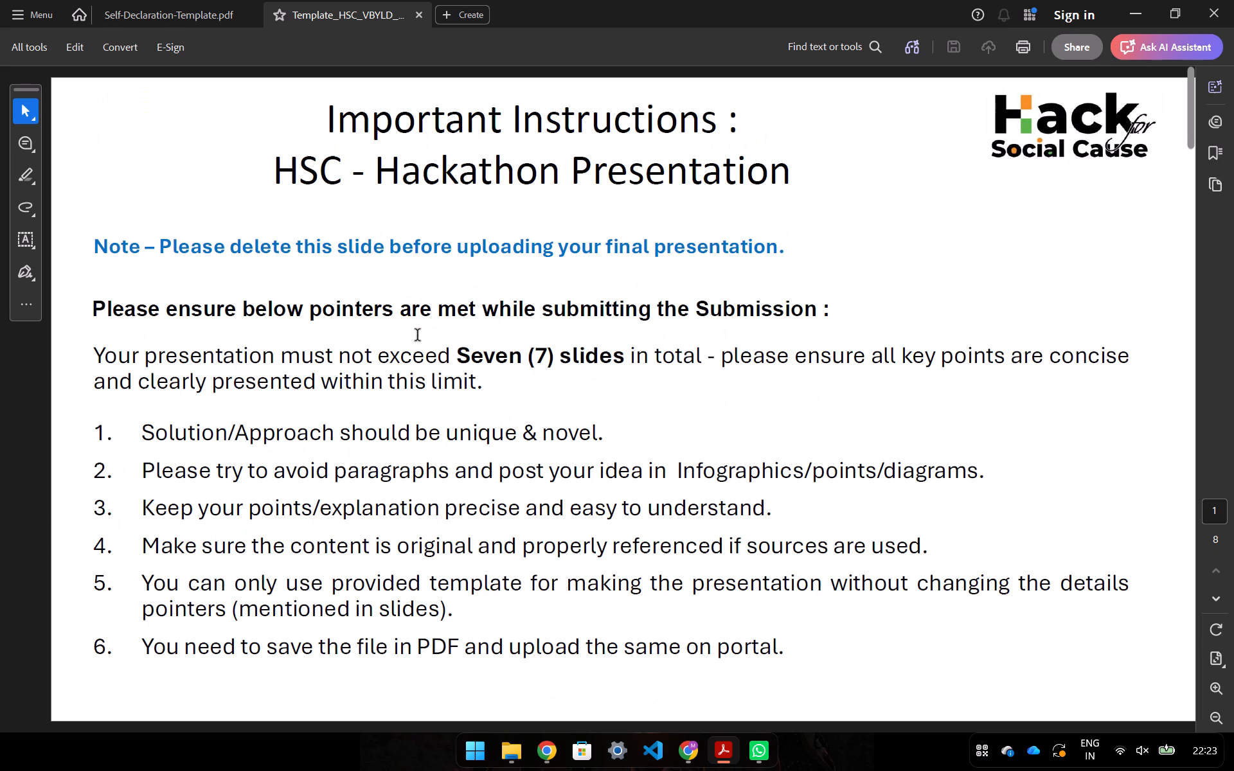
Read through the HSC presentation template from the instructions slide to the References slide, examining the details each slide requires.
{"action": "key", "text": "Down"}
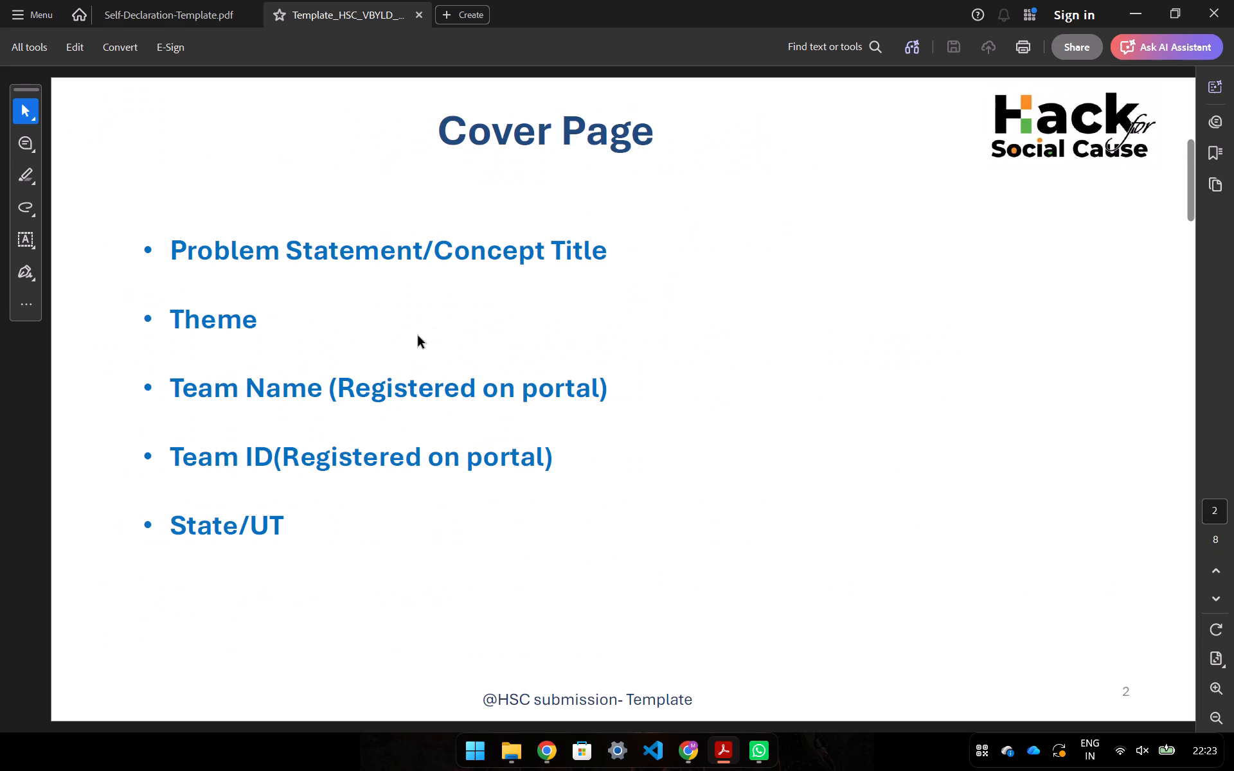
{"action": "key", "text": "Up"}
{"action": "key", "text": "Down"}
{"action": "key", "text": "Down"}
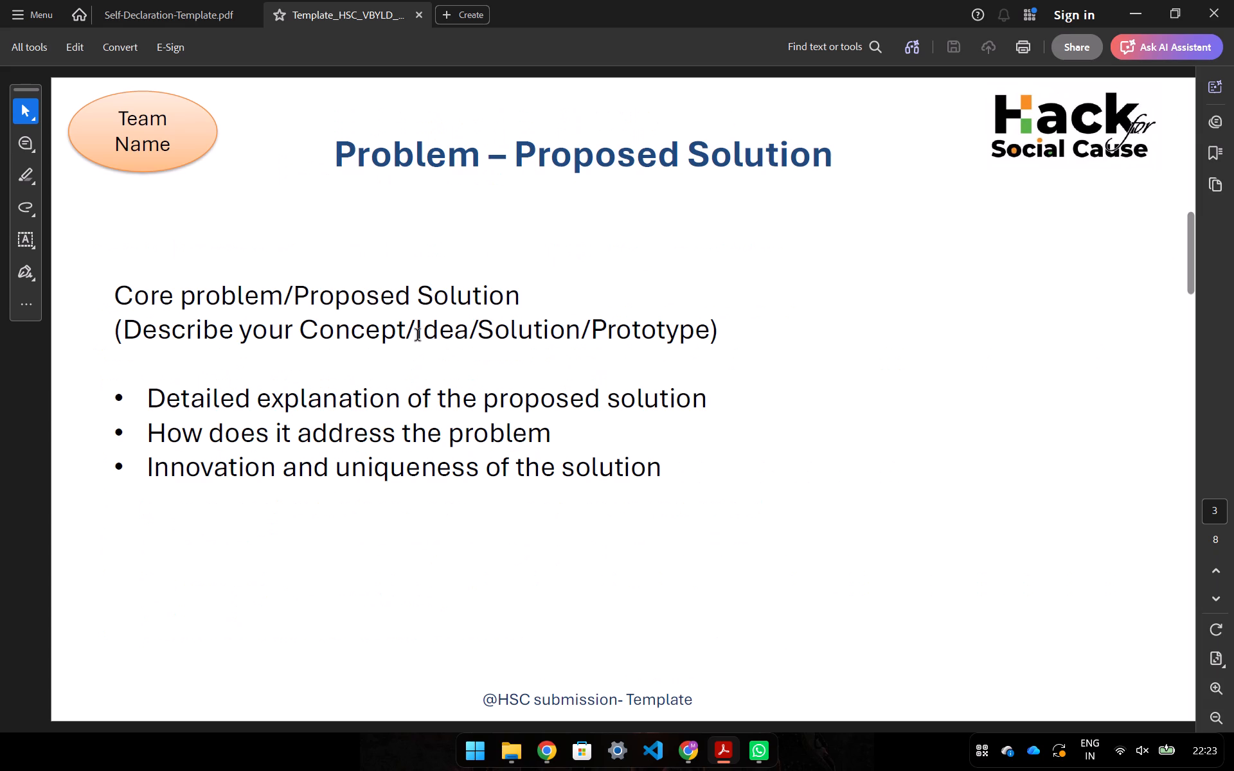
{"action": "key", "text": "Down"}
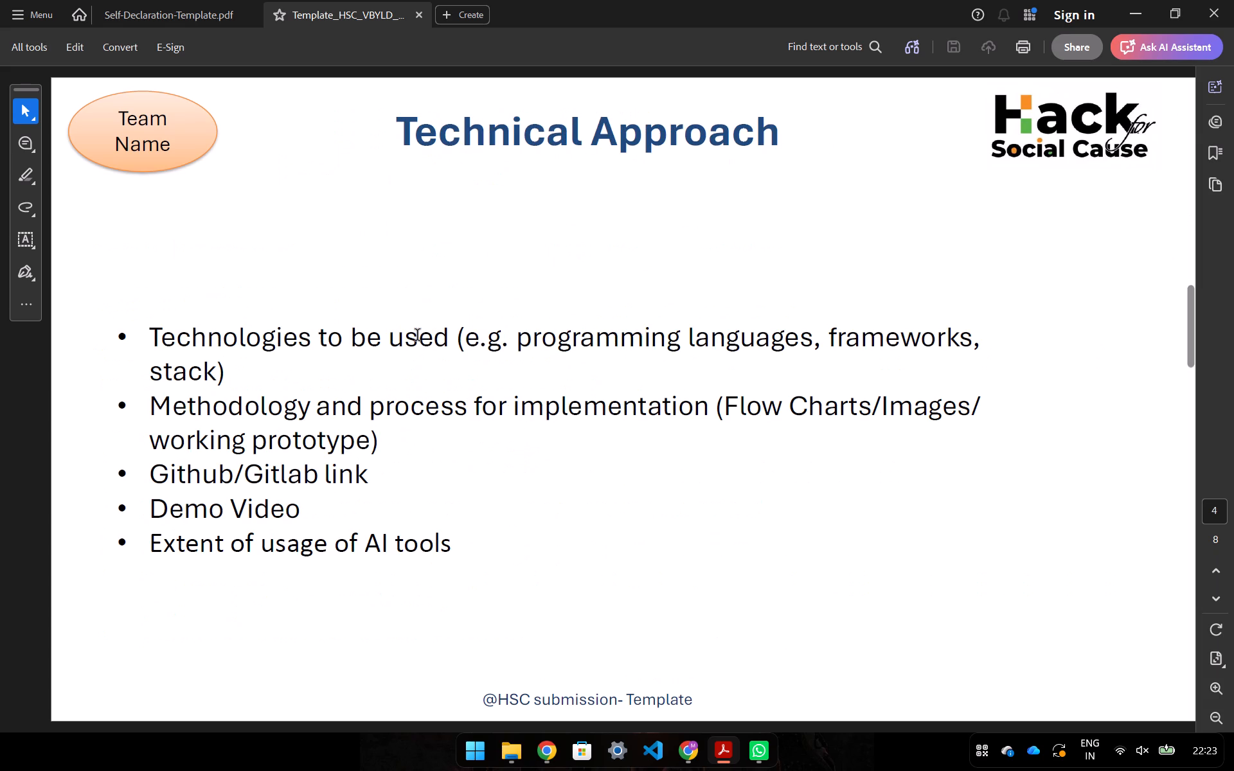
{"action": "key", "text": "Down"}
{"action": "key", "text": "Down"}
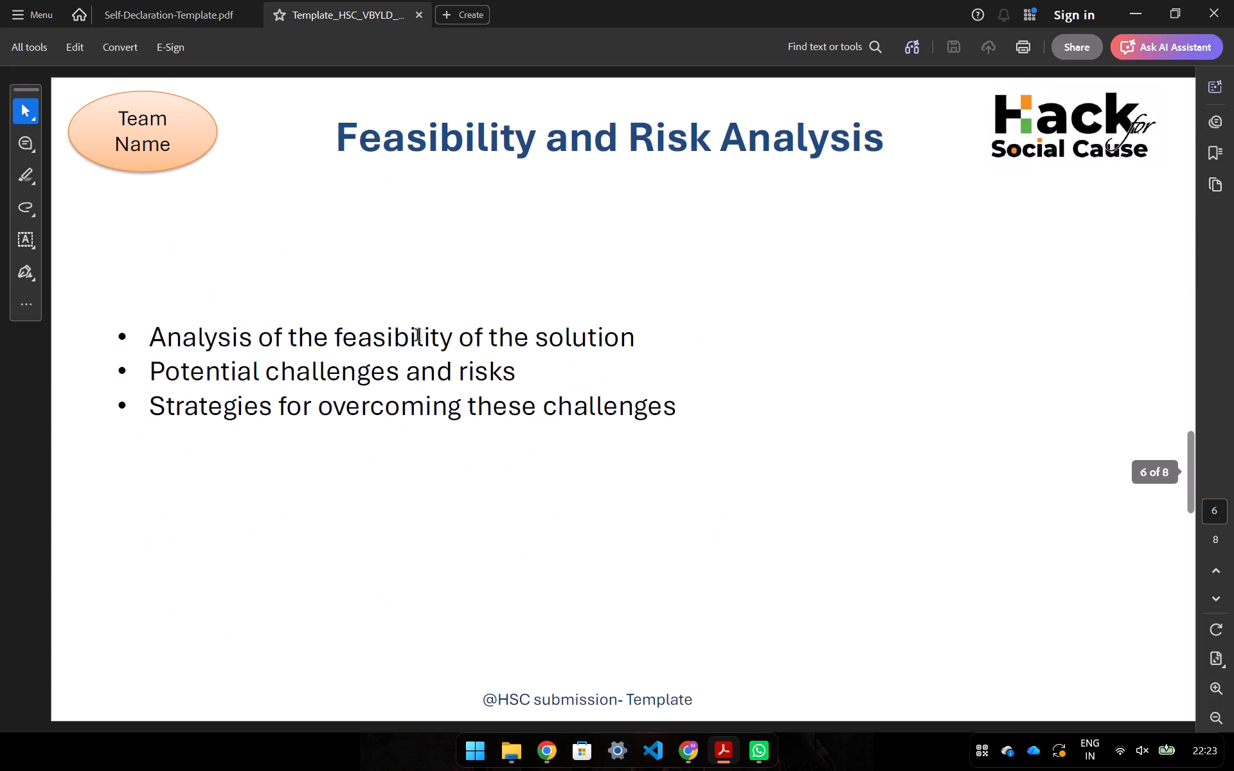
{"action": "key", "text": "Down"}
{"action": "key", "text": "Down"}
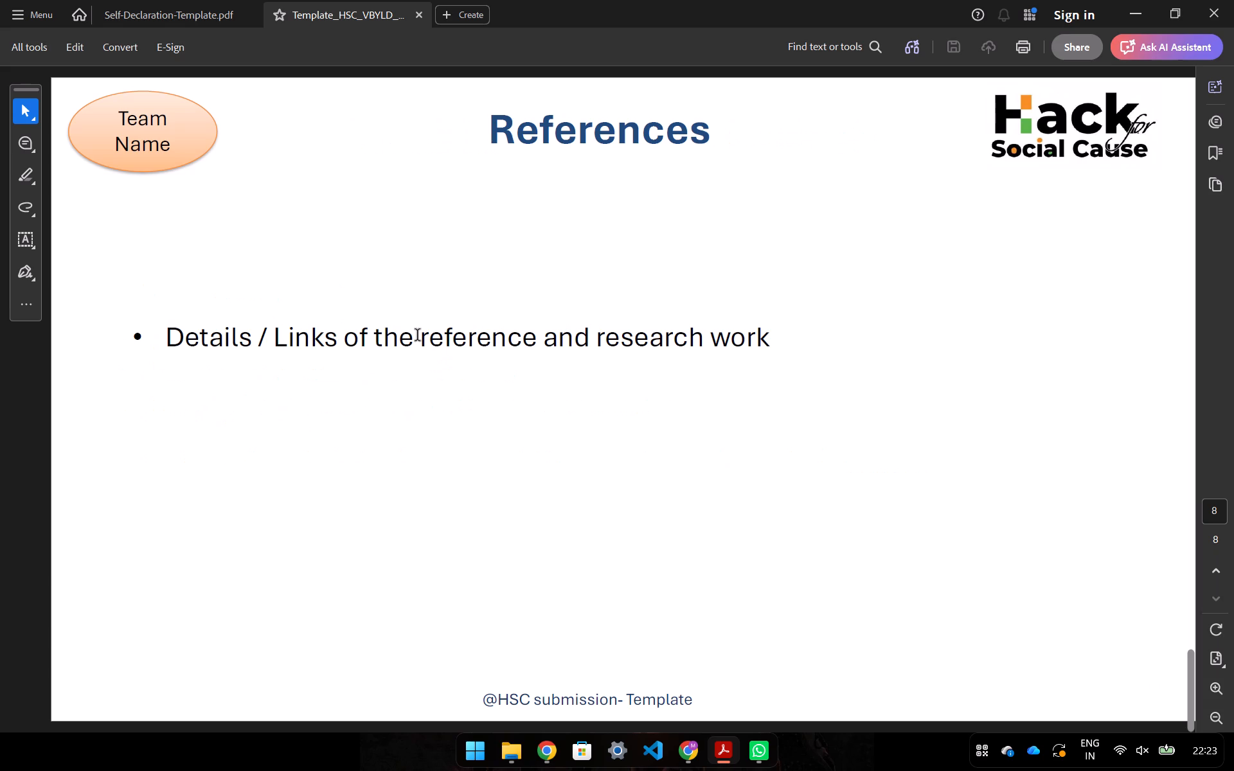
{"action": "key", "text": "Down"}
Switch from the presentation template to the Downloads folder in File Explorer.
{"action": "key", "text": "alt+Tab"}
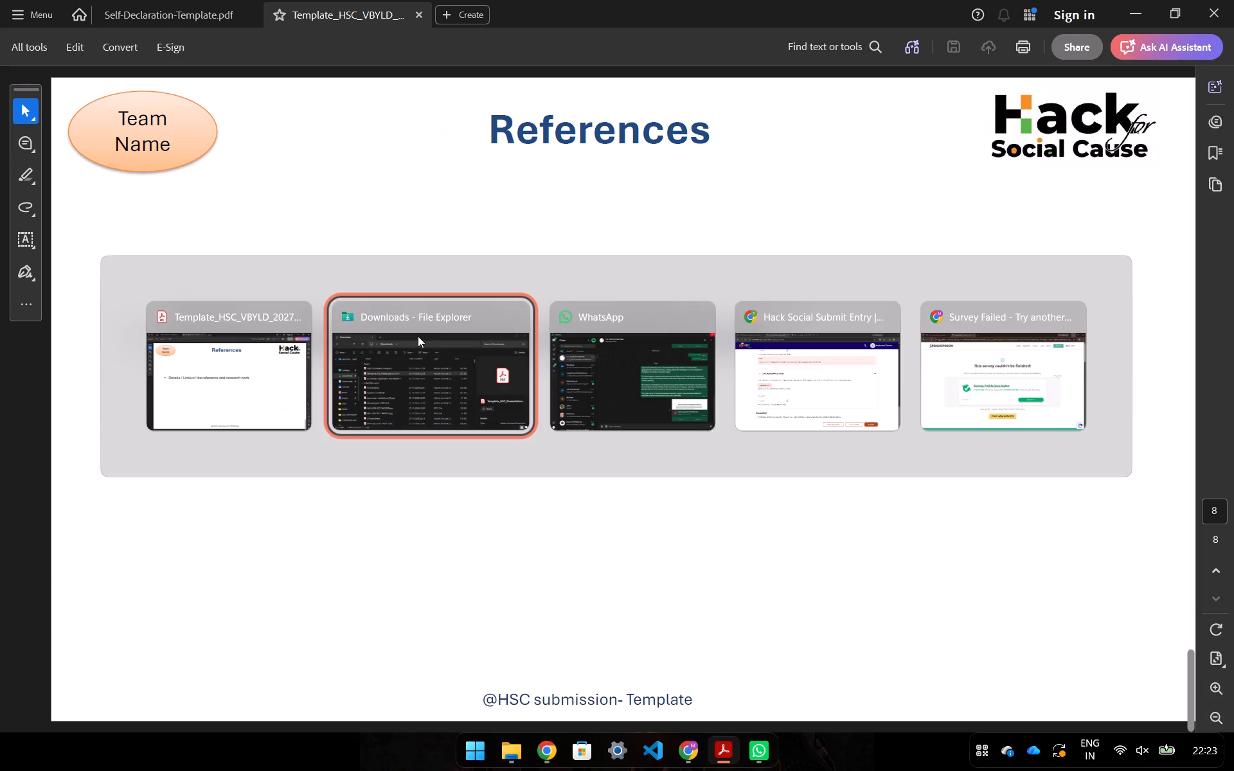
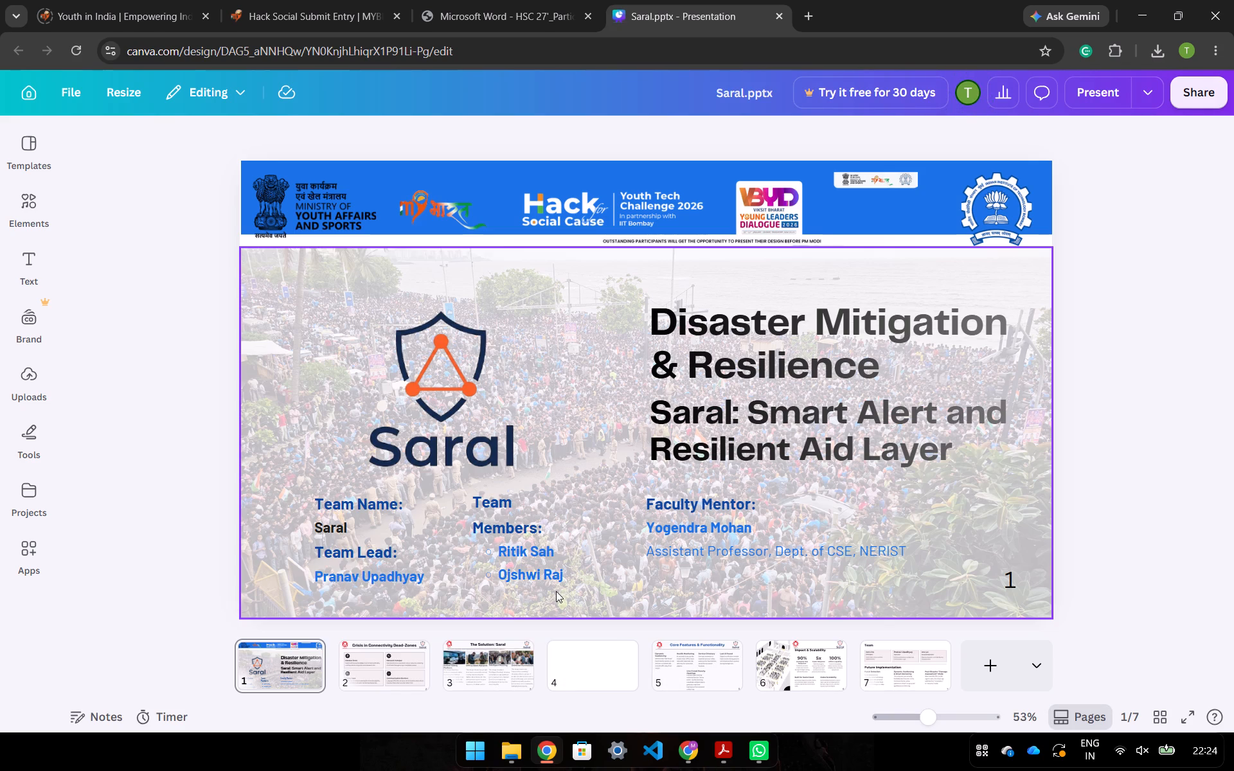
Review the Saral presentation's slides 2 to 7, from the connectivity crisis slide through to Team and Future Implementation.
{"action": "left_click", "coordinate": [357, 665]}
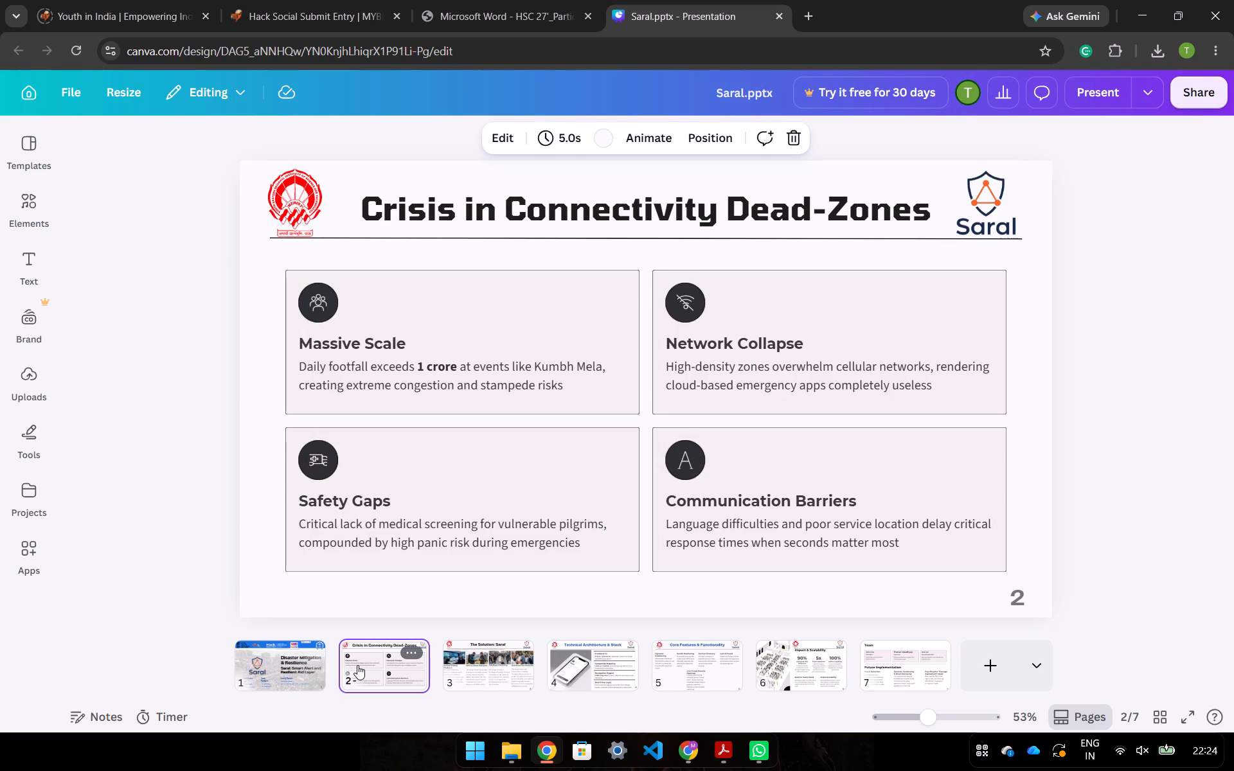
{"action": "left_click", "coordinate": [468, 660]}
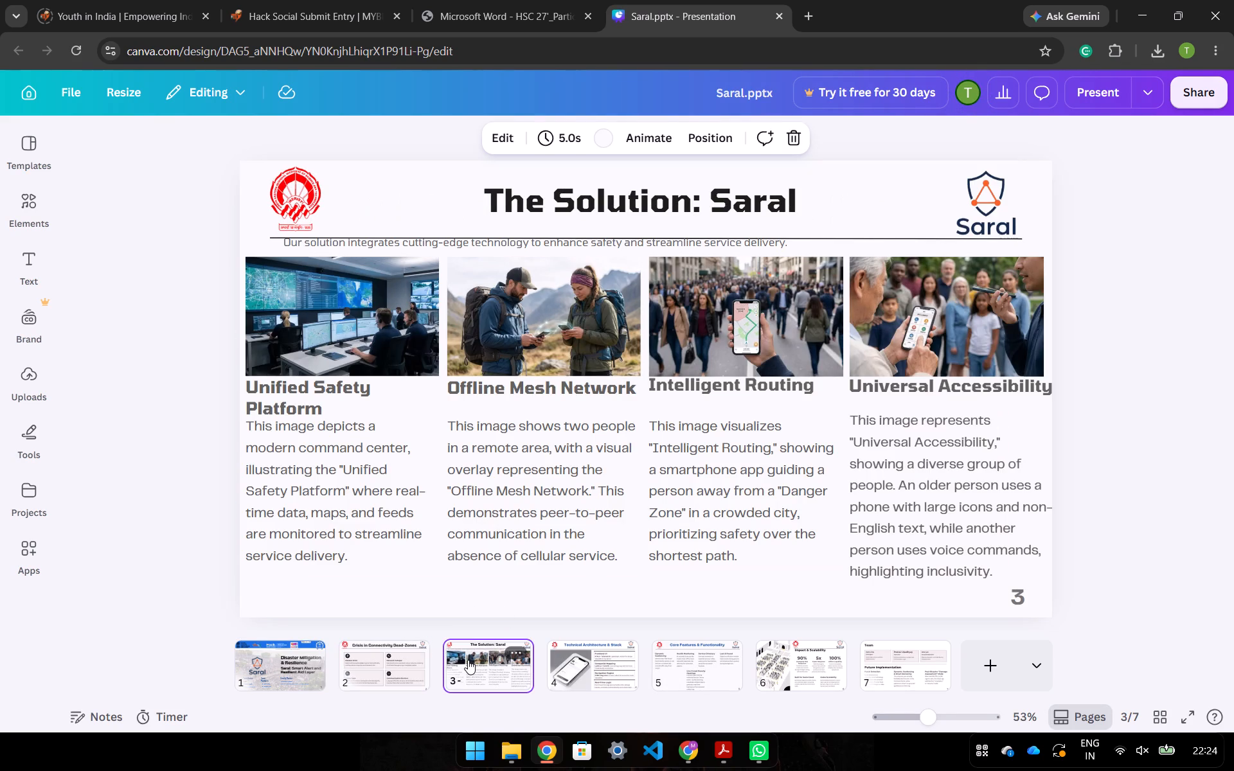
{"action": "left_click", "coordinate": [578, 653]}
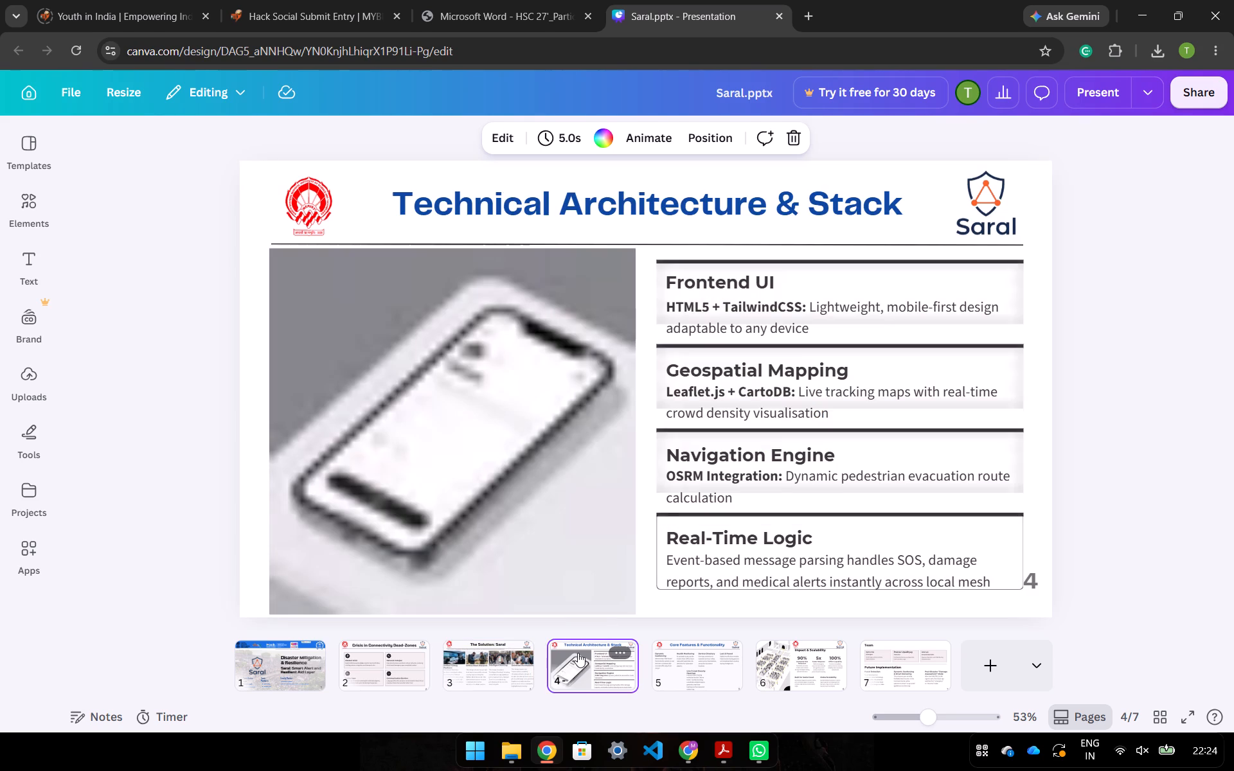
{"action": "left_click", "coordinate": [690, 664]}
{"action": "left_click", "coordinate": [775, 680]}
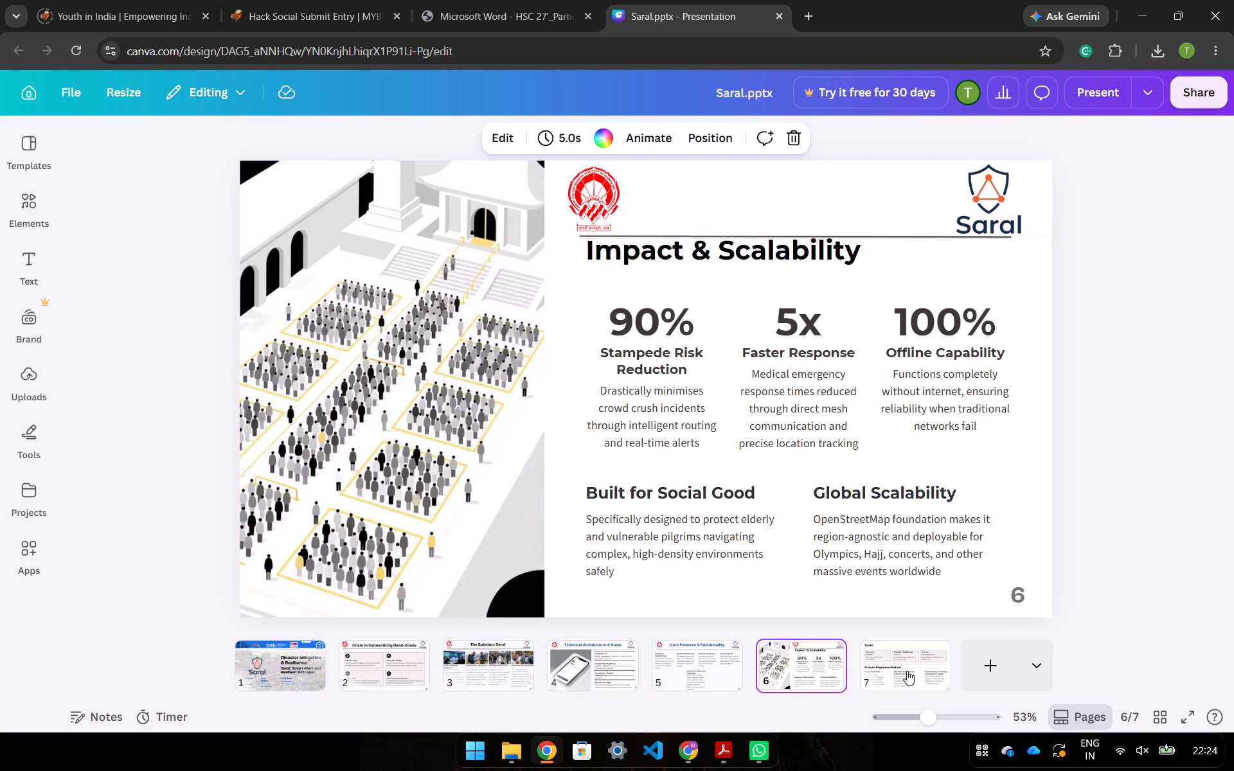
{"action": "left_click", "coordinate": [909, 669]}
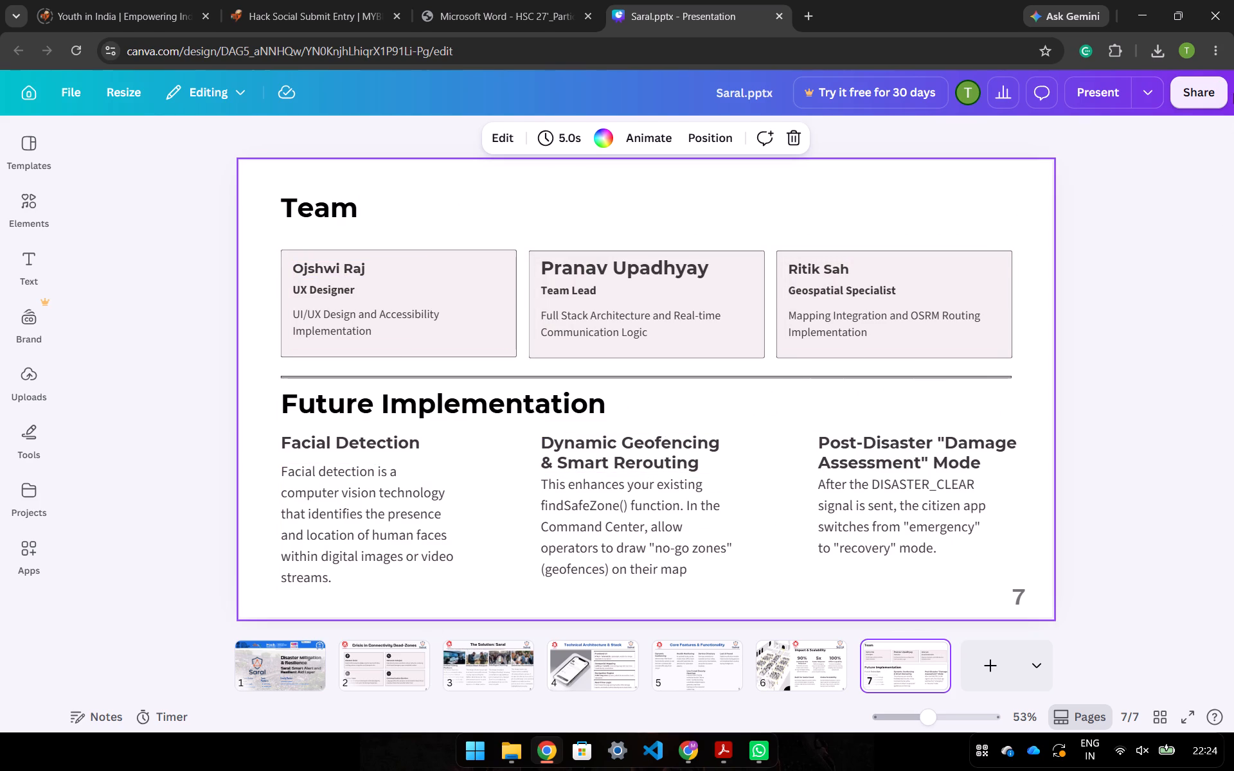
Download all pages of the Saral presentation as a PDF with the Digital preset.
{"action": "left_click", "coordinate": [1142, 87]}
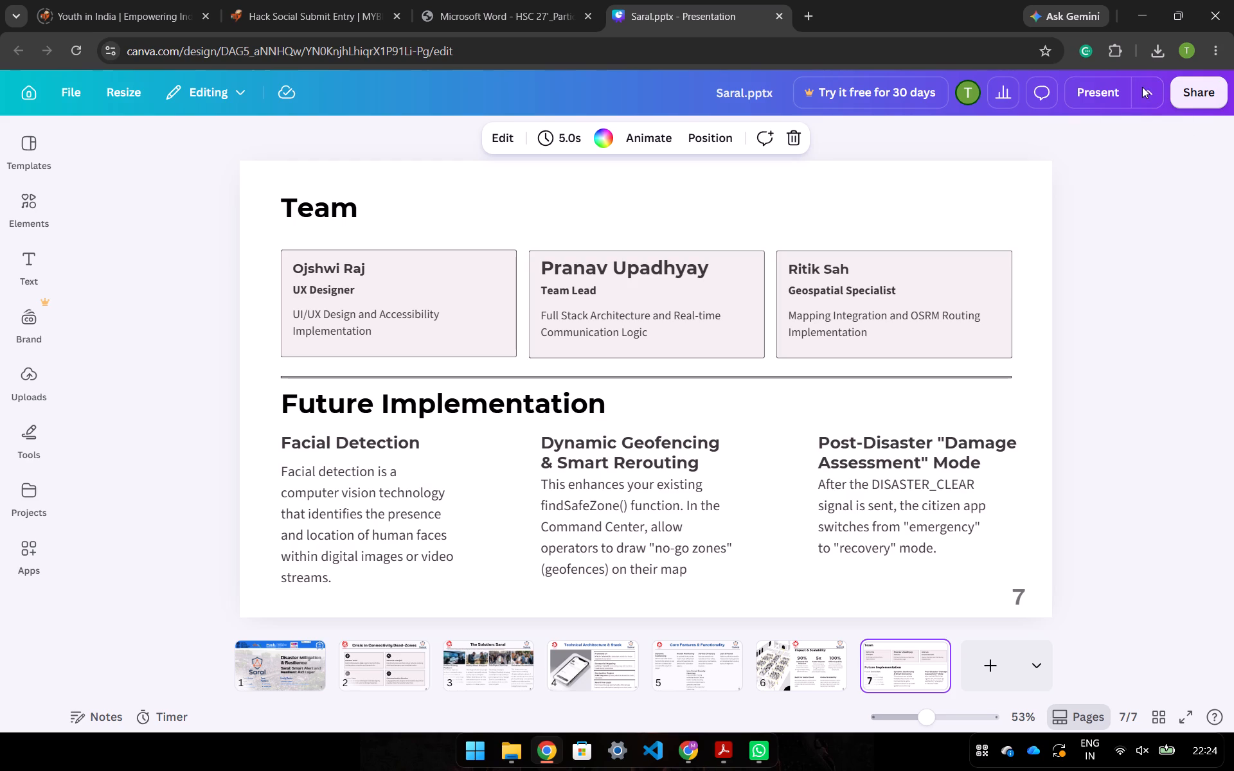
{"action": "left_click", "coordinate": [1148, 290]}
{"action": "left_click", "coordinate": [1194, 100]}
{"action": "key", "text": "Tab"}
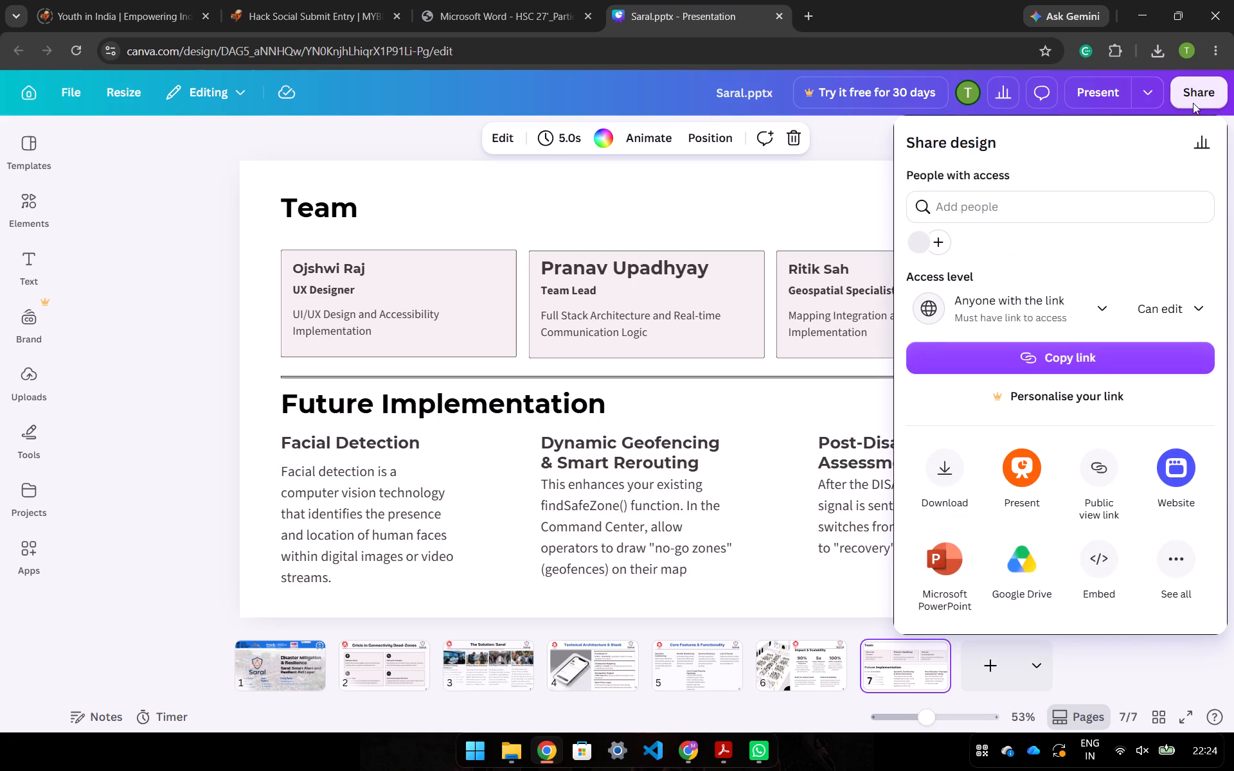
{"action": "left_click", "coordinate": [939, 496]}
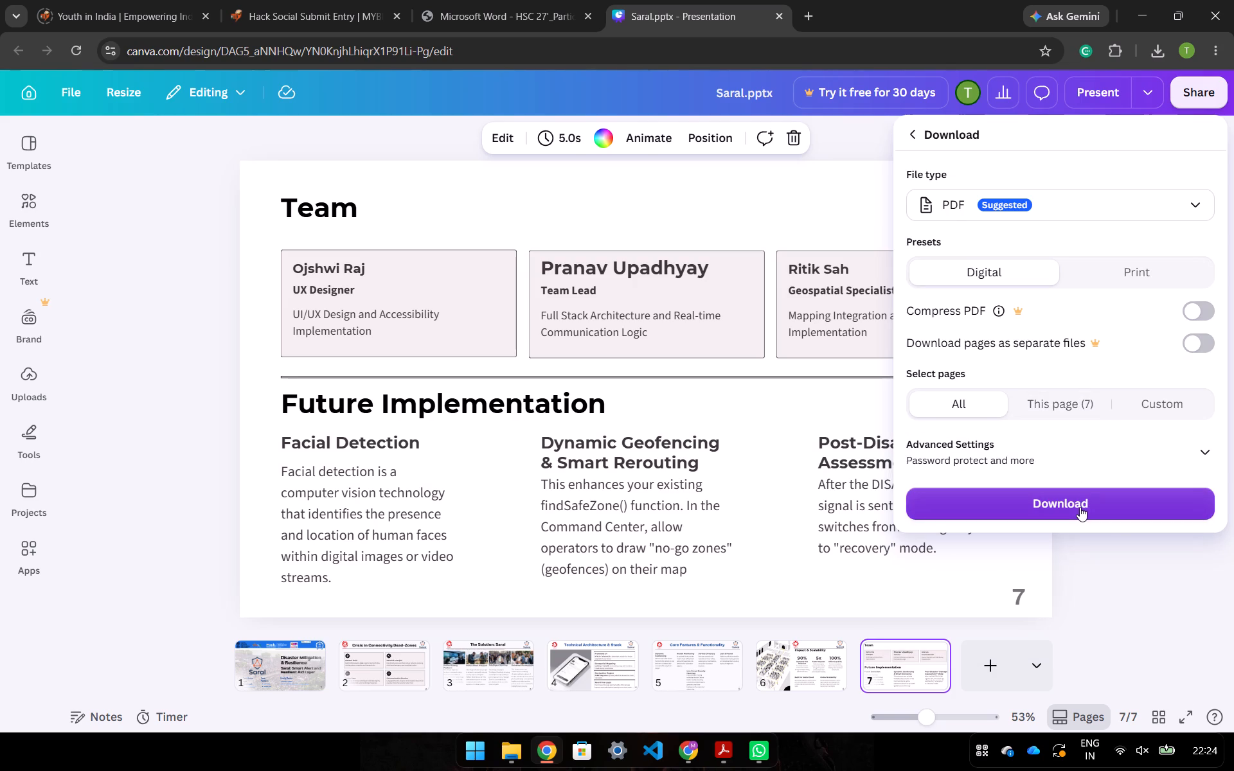
{"action": "left_click", "coordinate": [1080, 507]}
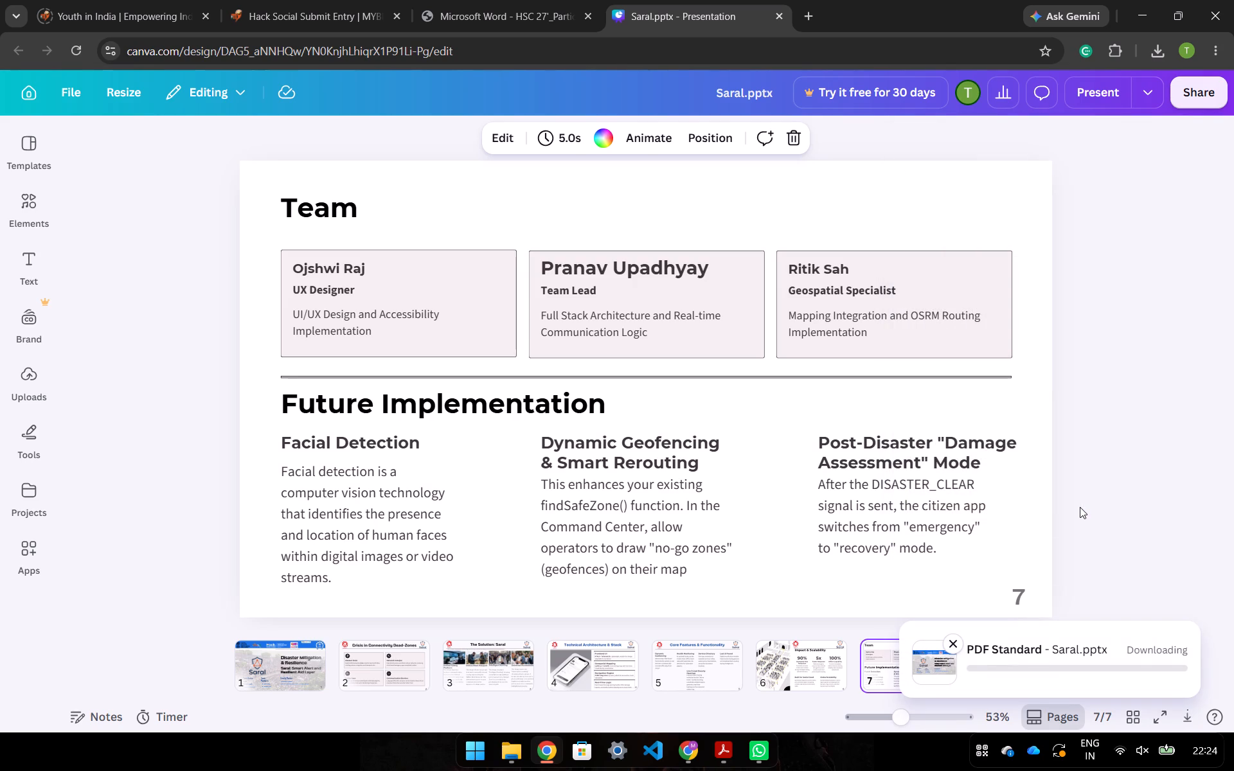
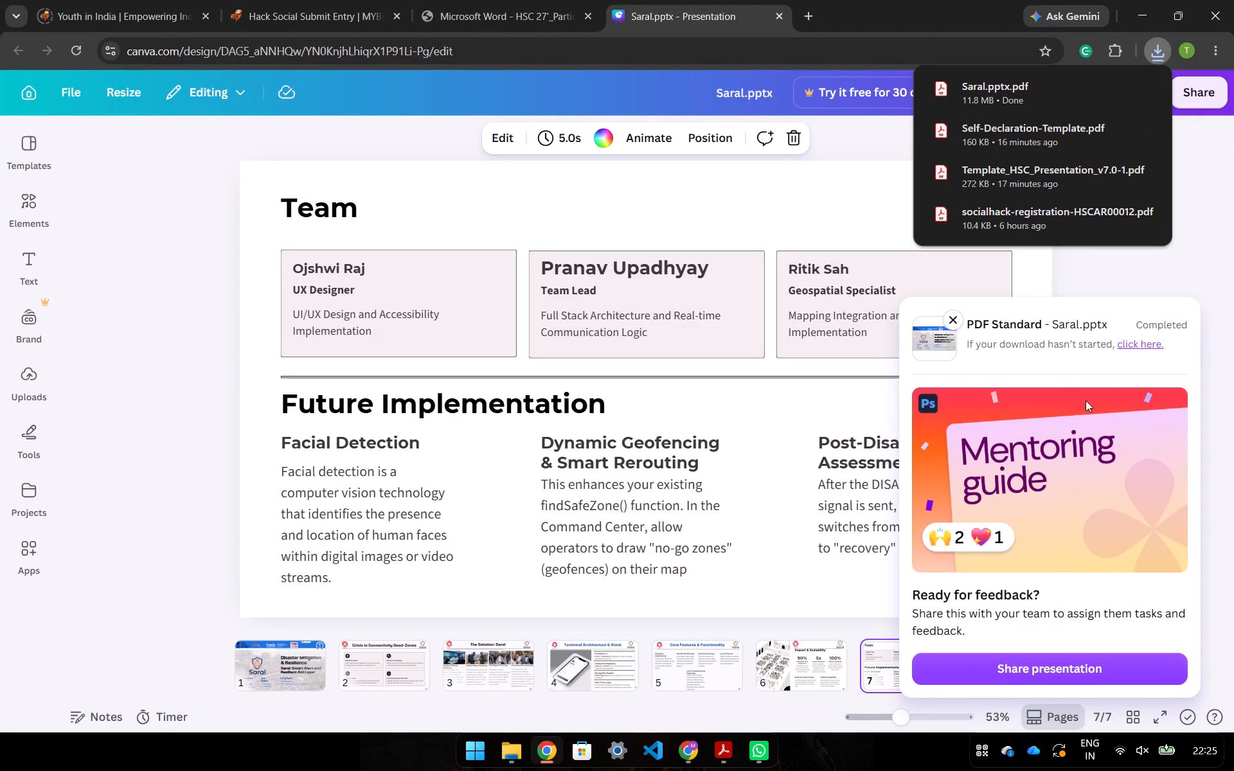
Dismiss the finished-download notices covering the Saral presentation.
{"action": "left_click", "coordinate": [1172, 266]}
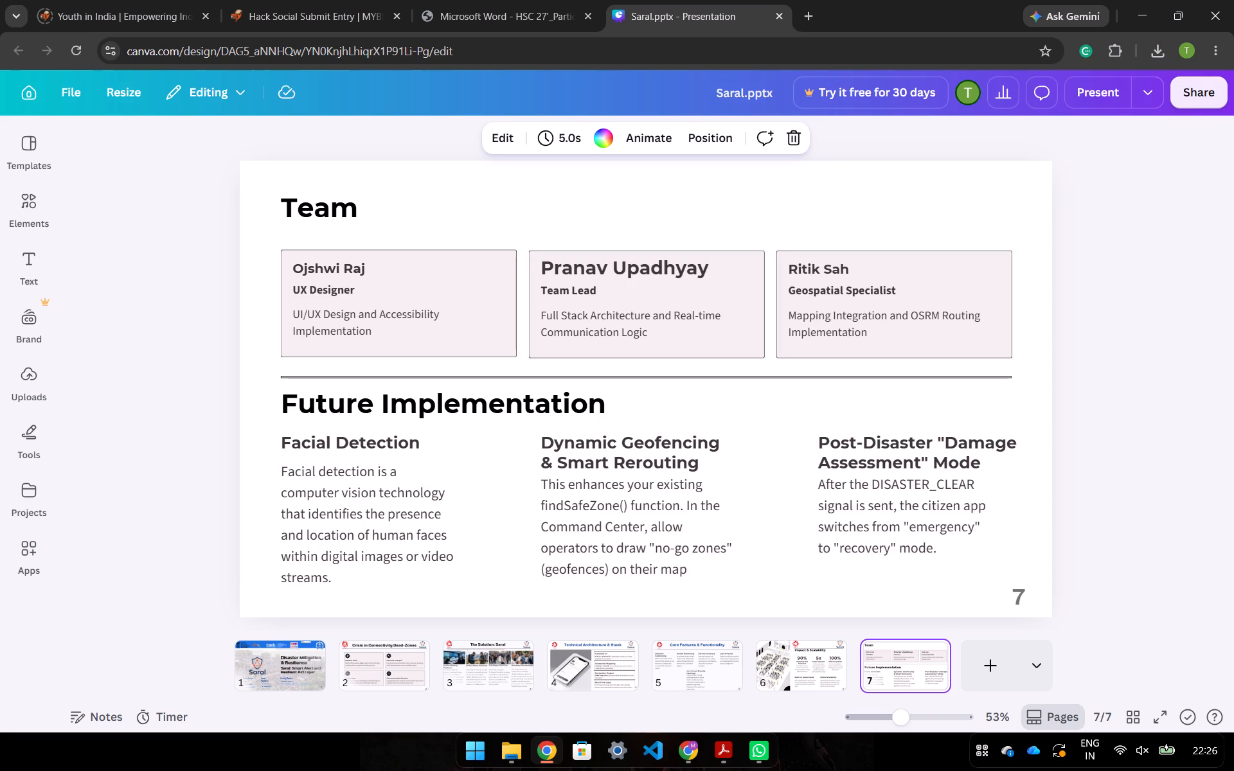
Compare the Saral presentation's cover slide with the HSC template's instructions and Cover Page requirements in Acrobat, ending back at the presentation.
{"action": "left_click", "coordinate": [249, 683]}
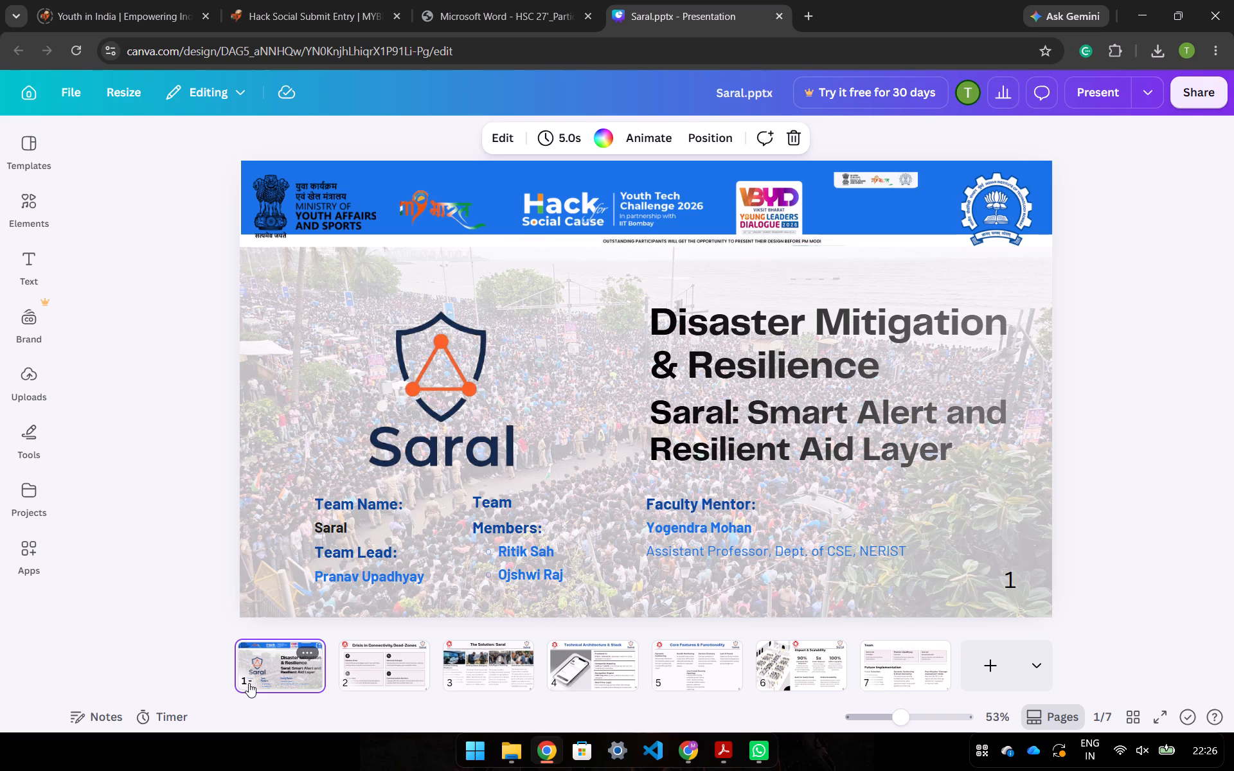
{"action": "key", "text": "alt+Tab"}
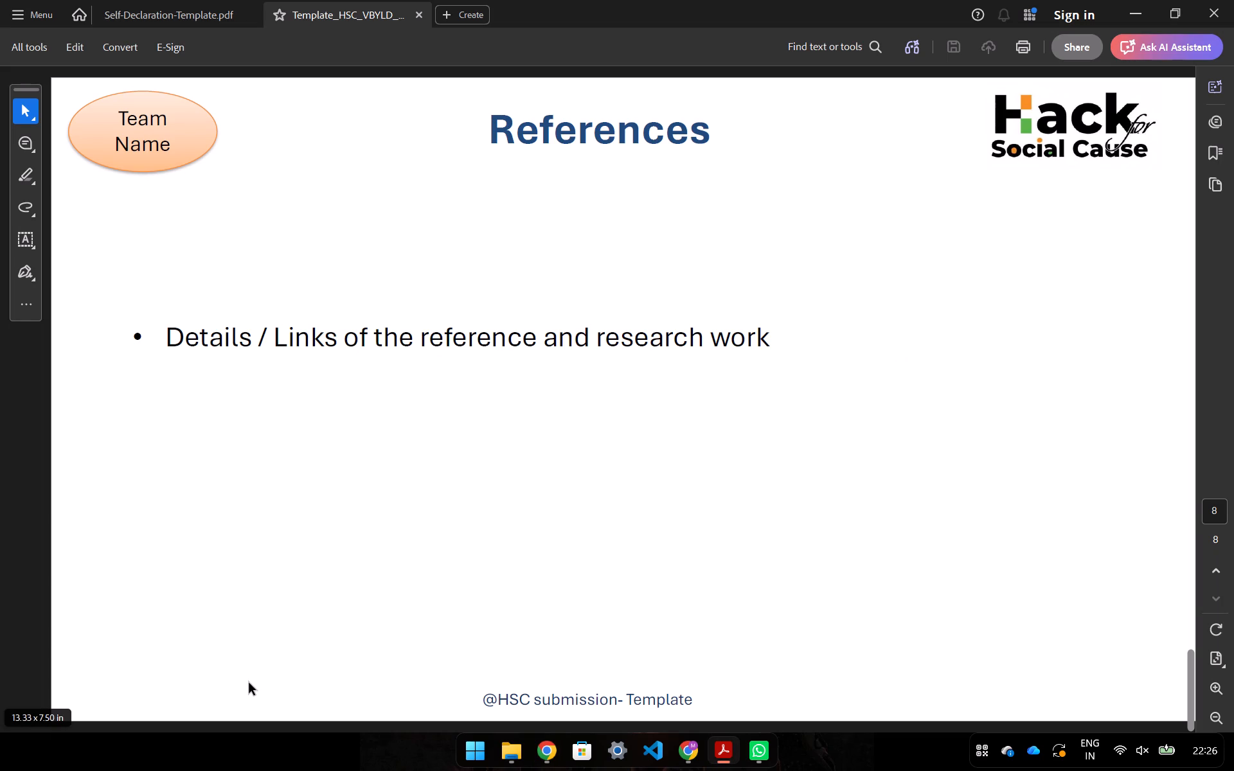
{"action": "scroll", "coordinate": [249, 683], "scroll_direction": "down", "scroll_amount": 2}
{"action": "scroll", "coordinate": [249, 683], "scroll_direction": "up", "scroll_amount": 4}
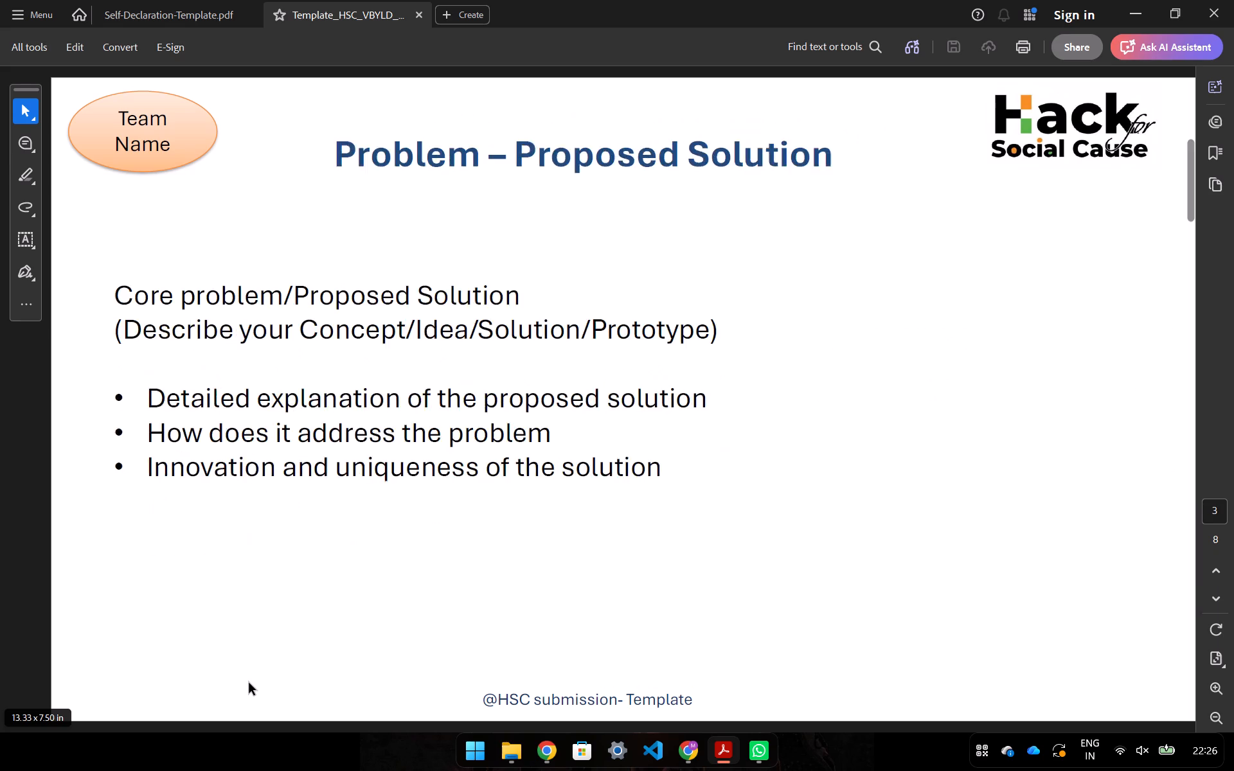
{"action": "scroll", "coordinate": [249, 683], "scroll_direction": "up", "scroll_amount": 6}
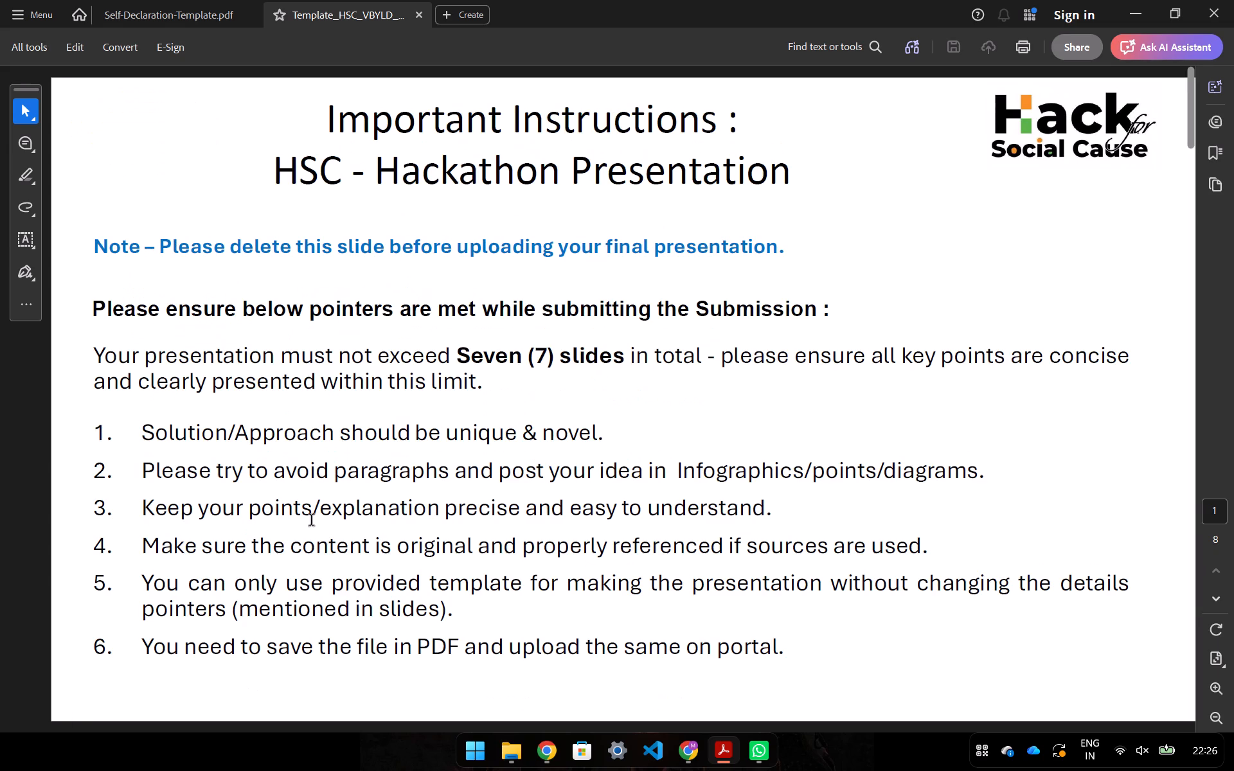
{"action": "key", "text": "Down"}
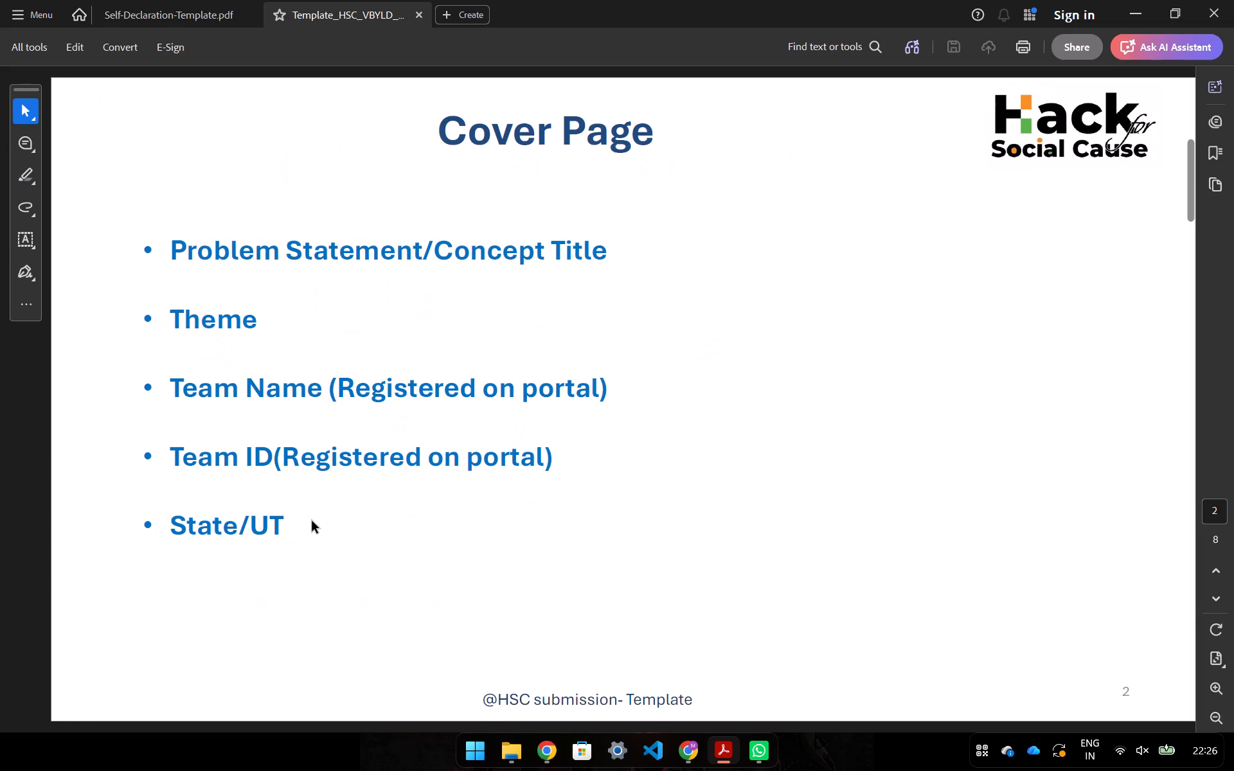
{"action": "key", "text": "alt+Tab"}
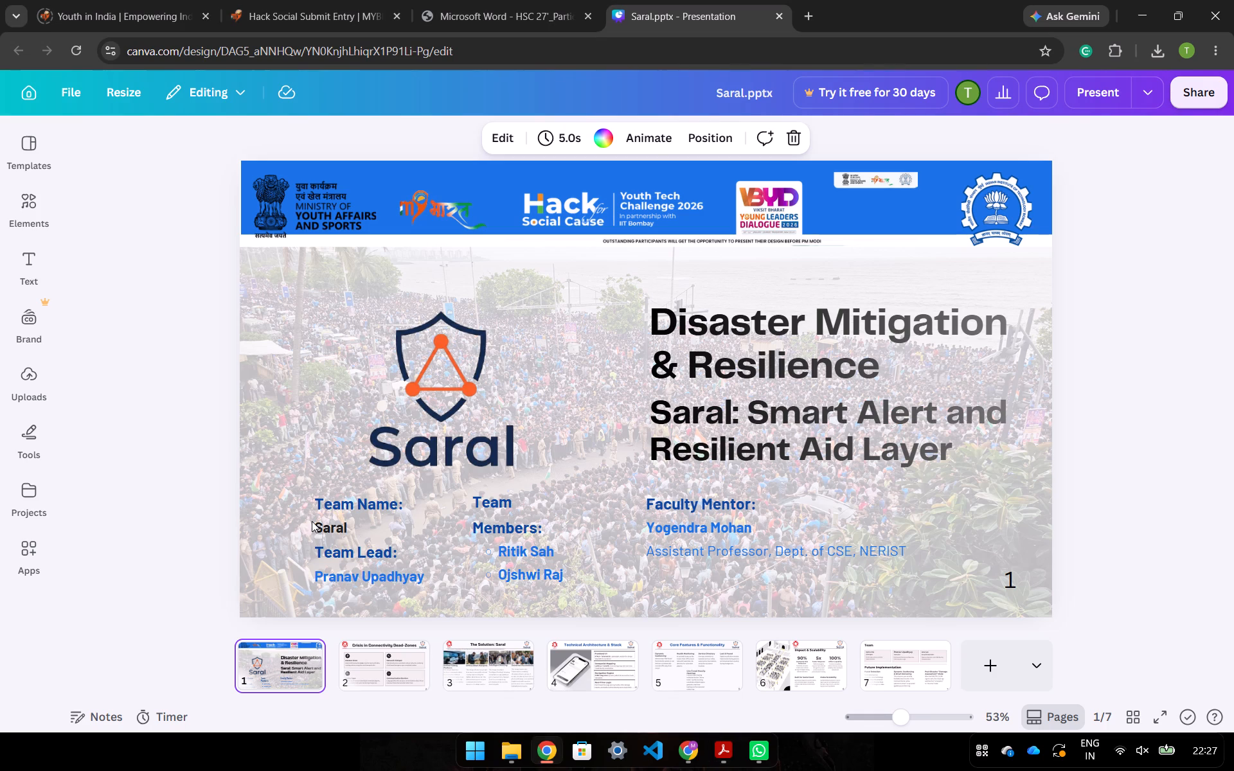
{"action": "key", "text": "alt+Tab"}
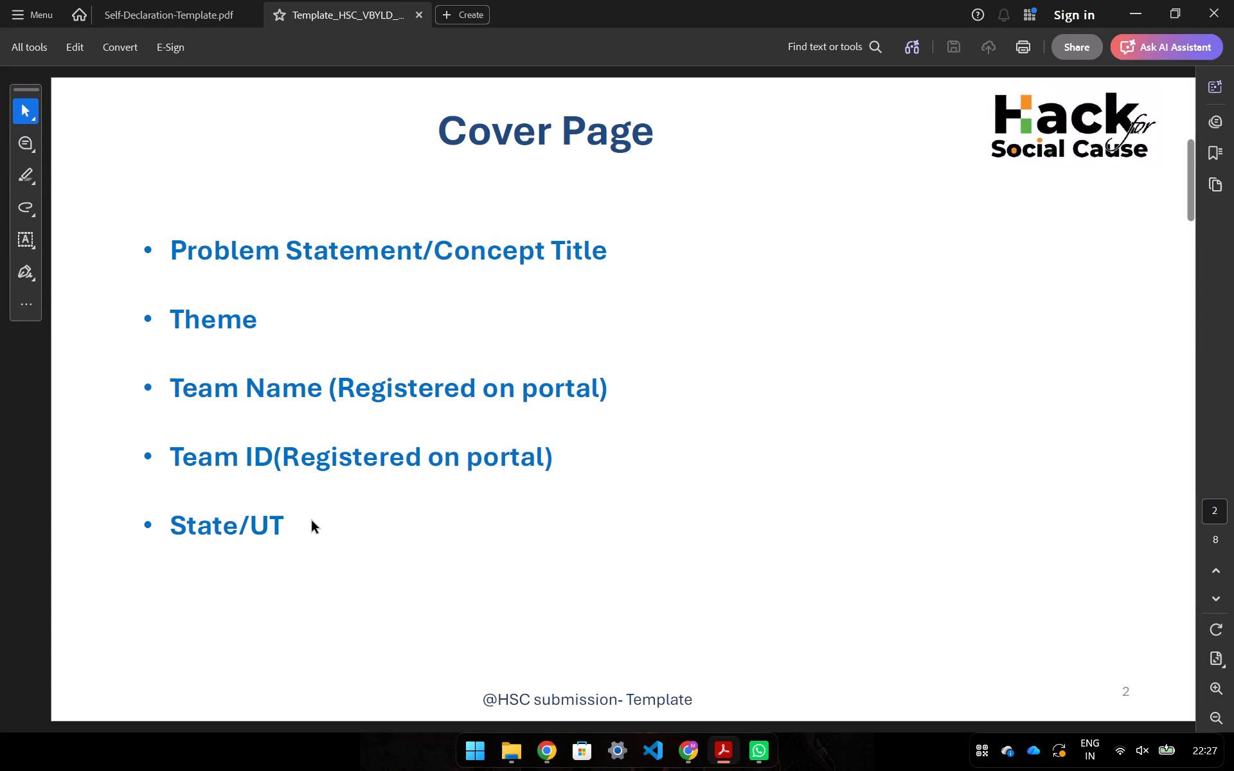
{"action": "key", "text": "alt+Tab"}
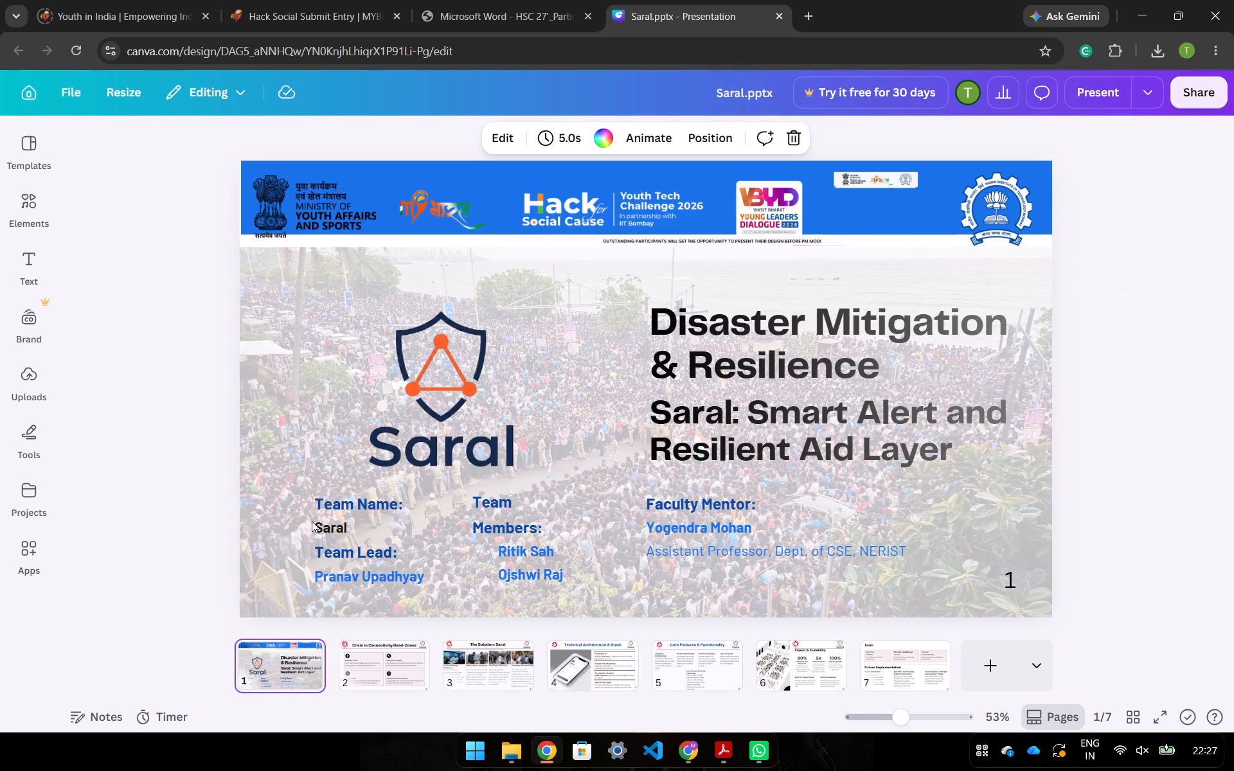
{"action": "key", "text": "alt+Tab"}
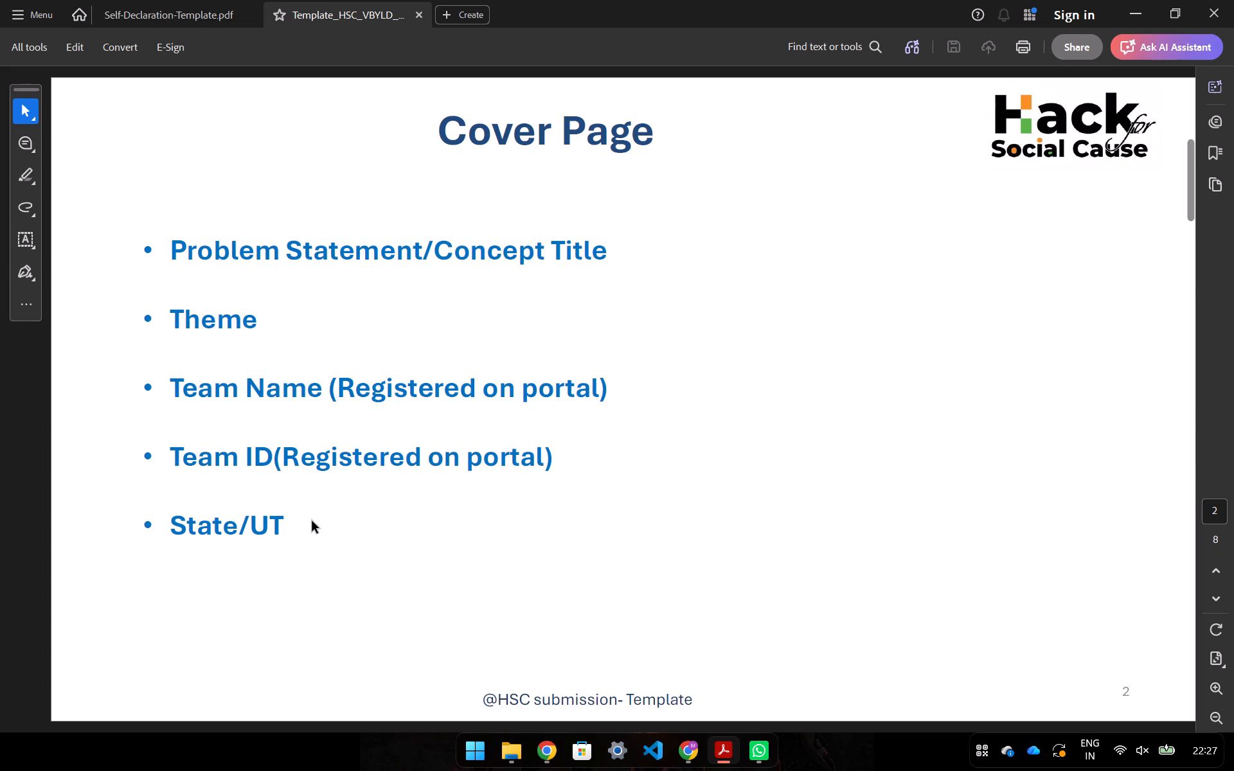
{"action": "key", "text": "alt+Tab"}
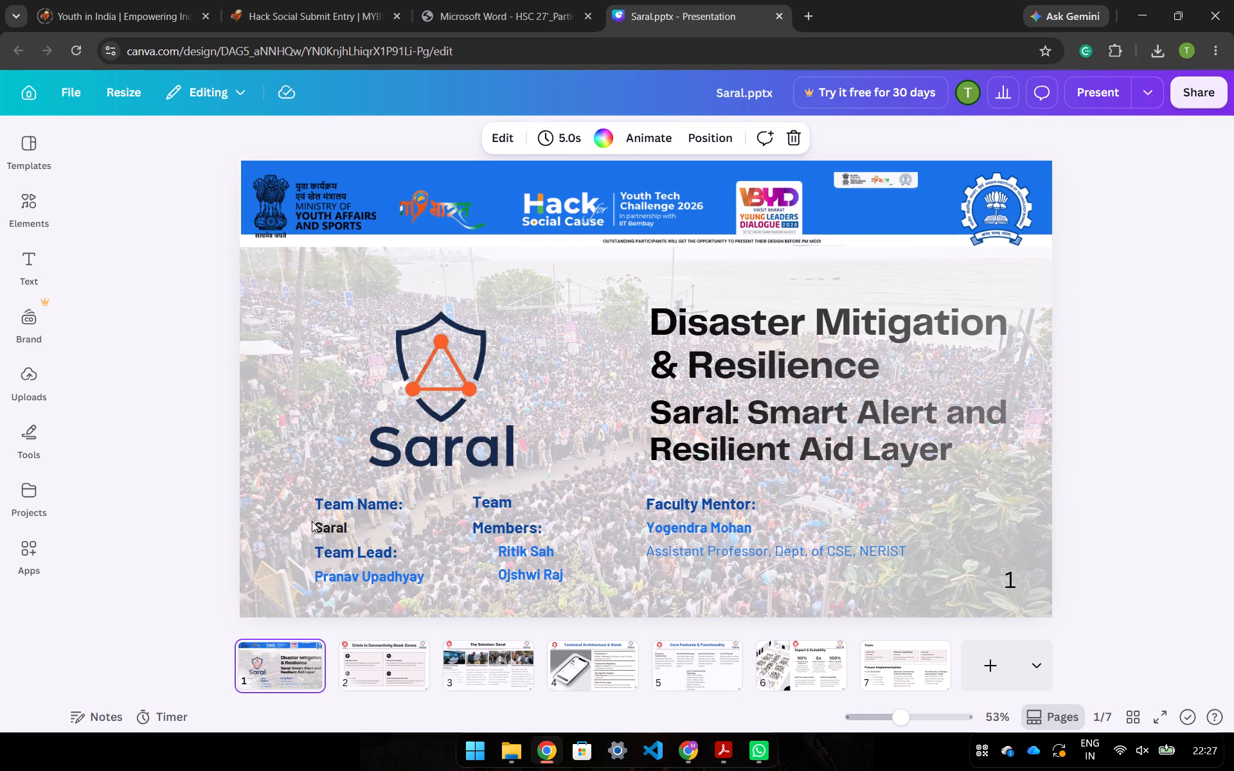
Look over the Hack for Social Cause entry form from its upload section up to the title, and the MY Bharat home page.
{"action": "left_click", "coordinate": [285, 7]}
{"action": "scroll", "coordinate": [500, 270], "scroll_direction": "up", "scroll_amount": 11}
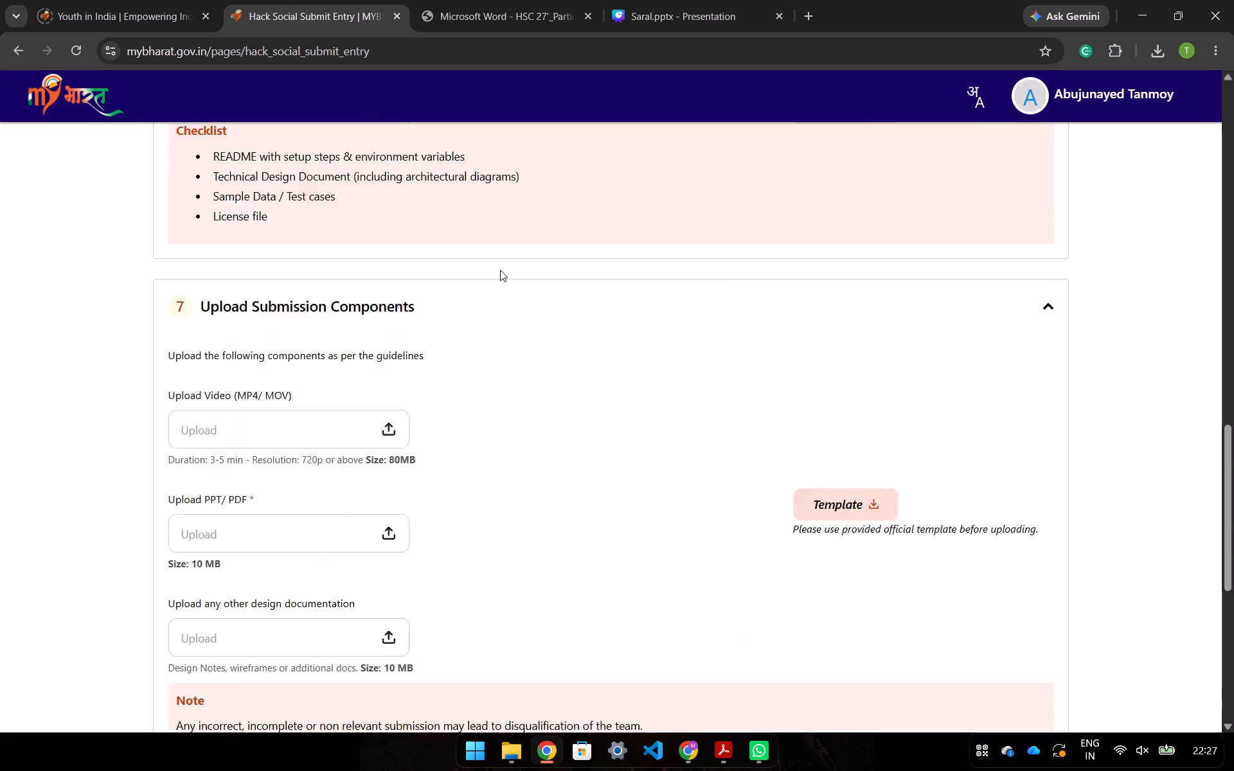
{"action": "scroll", "coordinate": [500, 270], "scroll_direction": "up", "scroll_amount": 14}
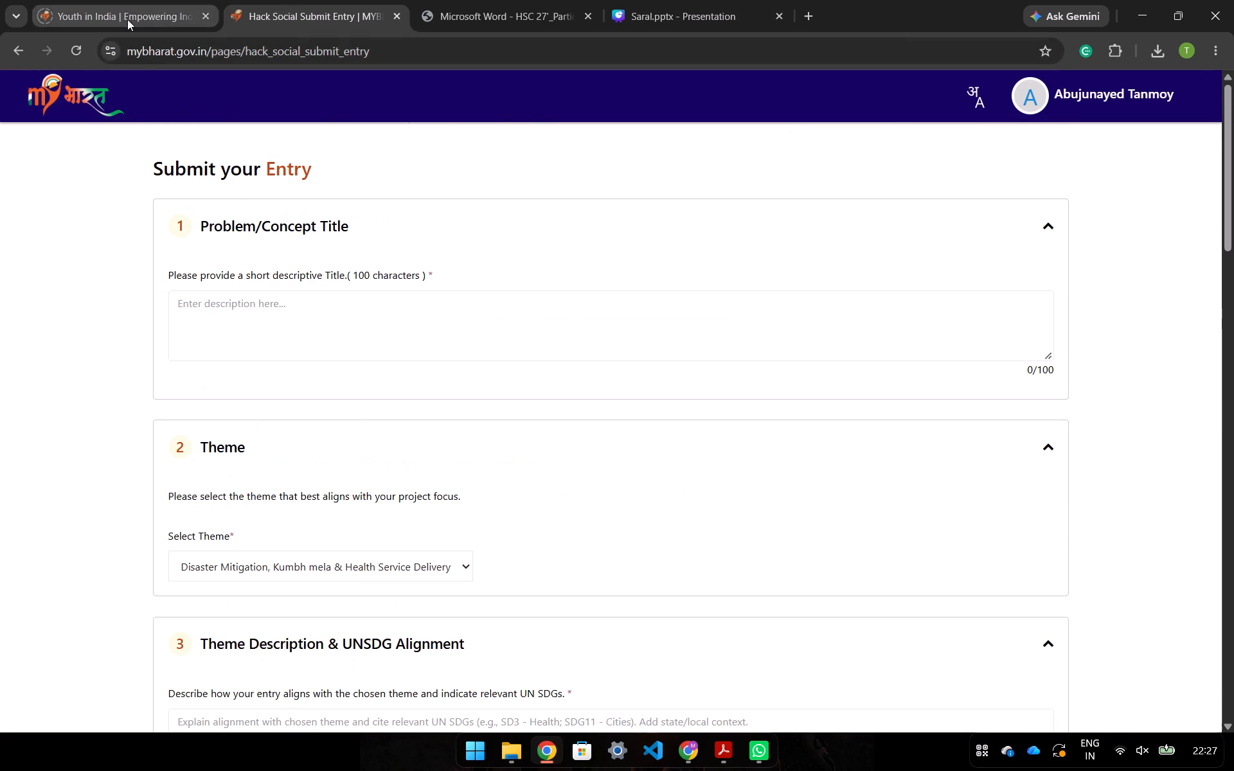
{"action": "left_click", "coordinate": [127, 19]}
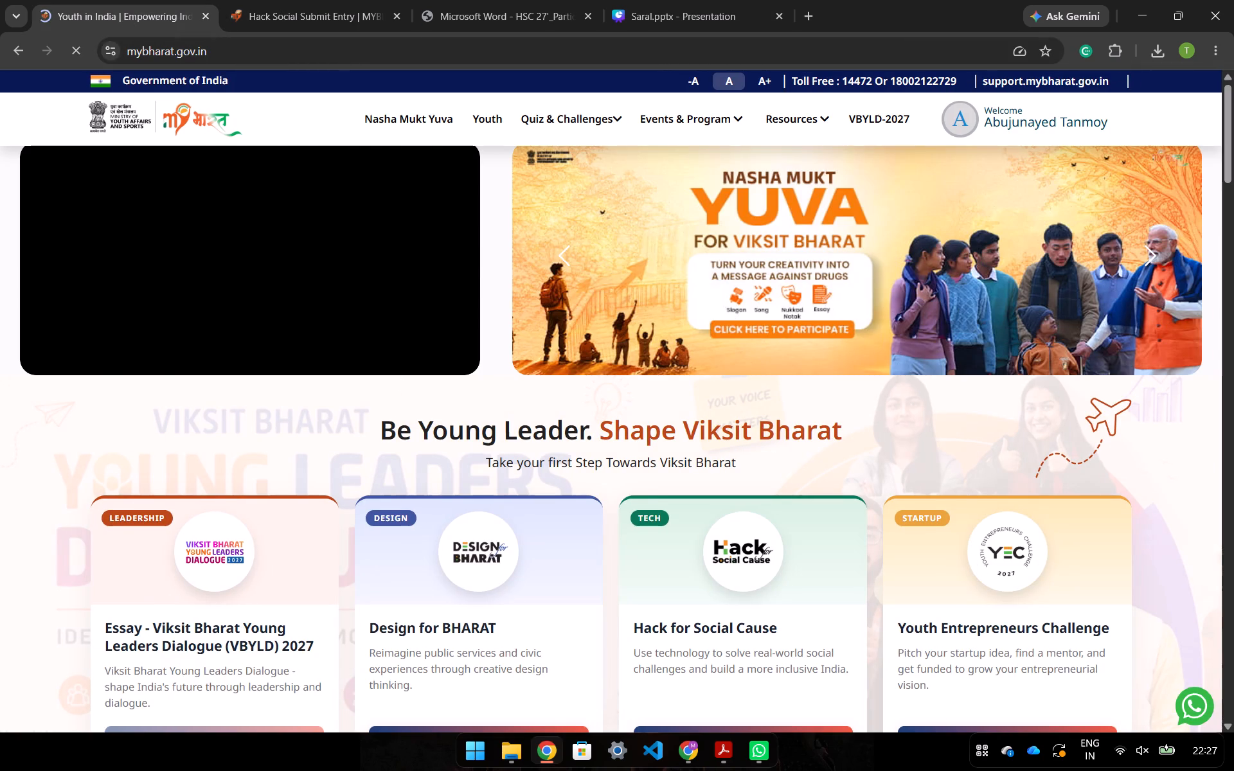
{"action": "scroll", "coordinate": [540, 509], "scroll_direction": "down", "scroll_amount": 2}
{"action": "scroll", "coordinate": [540, 509], "scroll_direction": "up", "scroll_amount": 4}
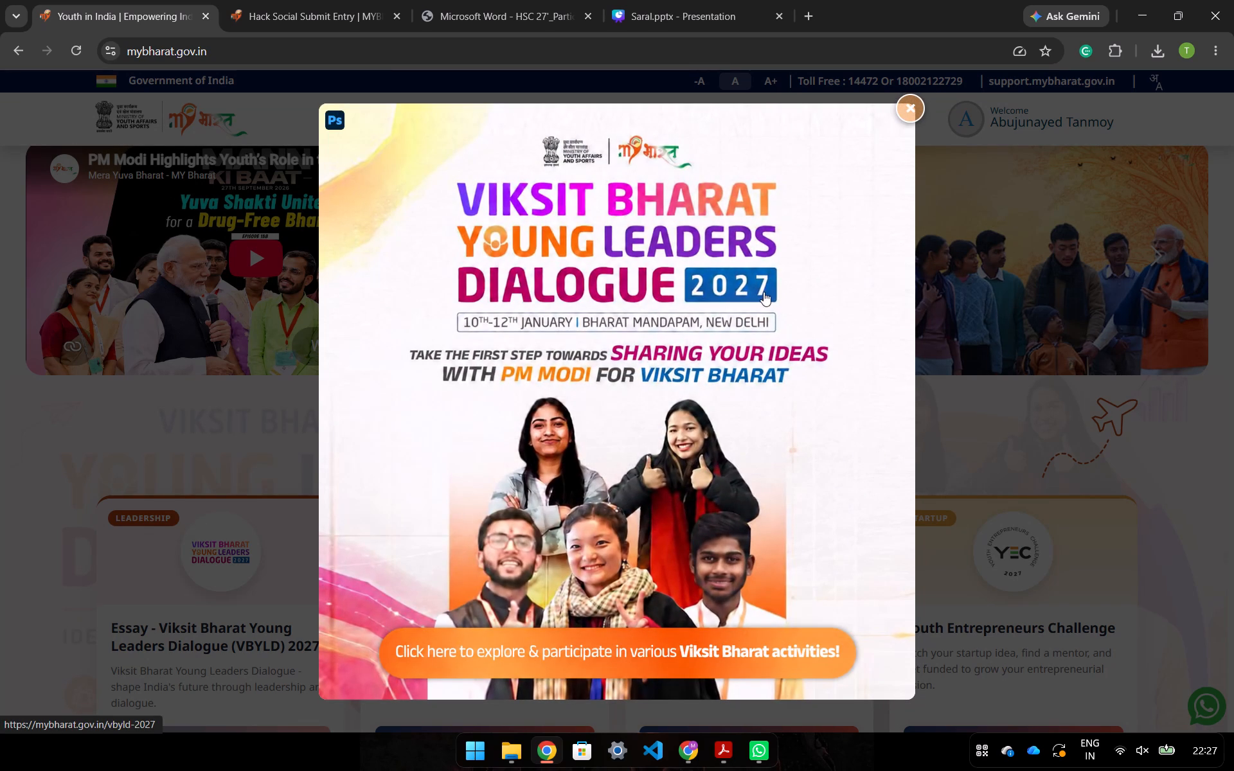
{"action": "scroll", "coordinate": [710, 320], "scroll_direction": "down", "scroll_amount": 1}
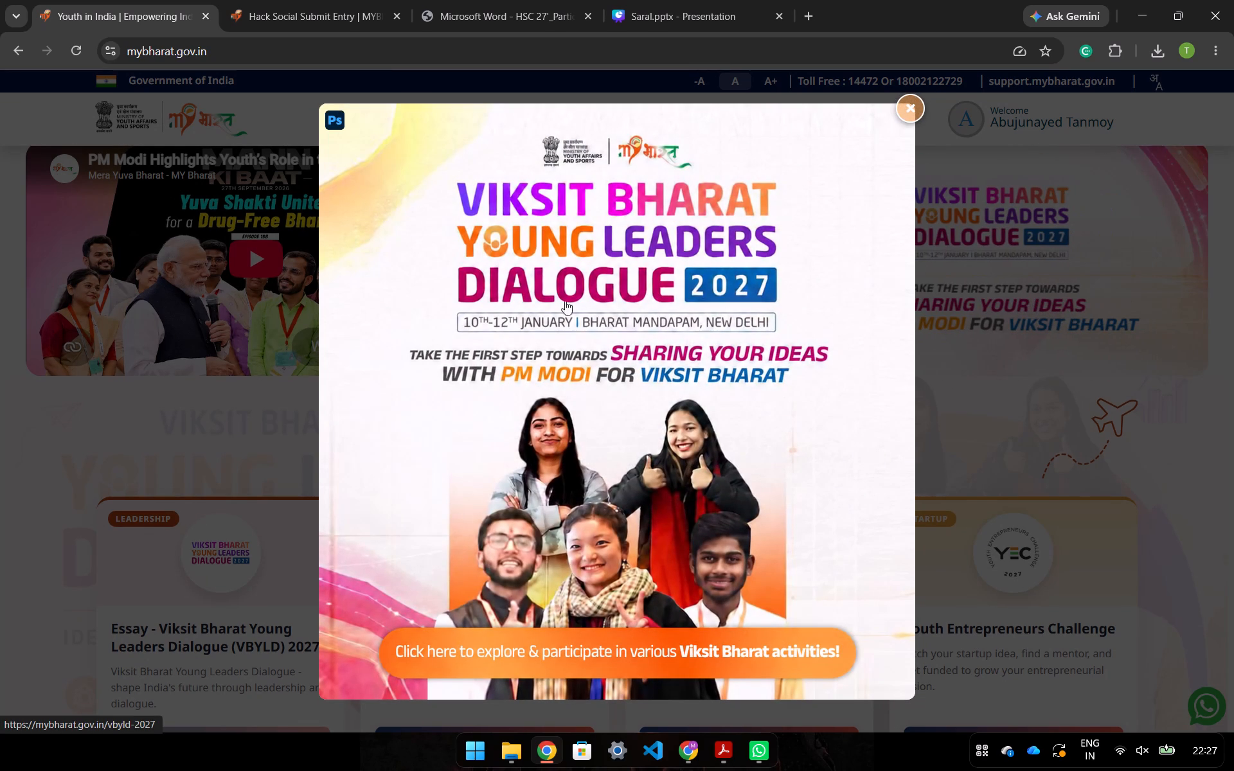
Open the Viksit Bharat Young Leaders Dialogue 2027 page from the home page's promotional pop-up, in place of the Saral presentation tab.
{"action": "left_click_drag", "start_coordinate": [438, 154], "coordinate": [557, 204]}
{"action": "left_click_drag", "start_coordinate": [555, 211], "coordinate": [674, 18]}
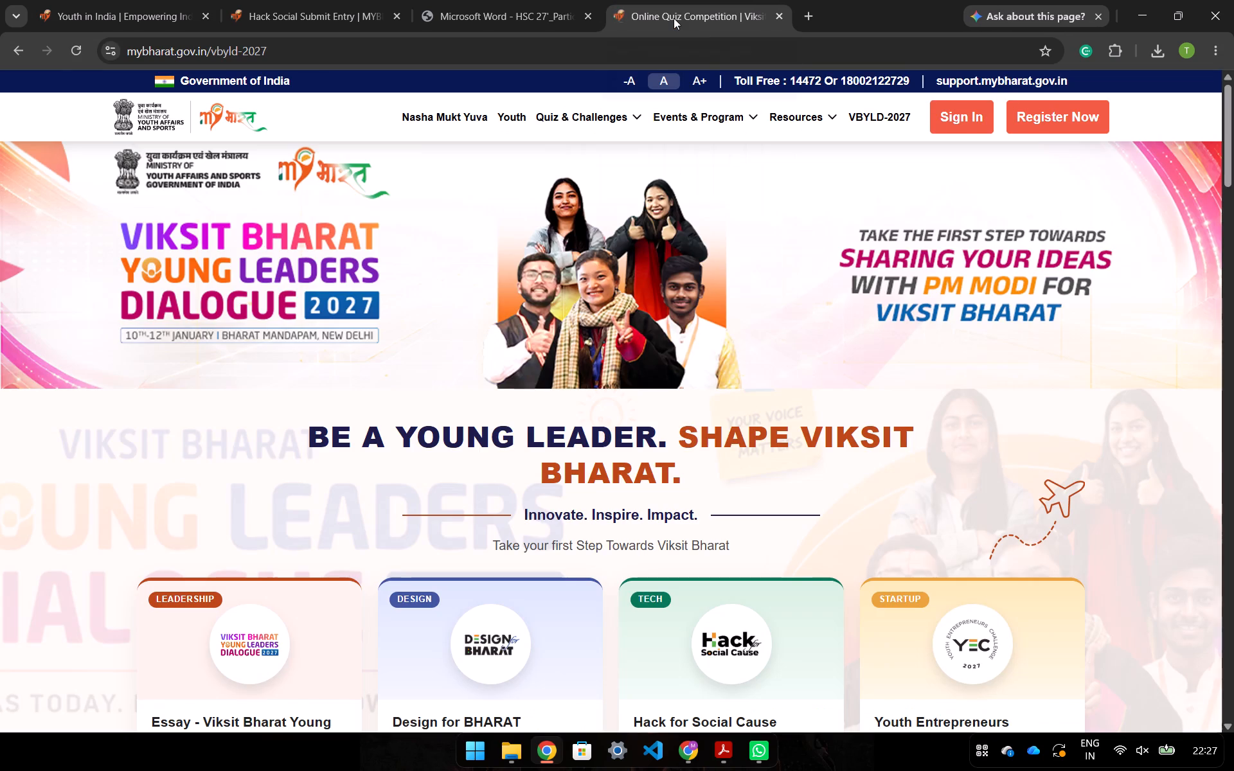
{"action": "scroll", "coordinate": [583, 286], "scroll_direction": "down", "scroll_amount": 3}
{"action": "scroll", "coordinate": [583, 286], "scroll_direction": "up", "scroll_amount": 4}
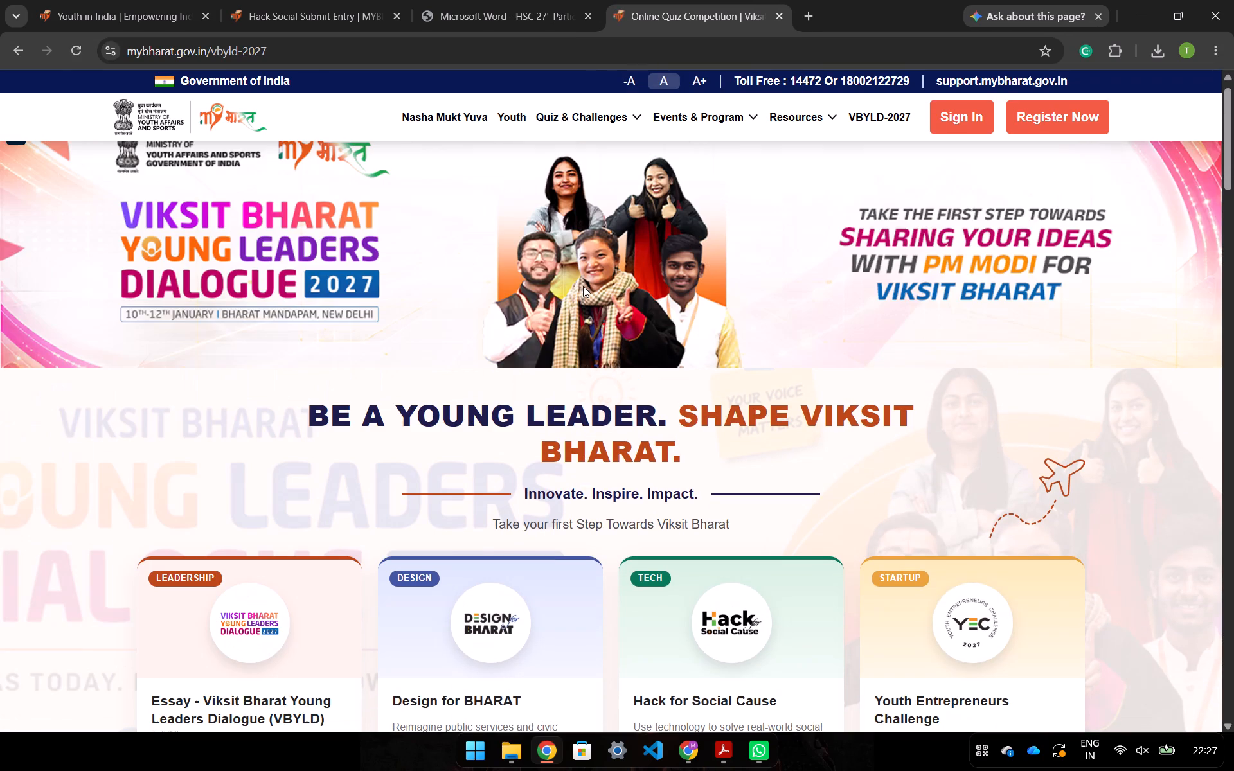
Check the first page of the Participant Guidelines PDF and close the document.
{"action": "left_click", "coordinate": [454, 19]}
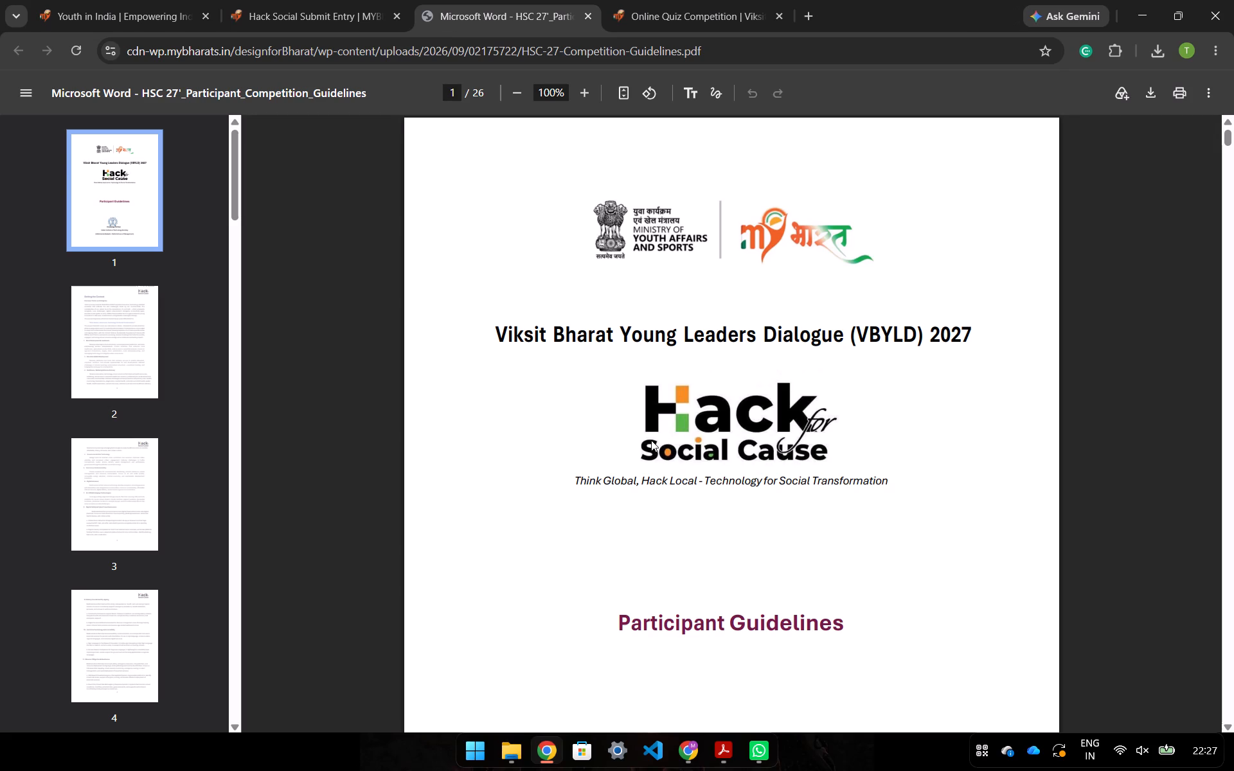
{"action": "scroll", "coordinate": [651, 440], "scroll_direction": "down", "scroll_amount": 2}
{"action": "scroll", "coordinate": [651, 440], "scroll_direction": "up", "scroll_amount": 5}
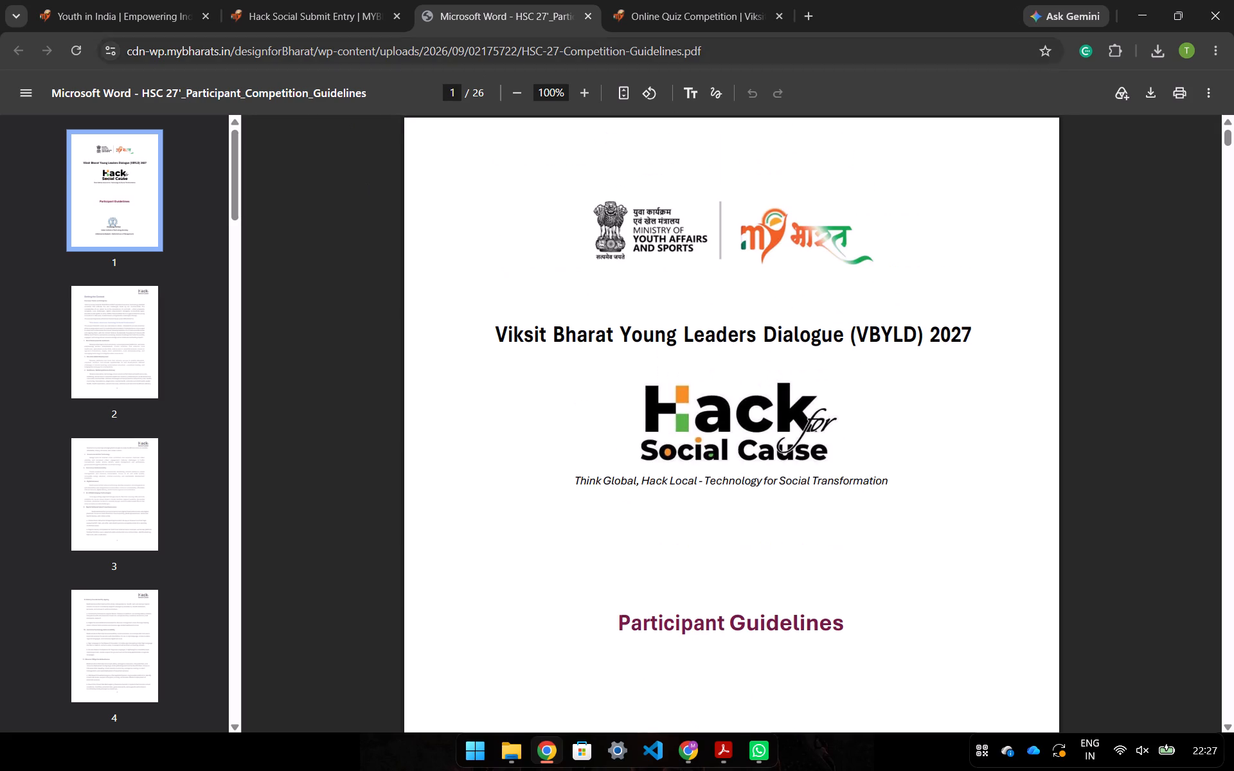
{"action": "left_click", "coordinate": [588, 19]}
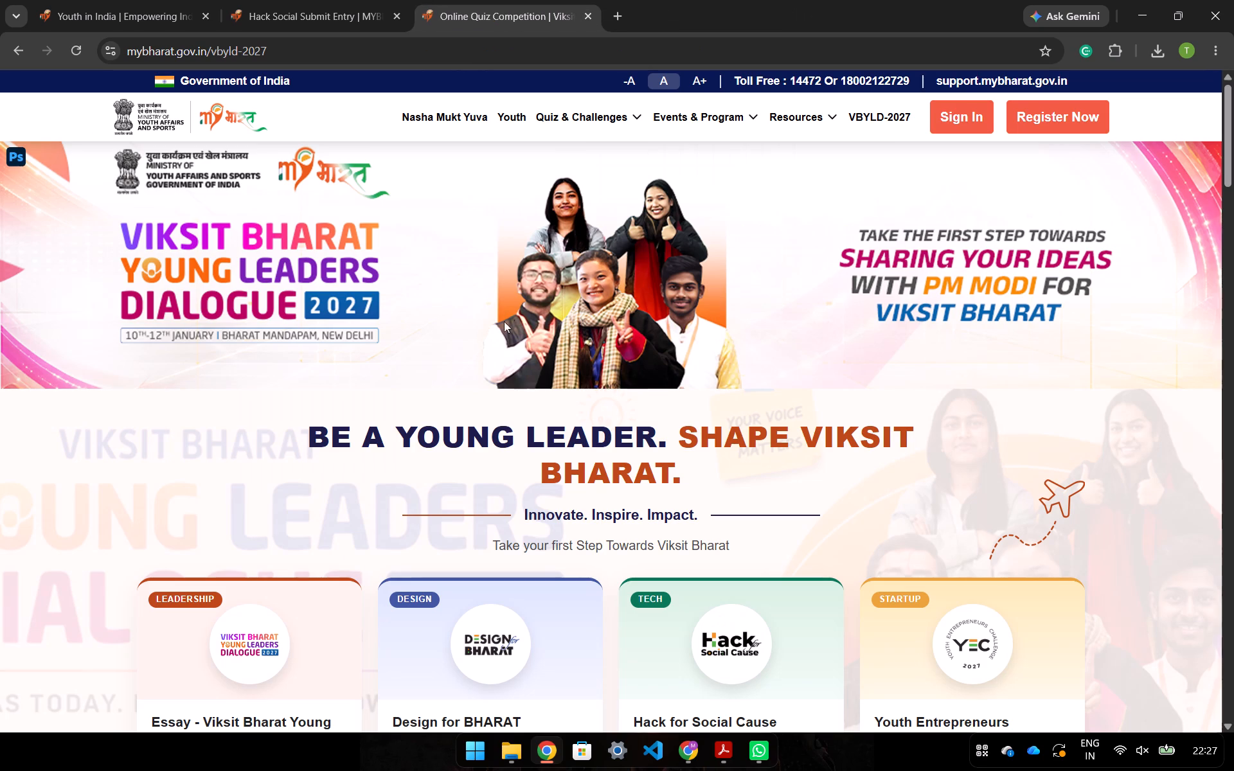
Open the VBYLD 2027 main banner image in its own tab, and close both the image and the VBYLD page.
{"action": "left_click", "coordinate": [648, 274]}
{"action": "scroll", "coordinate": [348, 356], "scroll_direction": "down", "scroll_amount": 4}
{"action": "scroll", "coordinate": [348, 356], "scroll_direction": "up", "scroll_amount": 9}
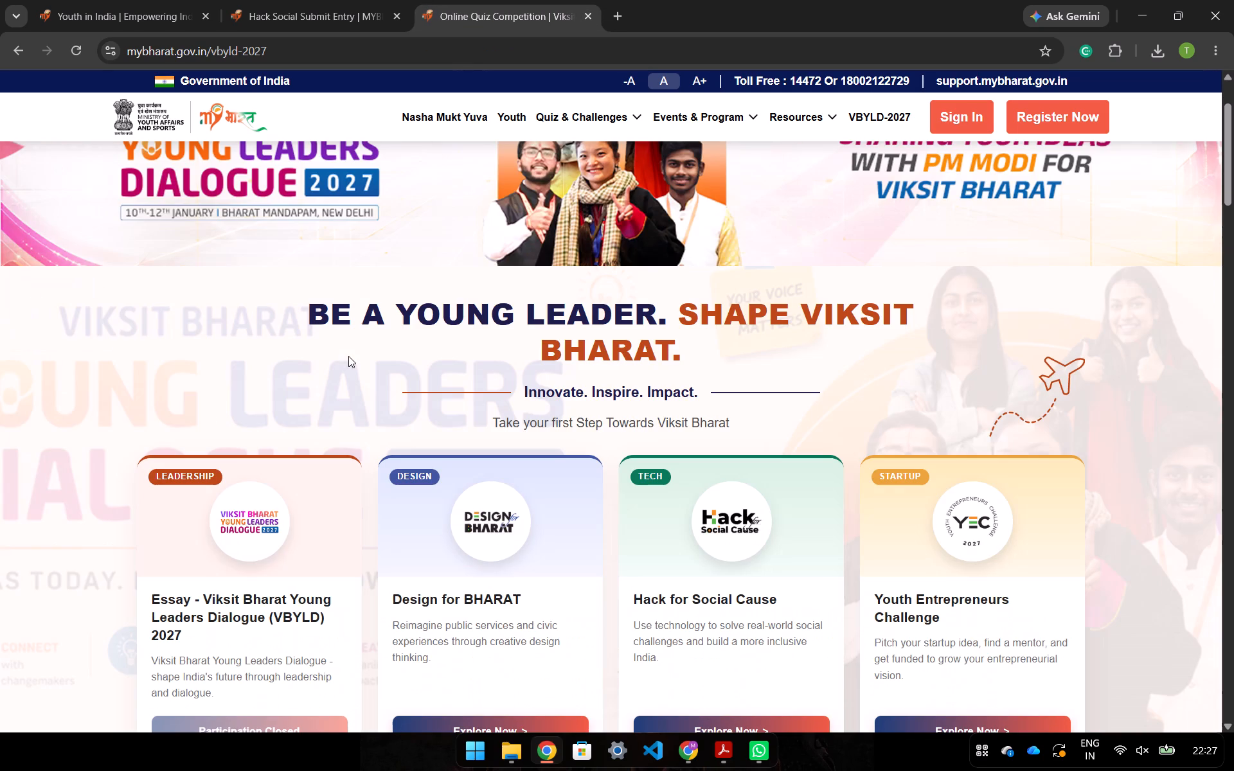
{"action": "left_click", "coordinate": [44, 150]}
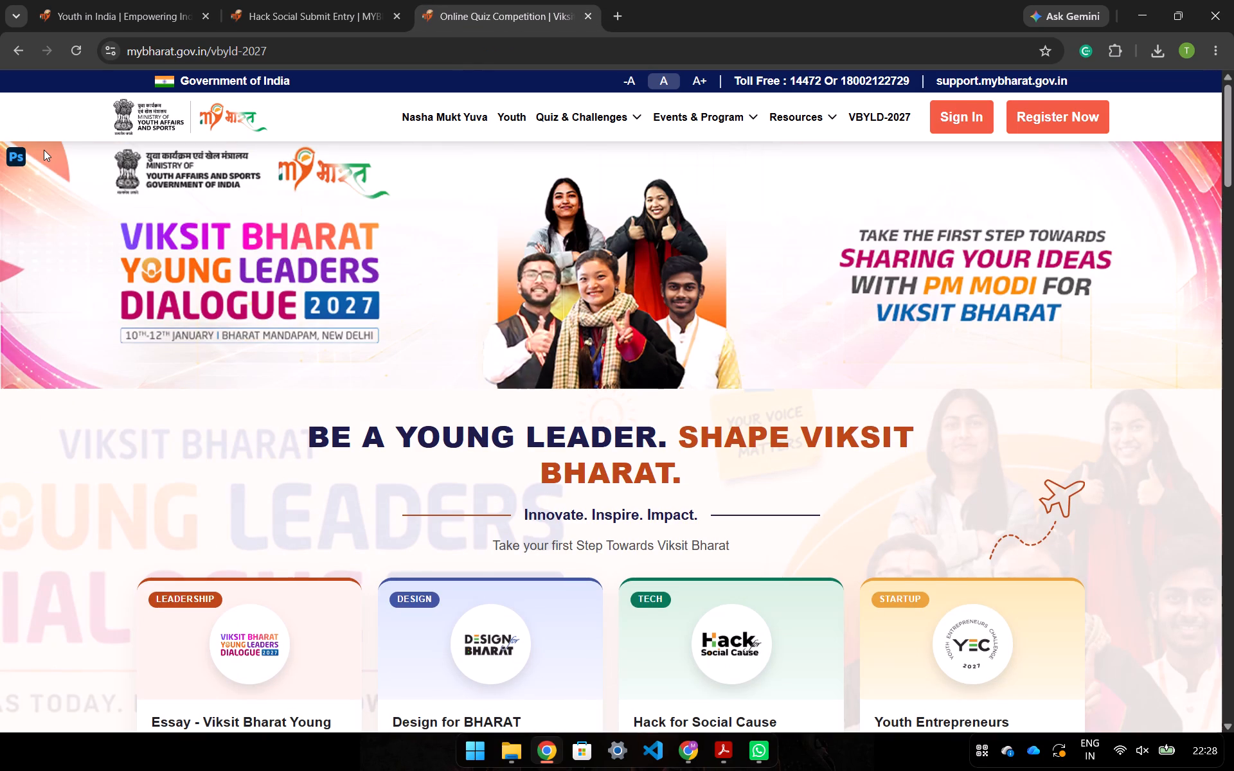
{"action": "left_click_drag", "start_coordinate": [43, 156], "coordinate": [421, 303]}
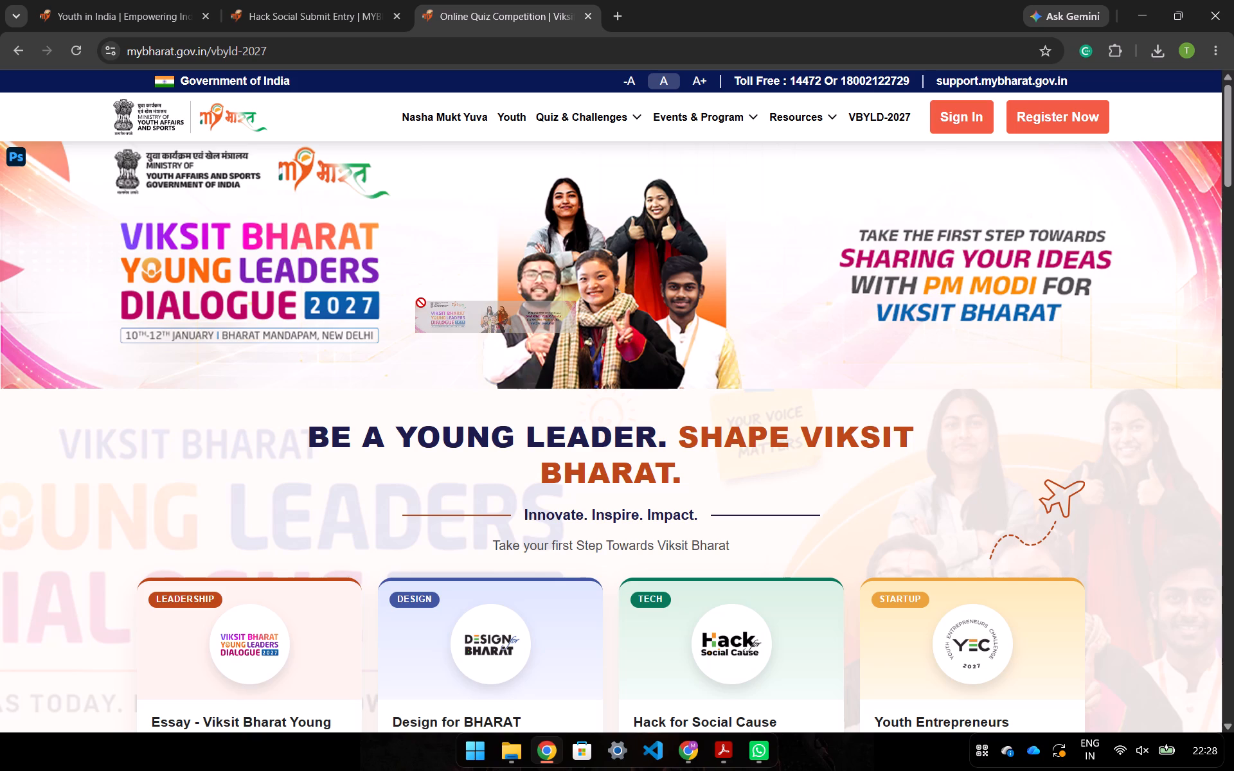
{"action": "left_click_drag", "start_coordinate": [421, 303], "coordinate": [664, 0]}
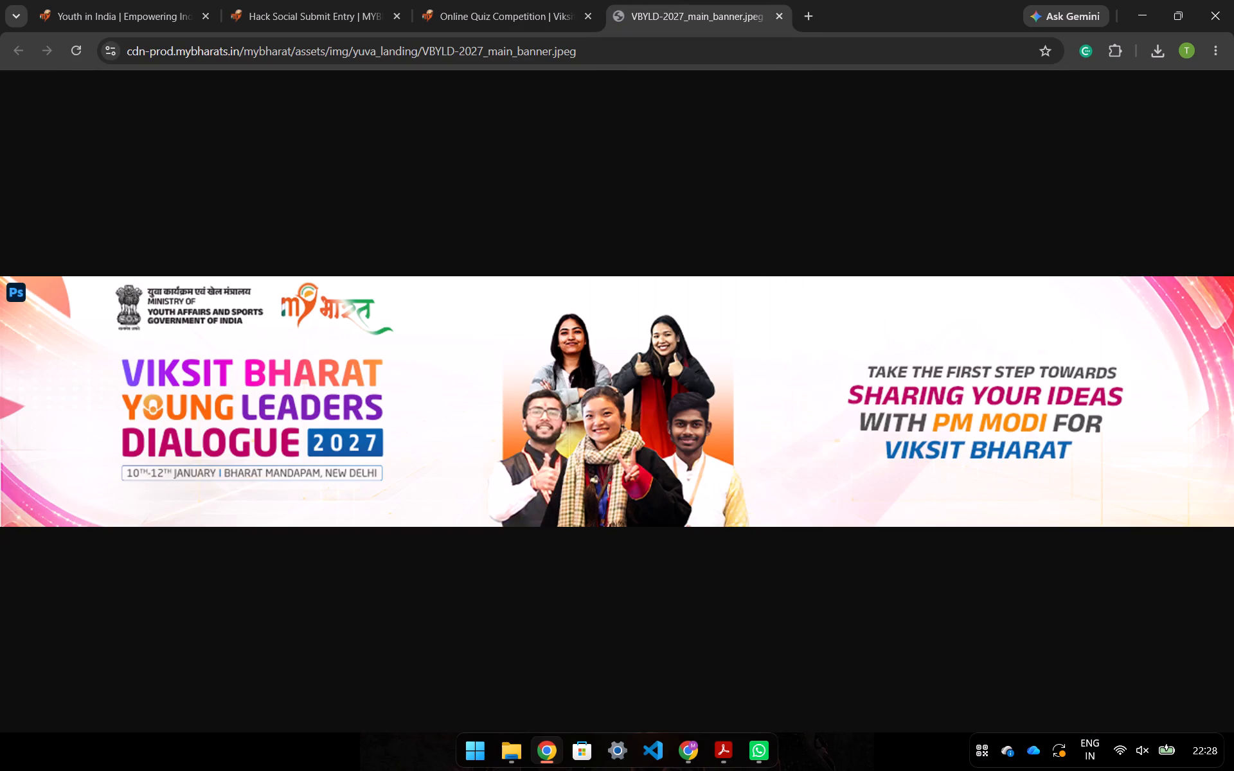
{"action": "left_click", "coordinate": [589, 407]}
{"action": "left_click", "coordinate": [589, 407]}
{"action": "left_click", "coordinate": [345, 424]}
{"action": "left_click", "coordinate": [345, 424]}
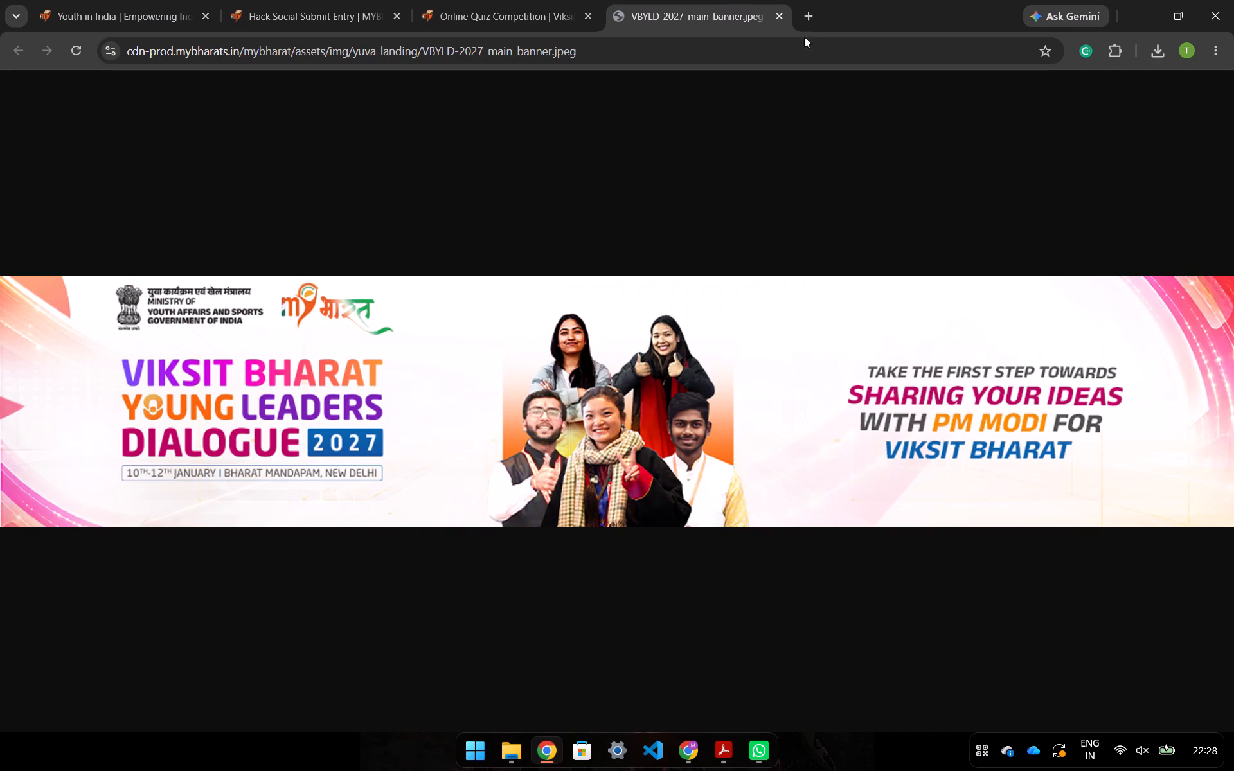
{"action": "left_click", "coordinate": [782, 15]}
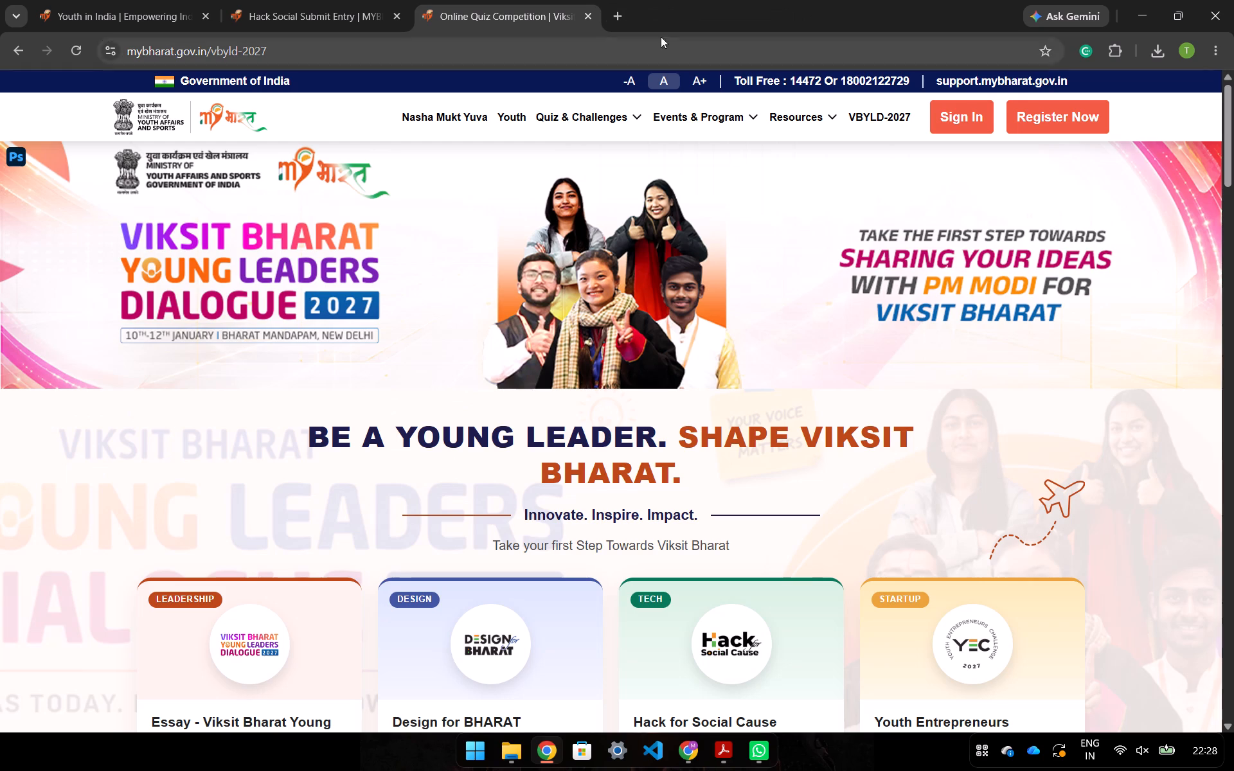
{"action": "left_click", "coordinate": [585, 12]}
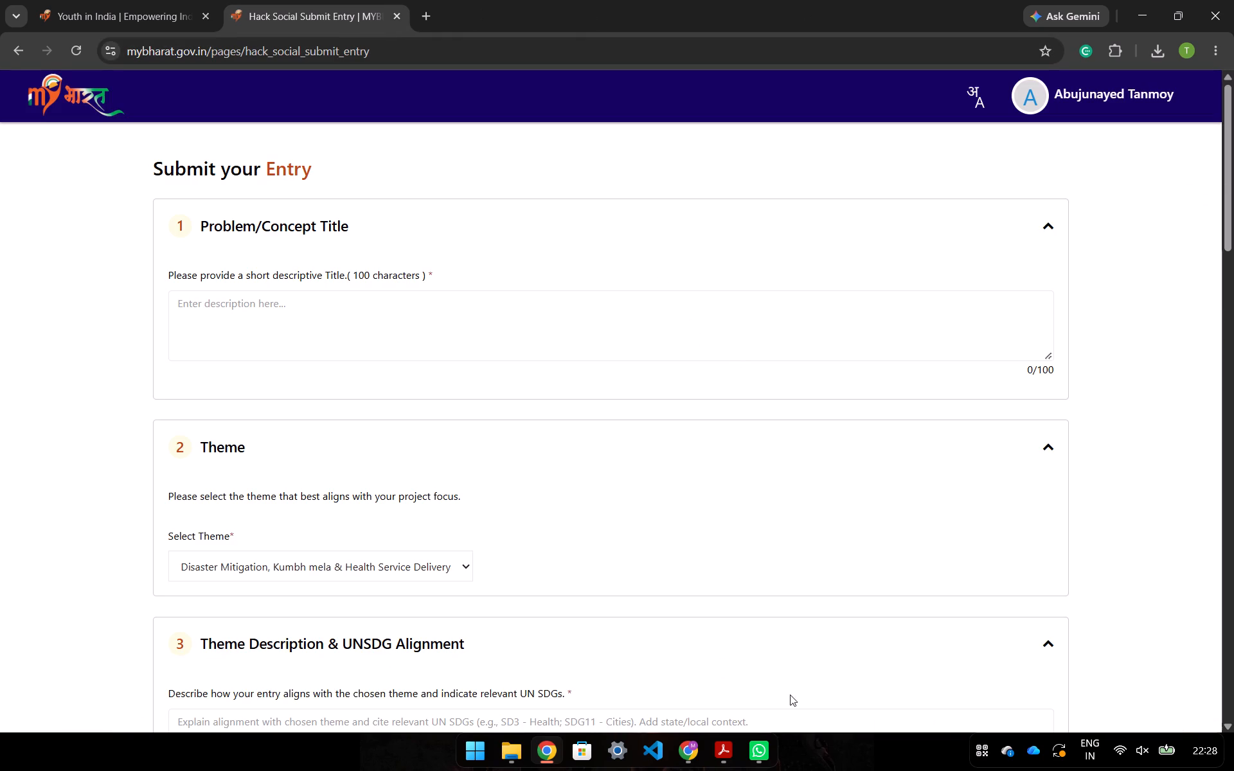
Glance at the template's cover page in Acrobat and search the web in Chrome for "pdf to ppt".
{"action": "left_click", "coordinate": [730, 756]}
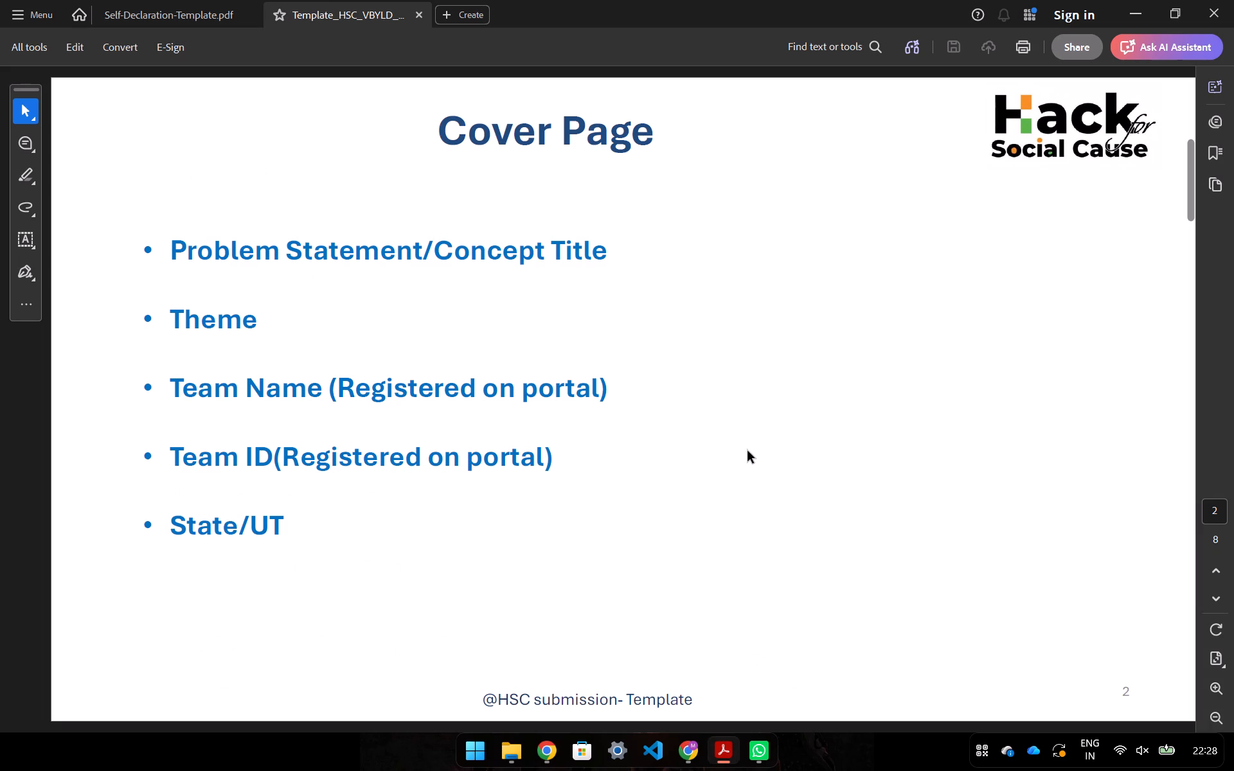
{"action": "left_click", "coordinate": [556, 754]}
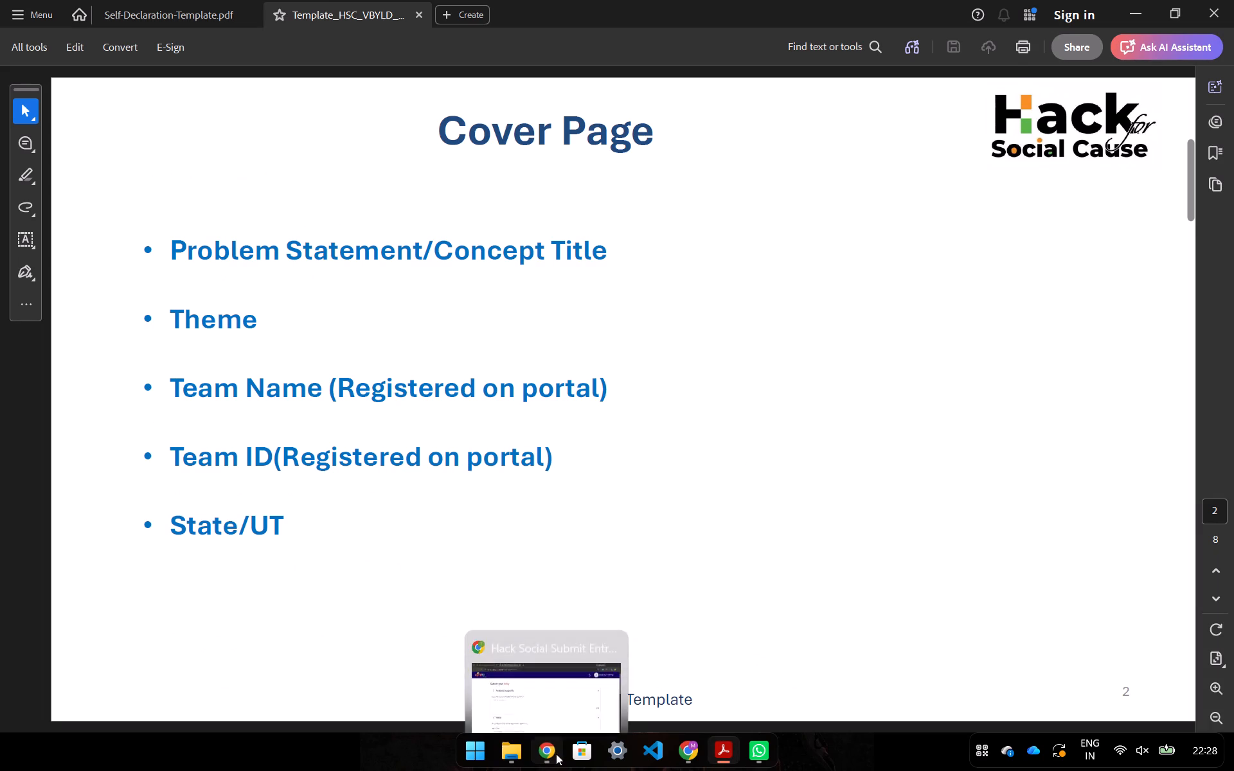
{"action": "left_click", "coordinate": [422, 5]}
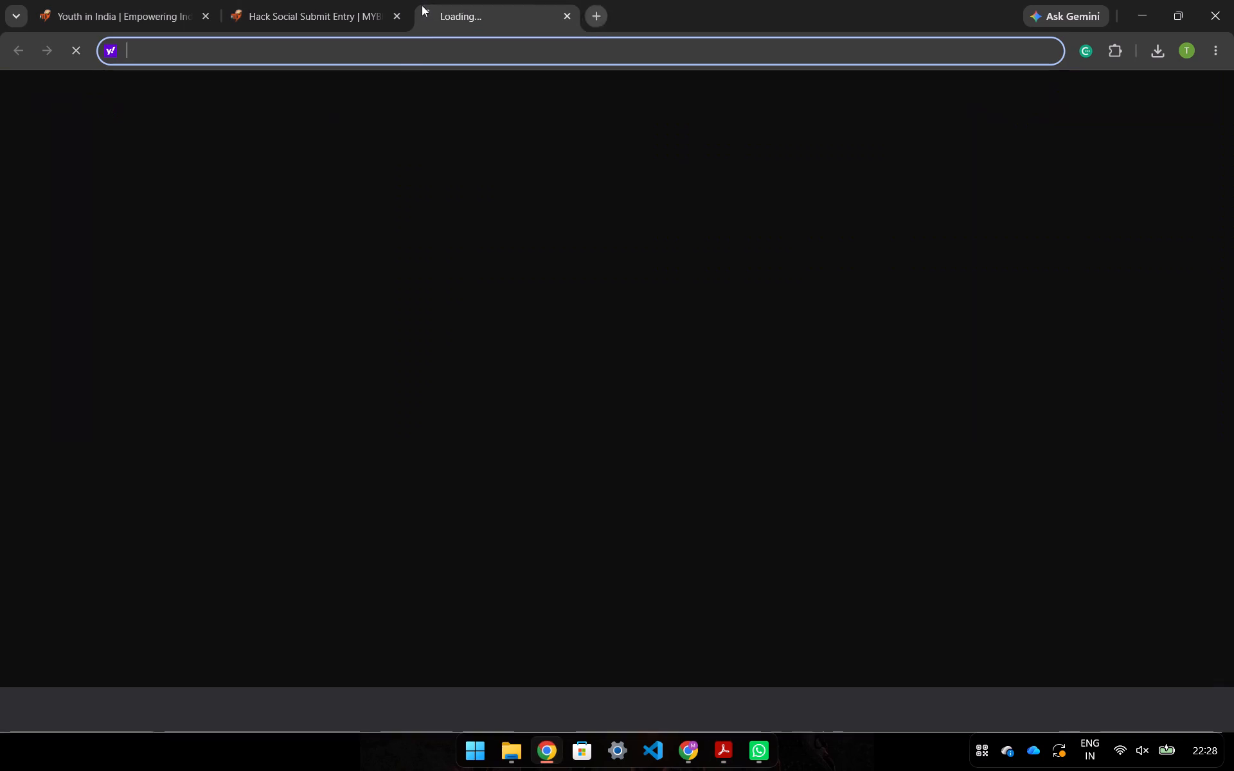
{"action": "double_click", "coordinate": [410, 49]}
{"action": "key", "text": "p"}
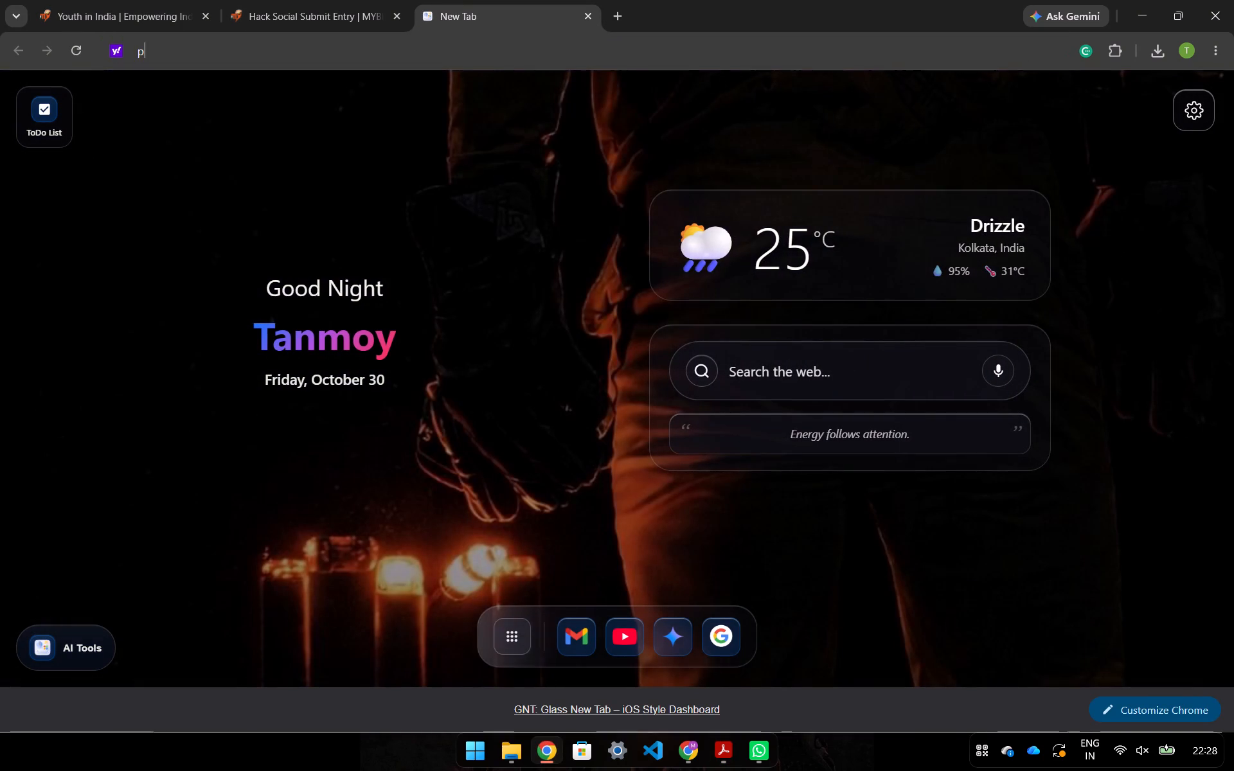
{"action": "type", "text": "df to"}
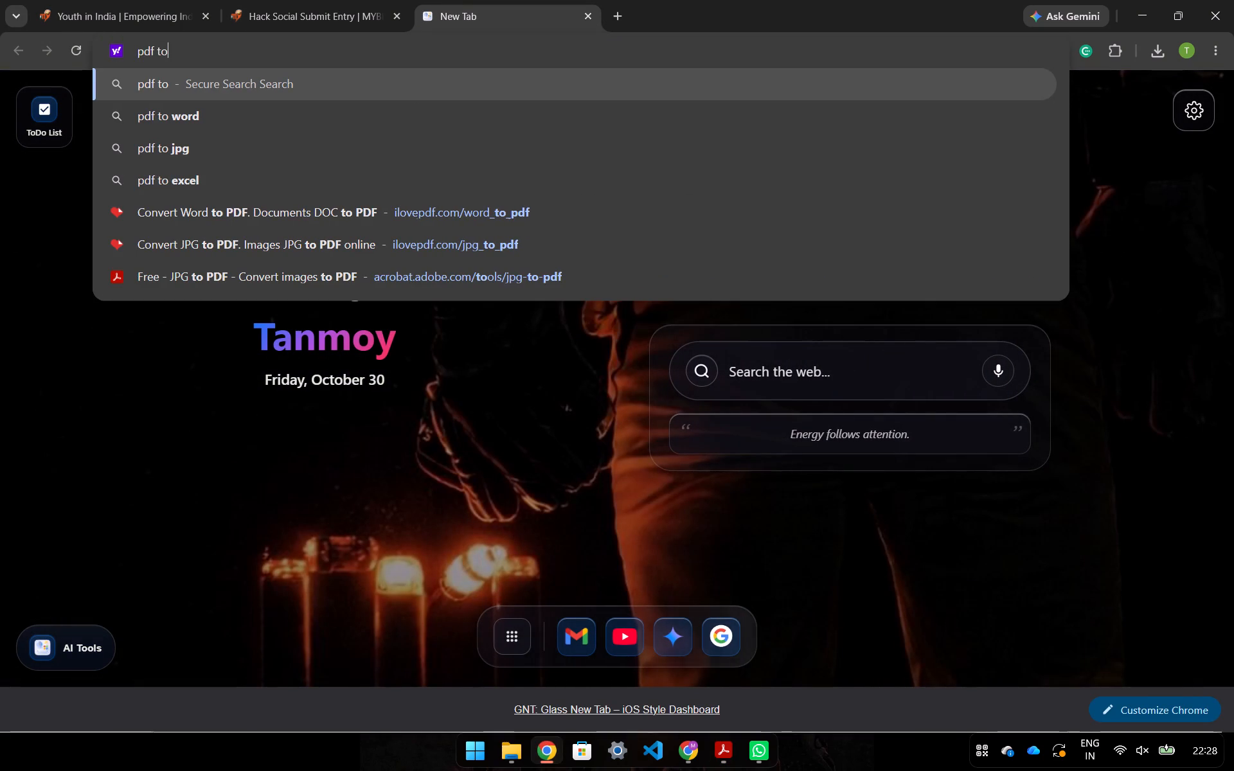
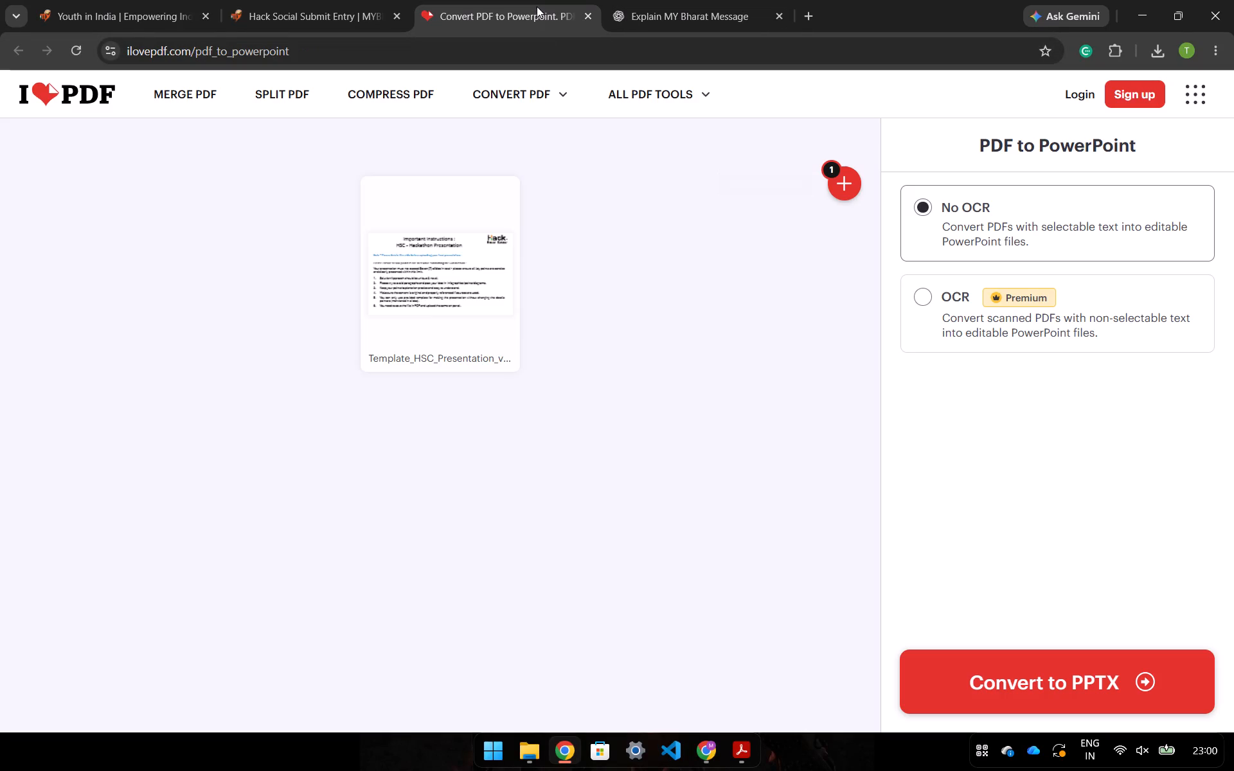
{"action": "left_click", "coordinate": [951, 668]}
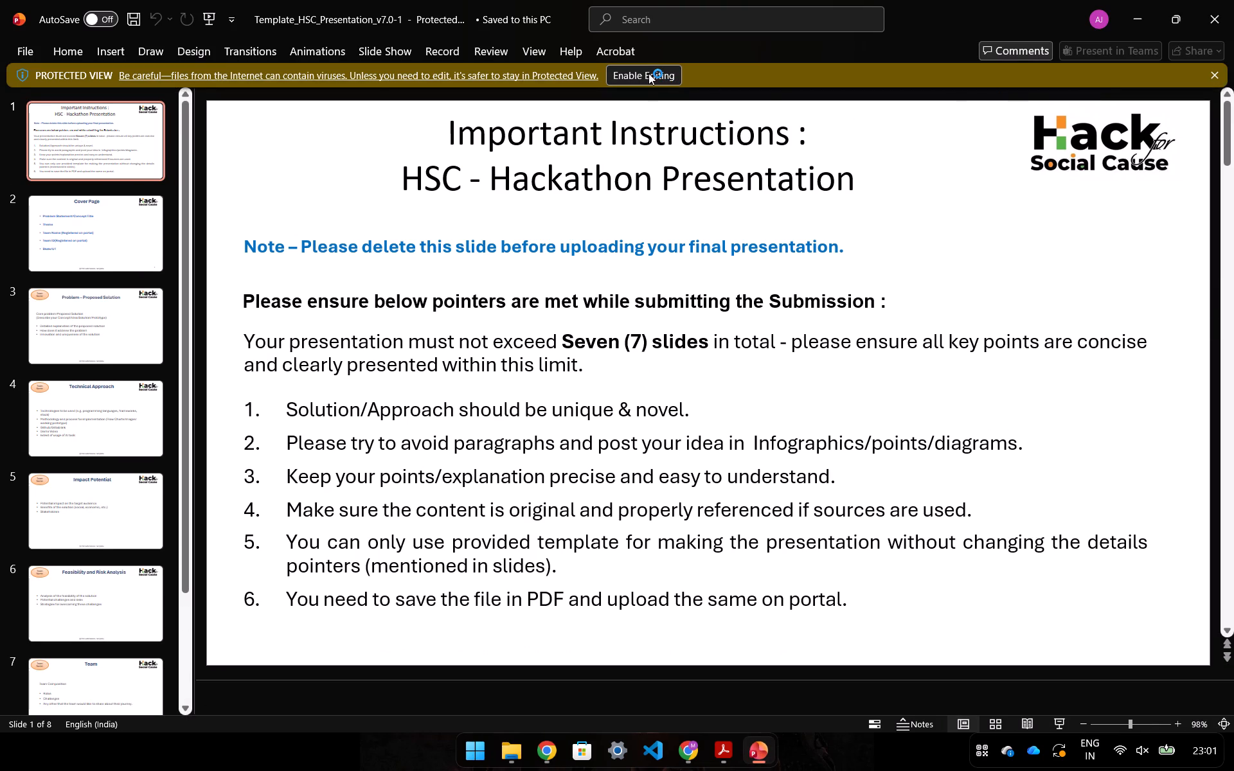
{"action": "left_click", "coordinate": [648, 73]}
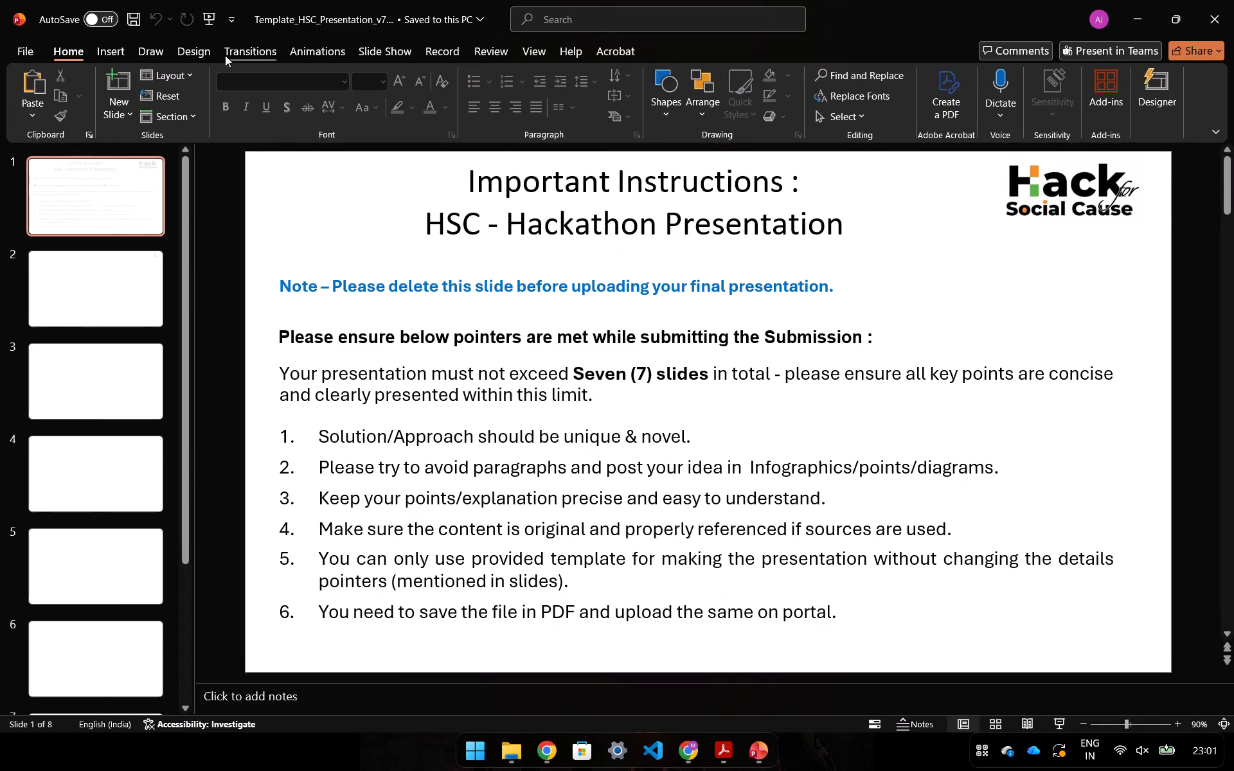
Turn on AutoSave for the presentation by uploading a copy to OneDrive.
{"action": "left_click", "coordinate": [338, 25]}
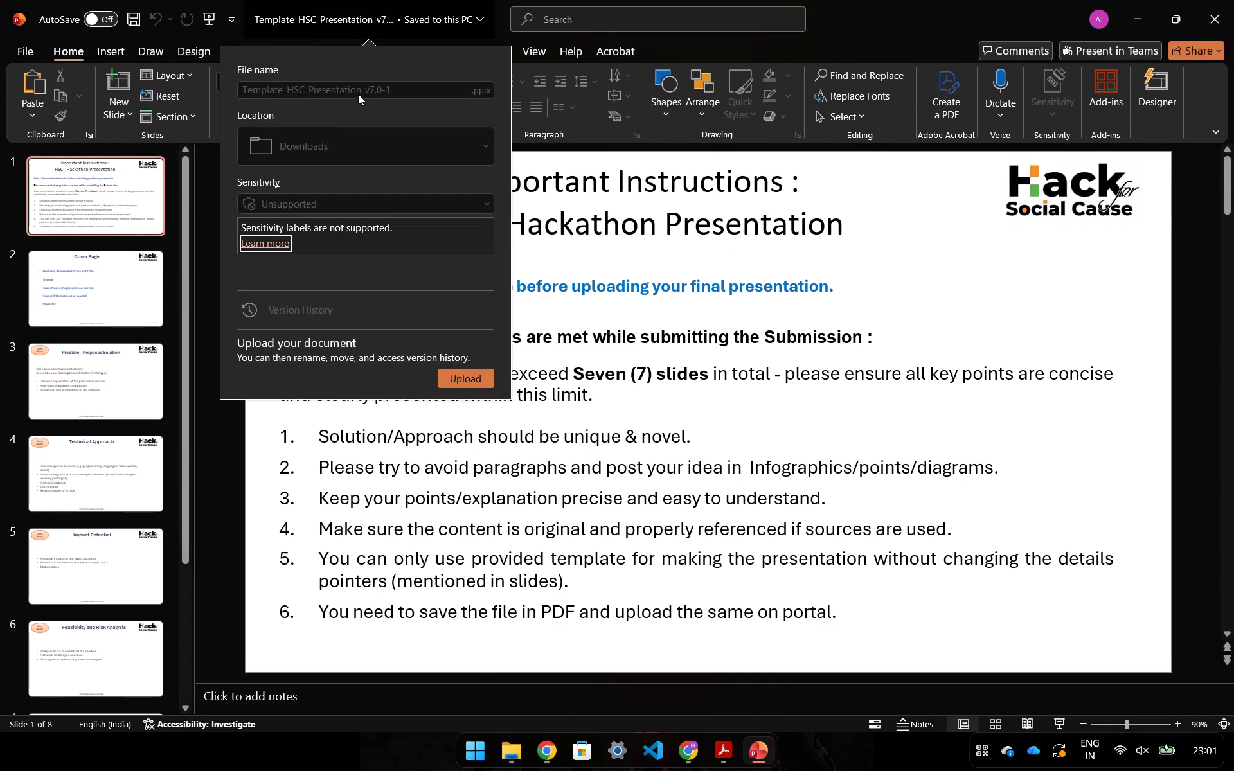
{"action": "left_click", "coordinate": [362, 96]}
{"action": "left_click", "coordinate": [93, 21]}
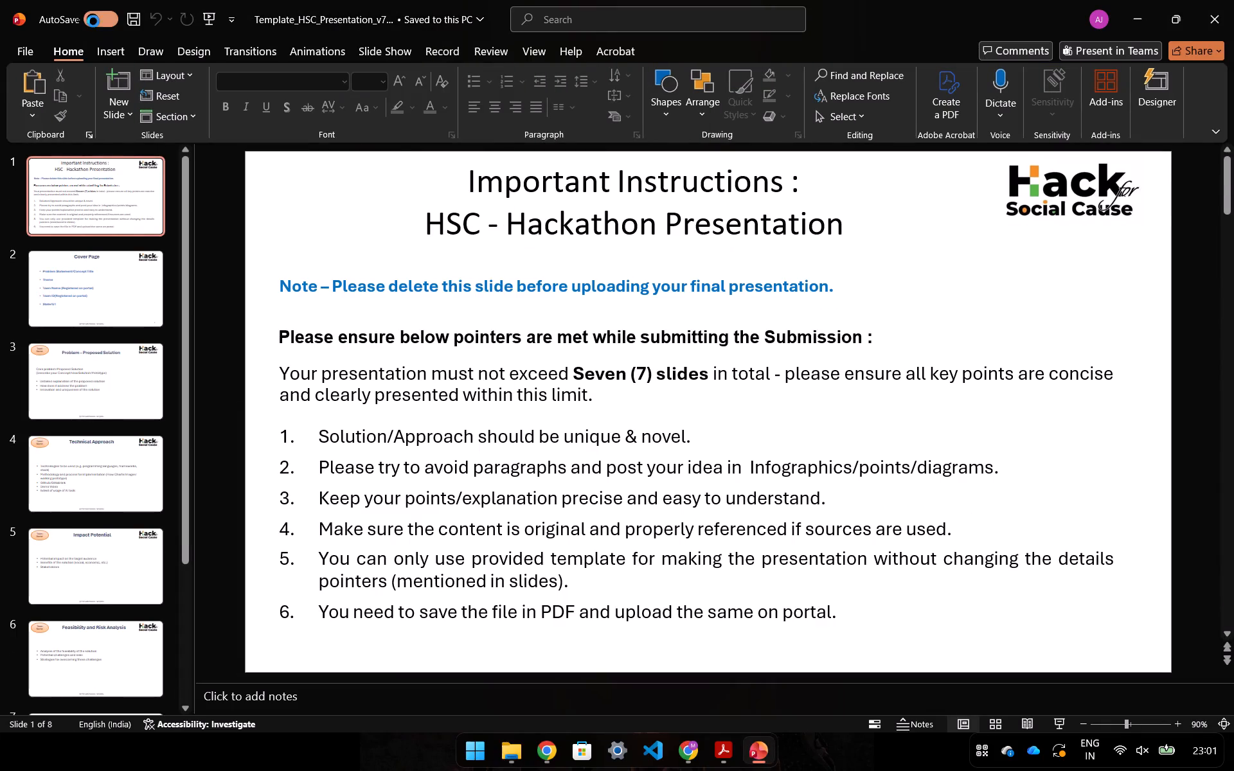
{"action": "left_click", "coordinate": [560, 296]}
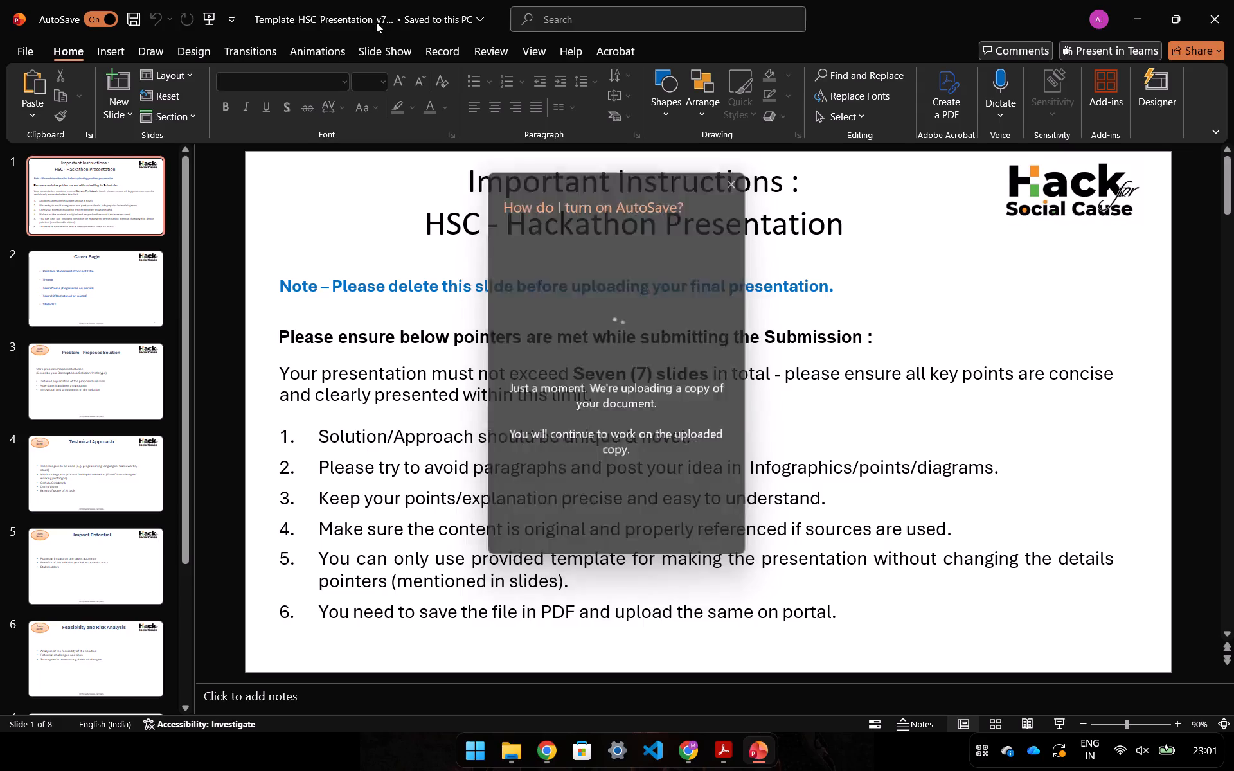
Rename the presentation file as Elite Nova.
{"action": "left_click", "coordinate": [380, 19]}
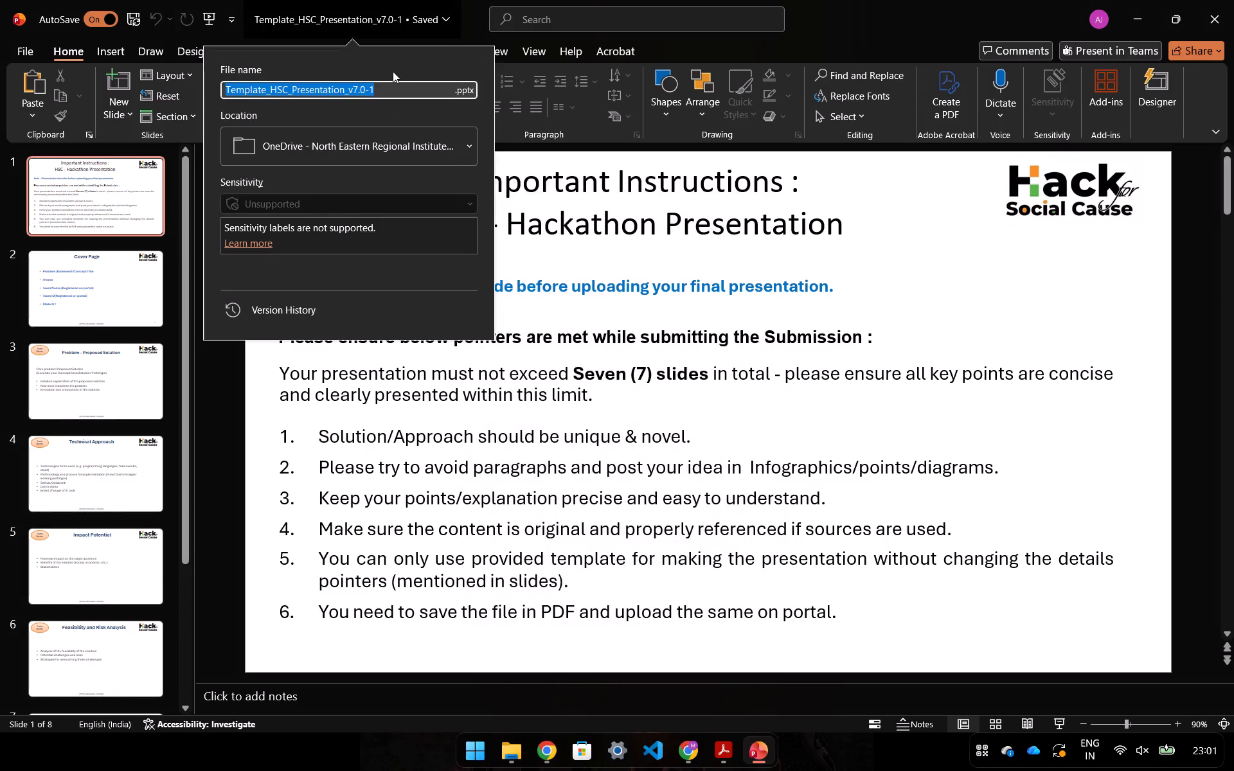
{"action": "key", "text": "BackSpace"}
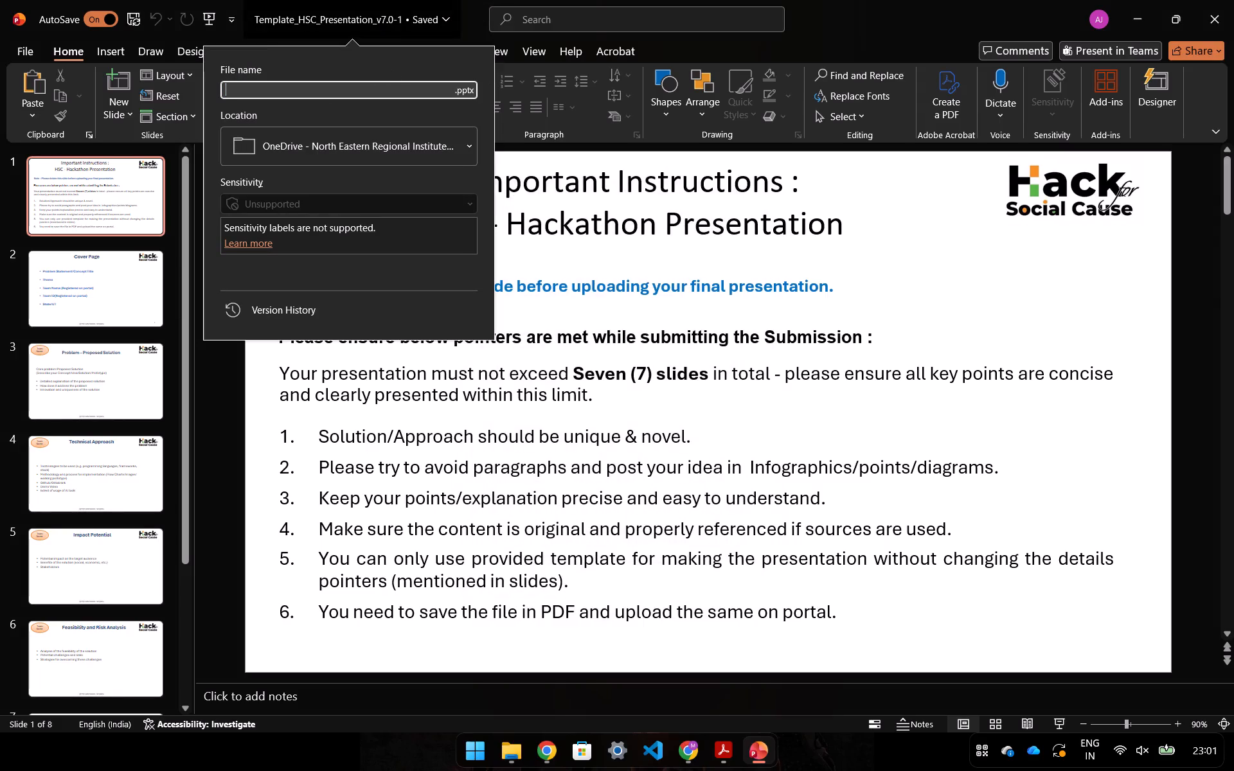
{"action": "type", "text": "Elite Nova"}
{"action": "key", "text": "Return"}
Remove the Important Instructions slide from the start of the presentation.
{"action": "left_click", "coordinate": [100, 184]}
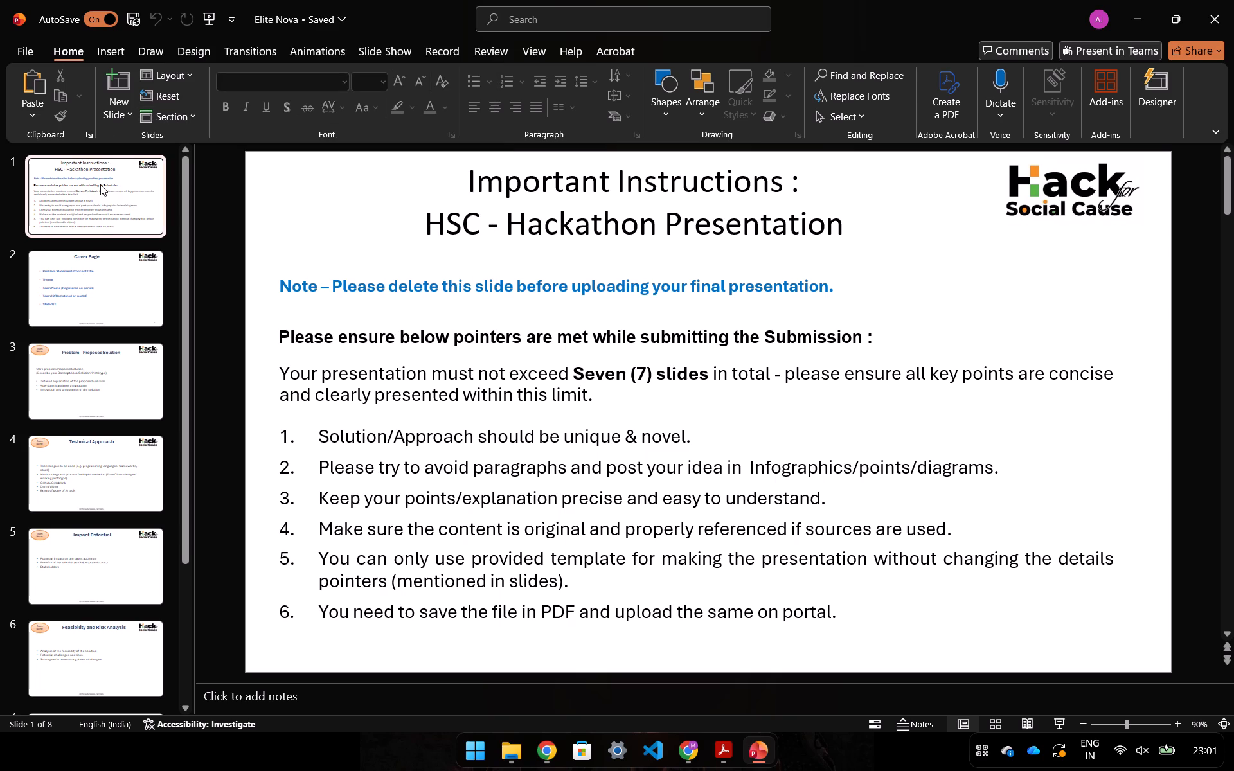
{"action": "right_click", "coordinate": [100, 184]}
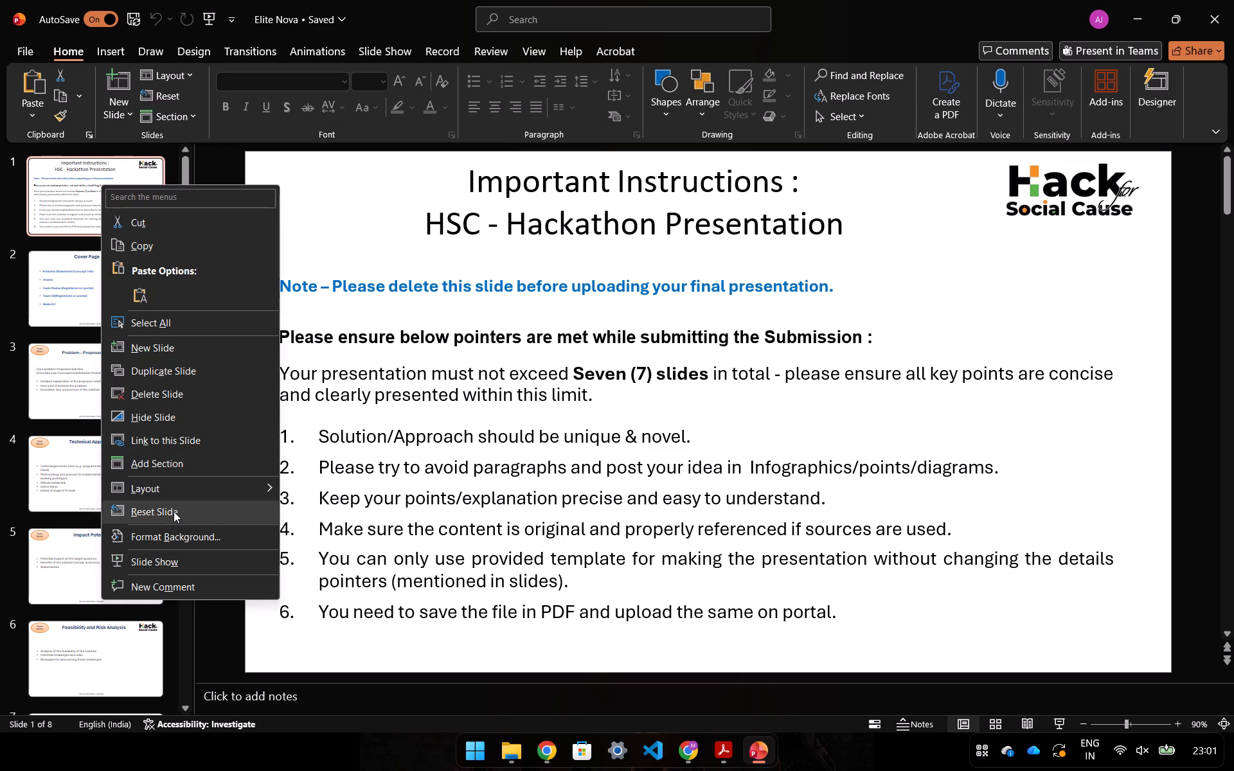
{"action": "left_click", "coordinate": [141, 220]}
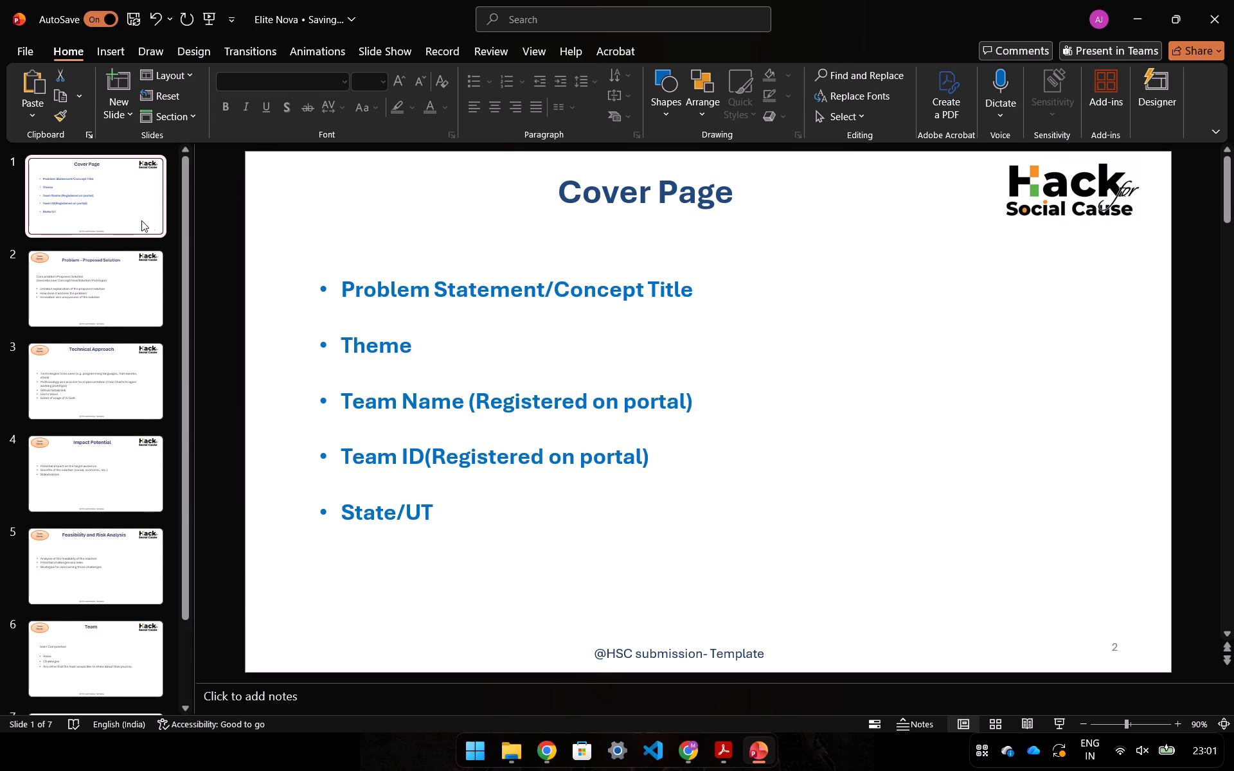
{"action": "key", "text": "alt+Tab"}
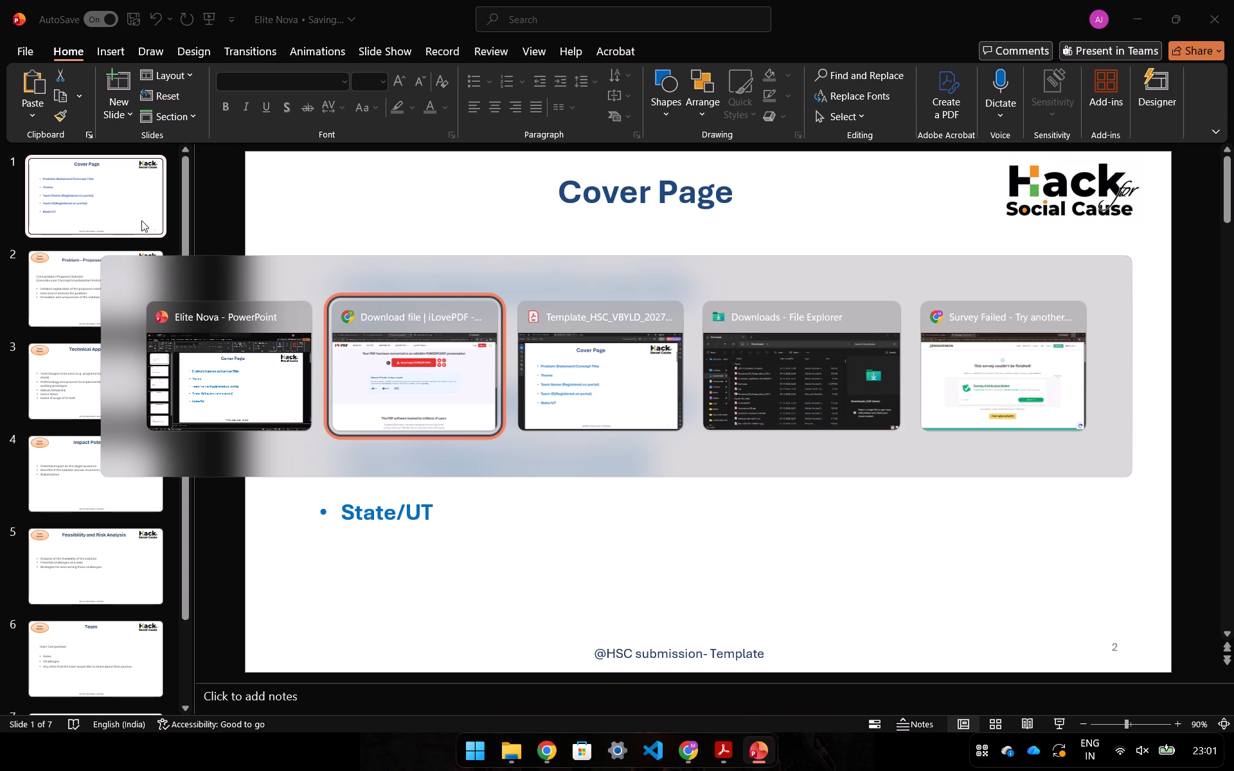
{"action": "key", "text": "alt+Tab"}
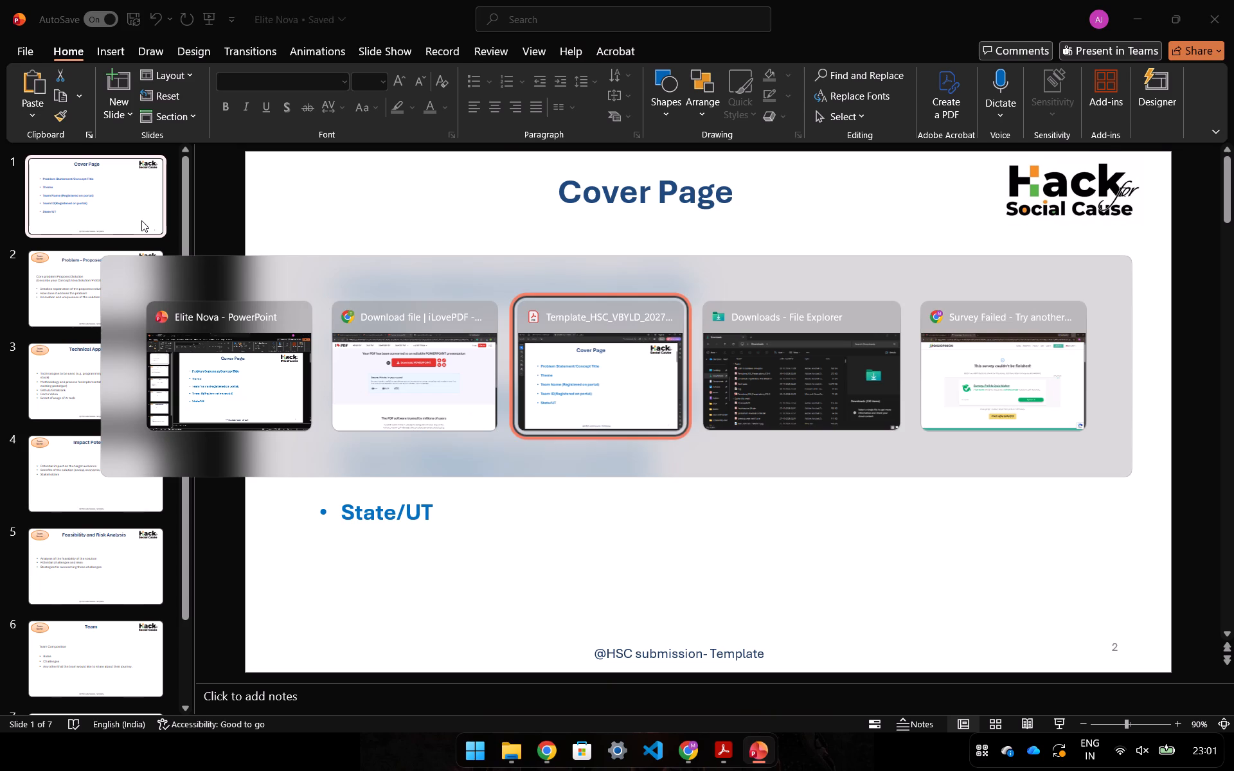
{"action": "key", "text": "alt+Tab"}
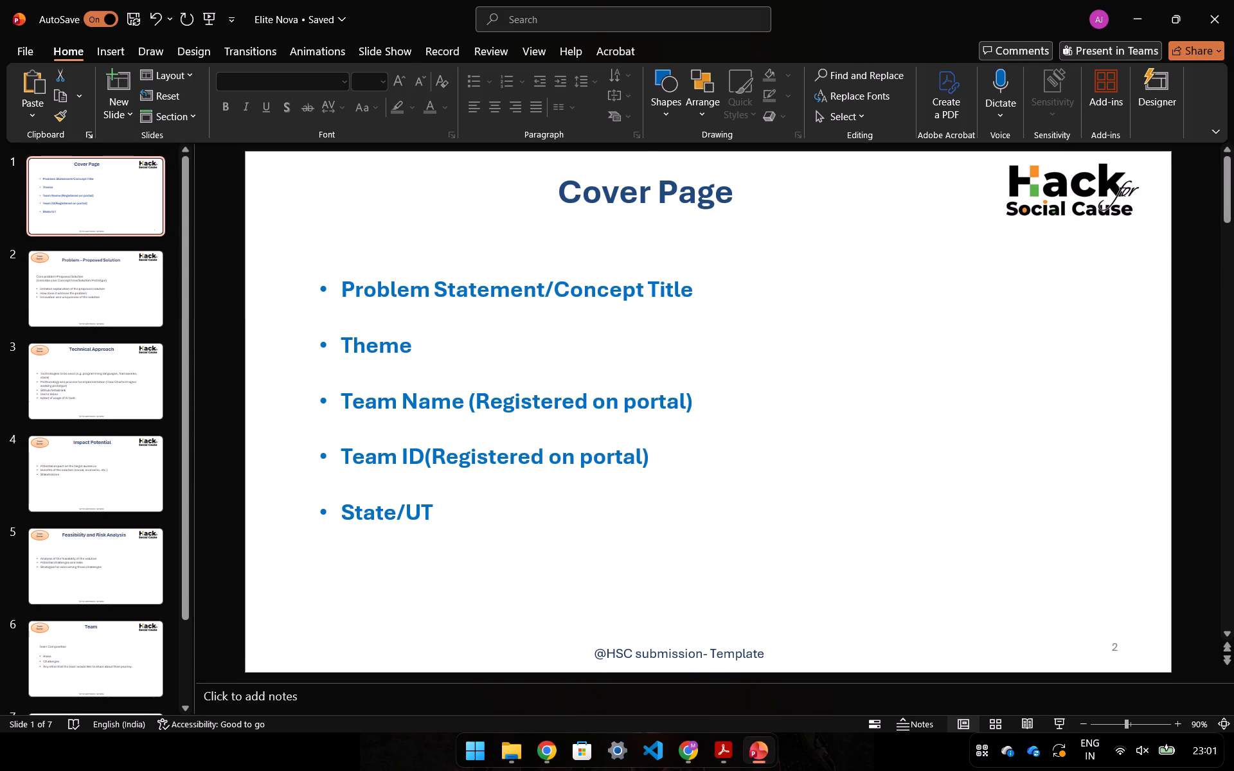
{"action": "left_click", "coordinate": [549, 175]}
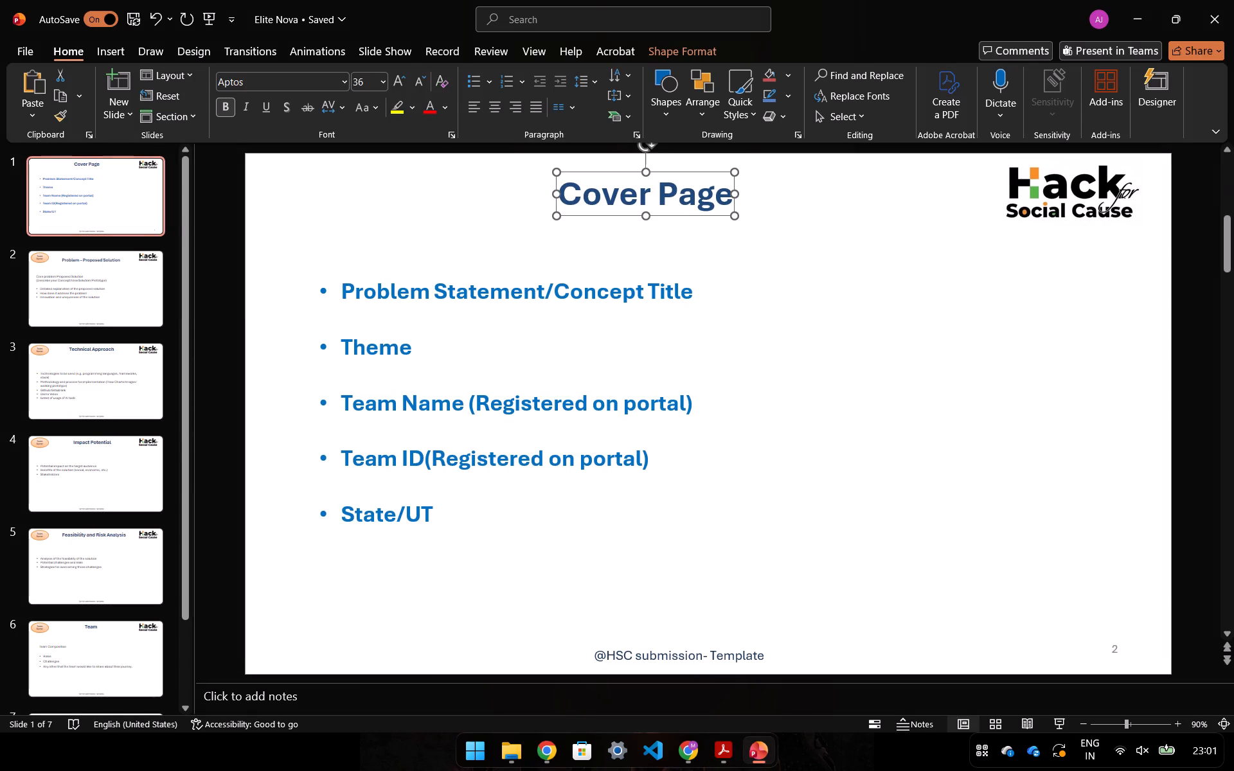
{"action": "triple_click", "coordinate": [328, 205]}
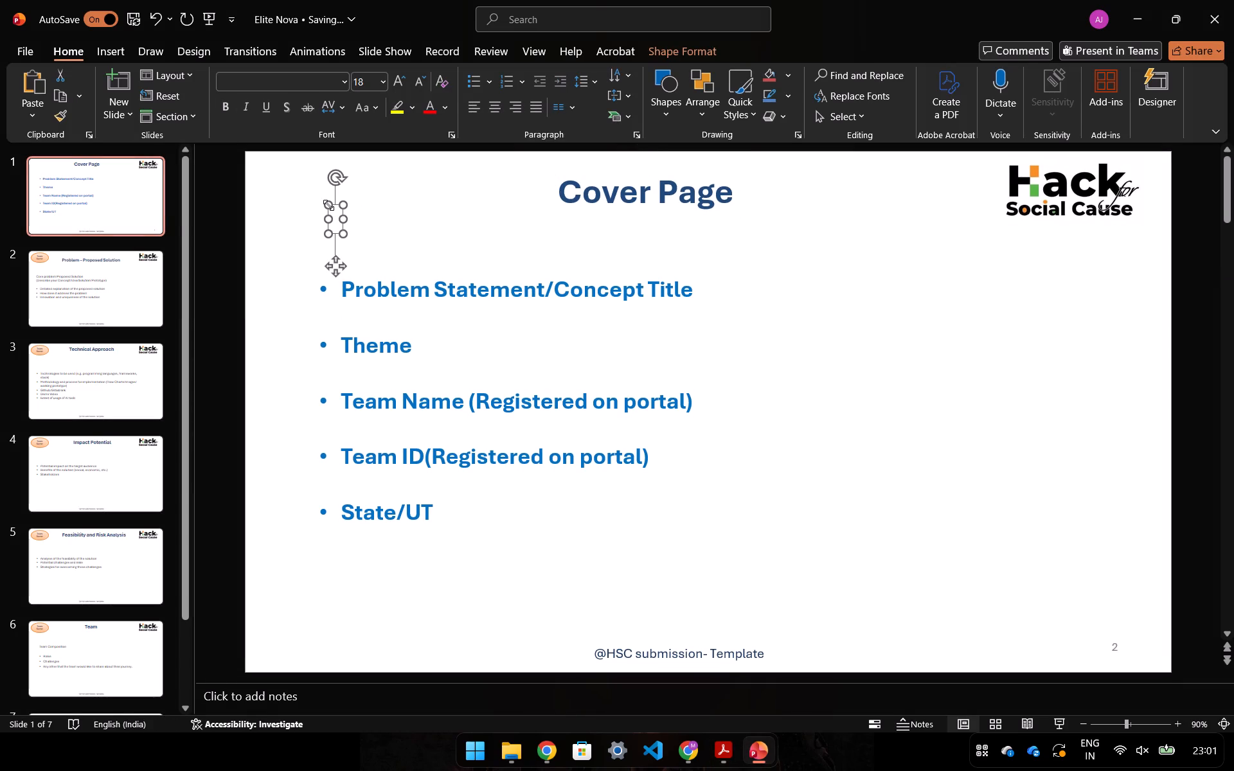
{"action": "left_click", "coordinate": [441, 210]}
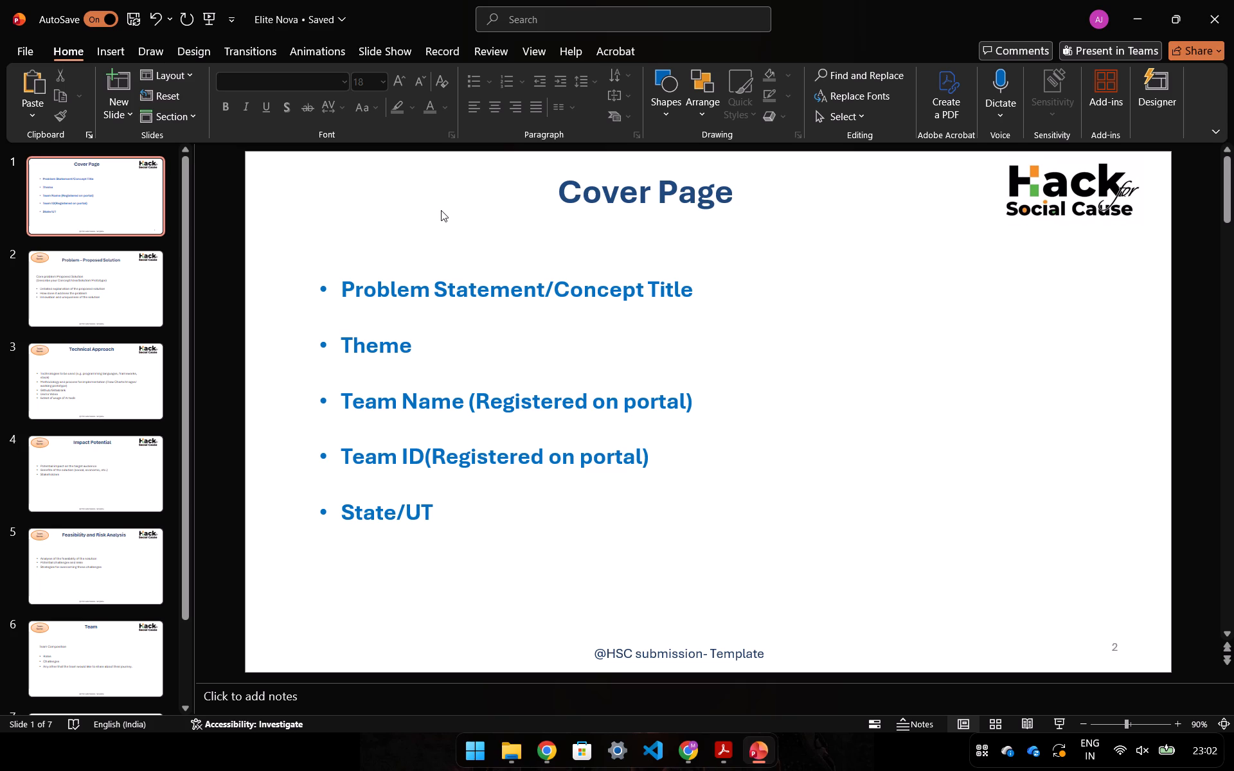
Bring up the installed apps to launch another program.
{"action": "left_click", "coordinate": [476, 758]}
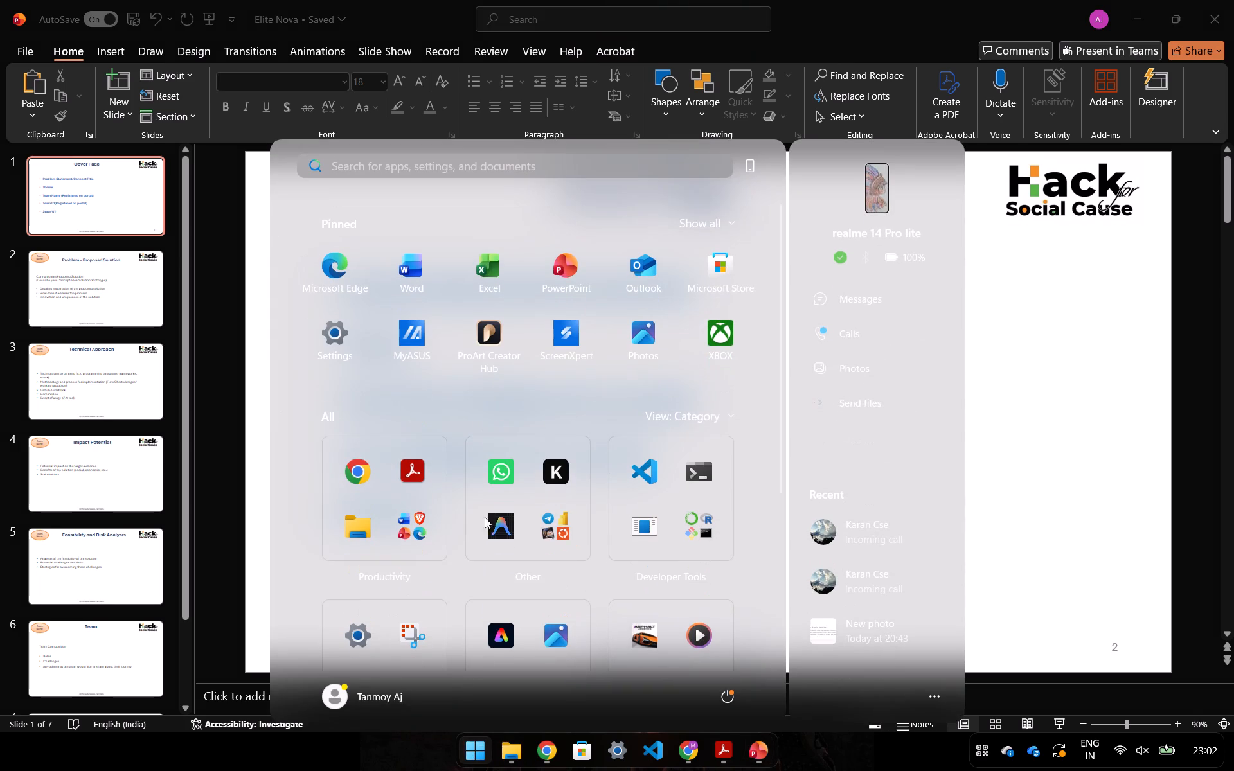
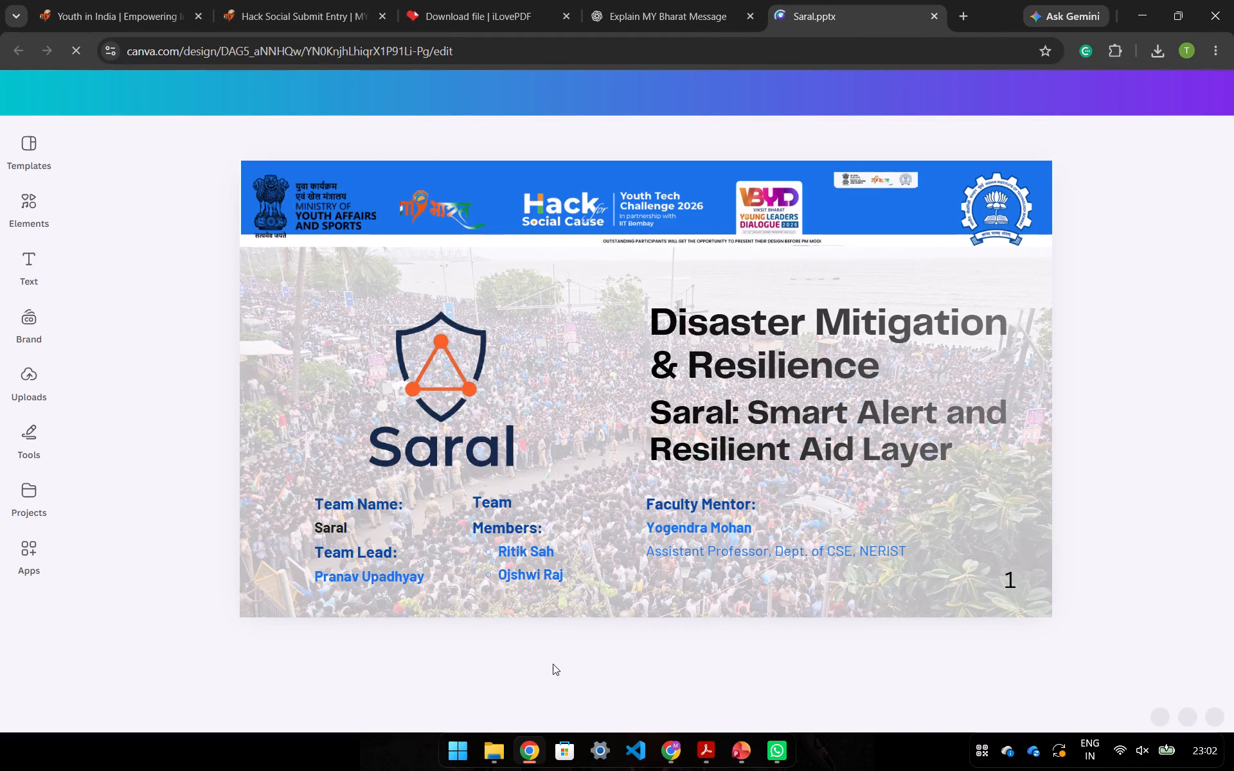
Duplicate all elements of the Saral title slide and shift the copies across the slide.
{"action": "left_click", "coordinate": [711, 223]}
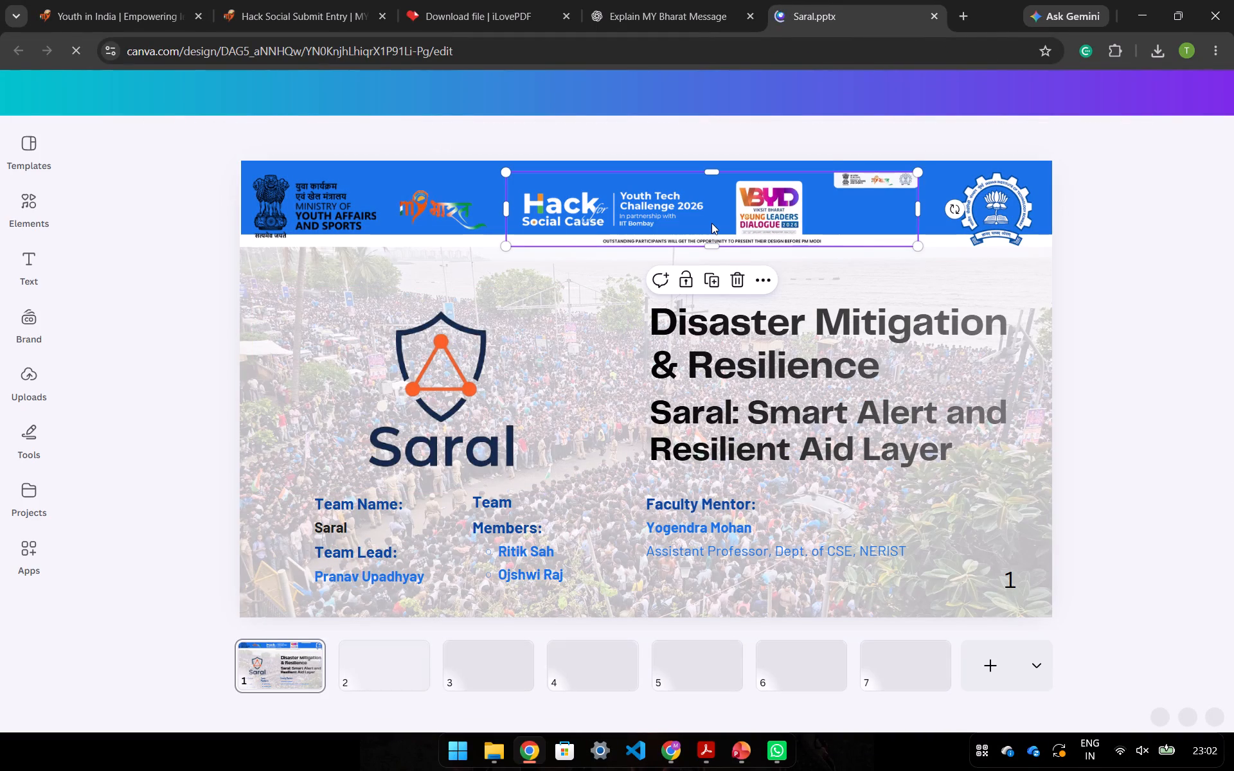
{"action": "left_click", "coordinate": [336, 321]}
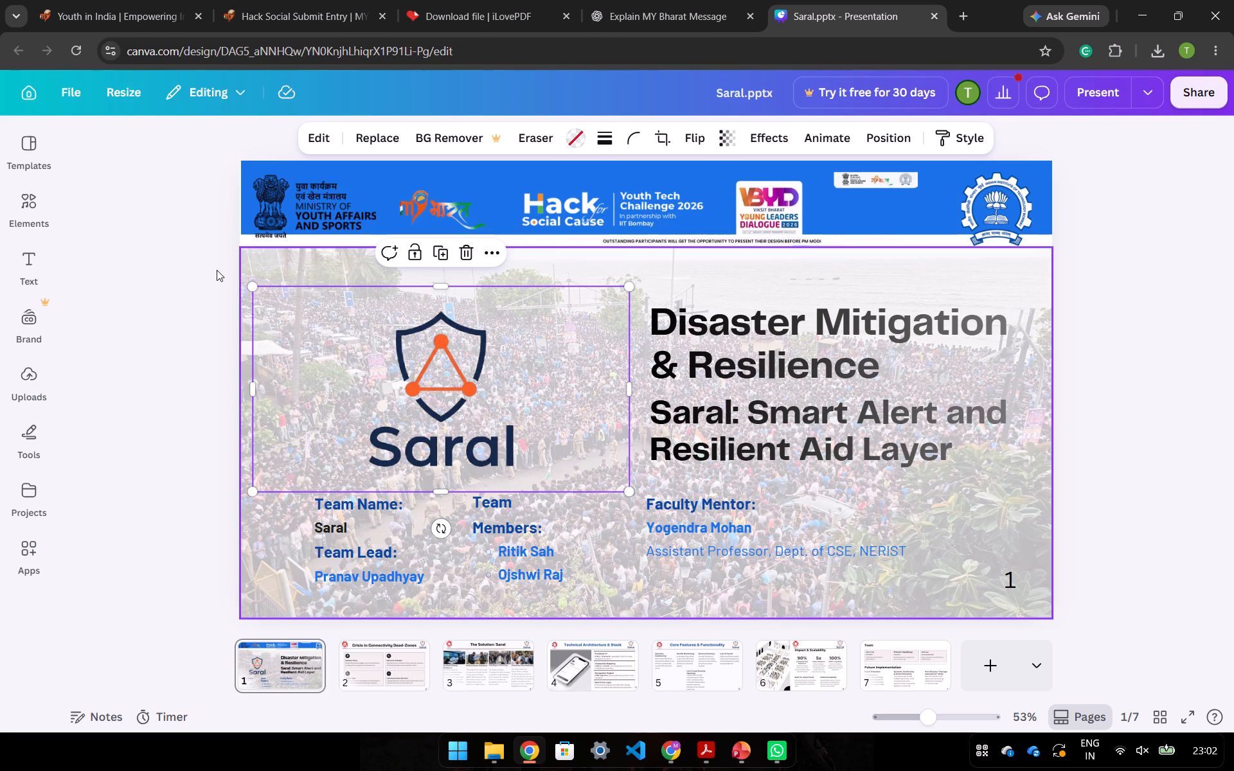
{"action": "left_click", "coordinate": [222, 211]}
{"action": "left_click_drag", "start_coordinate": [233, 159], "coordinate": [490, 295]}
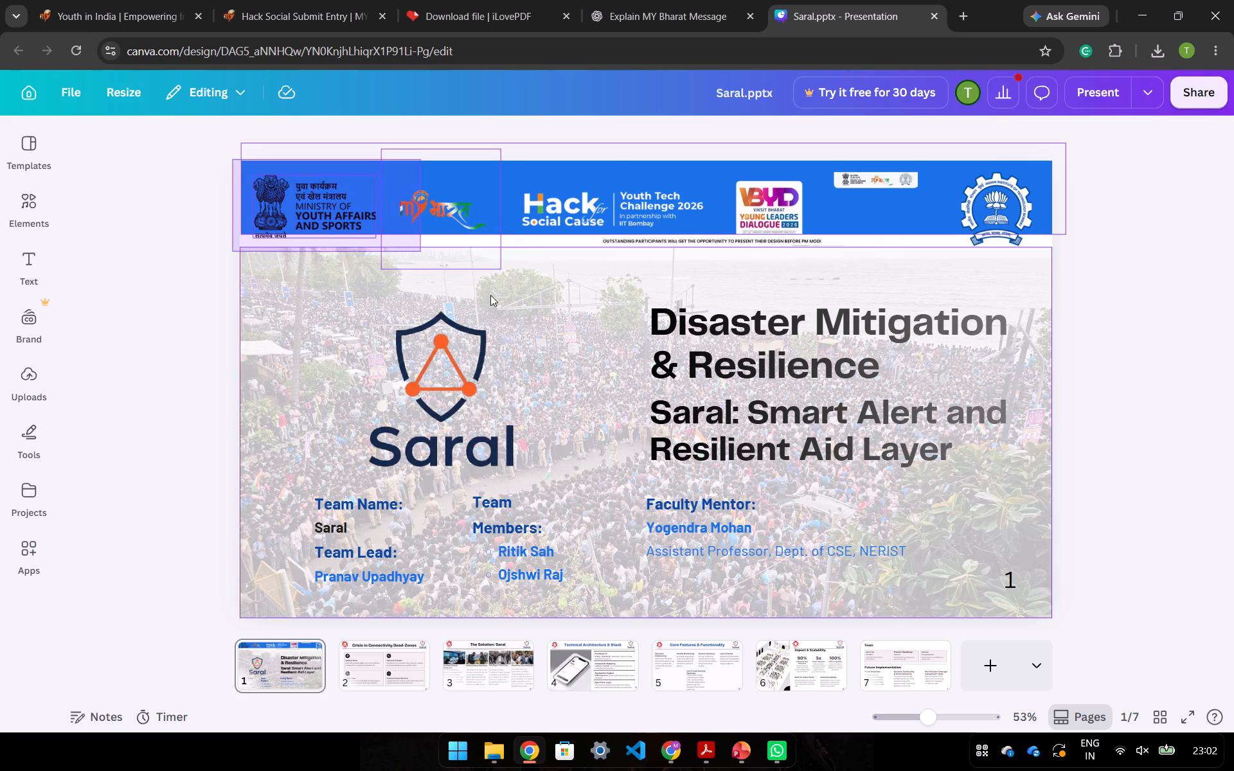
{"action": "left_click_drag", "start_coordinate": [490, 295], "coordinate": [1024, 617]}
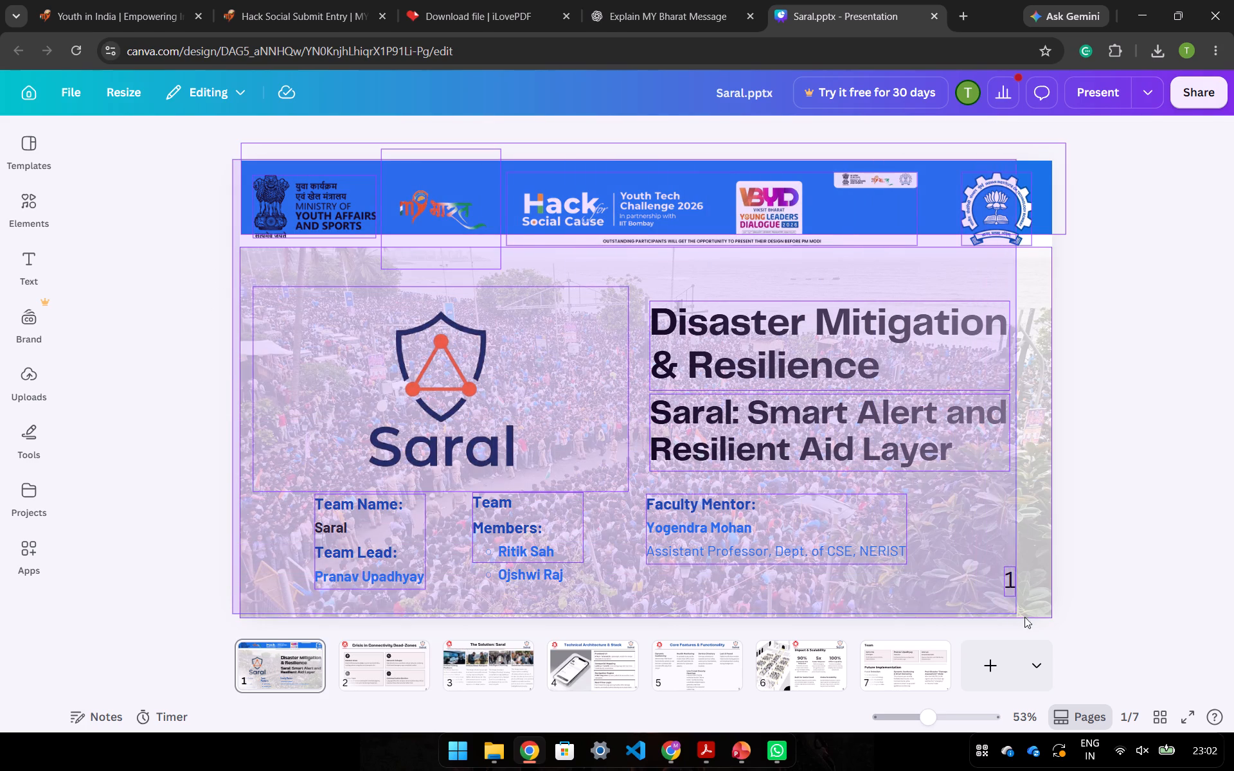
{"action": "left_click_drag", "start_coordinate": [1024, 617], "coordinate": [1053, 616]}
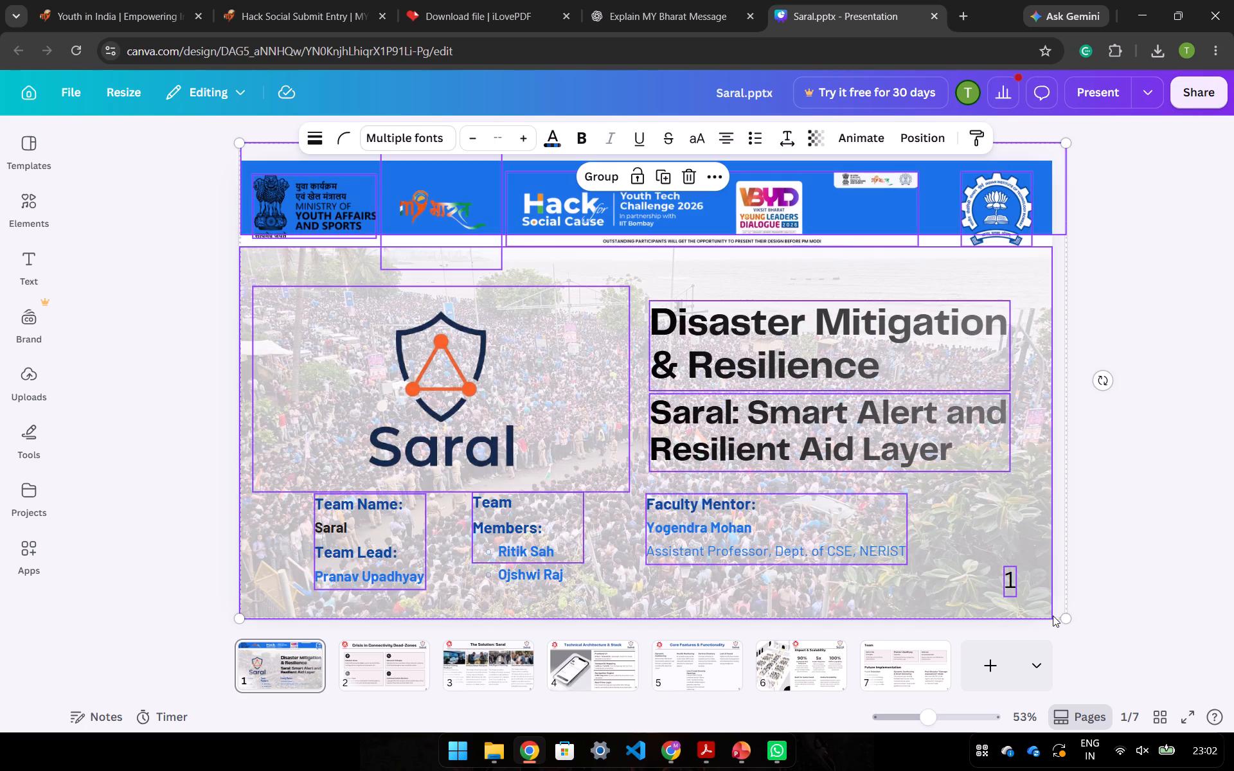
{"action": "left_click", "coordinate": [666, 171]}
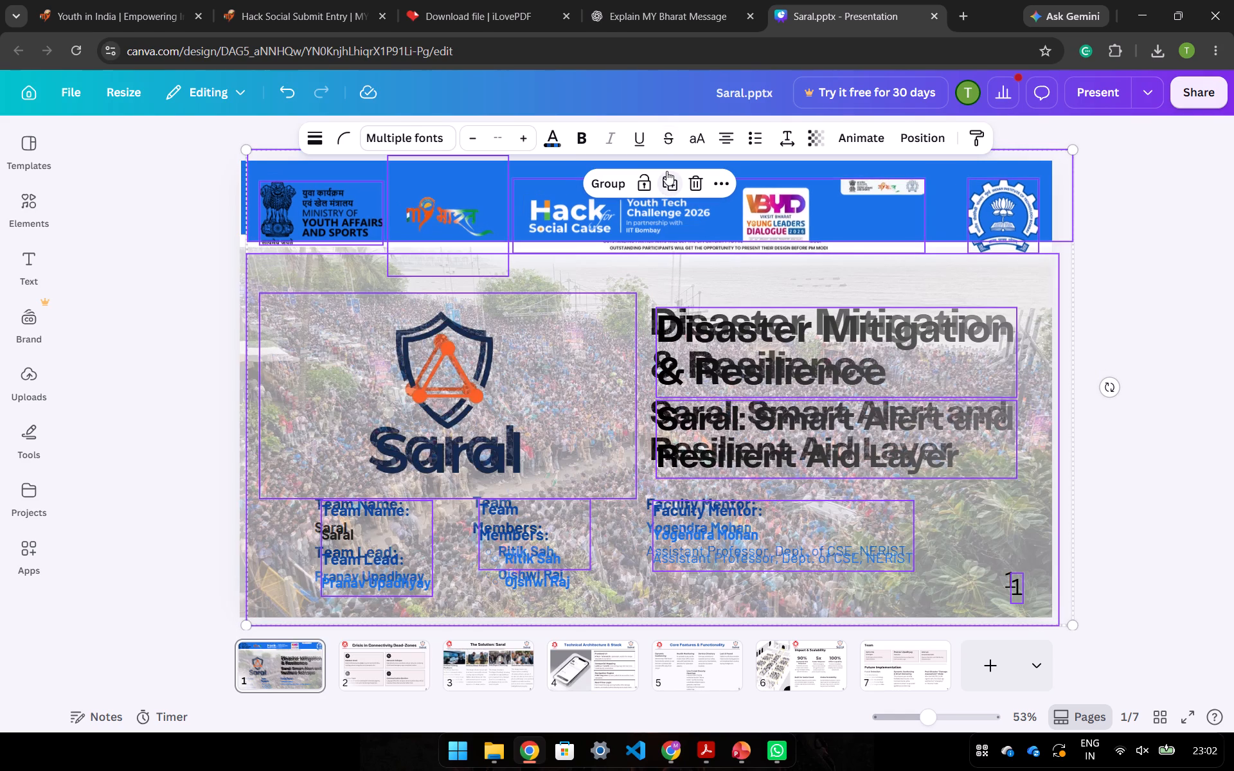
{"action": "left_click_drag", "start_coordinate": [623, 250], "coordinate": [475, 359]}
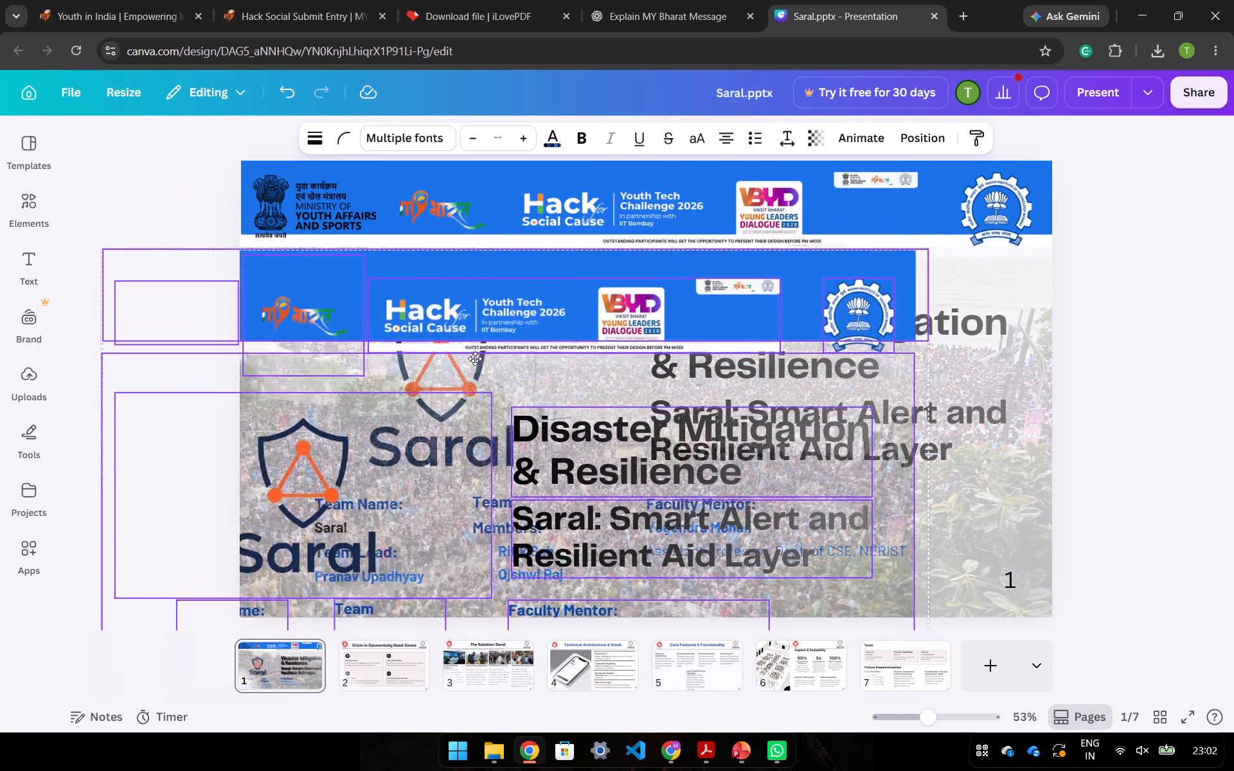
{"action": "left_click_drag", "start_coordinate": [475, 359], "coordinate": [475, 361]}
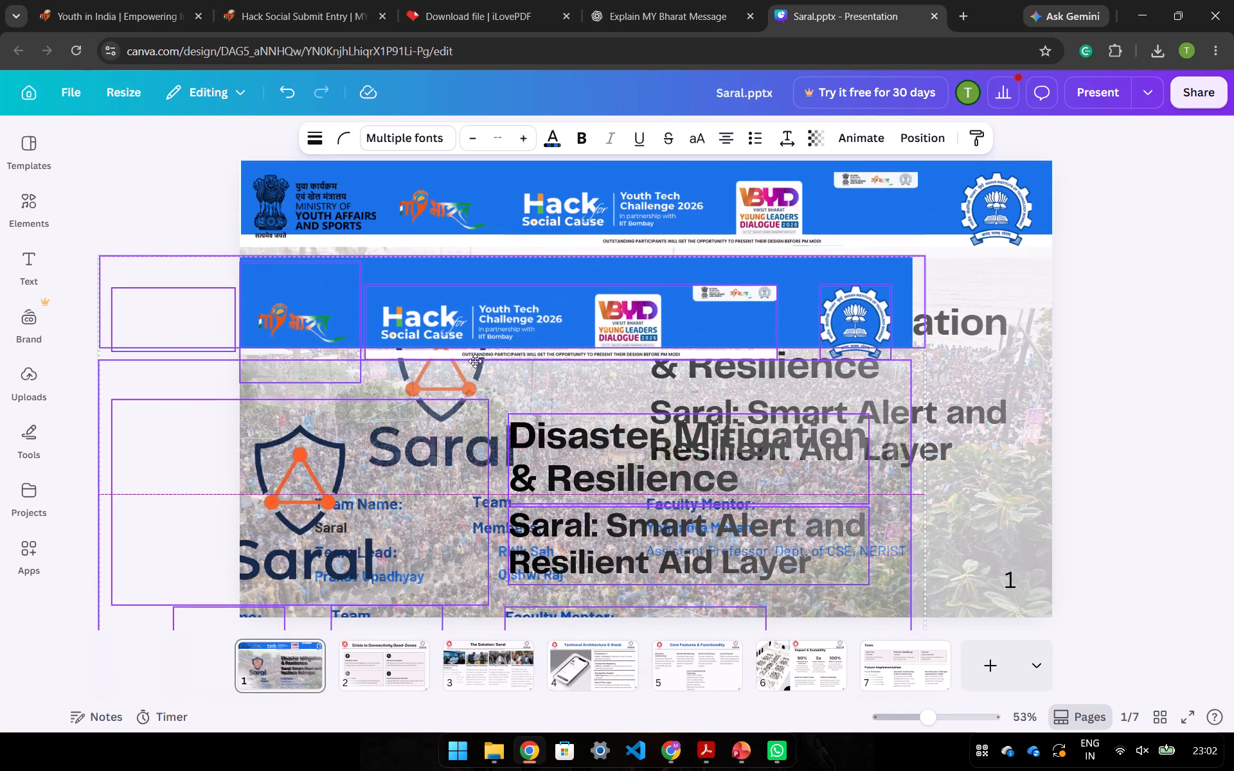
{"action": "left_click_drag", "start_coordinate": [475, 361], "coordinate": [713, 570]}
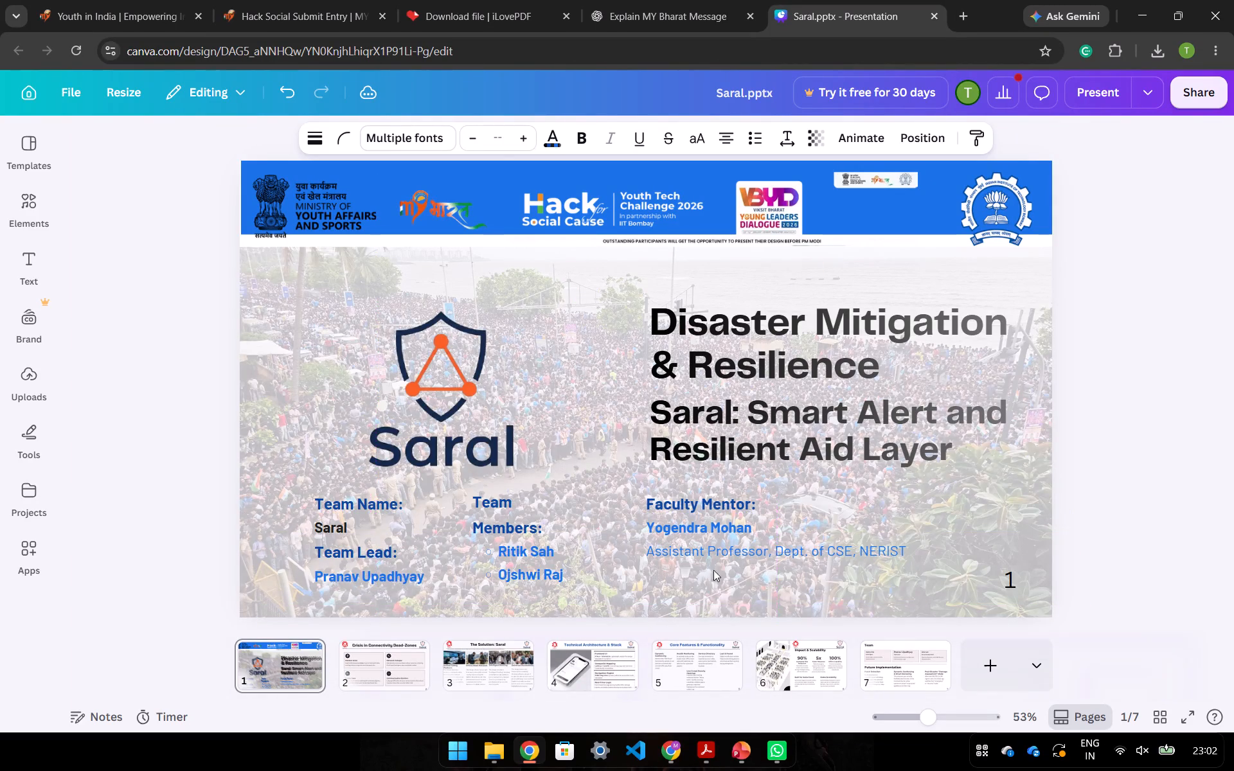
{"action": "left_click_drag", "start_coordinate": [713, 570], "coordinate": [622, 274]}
Delete the slide image entry from the clipboard history.
{"action": "key", "text": "super+v"}
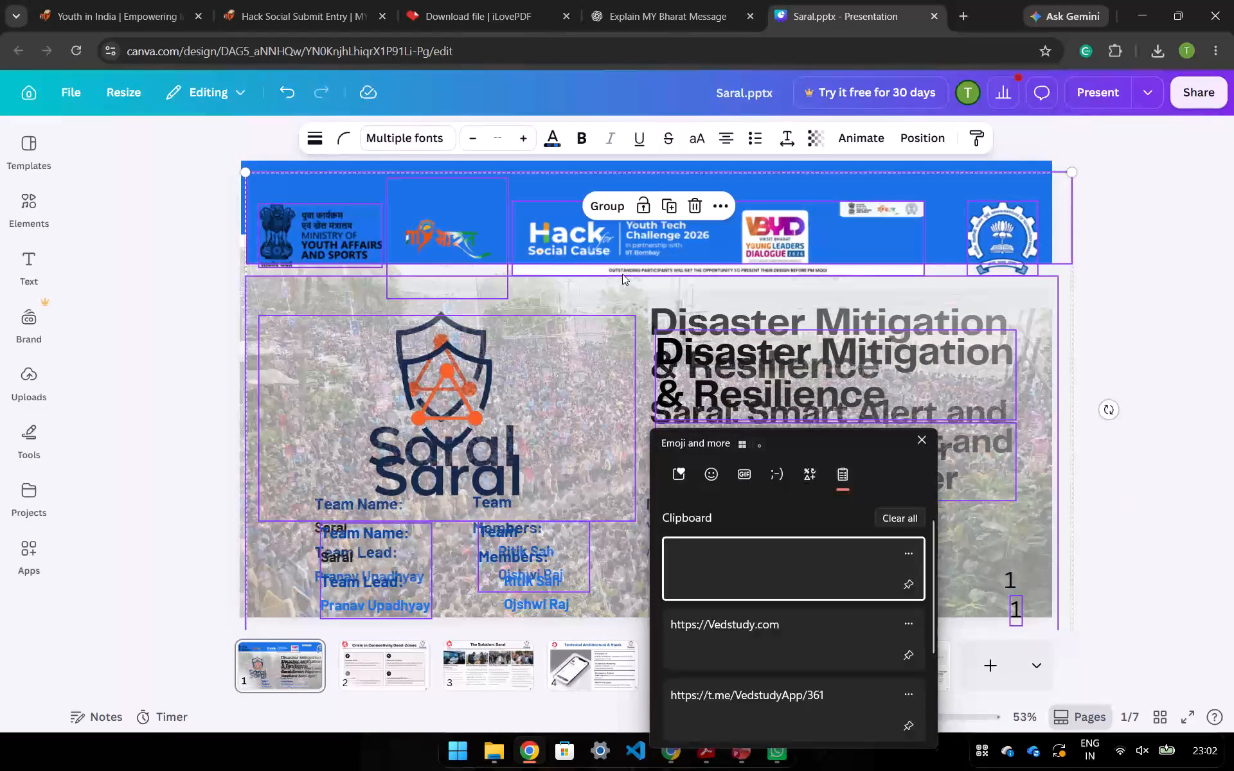
{"action": "left_click", "coordinate": [915, 559]}
{"action": "left_click", "coordinate": [893, 571]}
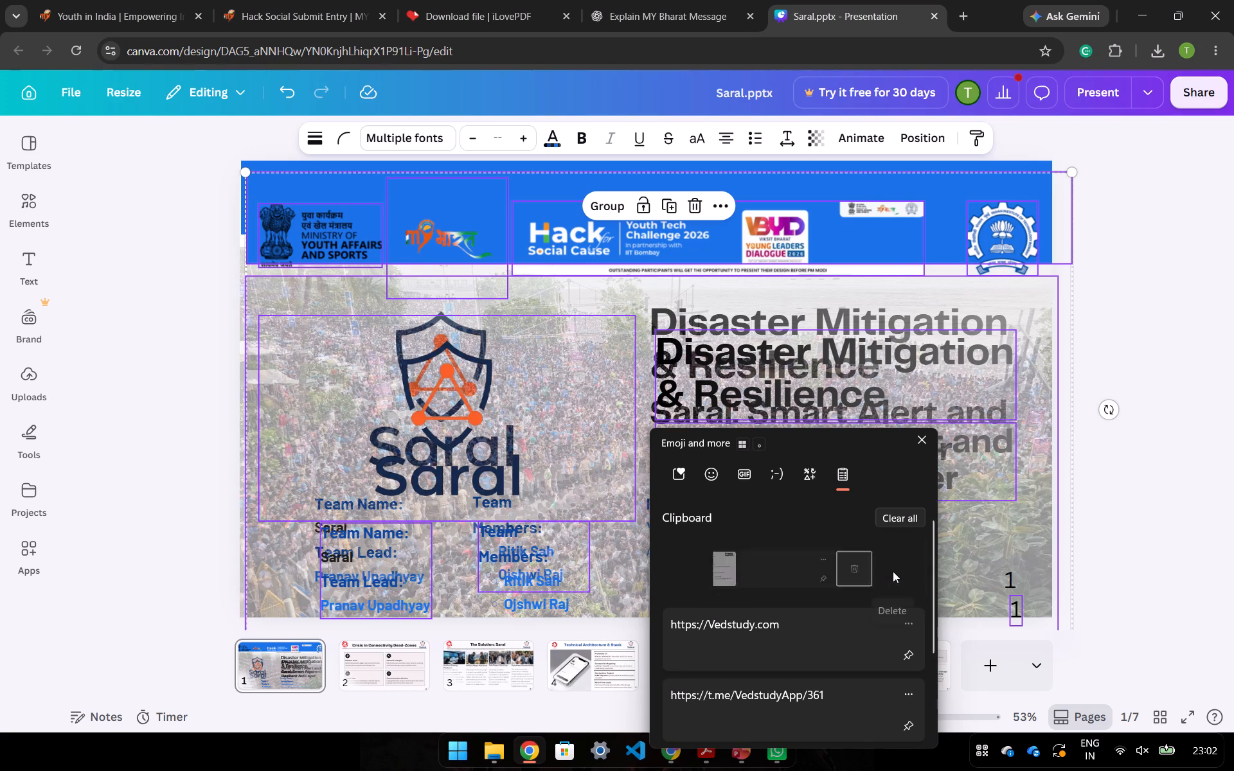
Copy the whole set of selected title slide elements and check for it in the clipboard history.
{"action": "left_click", "coordinate": [663, 269]}
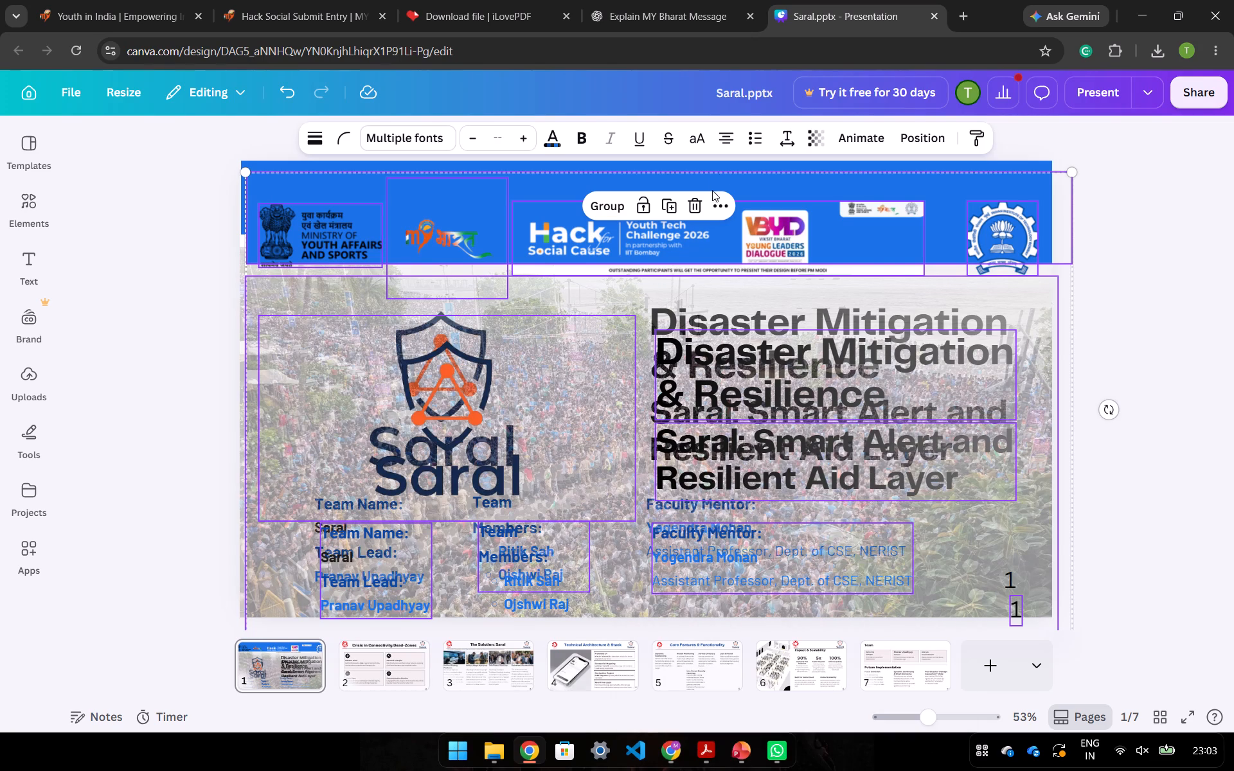
{"action": "left_click", "coordinate": [720, 206]}
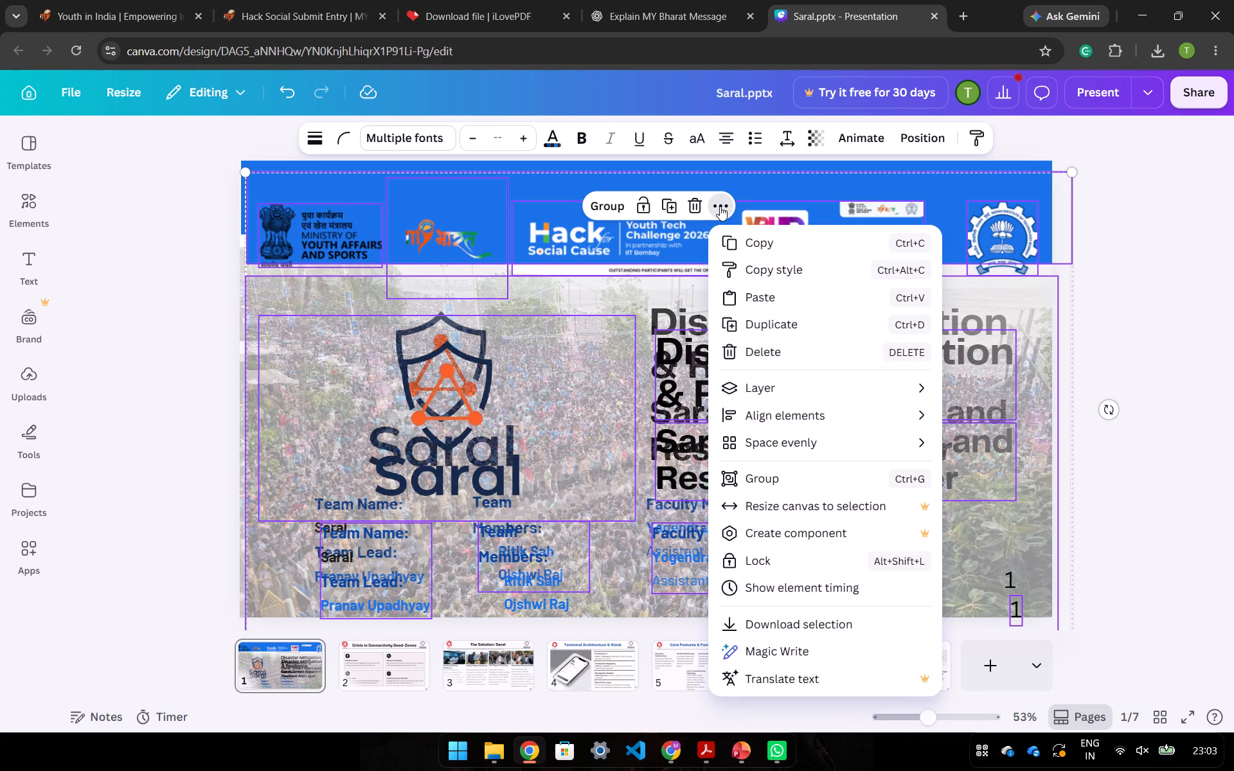
{"action": "left_click", "coordinate": [761, 243]}
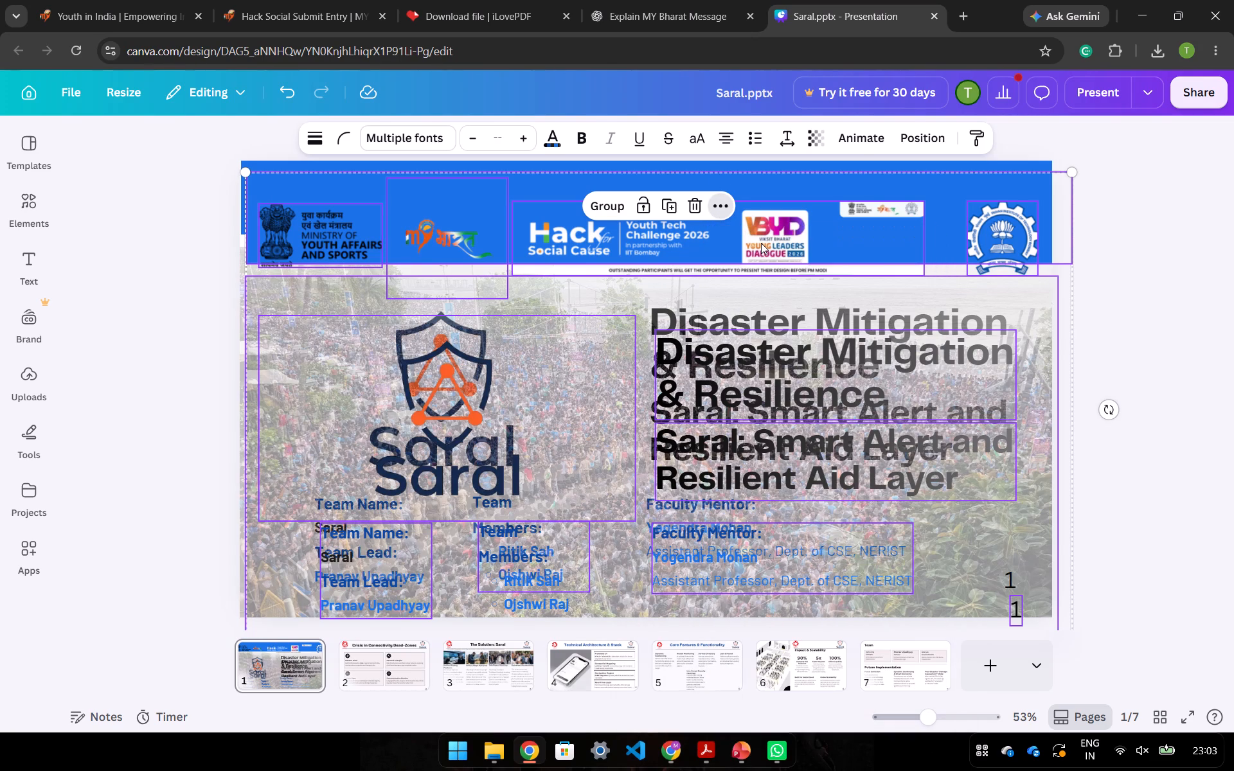
{"action": "key", "text": "super+v"}
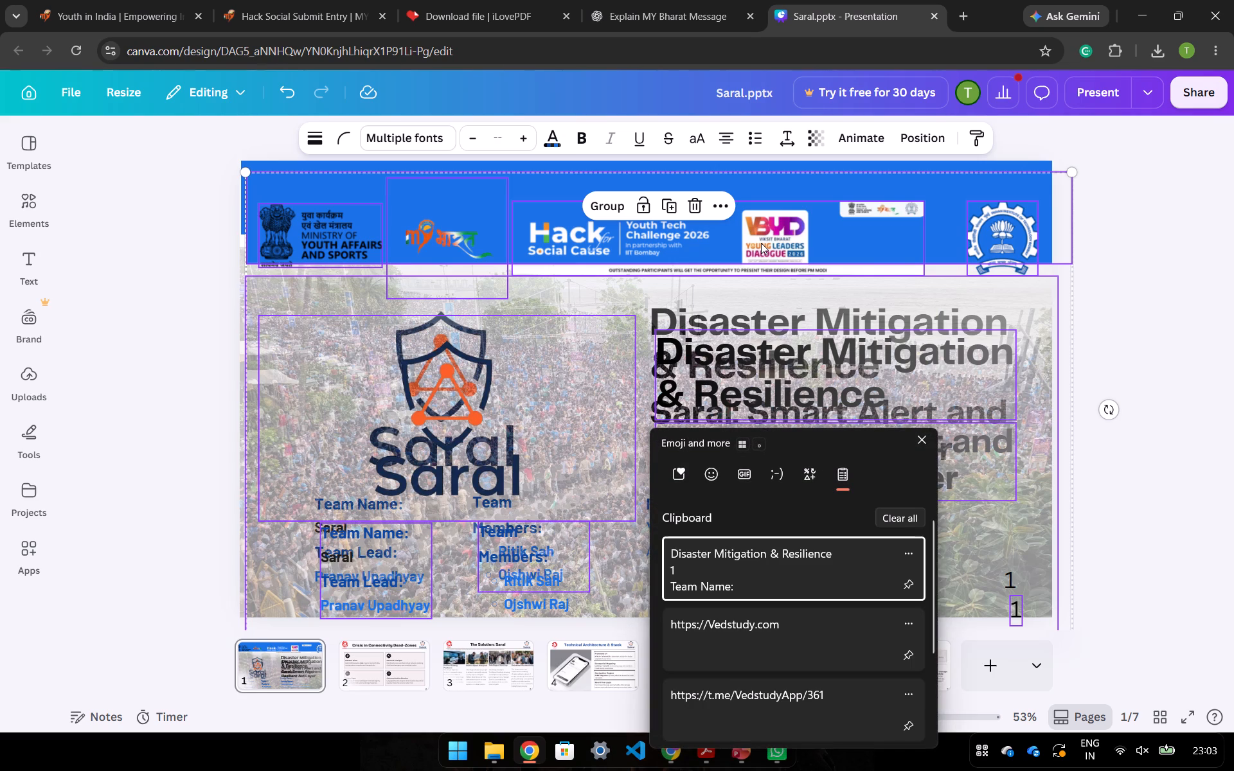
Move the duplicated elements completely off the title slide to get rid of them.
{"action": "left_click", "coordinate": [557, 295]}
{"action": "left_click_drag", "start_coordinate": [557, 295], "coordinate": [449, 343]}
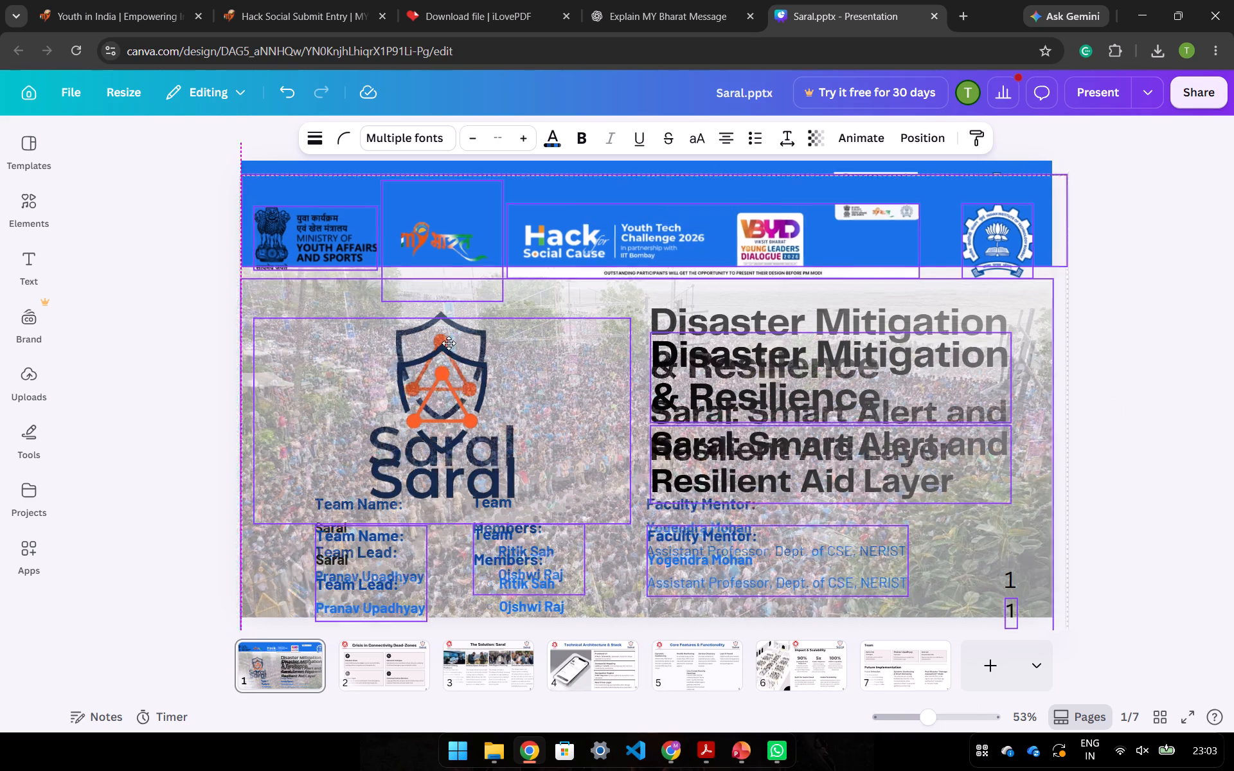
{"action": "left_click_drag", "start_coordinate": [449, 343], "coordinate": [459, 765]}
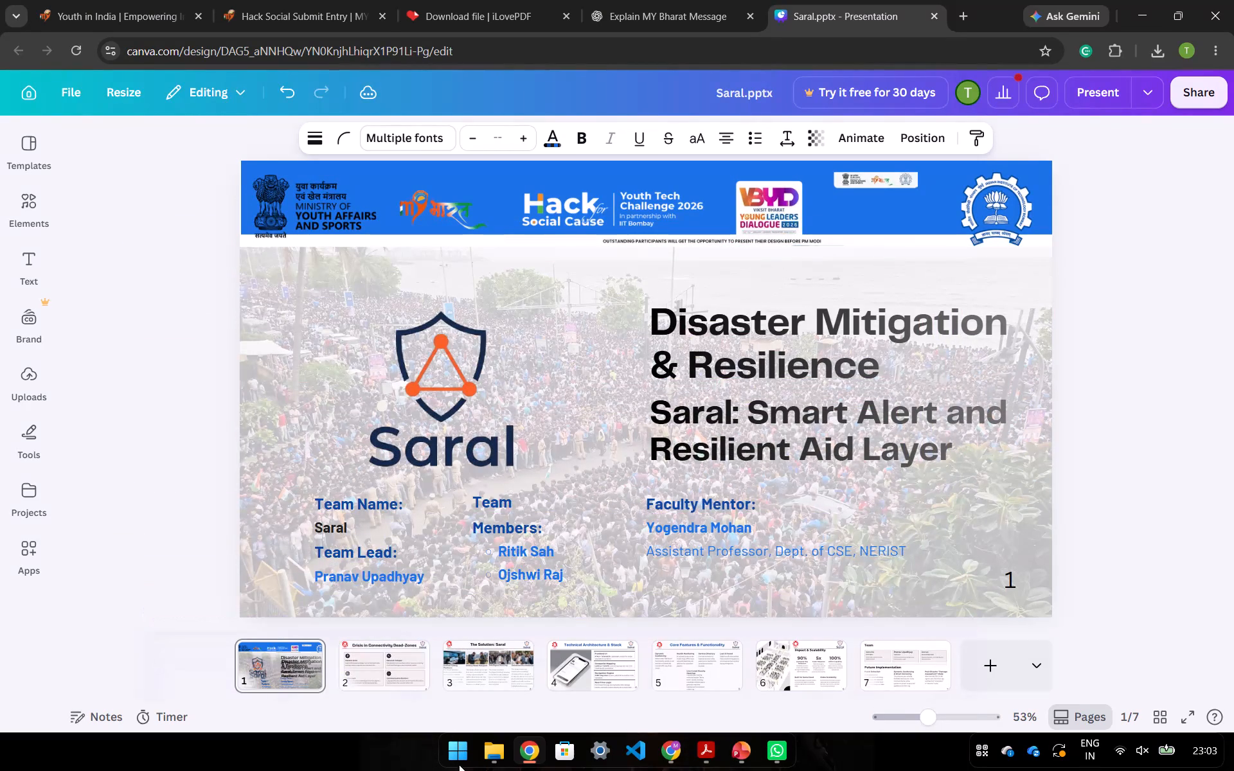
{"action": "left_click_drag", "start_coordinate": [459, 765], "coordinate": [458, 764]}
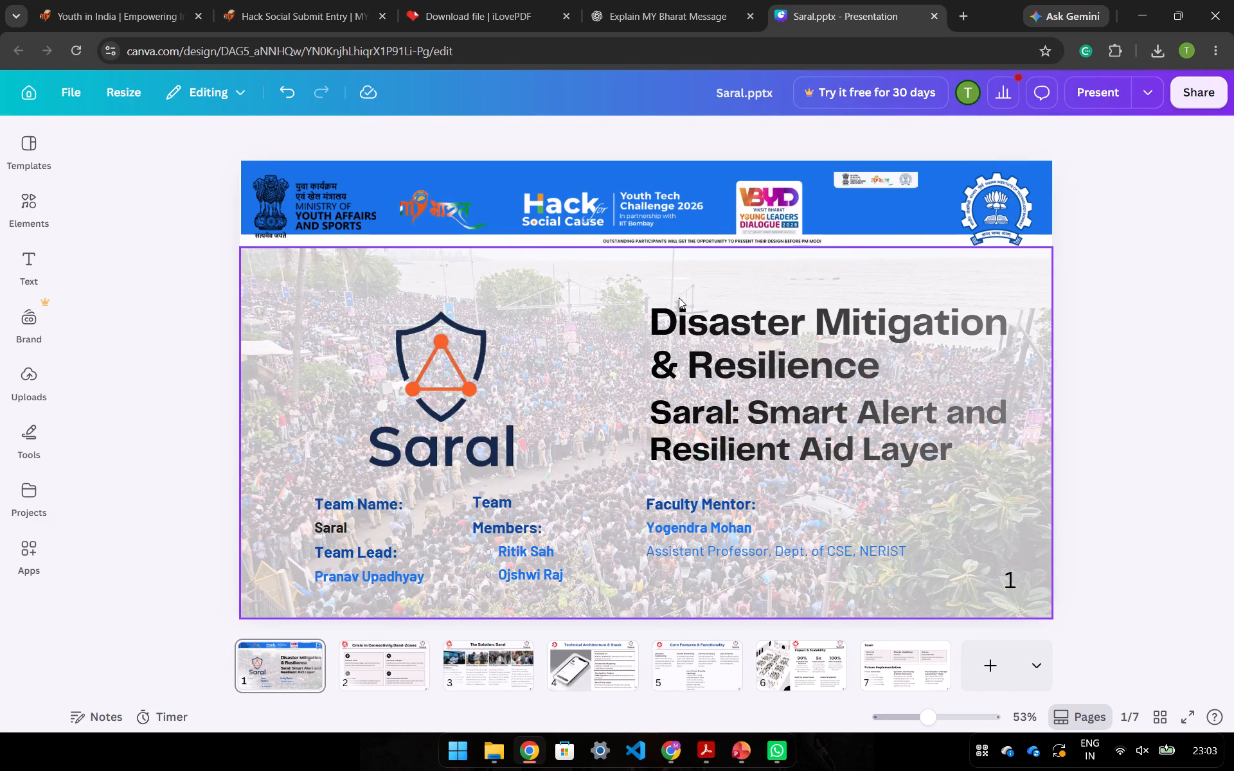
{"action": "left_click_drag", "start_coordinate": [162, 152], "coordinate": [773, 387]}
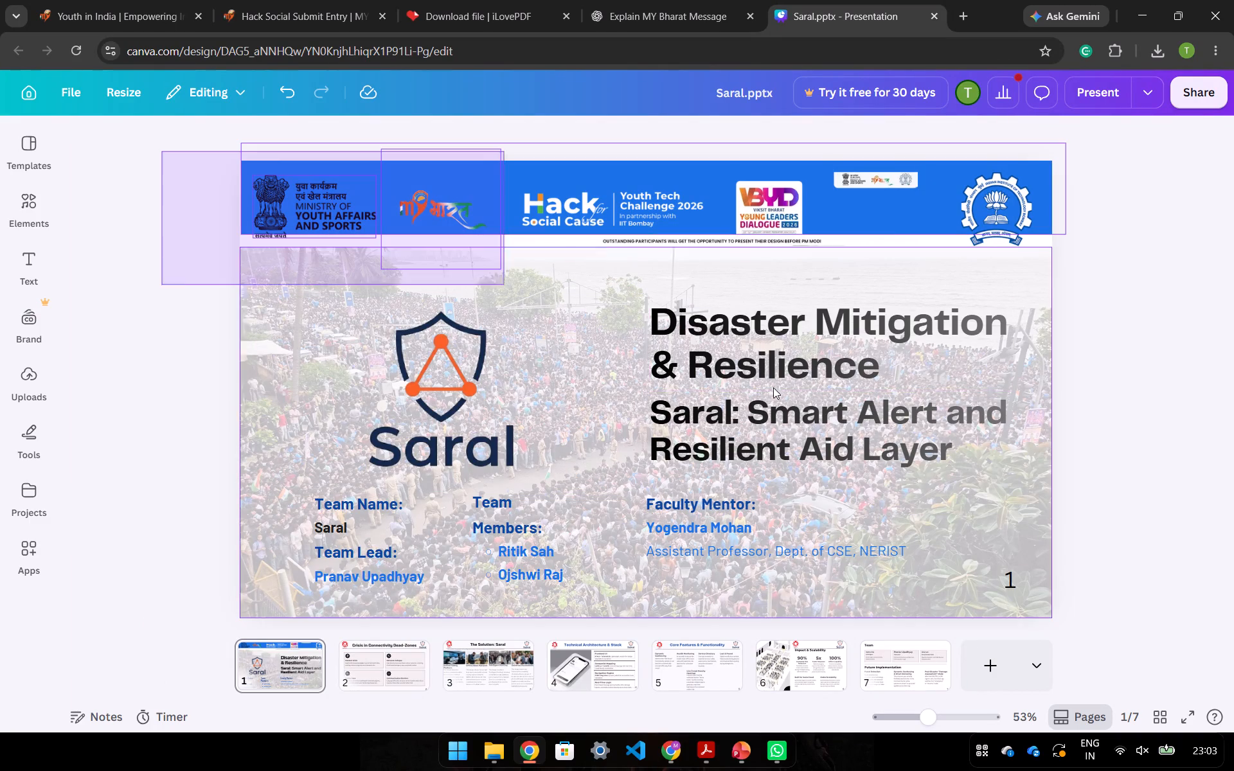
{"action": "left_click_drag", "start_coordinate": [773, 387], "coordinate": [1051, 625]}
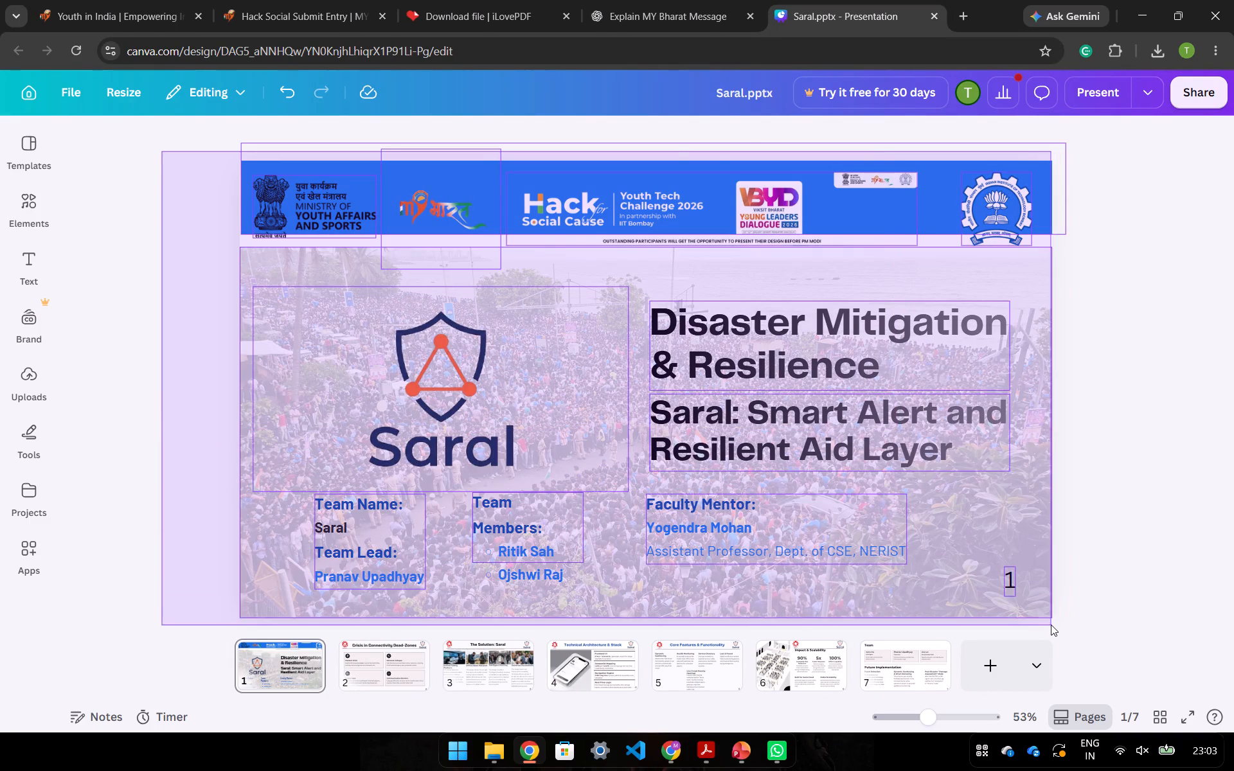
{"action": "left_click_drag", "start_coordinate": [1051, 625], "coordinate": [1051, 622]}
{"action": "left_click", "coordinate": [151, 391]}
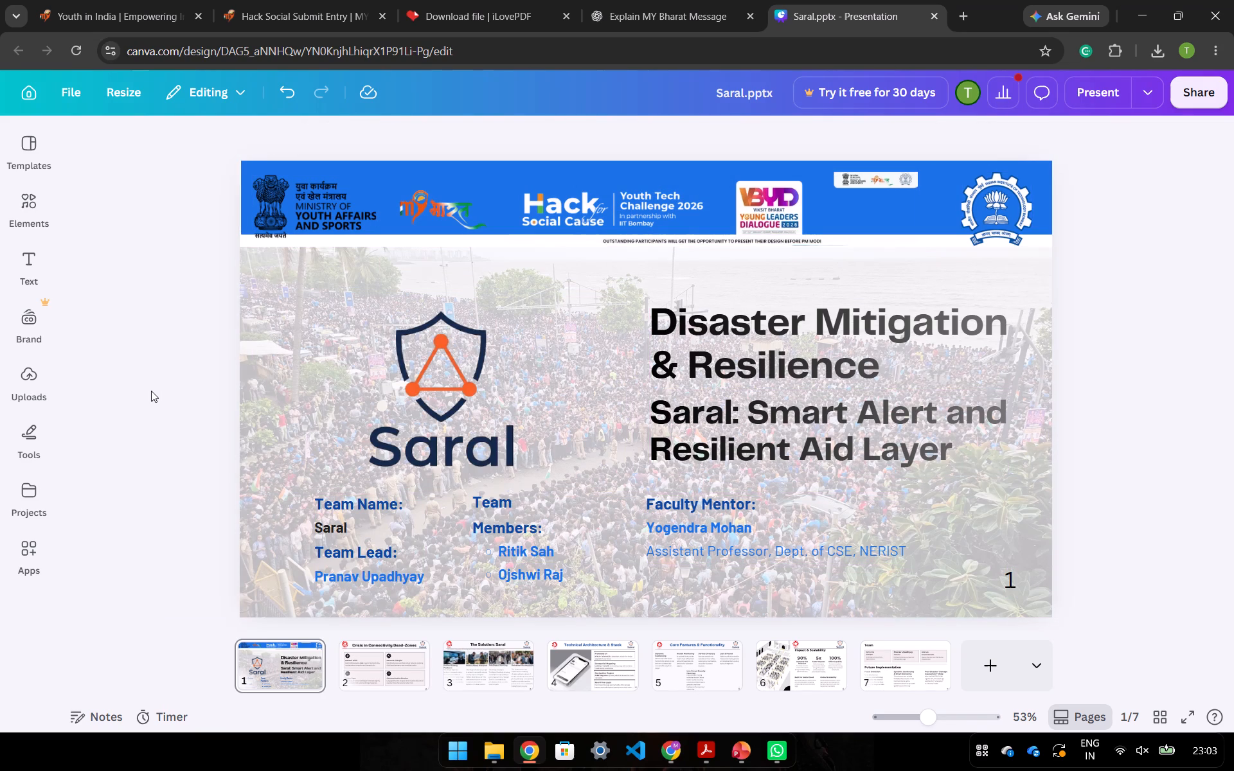
Delete the Saral logo image from its frame on the title slide, keeping the frame.
{"action": "left_click", "coordinate": [401, 345]}
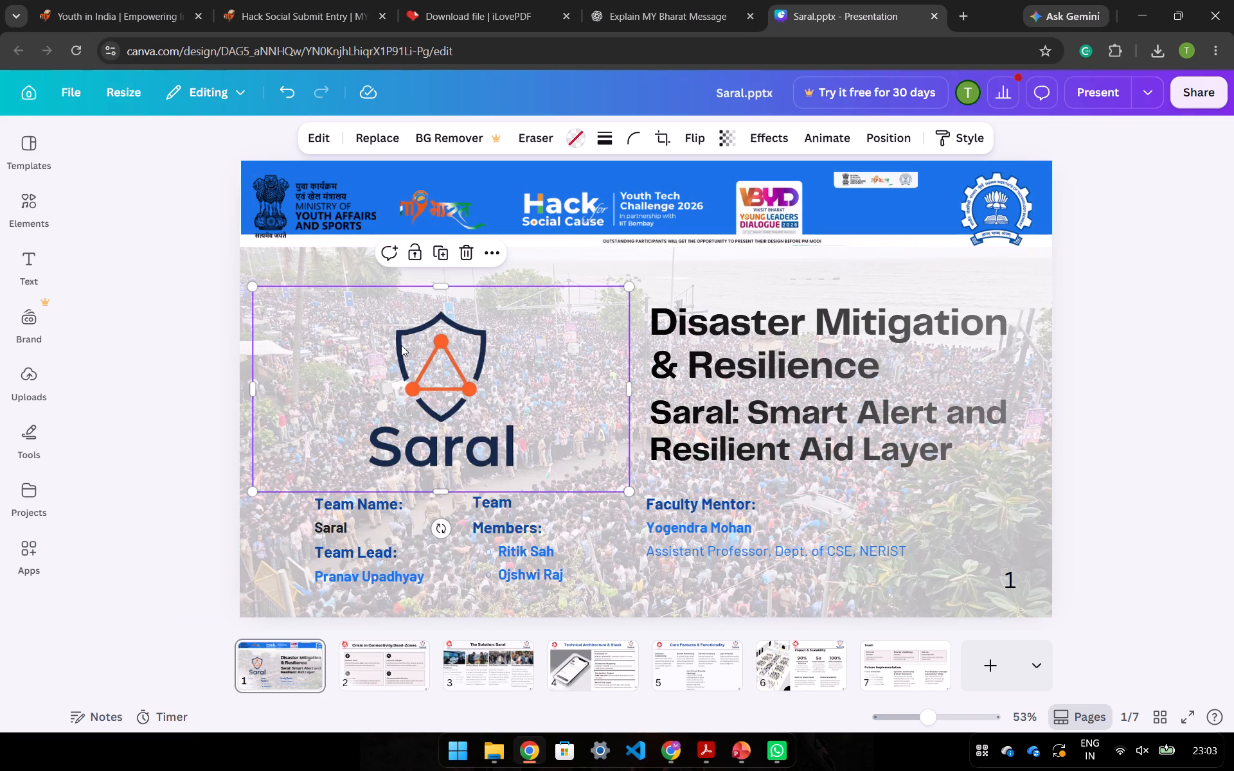
{"action": "left_click", "coordinate": [466, 254]}
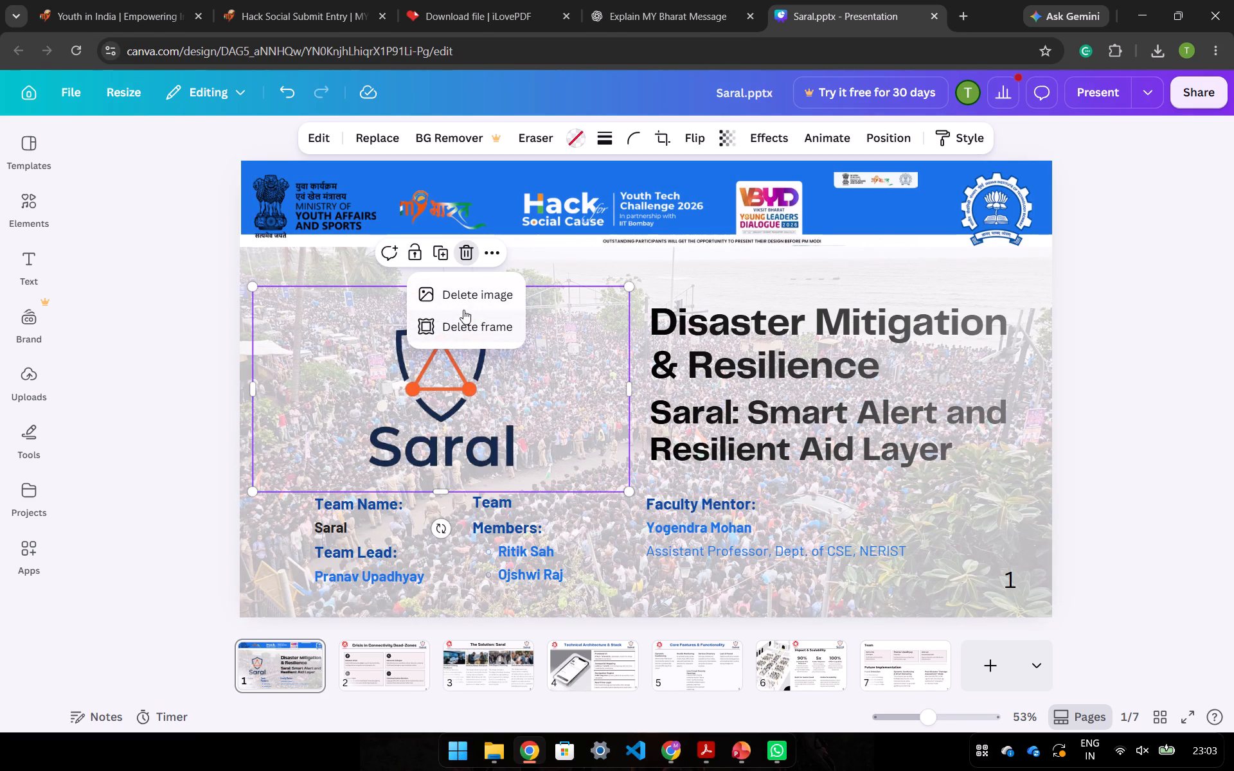
{"action": "left_click", "coordinate": [469, 296]}
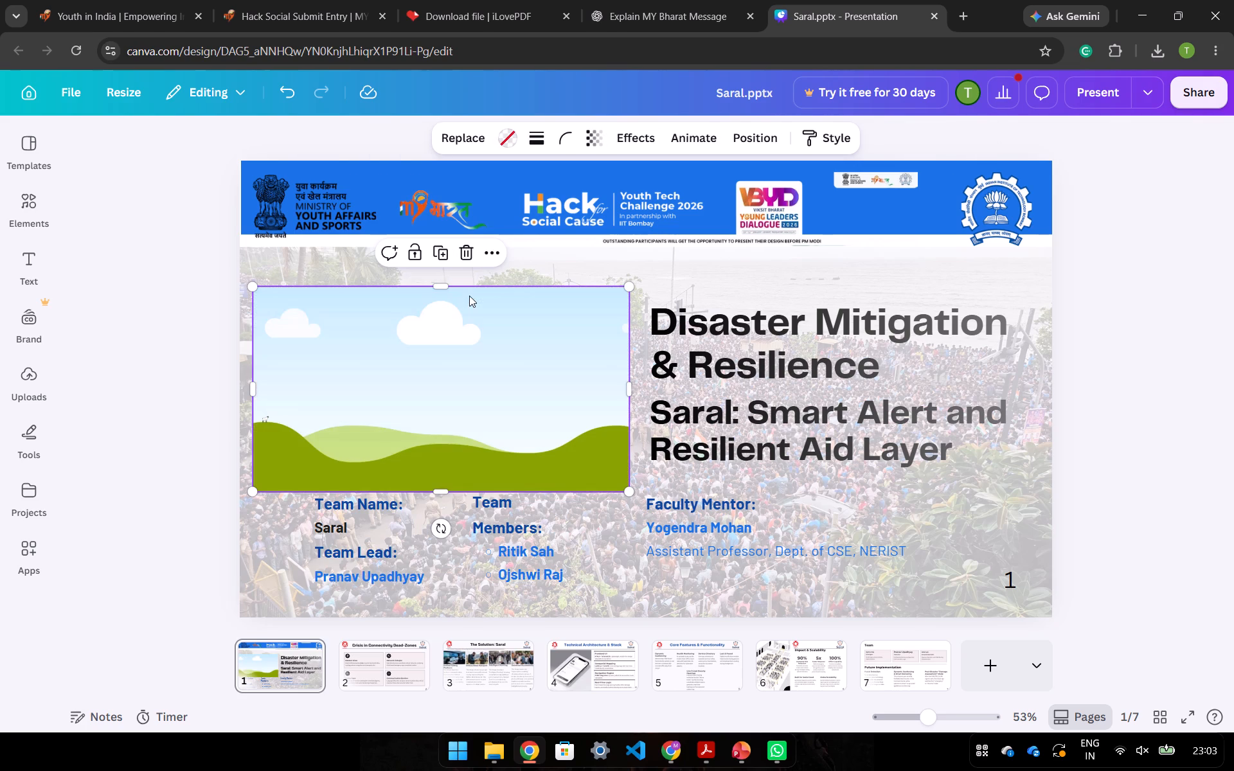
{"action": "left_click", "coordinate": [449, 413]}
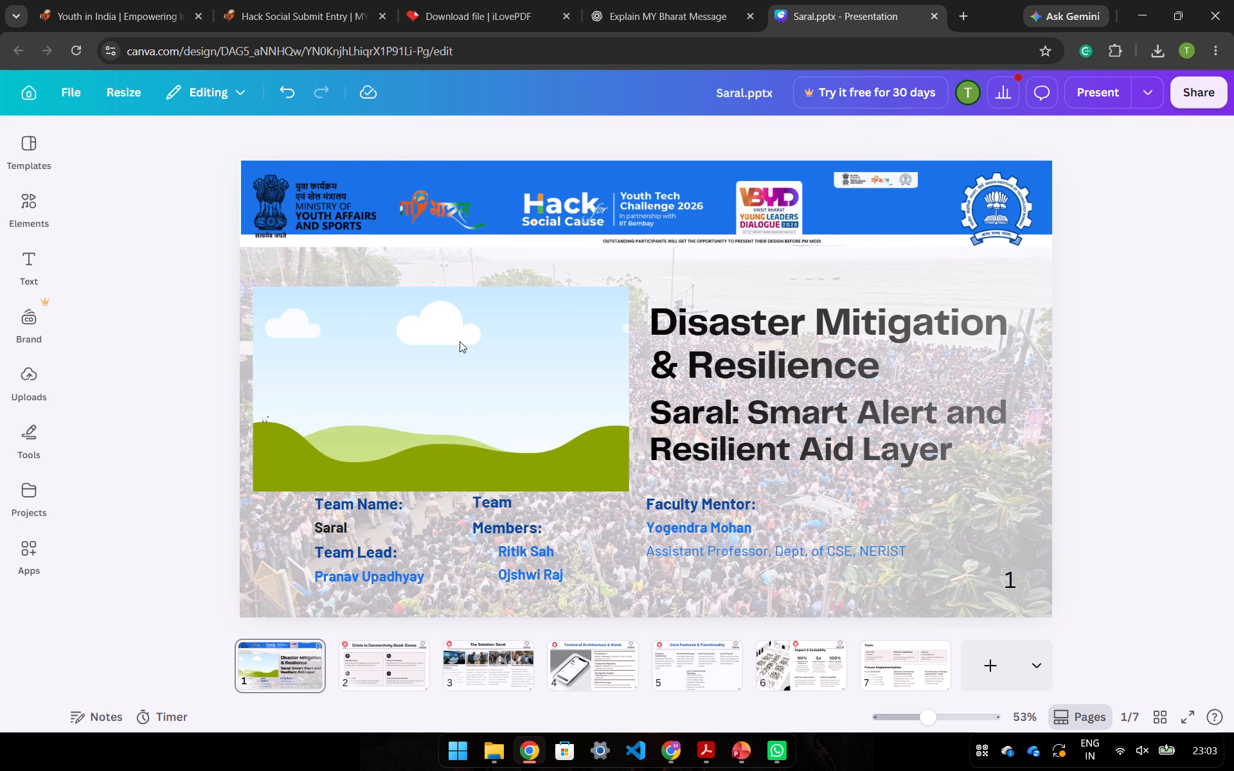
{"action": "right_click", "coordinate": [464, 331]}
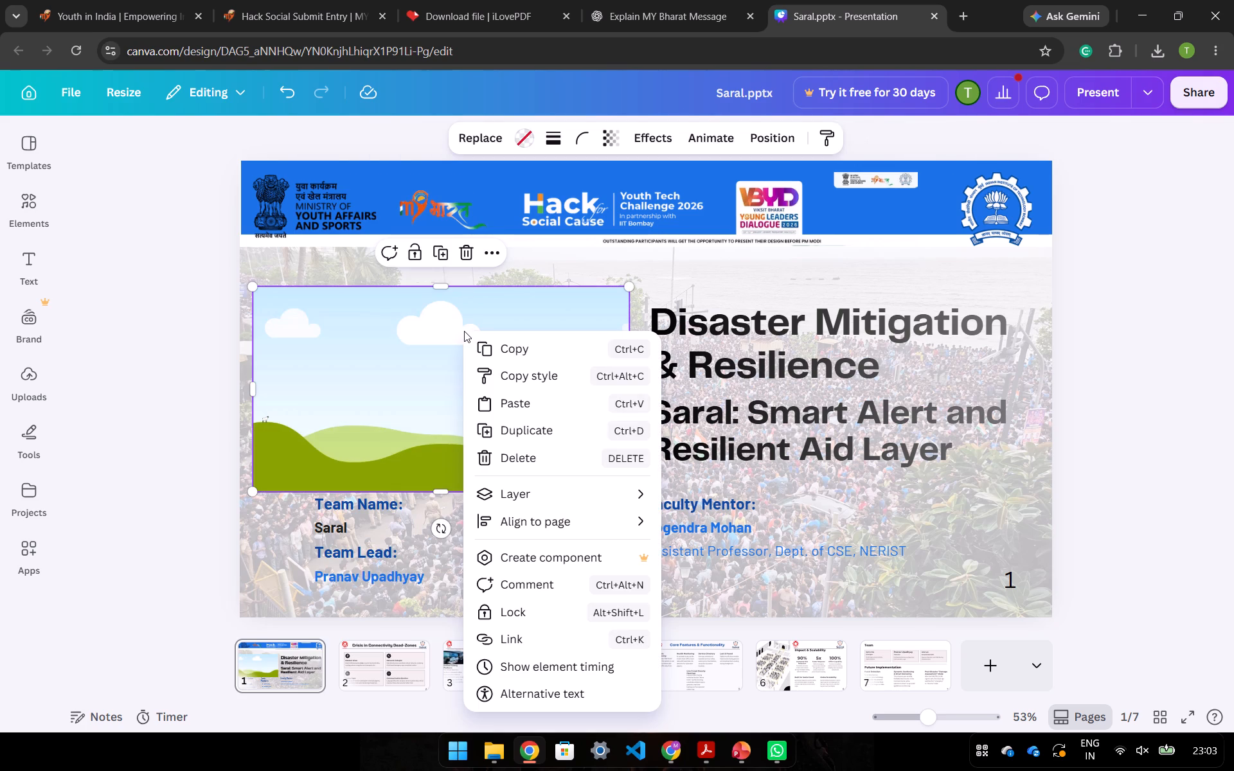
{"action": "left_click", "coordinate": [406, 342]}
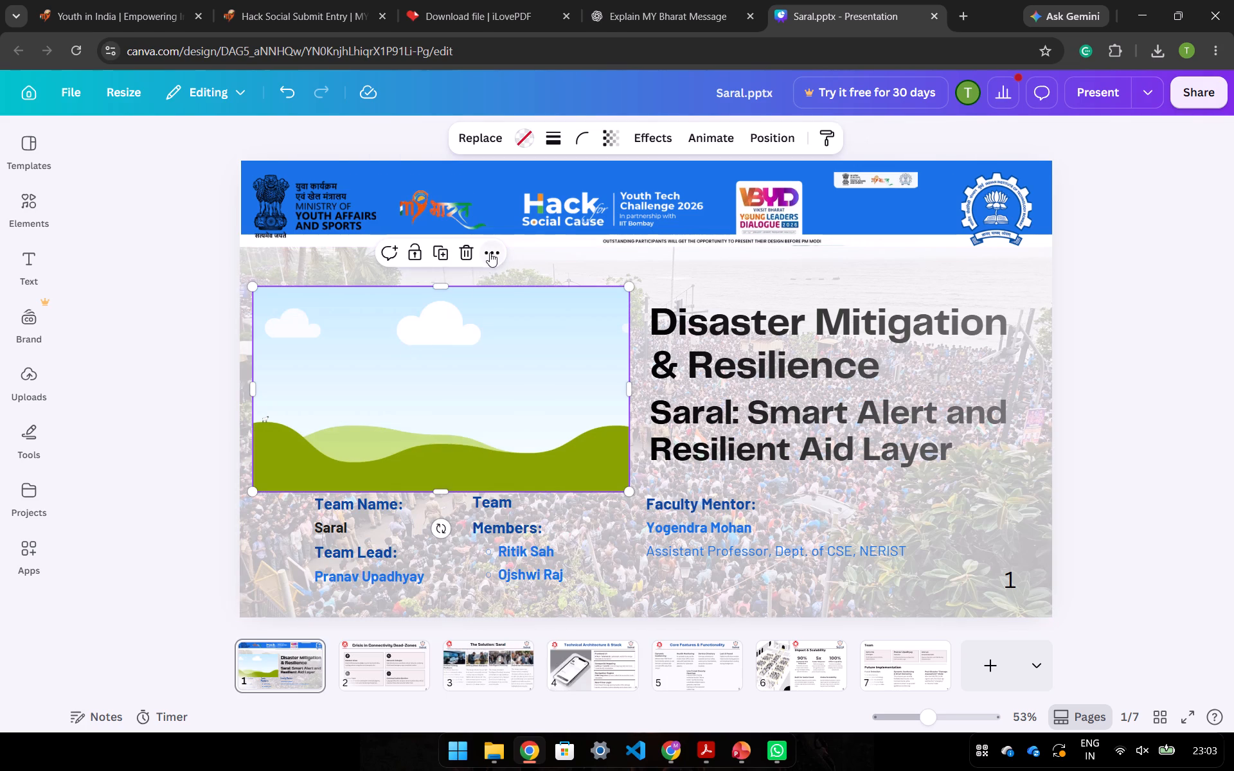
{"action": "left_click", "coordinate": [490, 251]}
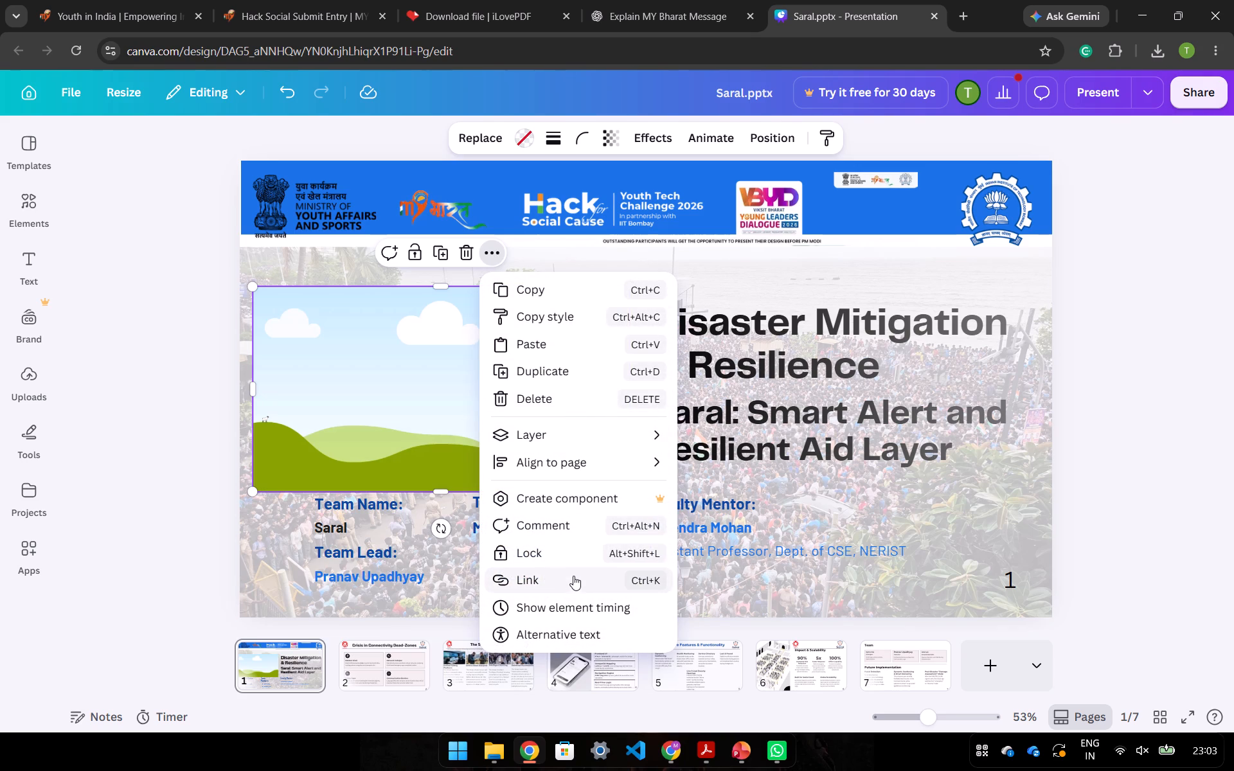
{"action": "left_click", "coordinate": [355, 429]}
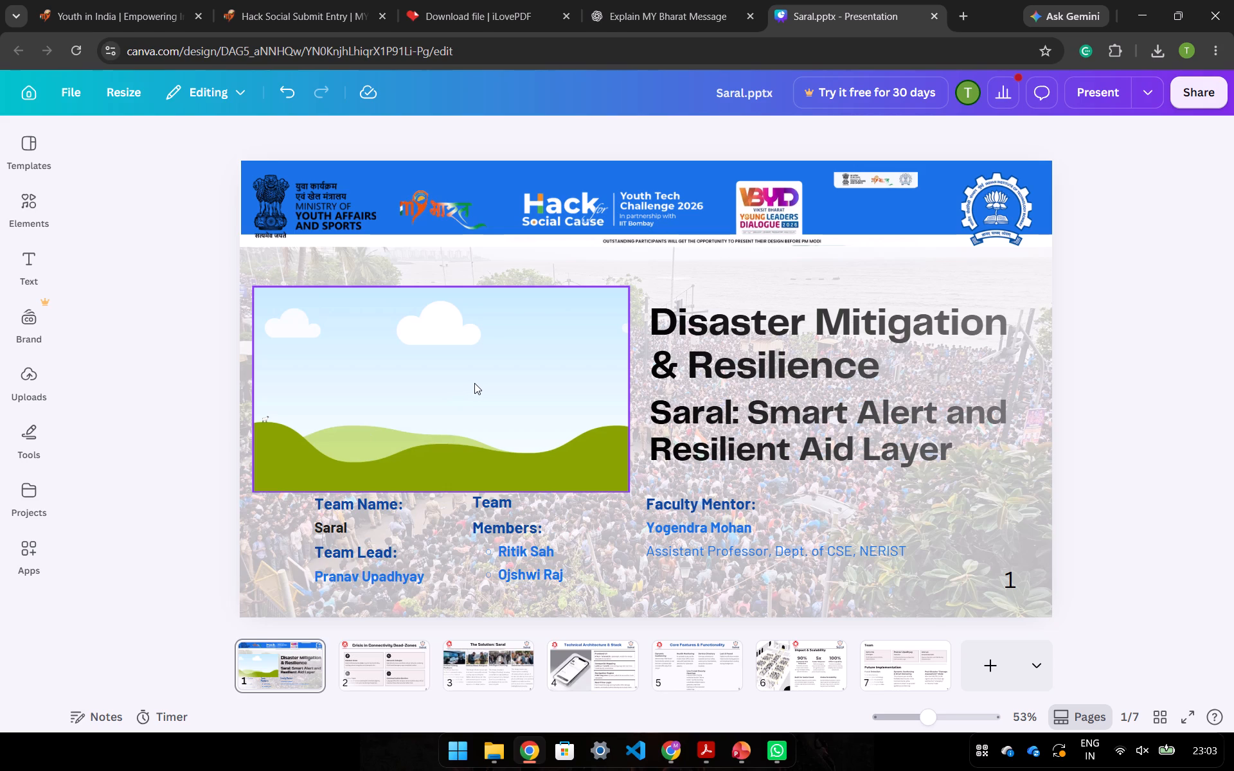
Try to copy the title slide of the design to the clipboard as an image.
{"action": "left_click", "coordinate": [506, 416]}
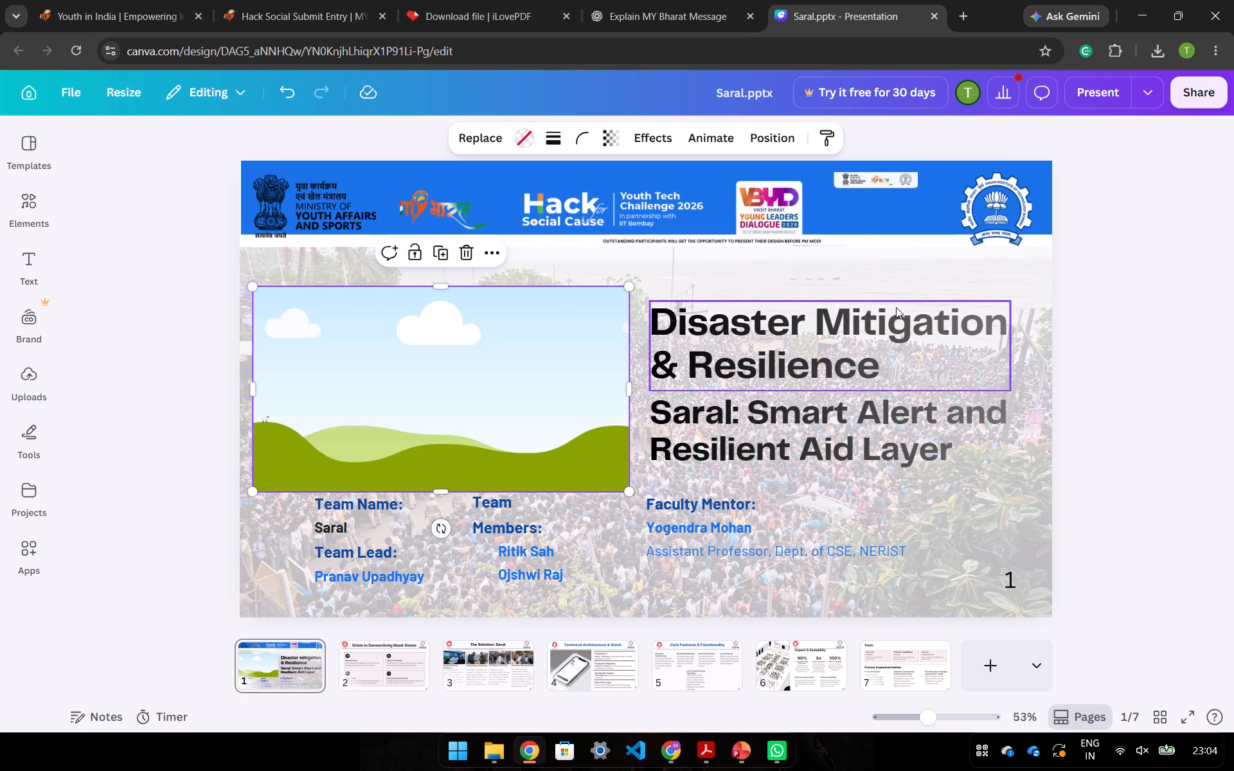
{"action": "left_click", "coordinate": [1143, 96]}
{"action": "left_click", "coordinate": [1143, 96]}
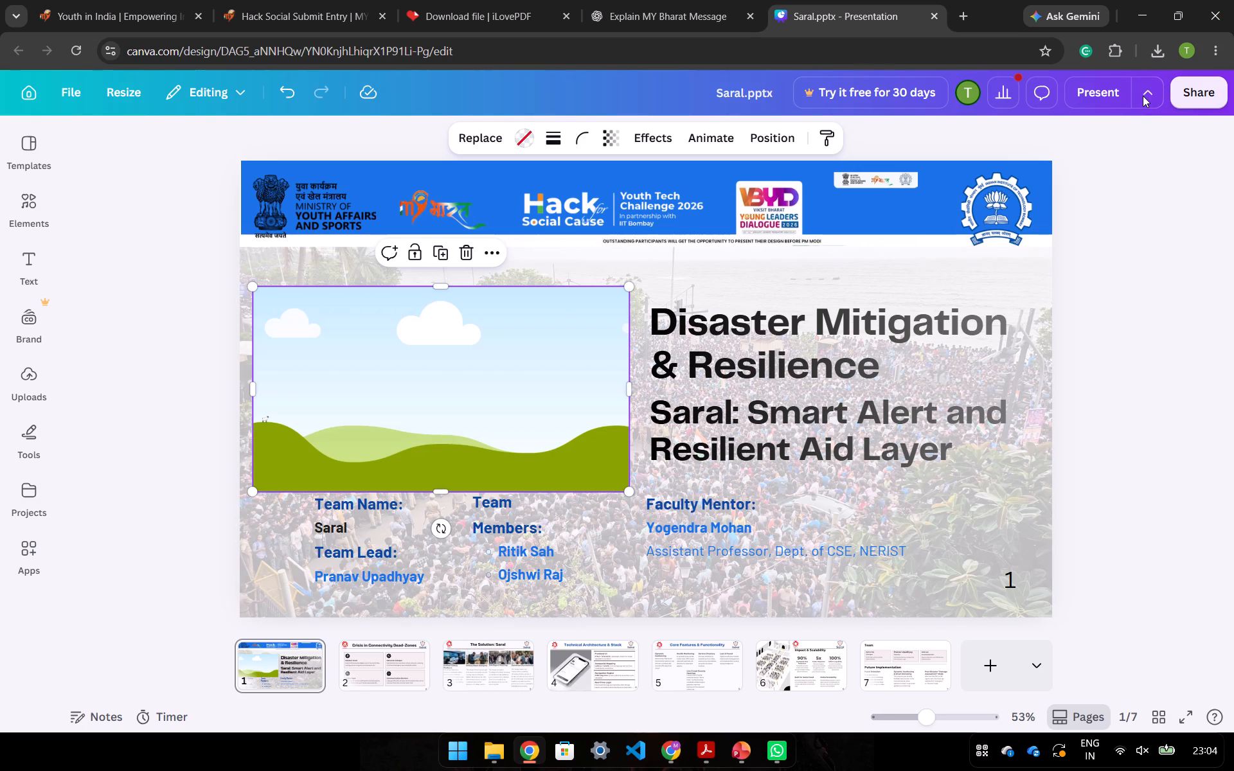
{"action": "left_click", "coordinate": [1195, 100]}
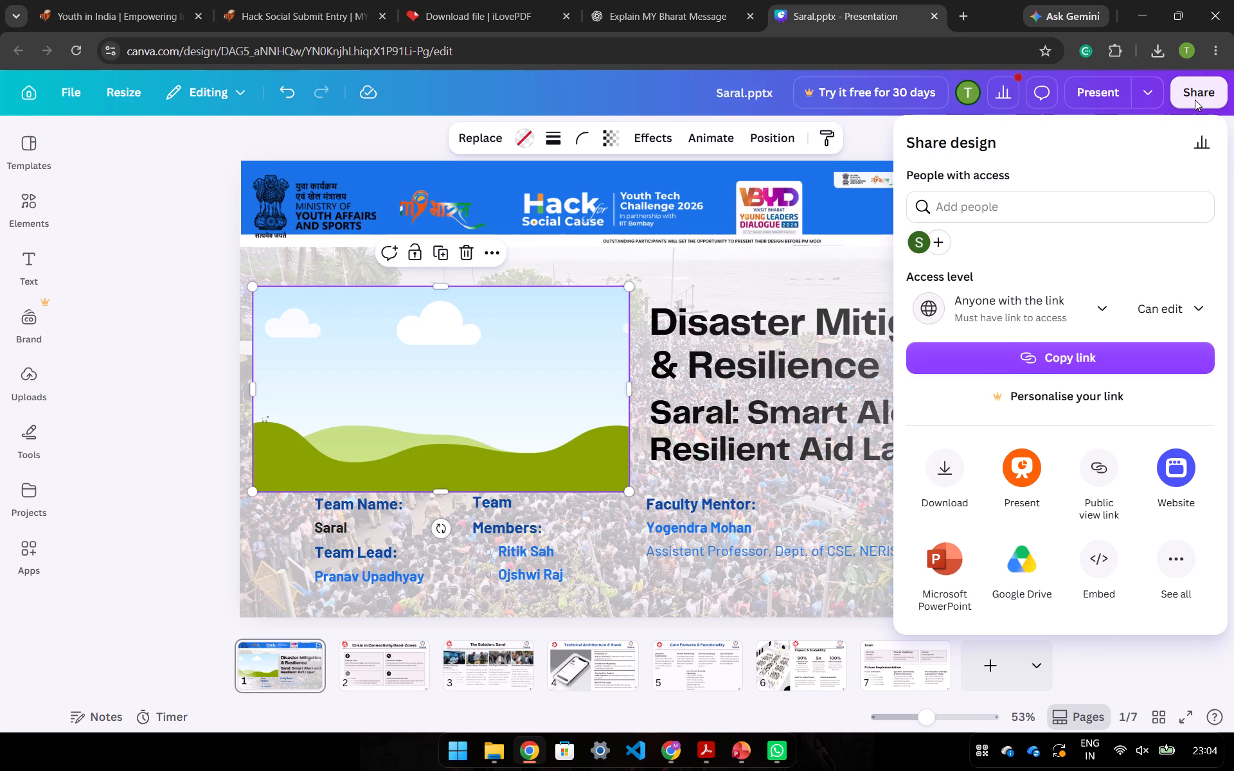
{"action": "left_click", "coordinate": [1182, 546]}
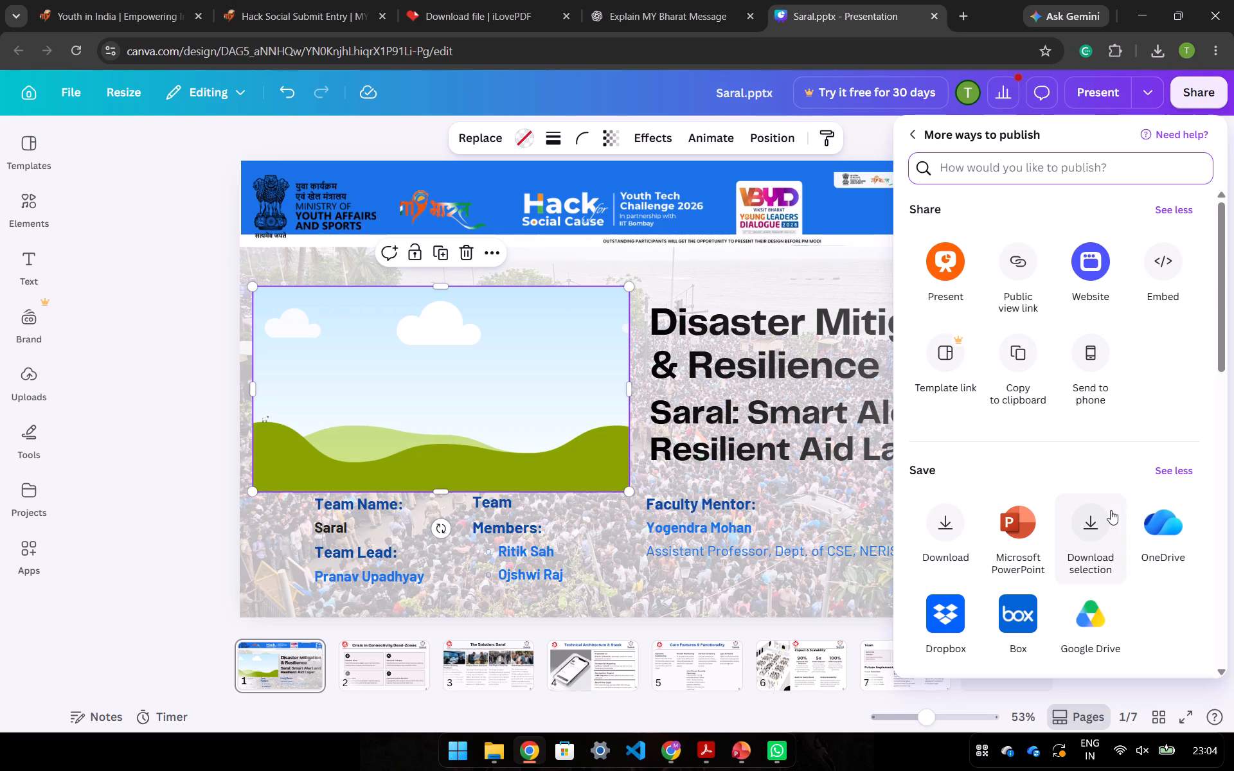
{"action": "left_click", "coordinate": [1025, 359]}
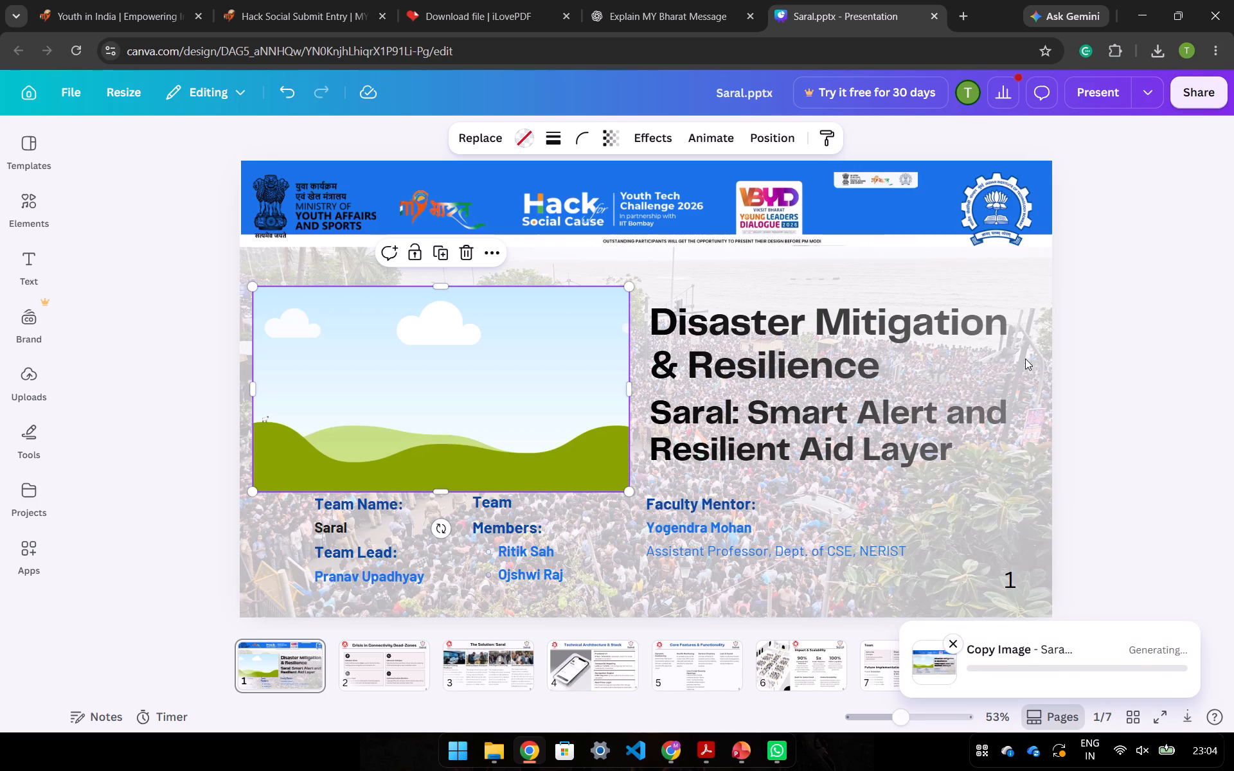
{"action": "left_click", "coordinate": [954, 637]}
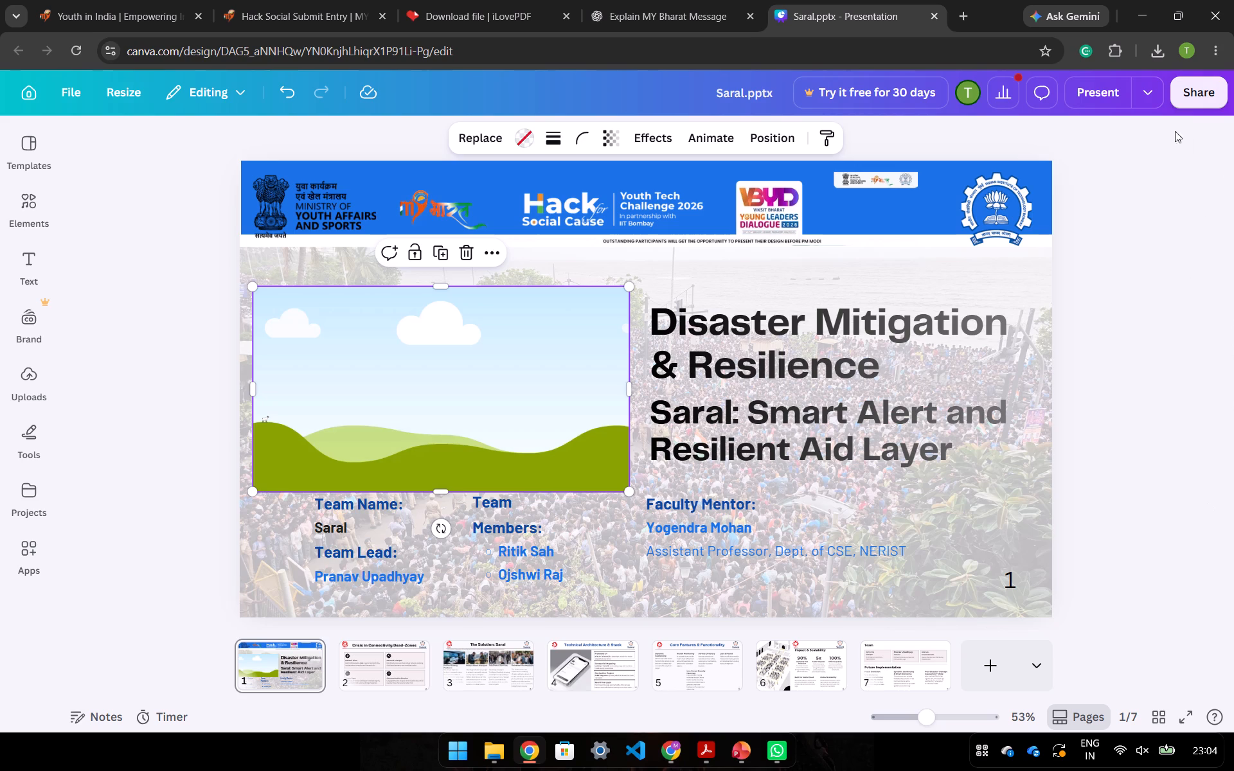
Close the Saral design in Canva and go back to the PDF to PowerPoint upload page on iLovePDF.
{"action": "left_click", "coordinate": [938, 20]}
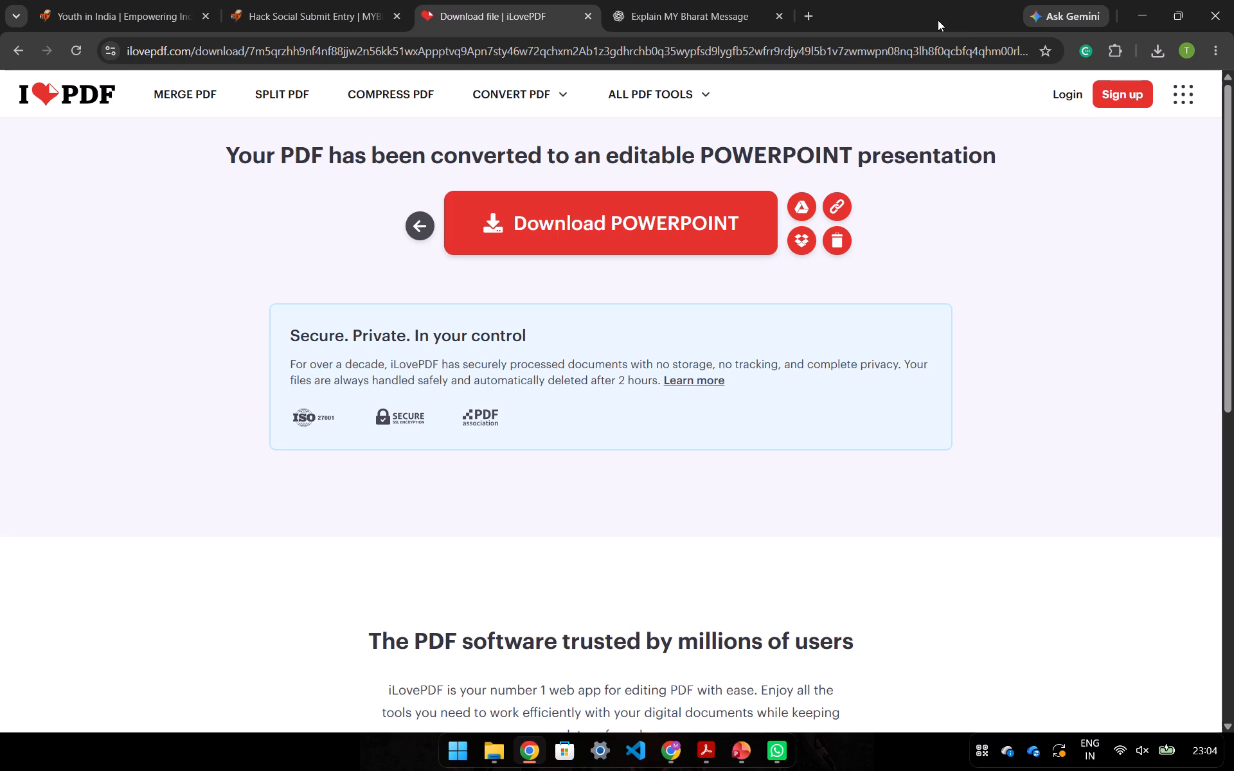
{"action": "scroll", "coordinate": [341, 347], "scroll_direction": "right", "scroll_amount": 11}
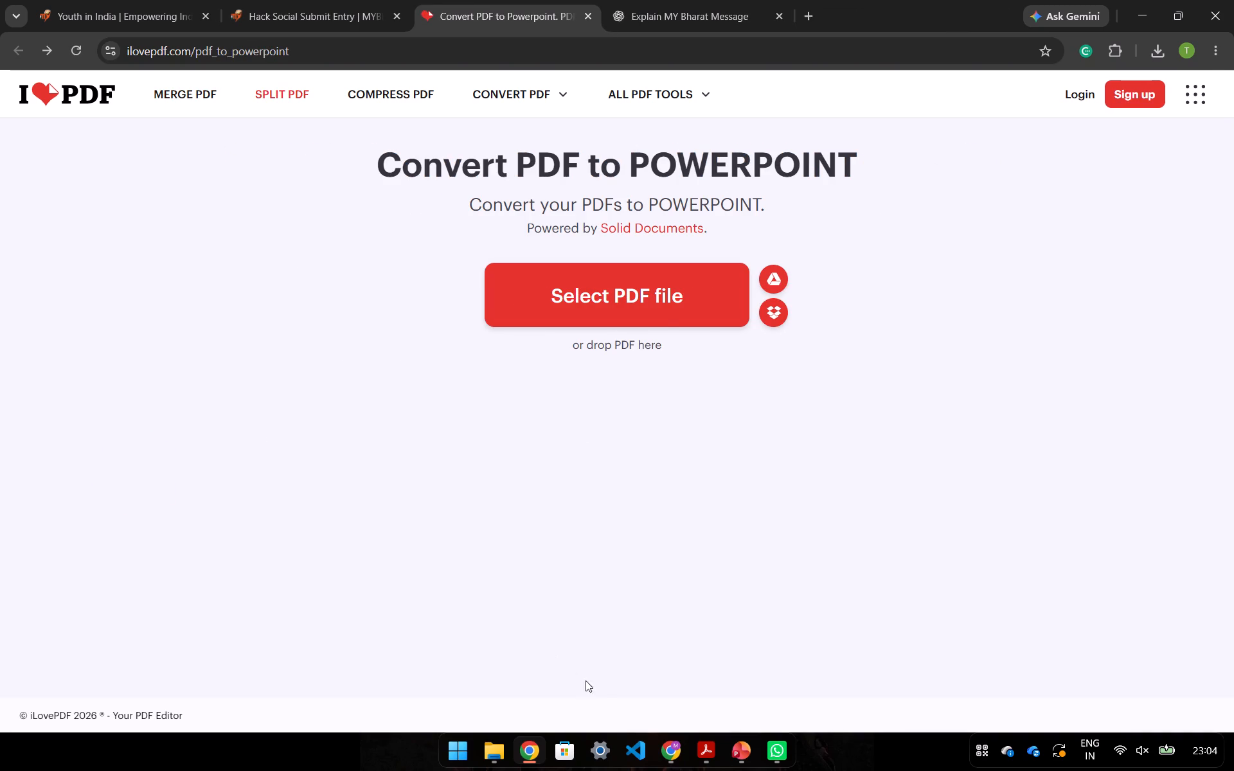
Open the Saral.pptx PDF from the Downloads folder in Acrobat and clear away the tools pane and the summary suggestion.
{"action": "left_click", "coordinate": [491, 757]}
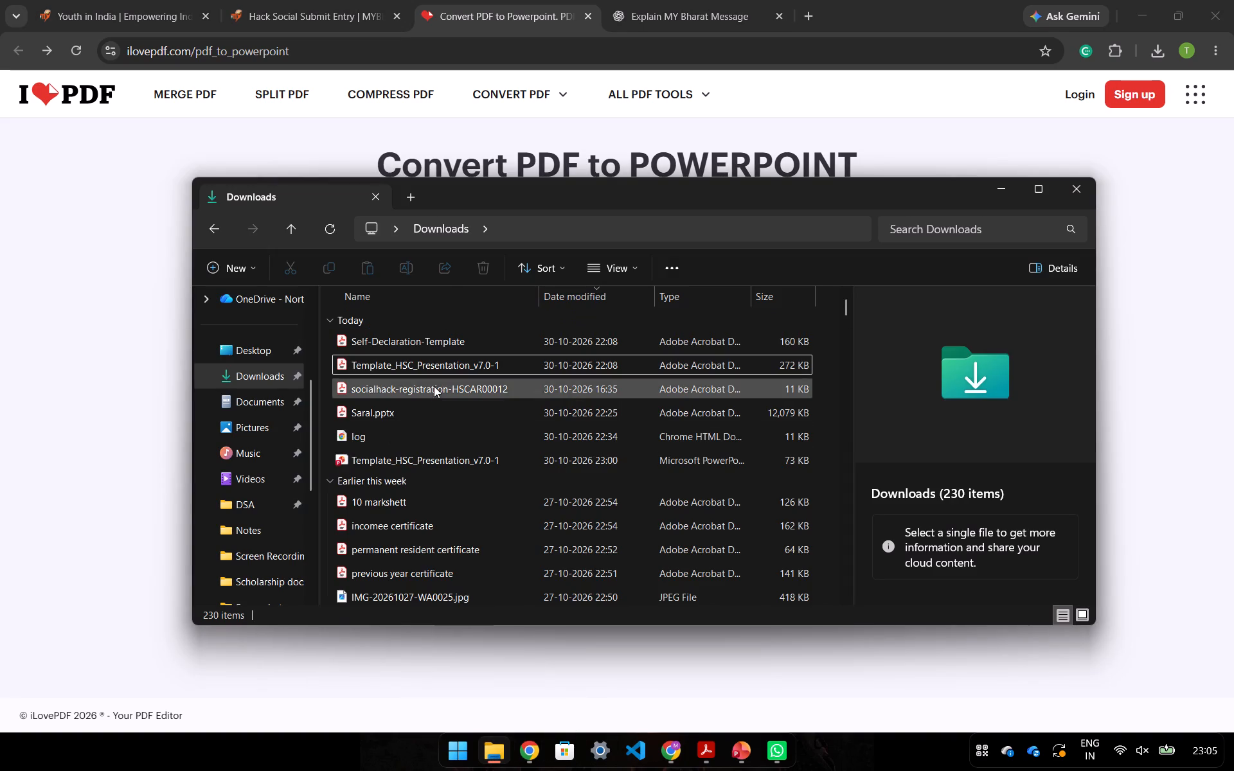
{"action": "double_click", "coordinate": [435, 408]}
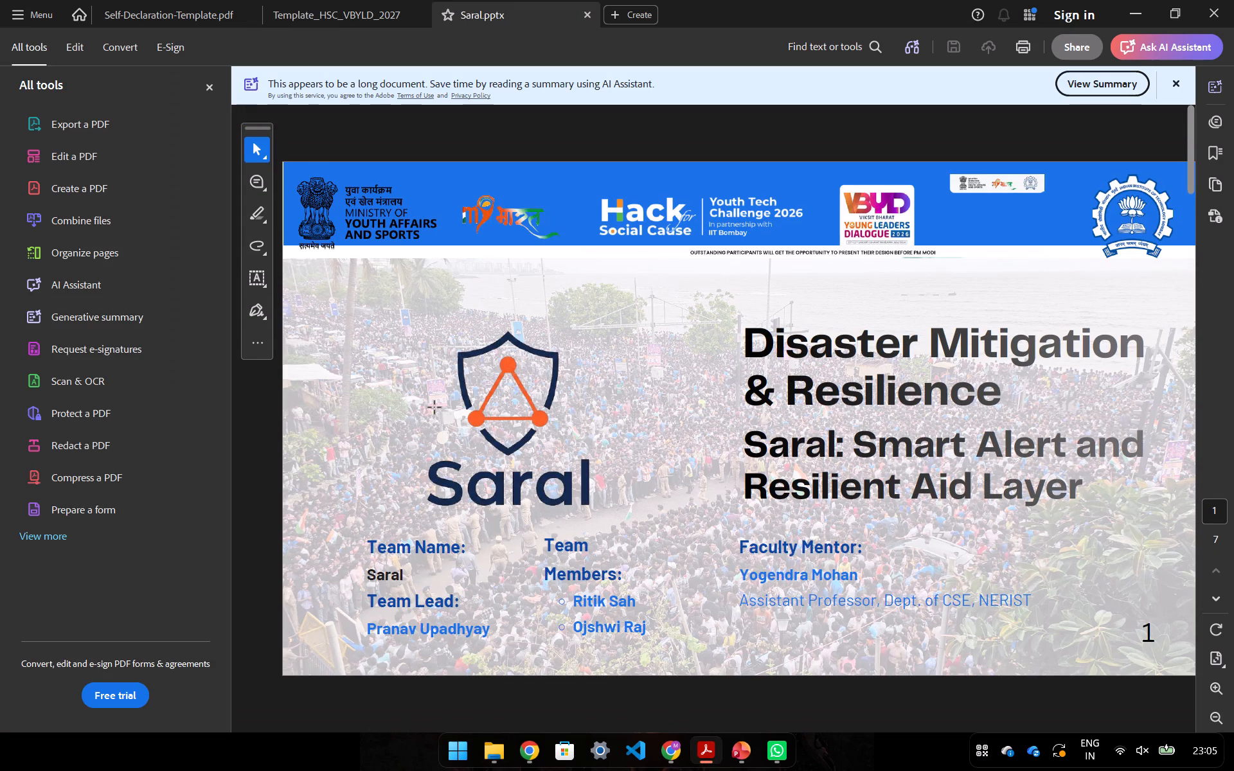
{"action": "left_click", "coordinate": [211, 93]}
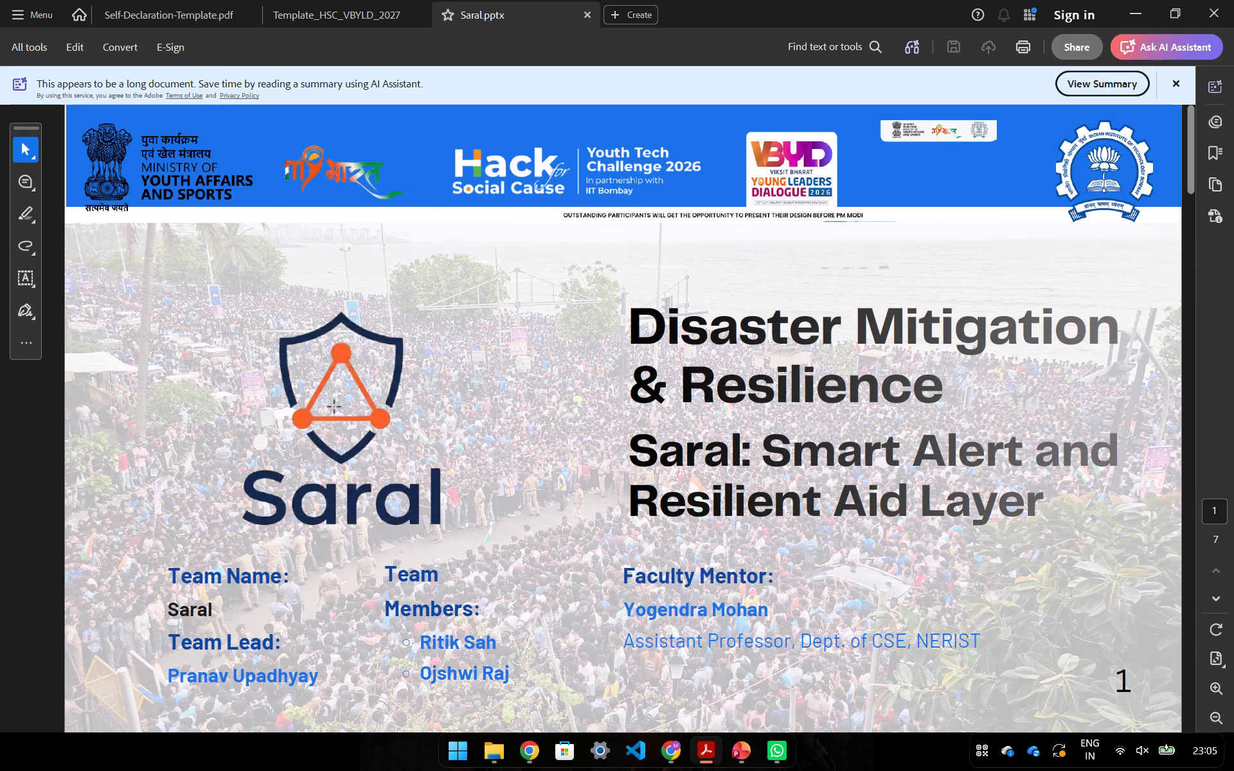
{"action": "left_click", "coordinate": [335, 407]}
{"action": "left_click", "coordinate": [335, 407]}
{"action": "left_click", "coordinate": [1183, 81]}
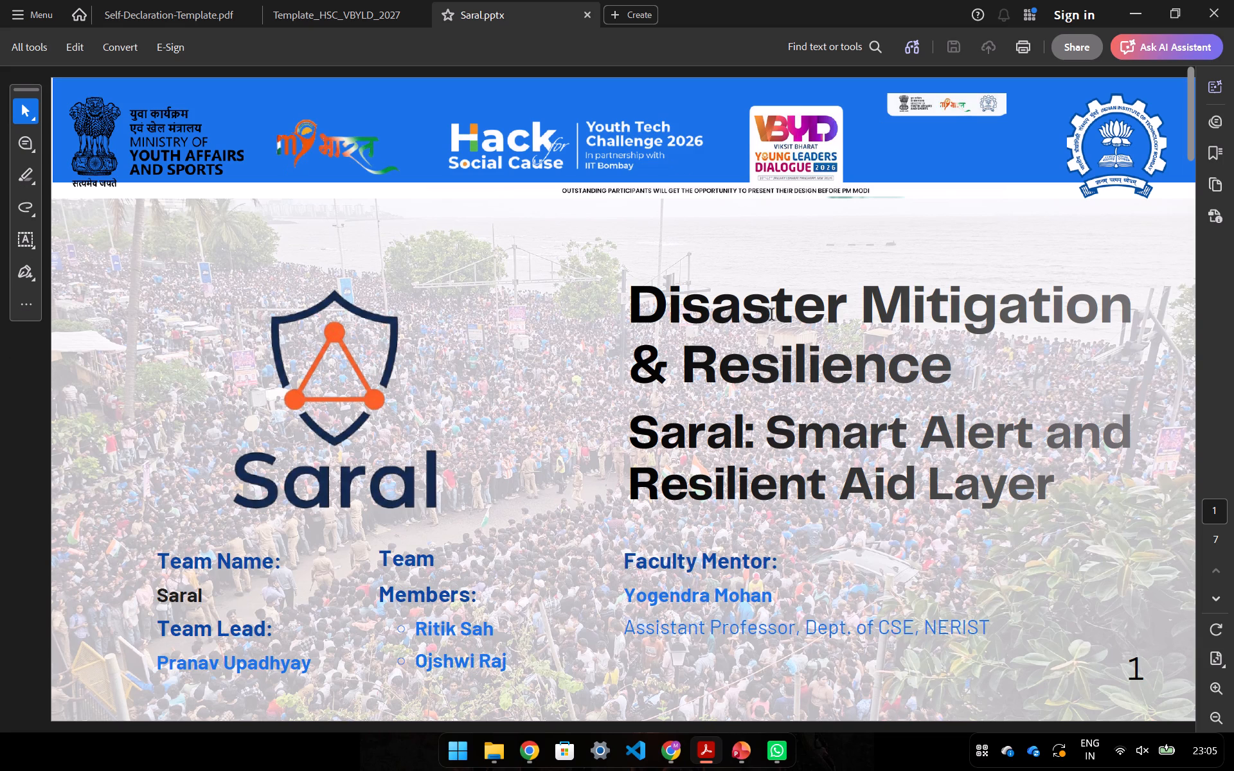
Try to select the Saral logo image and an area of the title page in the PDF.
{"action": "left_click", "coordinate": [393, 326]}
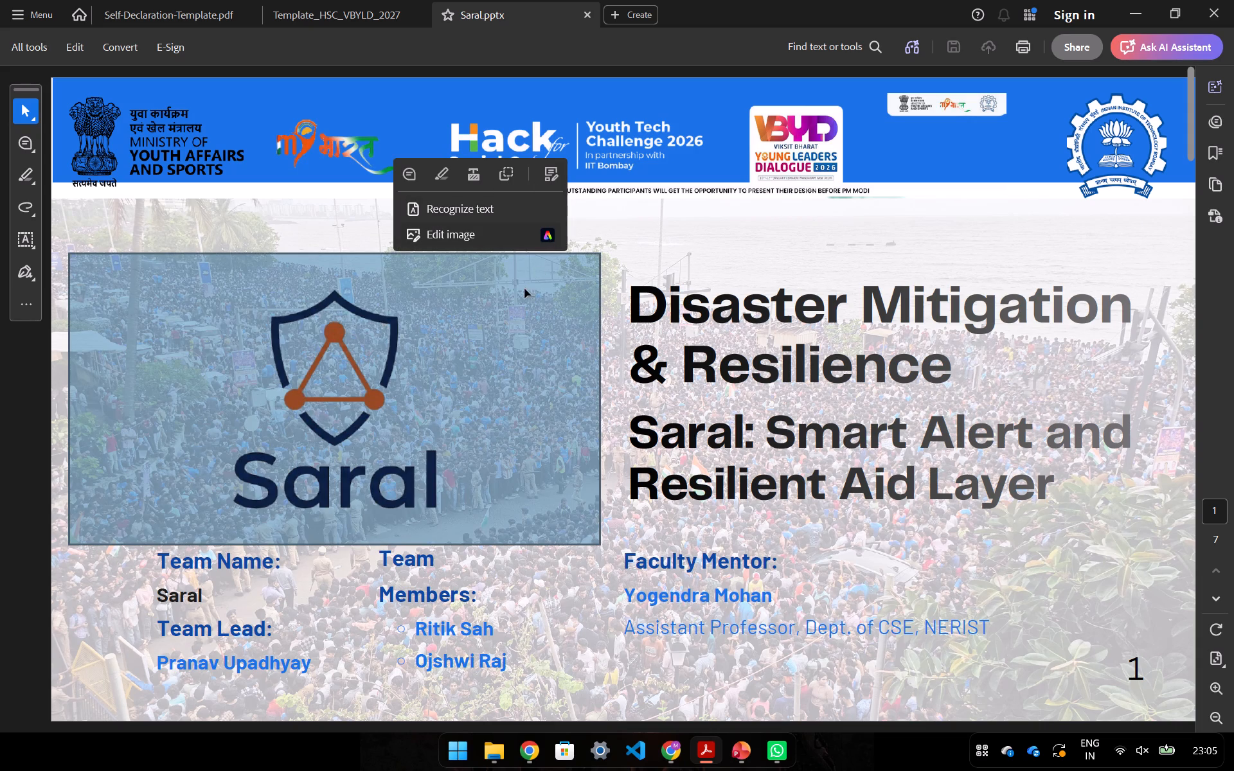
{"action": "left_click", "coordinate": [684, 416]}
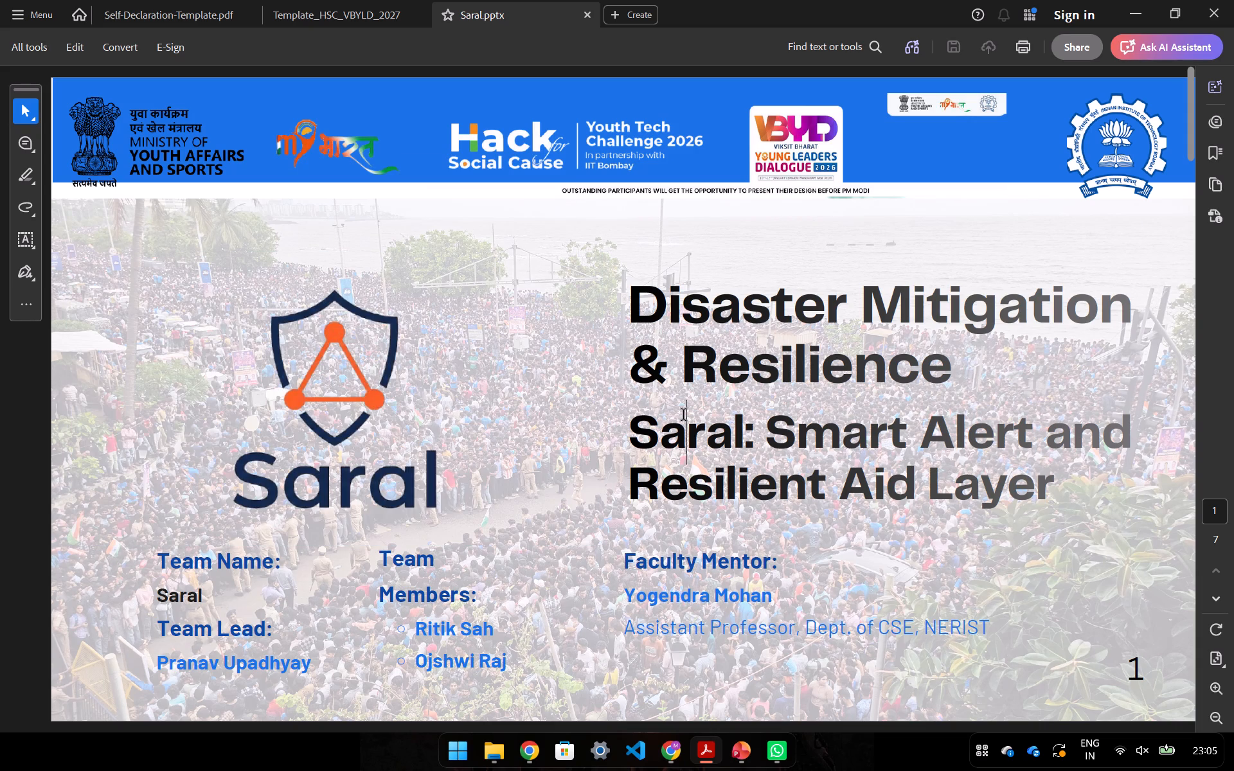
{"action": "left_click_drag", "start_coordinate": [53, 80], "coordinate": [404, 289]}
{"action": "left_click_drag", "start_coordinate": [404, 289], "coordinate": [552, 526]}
Capture the Saral PDF's whole title page as a rectangular screenshot with Snipping Tool.
{"action": "key", "text": "shift+super+s"}
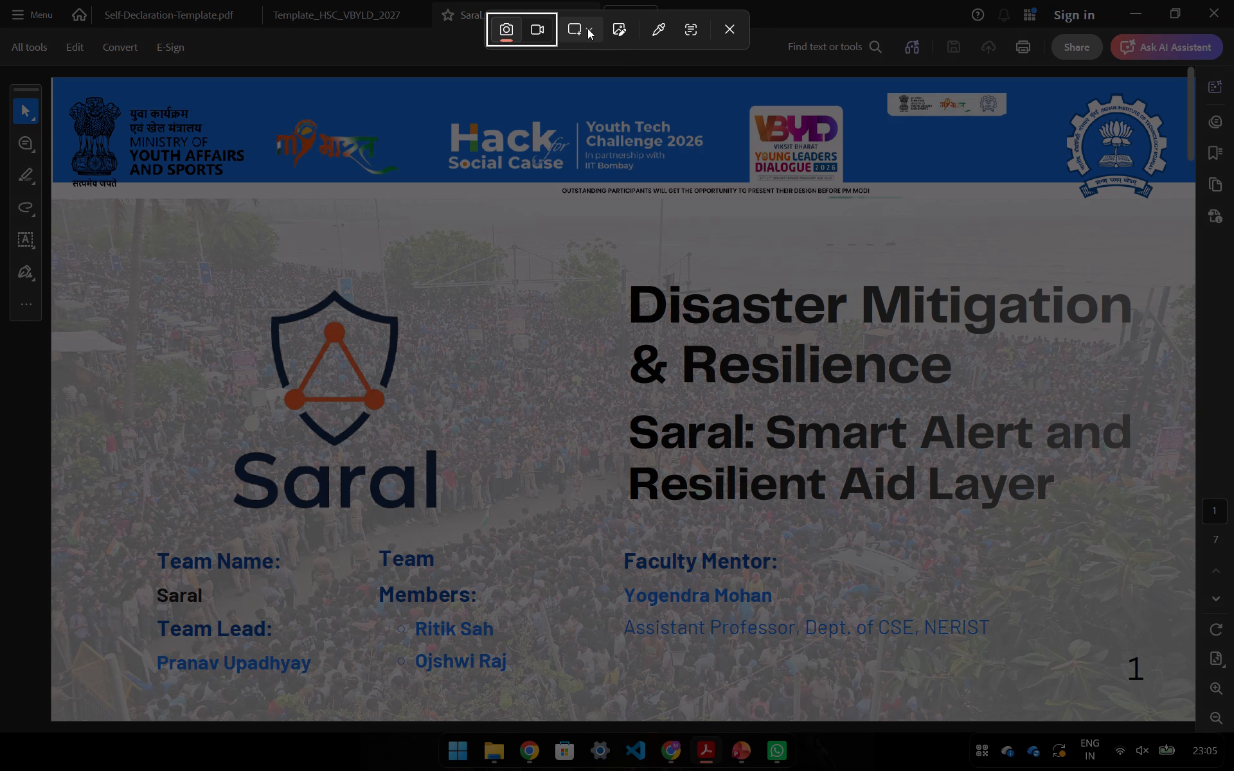
{"action": "left_click", "coordinate": [506, 34]}
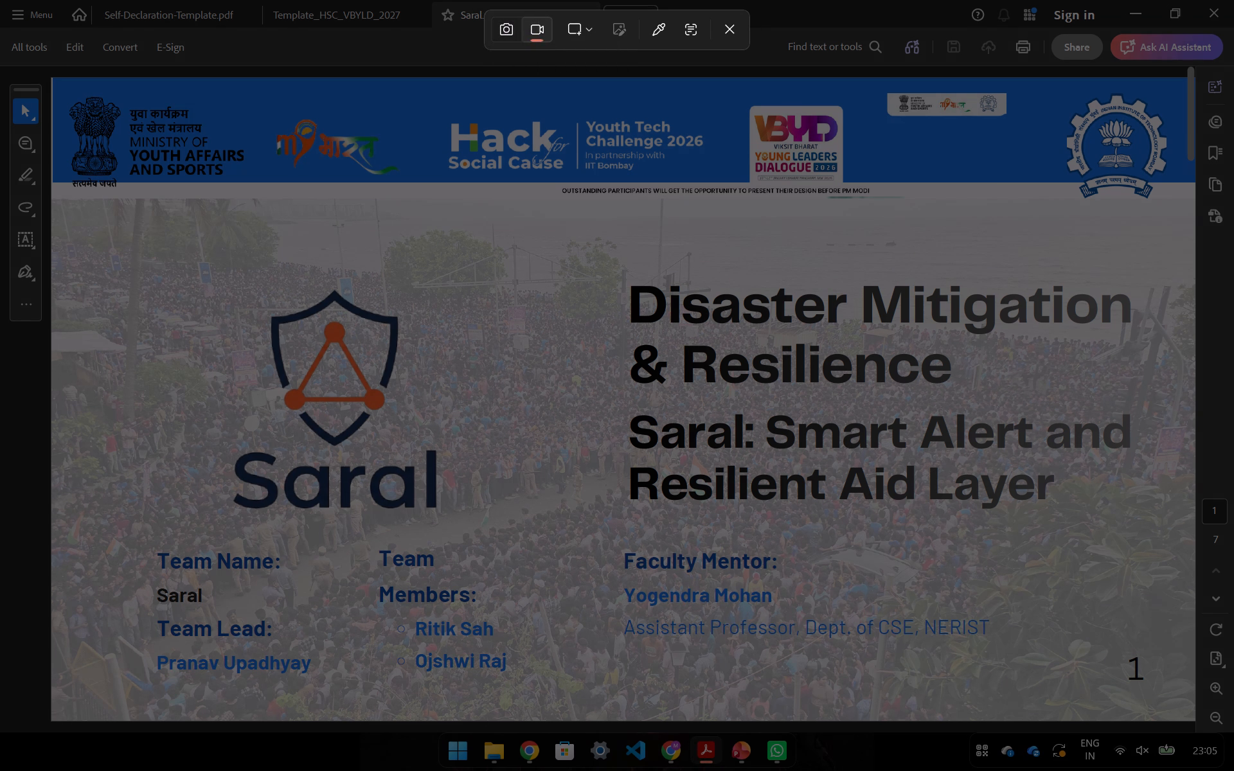
{"action": "left_click", "coordinate": [506, 34]}
{"action": "left_click_drag", "start_coordinate": [53, 84], "coordinate": [1106, 757]}
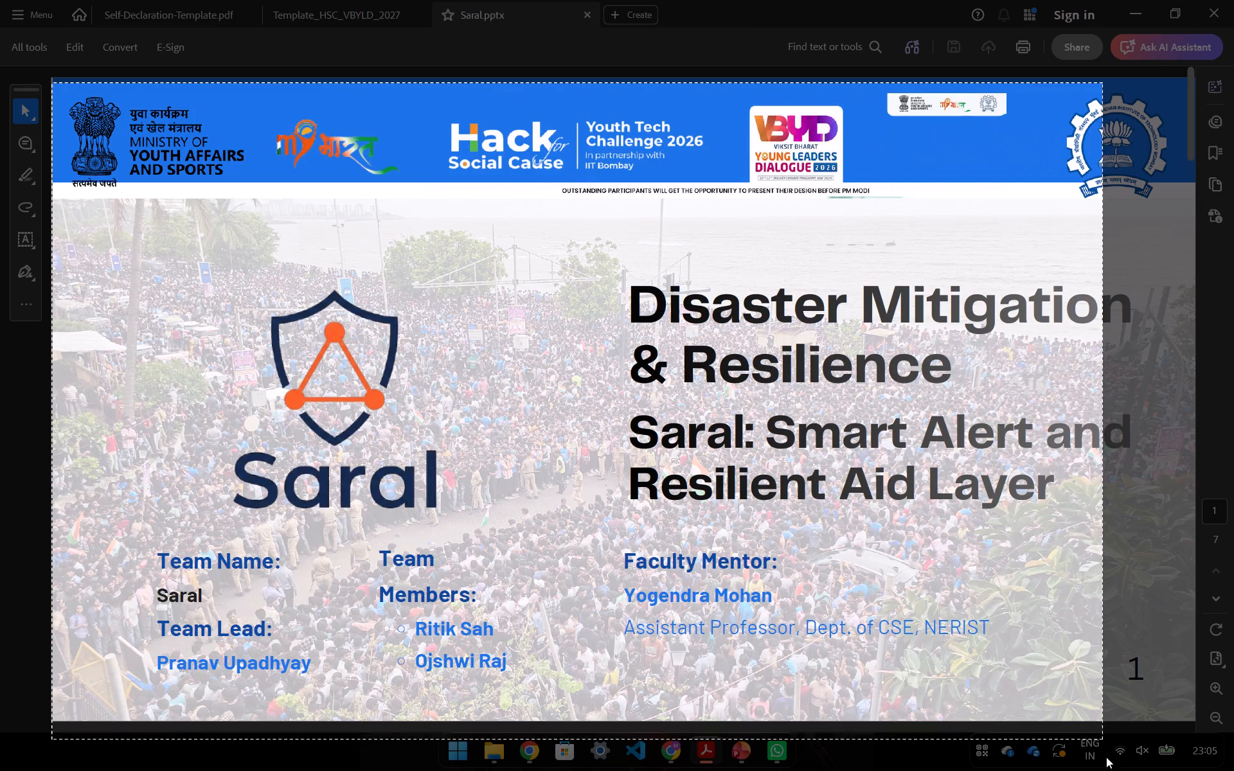
{"action": "left_click_drag", "start_coordinate": [1106, 757], "coordinate": [1186, 718]}
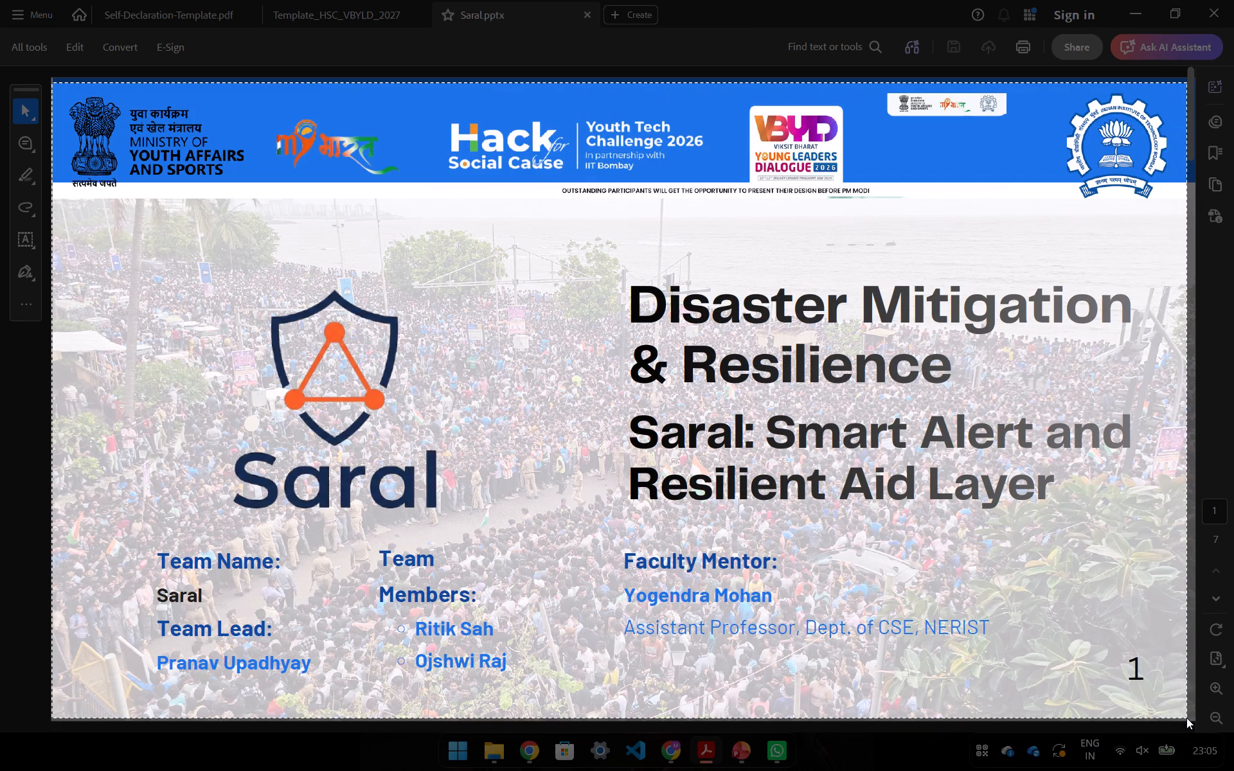
{"action": "left_click_drag", "start_coordinate": [1186, 718], "coordinate": [1190, 721]}
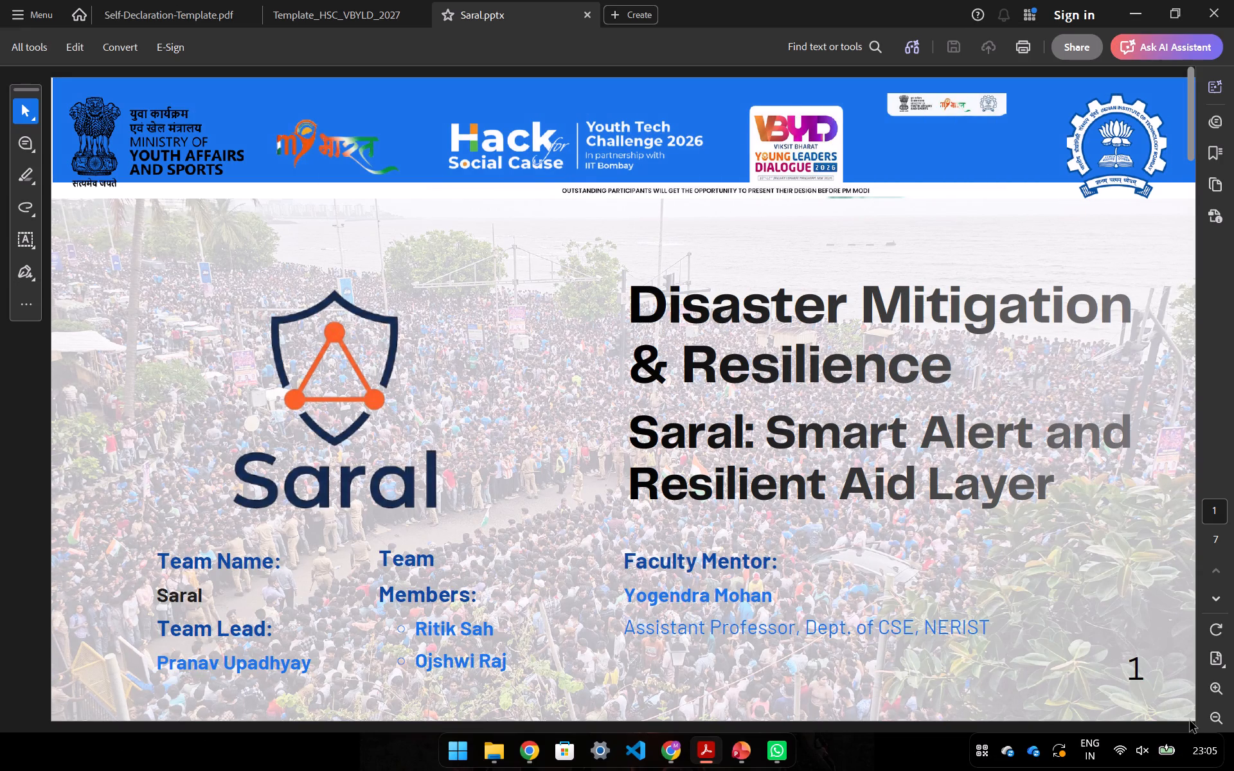
Close only the Saral.pptx document in Acrobat, keeping the other PDFs open.
{"action": "left_click", "coordinate": [1224, 21]}
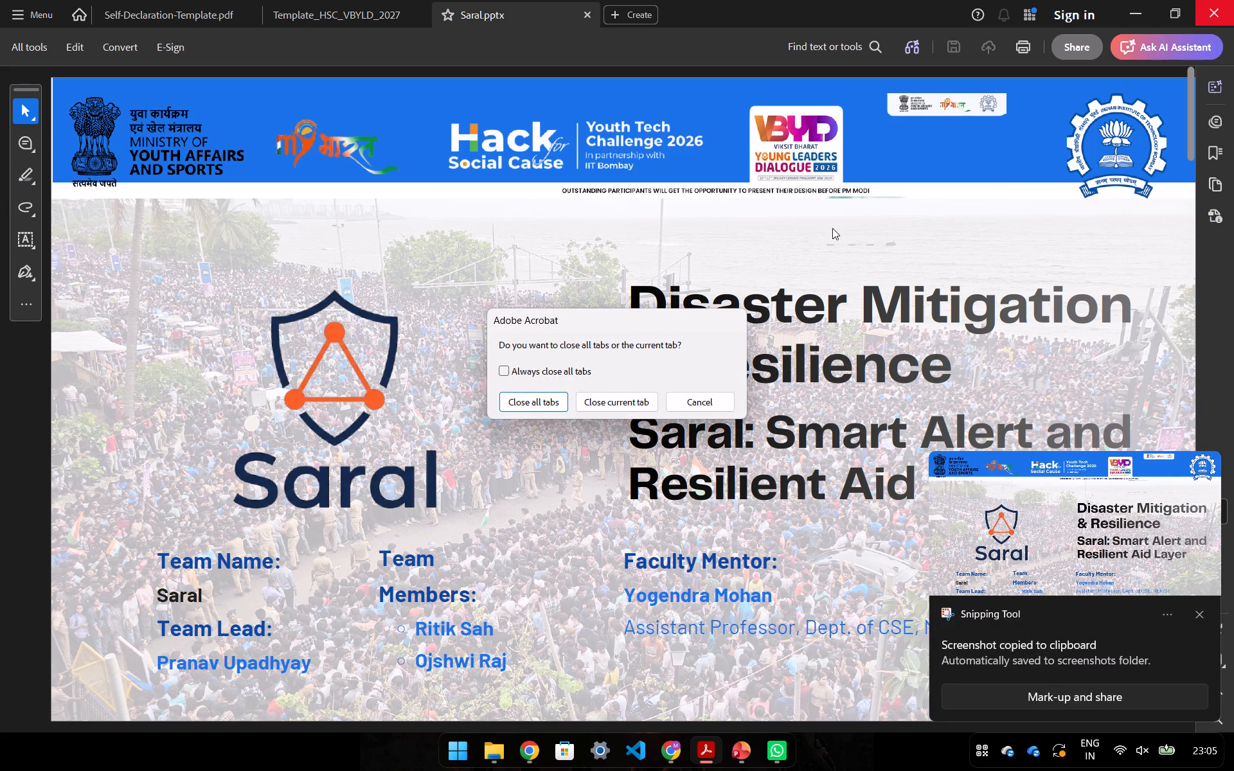
{"action": "left_click", "coordinate": [624, 407]}
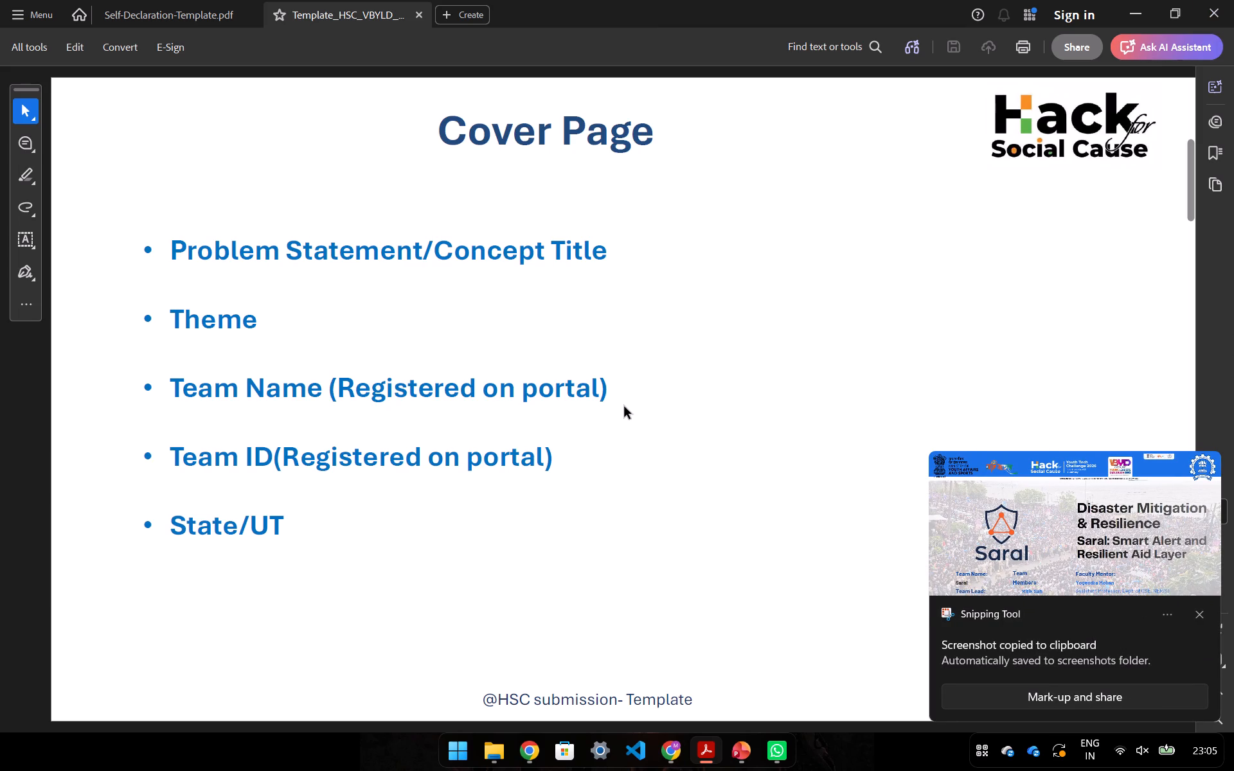
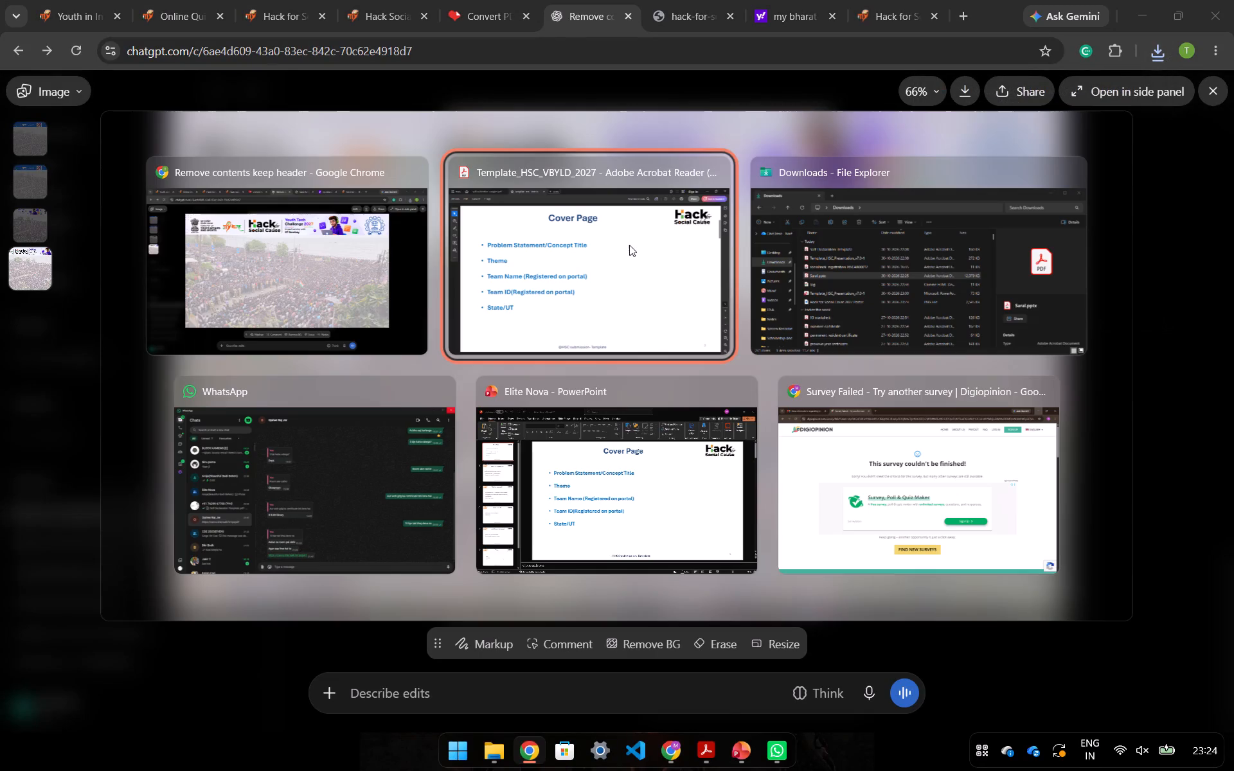
Switch to the Chrome window, view the MY Bharat entry submission form, and close the Hack for Social Cause landing page opened from the Yahoo search.
{"action": "key", "text": "alt+Tab"}
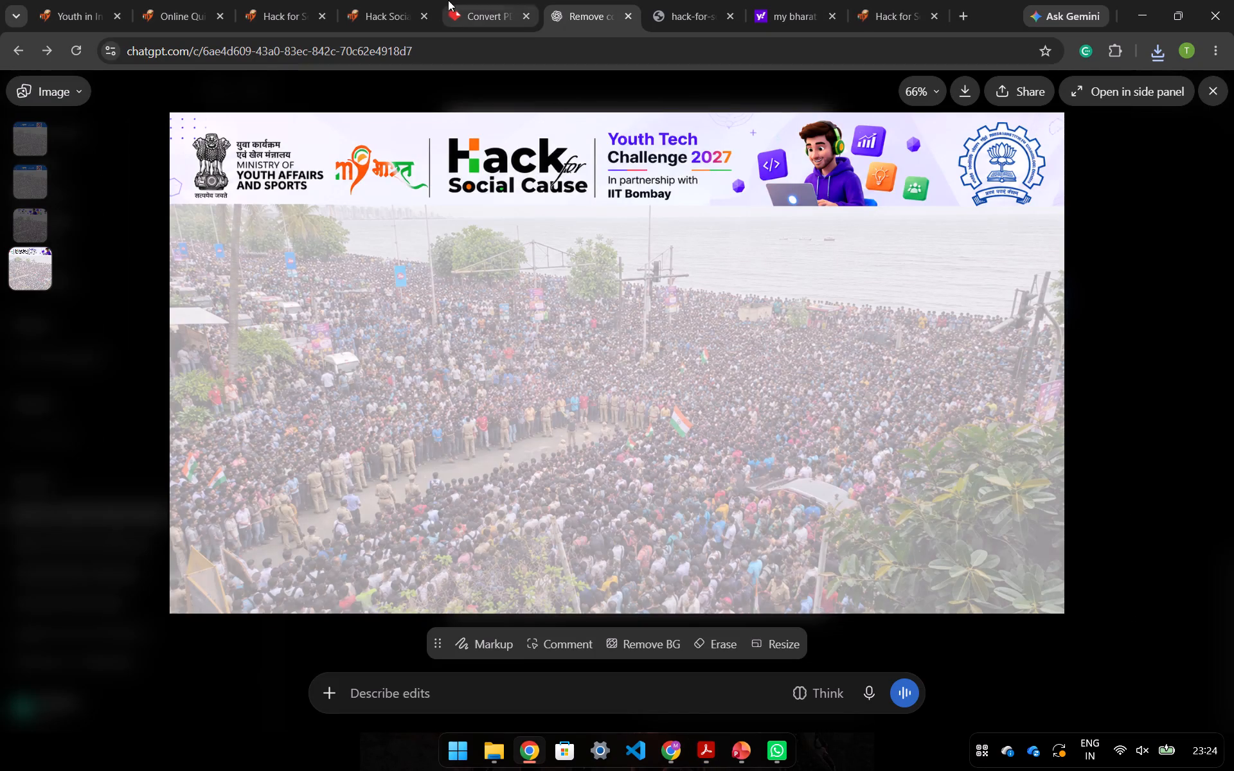
{"action": "left_click", "coordinate": [397, 12]}
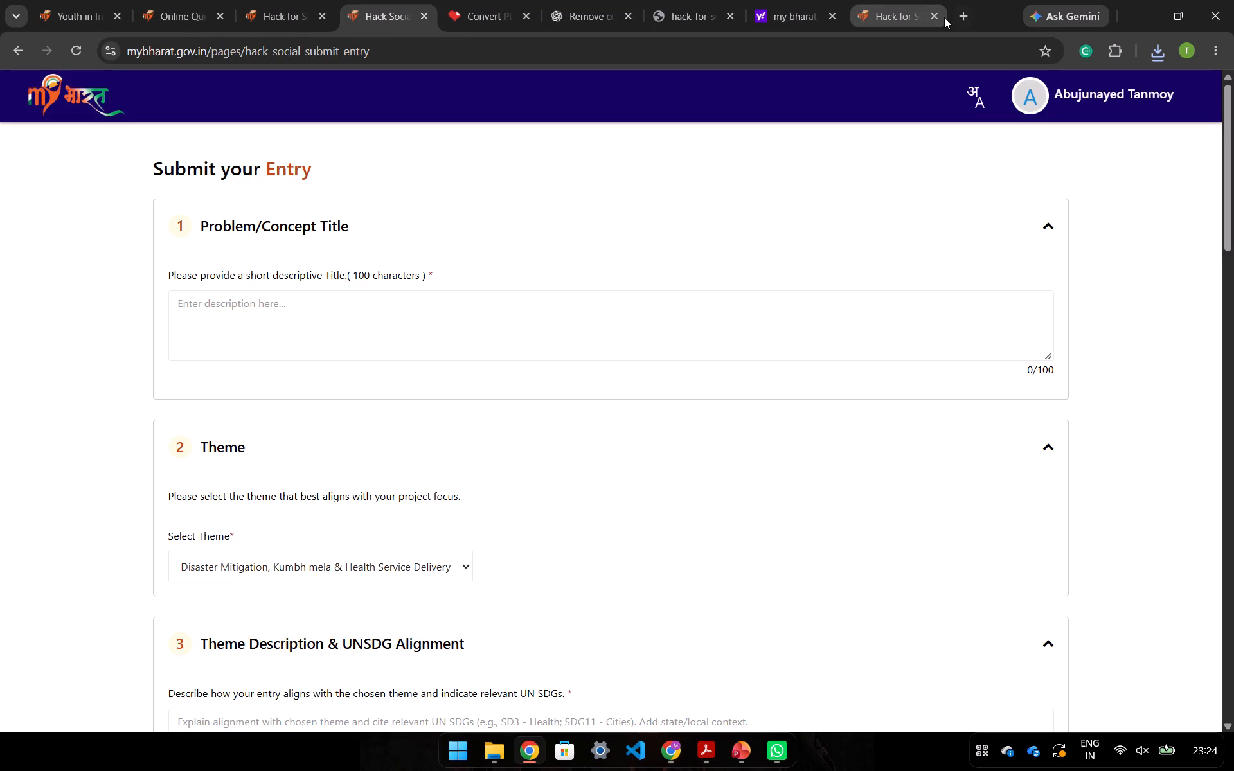
{"action": "left_click", "coordinate": [927, 19]}
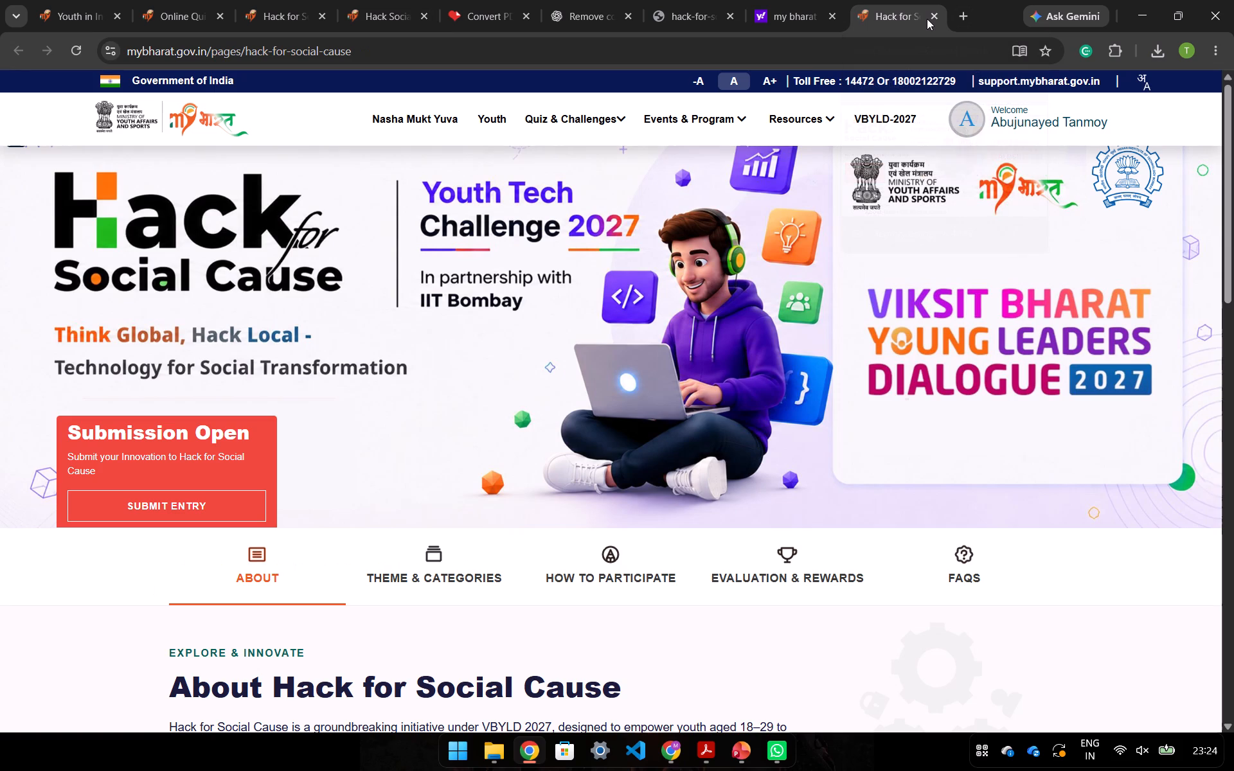
{"action": "left_click", "coordinate": [936, 16]}
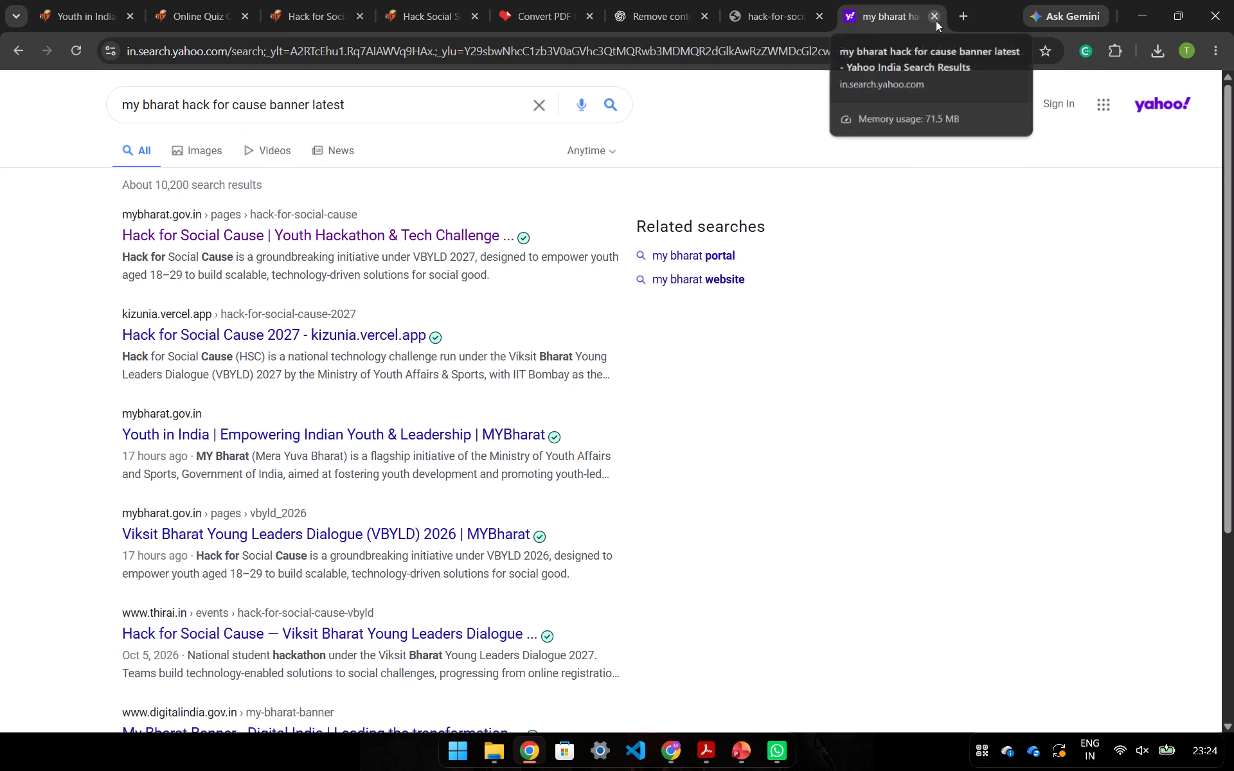
Close every browser tab except the Hack Social Submit Entry form and the ChatGPT image conversation.
{"action": "left_click", "coordinate": [936, 21]}
{"action": "left_click", "coordinate": [933, 21]}
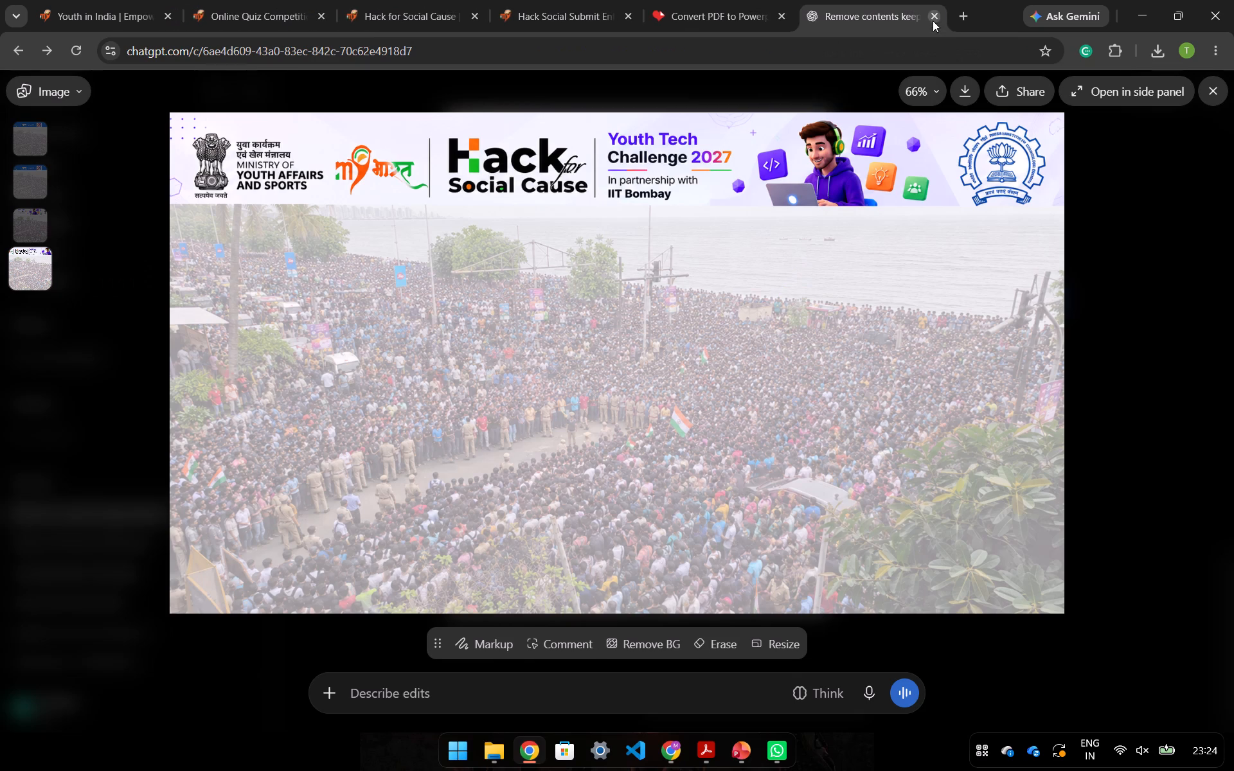
{"action": "left_click", "coordinate": [782, 17]}
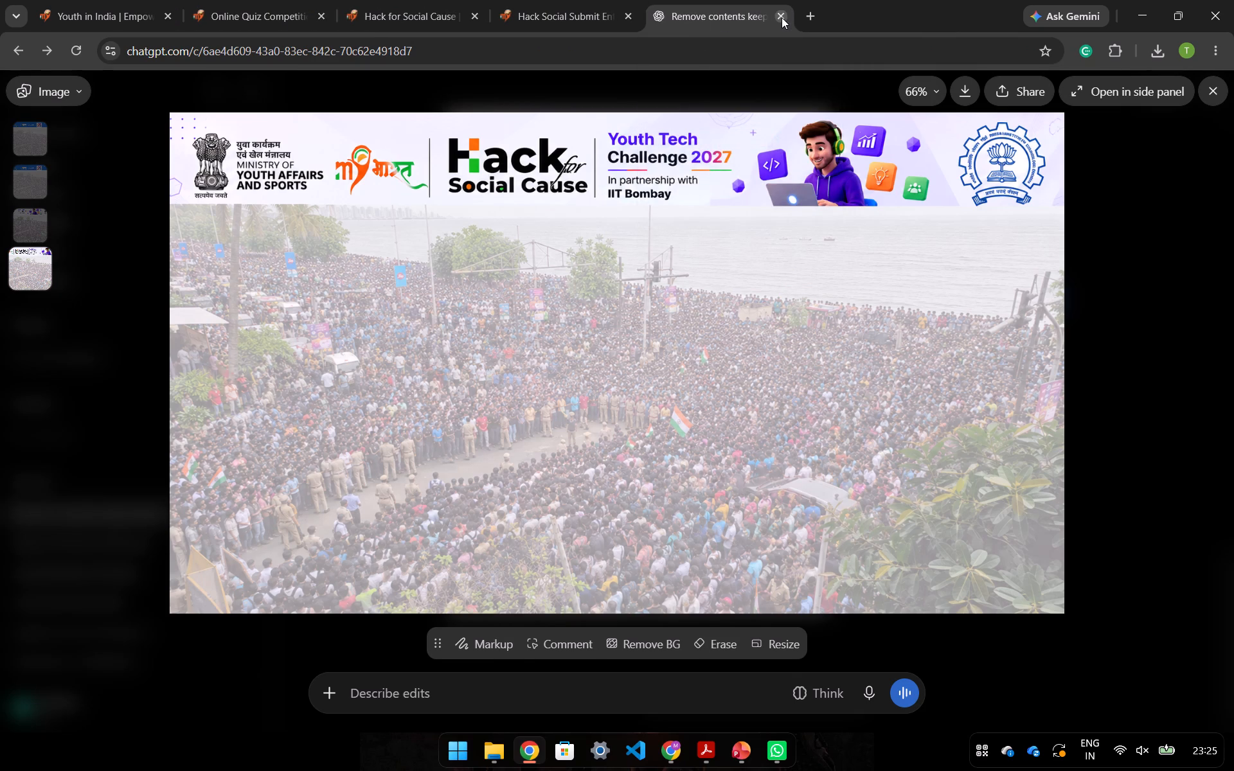
{"action": "left_click", "coordinate": [584, 9]}
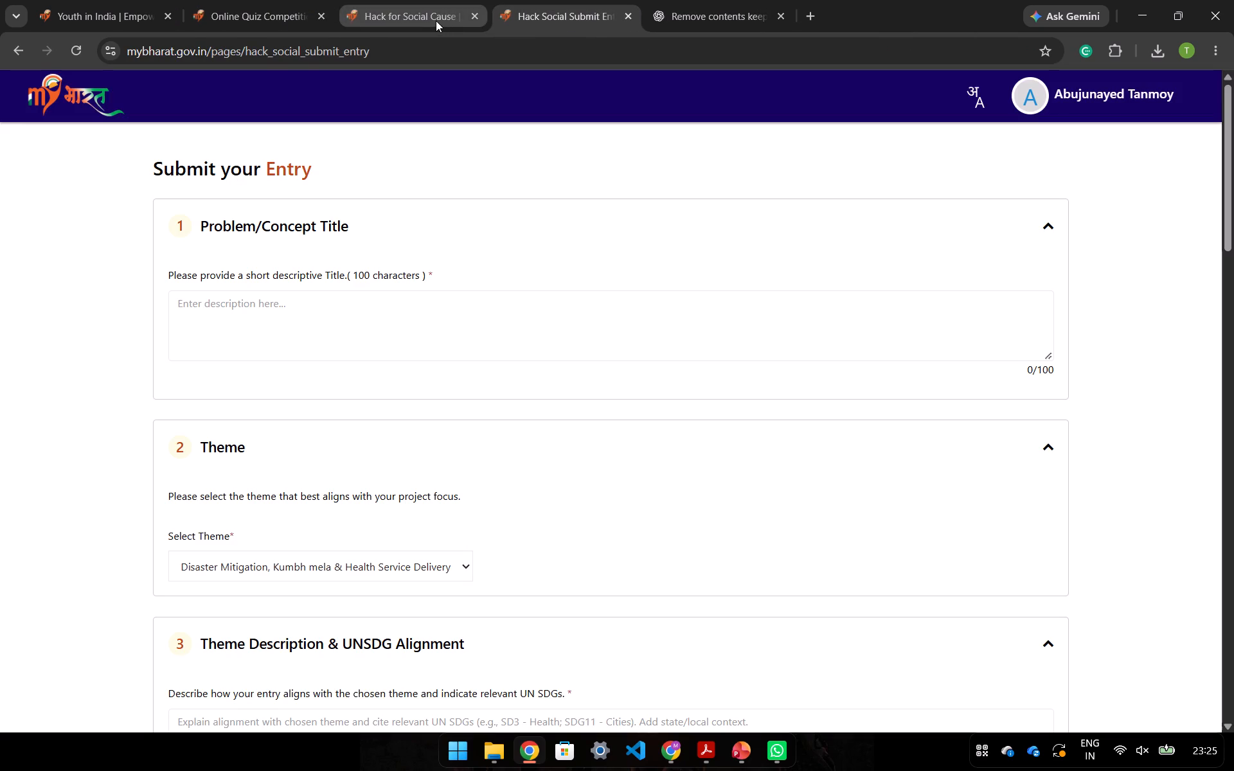
{"action": "left_click", "coordinate": [436, 21]}
{"action": "left_click", "coordinate": [472, 13]}
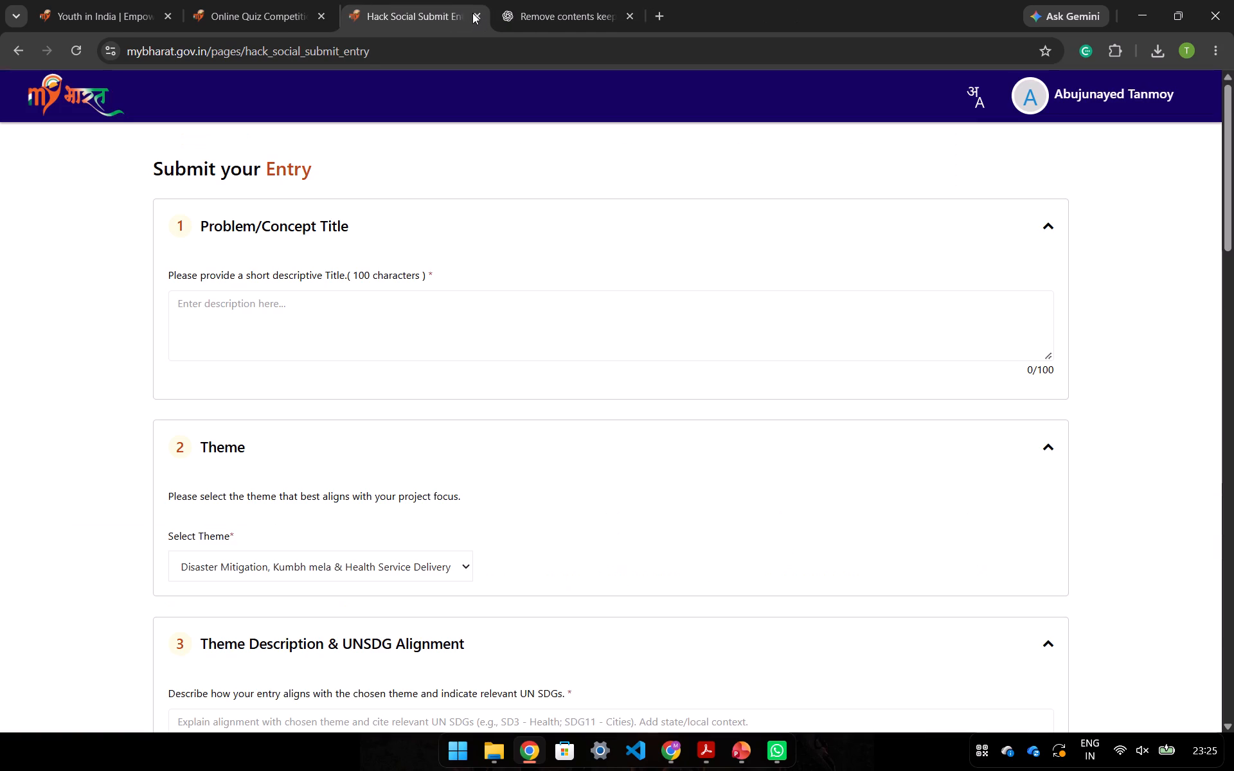
{"action": "left_click", "coordinate": [319, 14]}
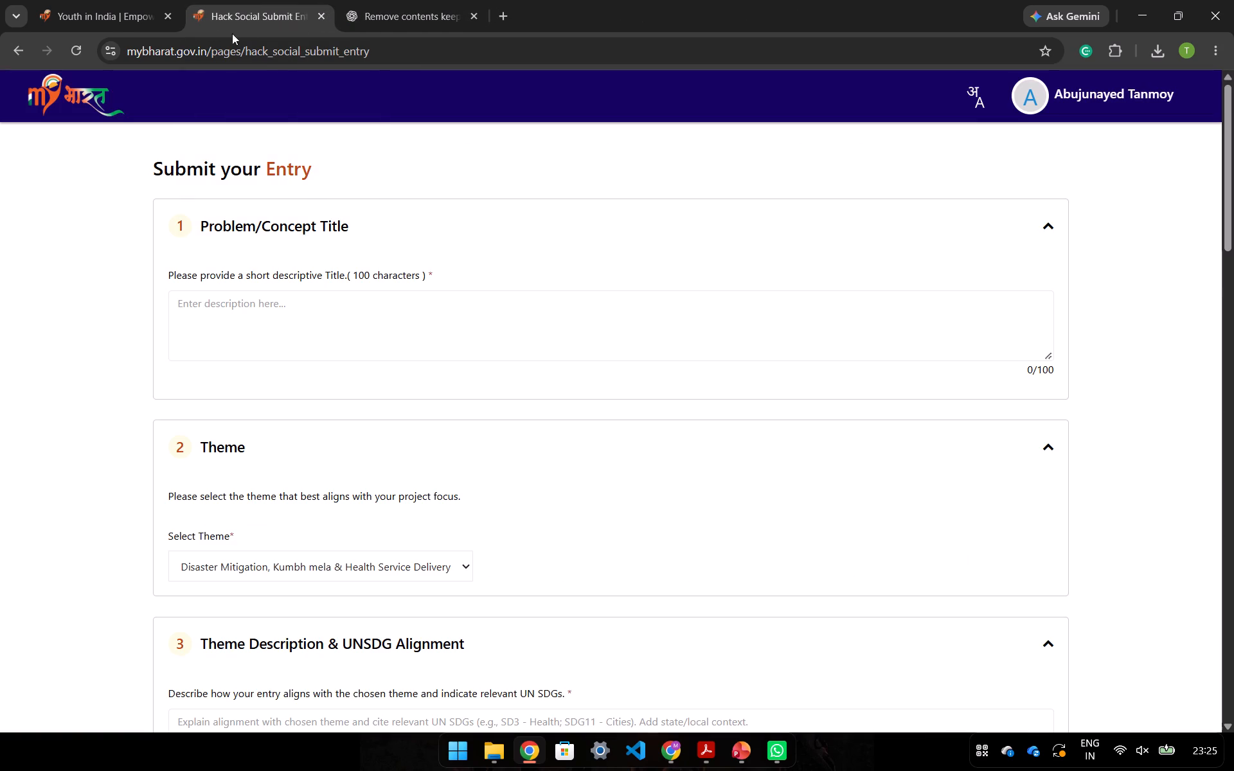
{"action": "left_click", "coordinate": [169, 12]}
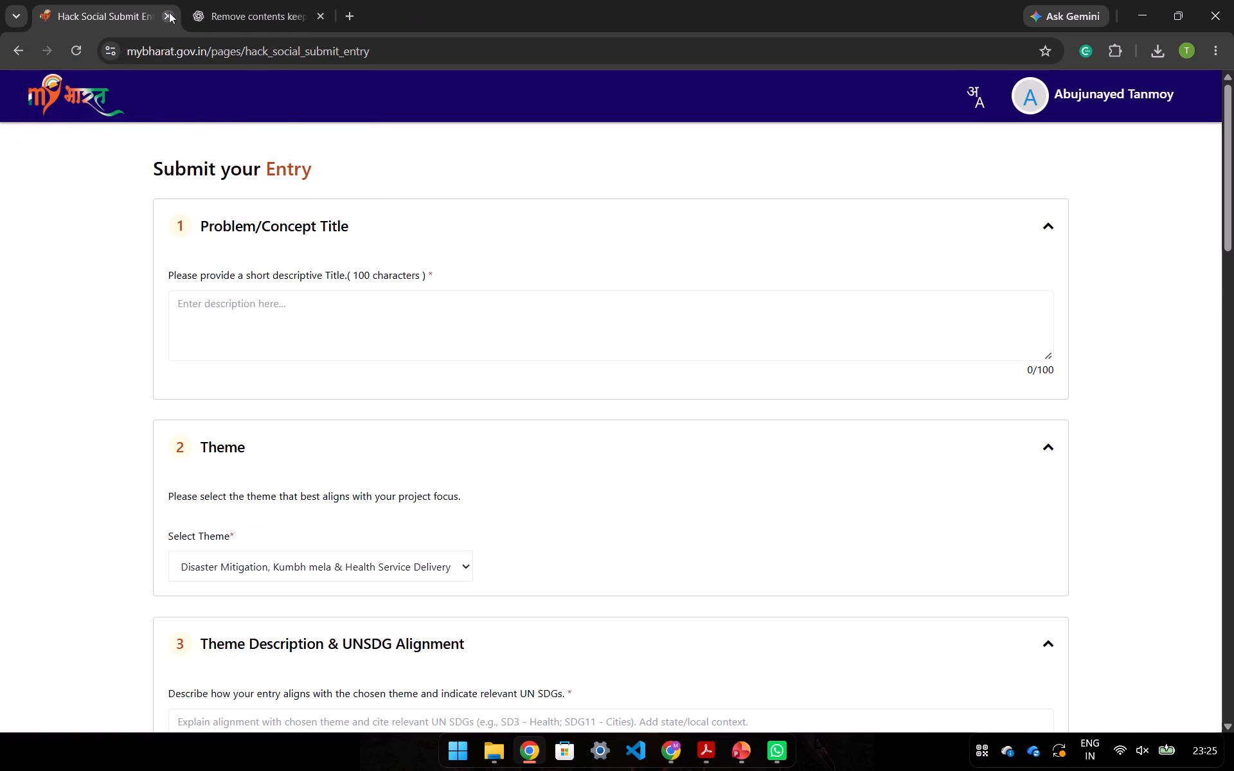
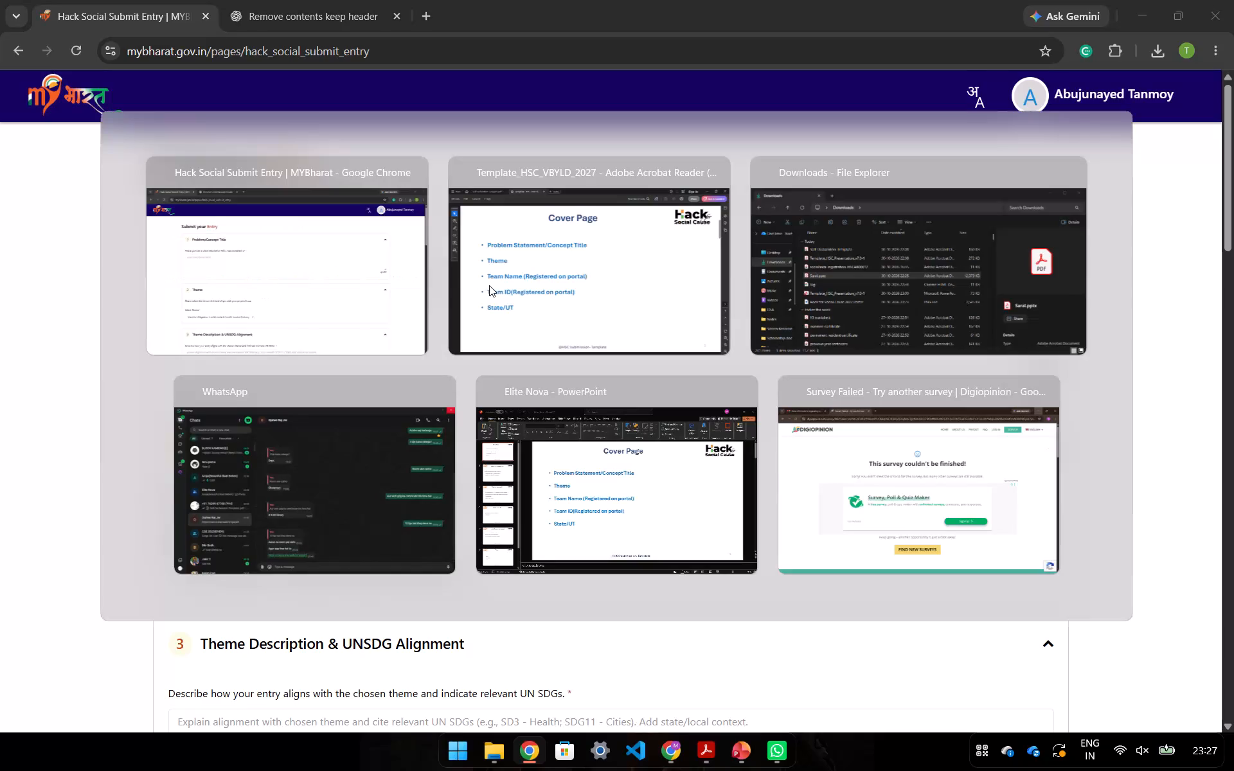
Close the Downloads folder window and switch to the Elite Nova presentation in PowerPoint.
{"action": "key", "text": "alt+Tab"}
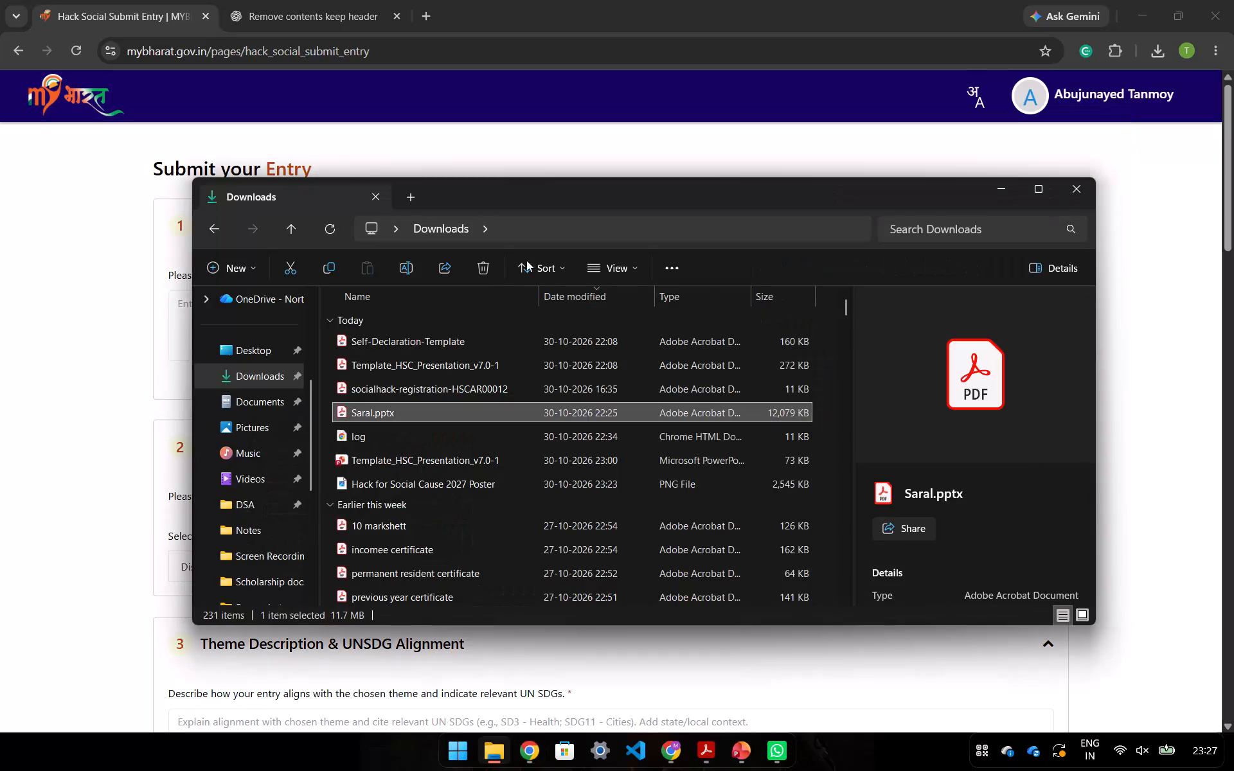
{"action": "left_click", "coordinate": [1077, 191]}
{"action": "key", "text": "alt+Tab"}
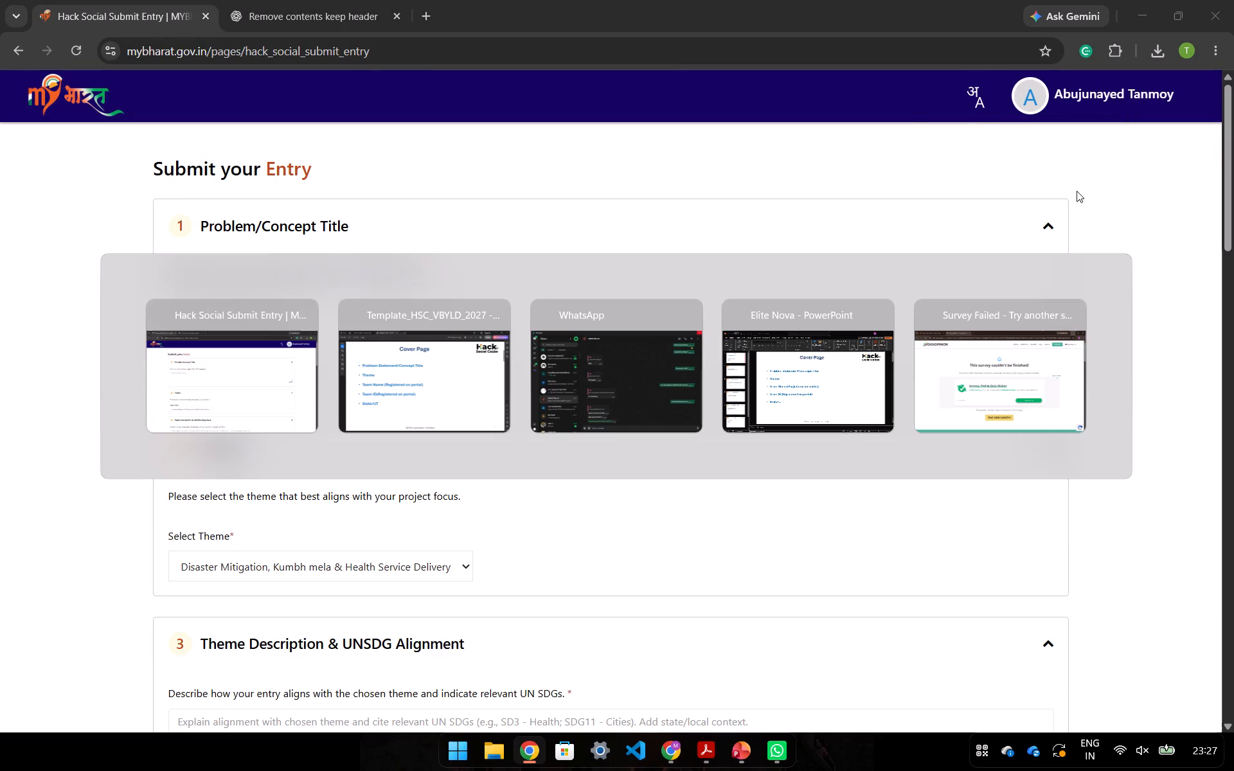
{"action": "key", "text": "alt+Tab"}
{"action": "key", "text": "alt+Tab"}
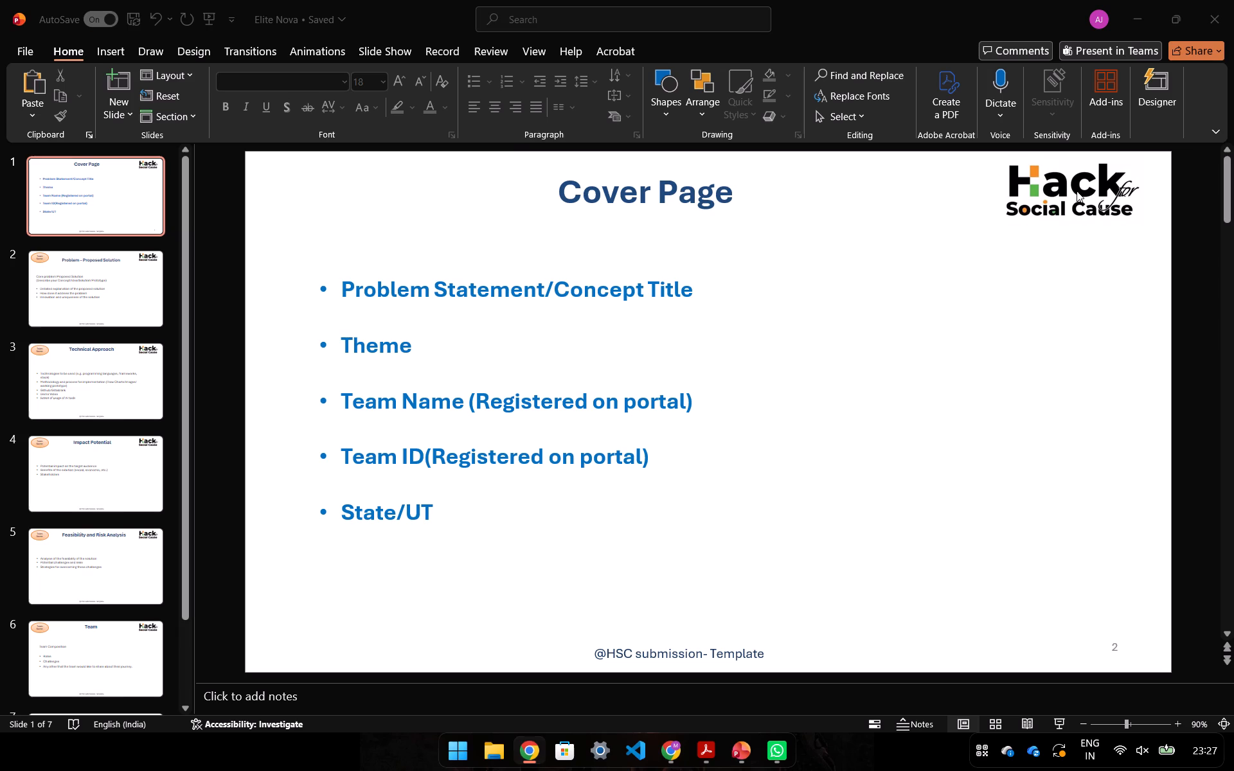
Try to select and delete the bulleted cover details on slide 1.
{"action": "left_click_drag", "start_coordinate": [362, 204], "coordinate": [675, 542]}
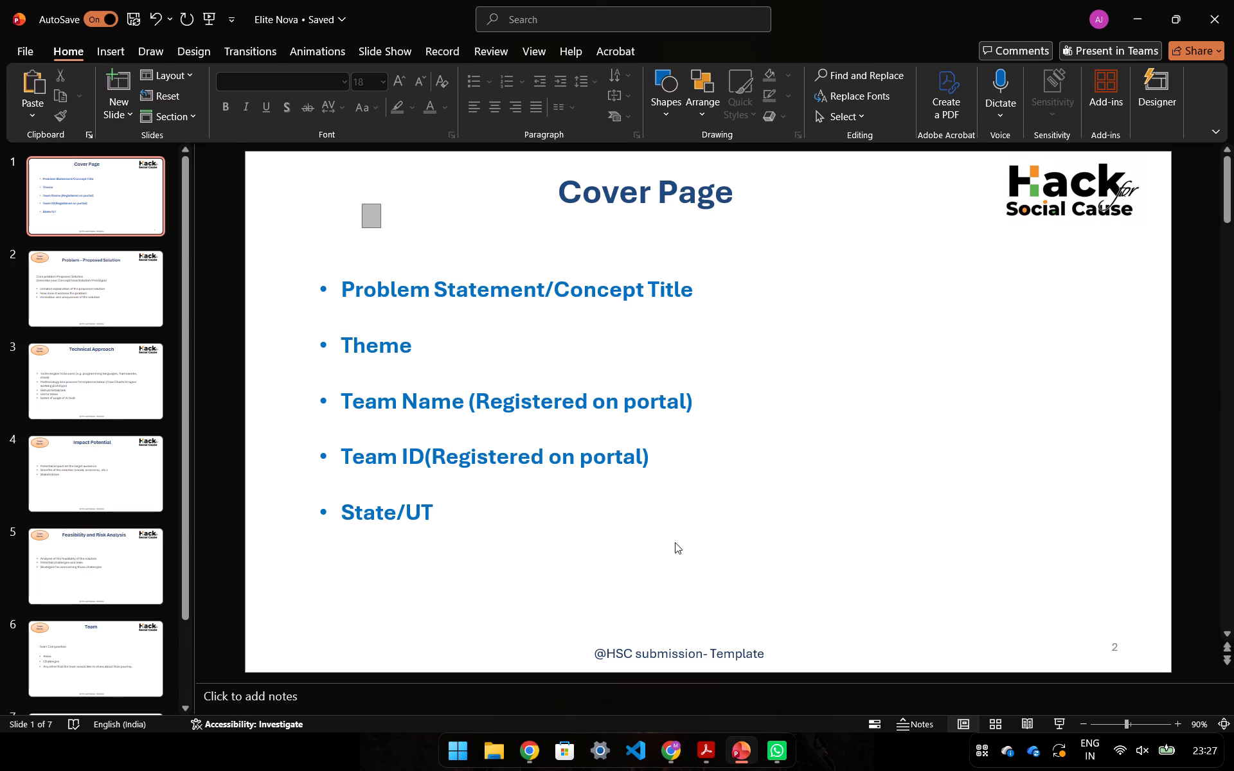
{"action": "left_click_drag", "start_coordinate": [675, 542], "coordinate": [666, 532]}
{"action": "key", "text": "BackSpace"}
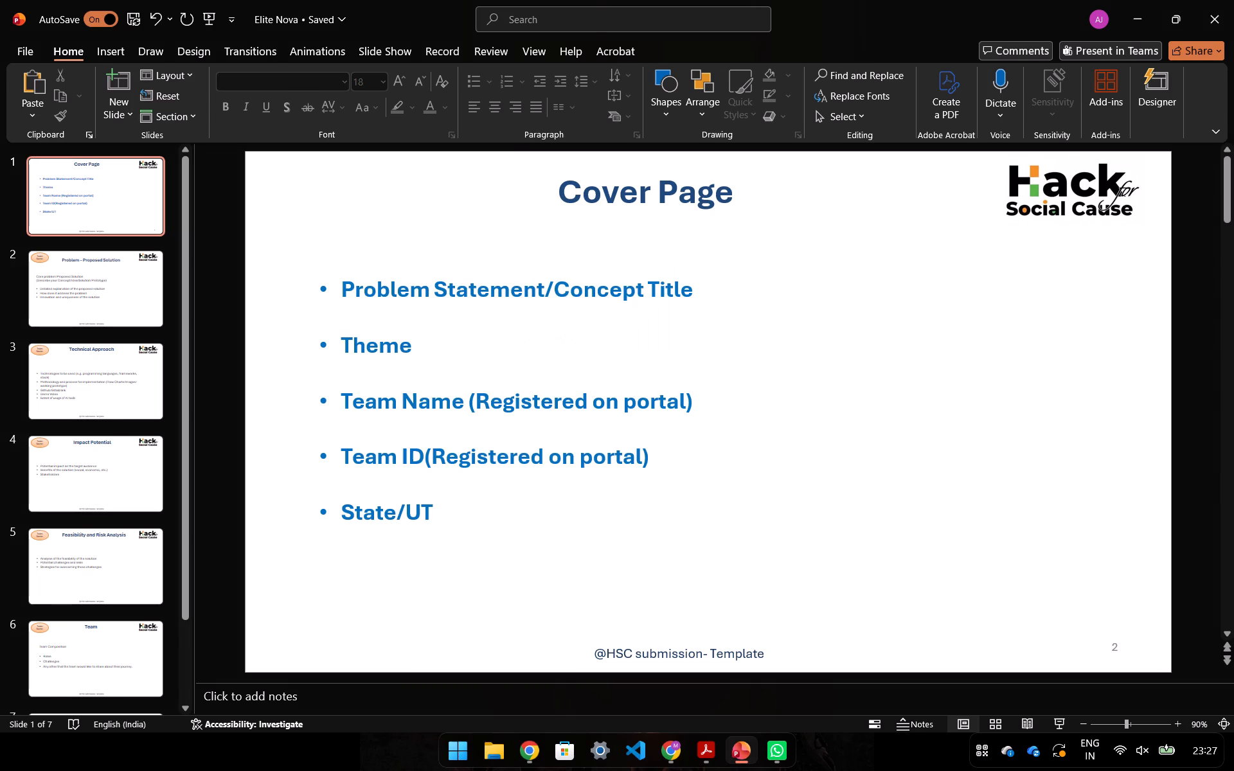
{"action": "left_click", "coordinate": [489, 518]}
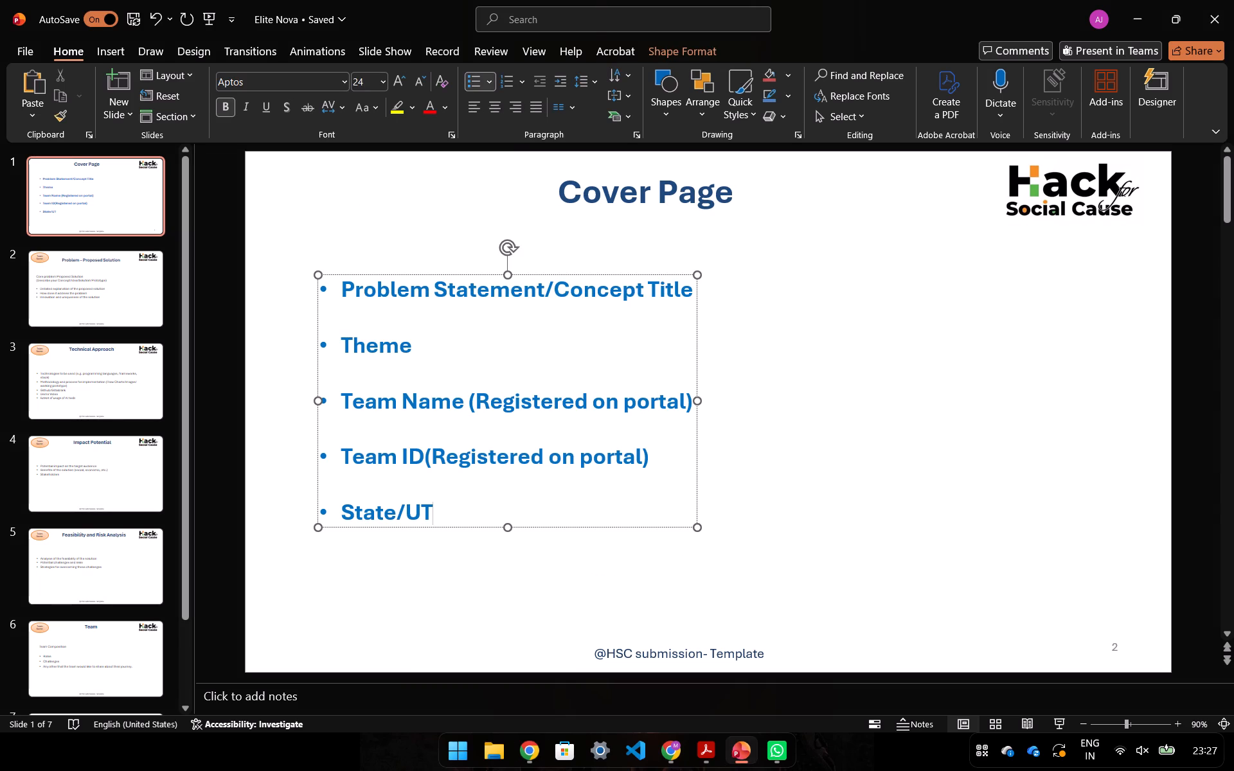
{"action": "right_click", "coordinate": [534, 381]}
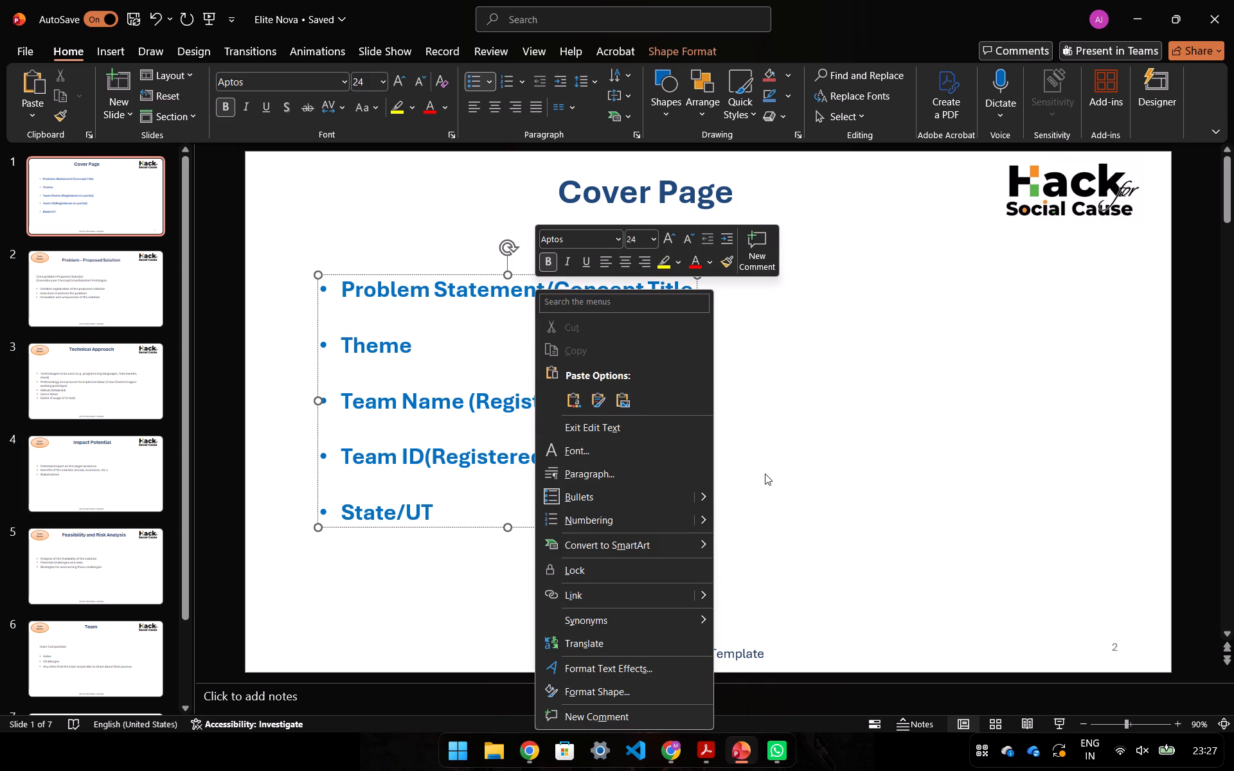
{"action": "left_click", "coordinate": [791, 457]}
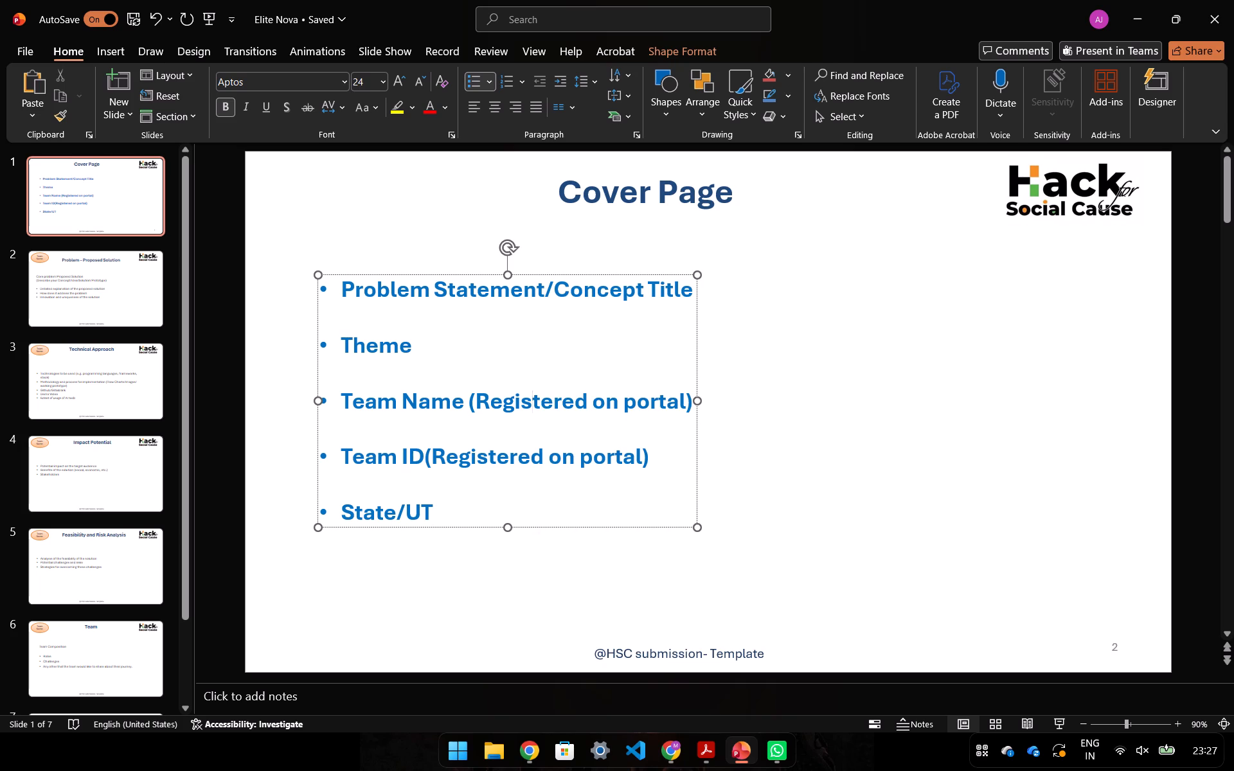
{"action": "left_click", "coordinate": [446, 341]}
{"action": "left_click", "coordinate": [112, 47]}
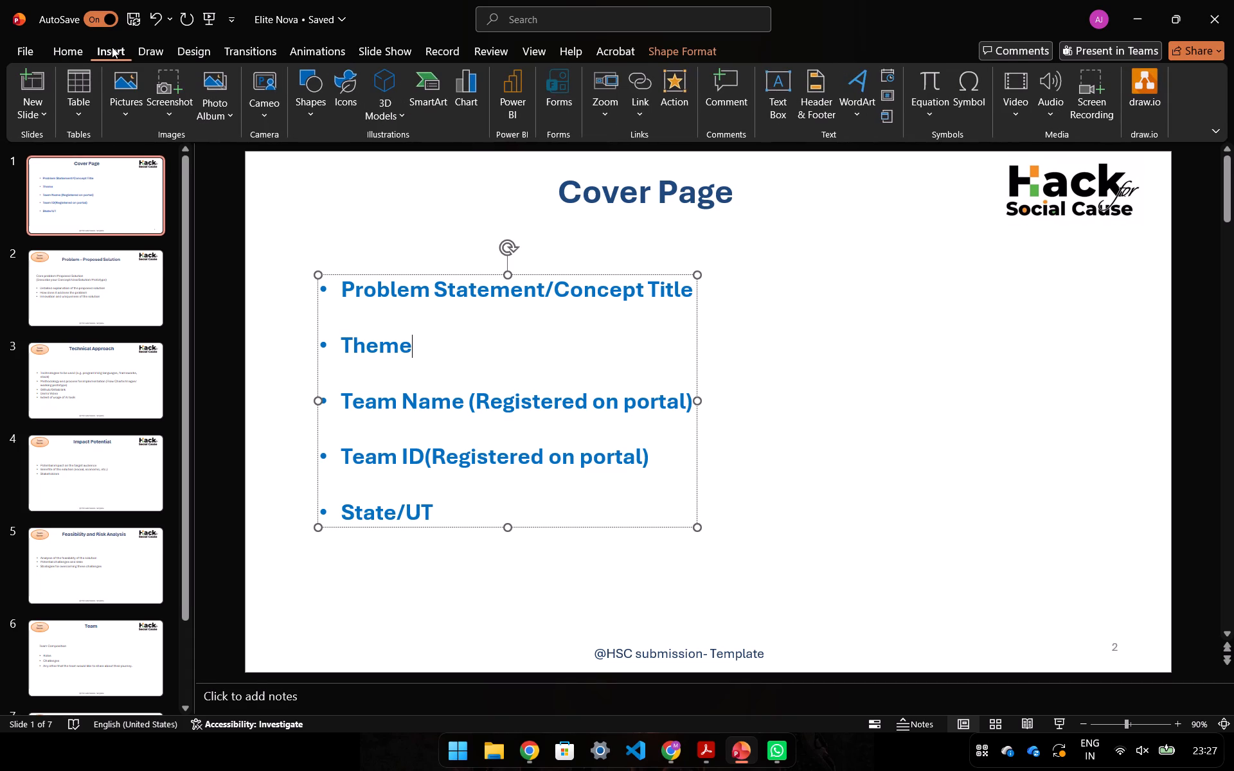
Delete the "Cover Page" title text from slide 1.
{"action": "left_click", "coordinate": [591, 172]}
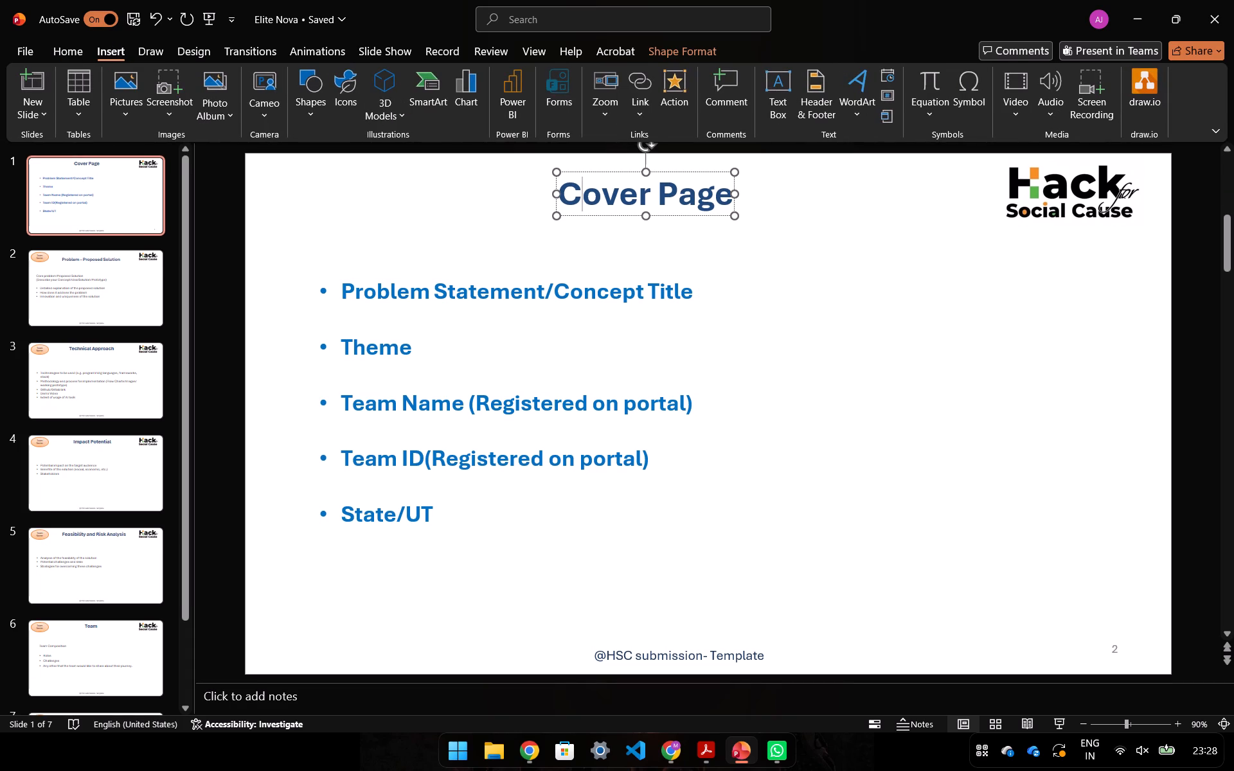
{"action": "key", "text": "BackSpace"}
{"action": "key", "text": "Right"}
{"action": "key", "text": "Right"}
{"action": "key", "text": "Right"}
{"action": "key", "text": "Right"}
{"action": "key", "text": "Right"}
{"action": "key", "text": "Right"}
{"action": "key", "text": "Right"}
{"action": "key", "text": "Right"}
{"action": "key", "text": "Right"}
{"action": "key", "text": "Right"}
{"action": "key", "text": "Right"}
{"action": "key", "text": "Right"}
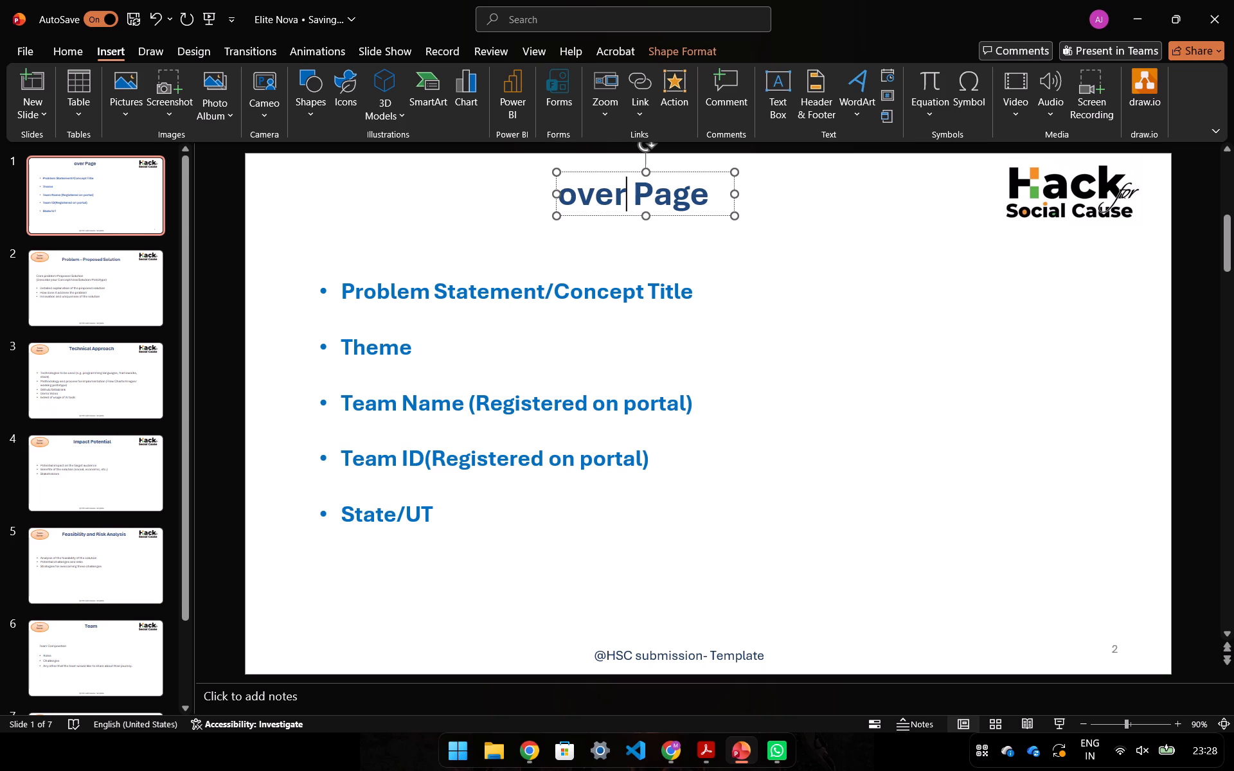
{"action": "key", "text": "BackSpace"}
{"action": "key", "text": "BackSpace"}
{"action": "key", "text": "BackSpace"}
{"action": "key", "text": "BackSpace"}
{"action": "key", "text": "BackSpace"}
{"action": "key", "text": "BackSpace"}
{"action": "key", "text": "BackSpace"}
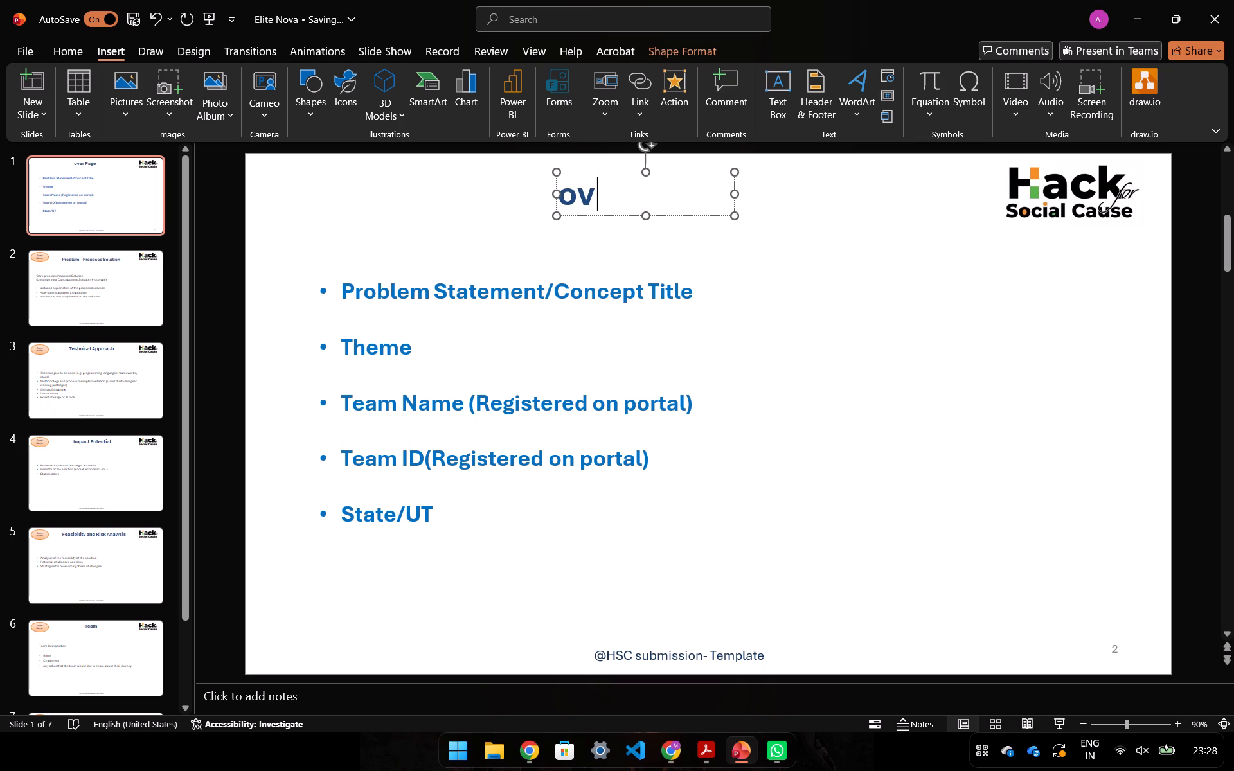
{"action": "key", "text": "BackSpace"}
{"action": "key", "text": "BackSpace"}
Shrink the empty title placeholder on slide 1 to a tiny box toward its upper-right corner.
{"action": "right_click", "coordinate": [610, 193]}
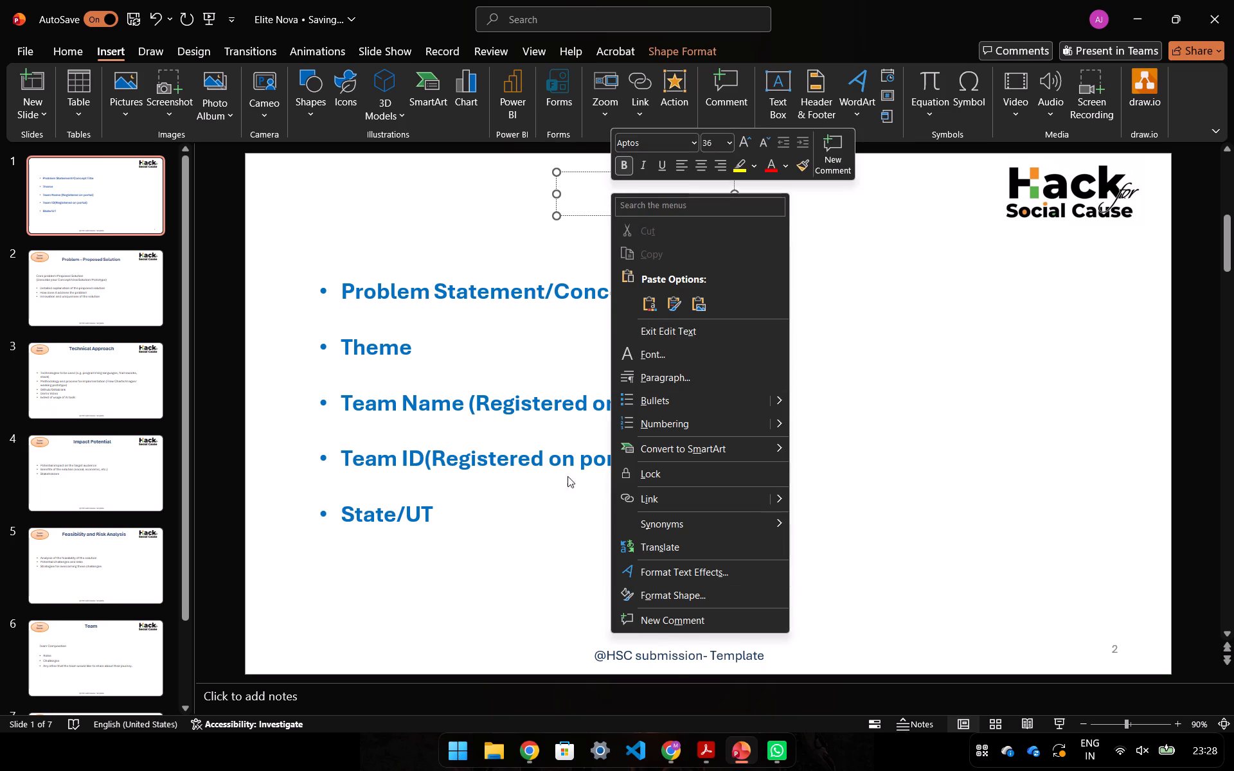
{"action": "left_click", "coordinate": [551, 318]}
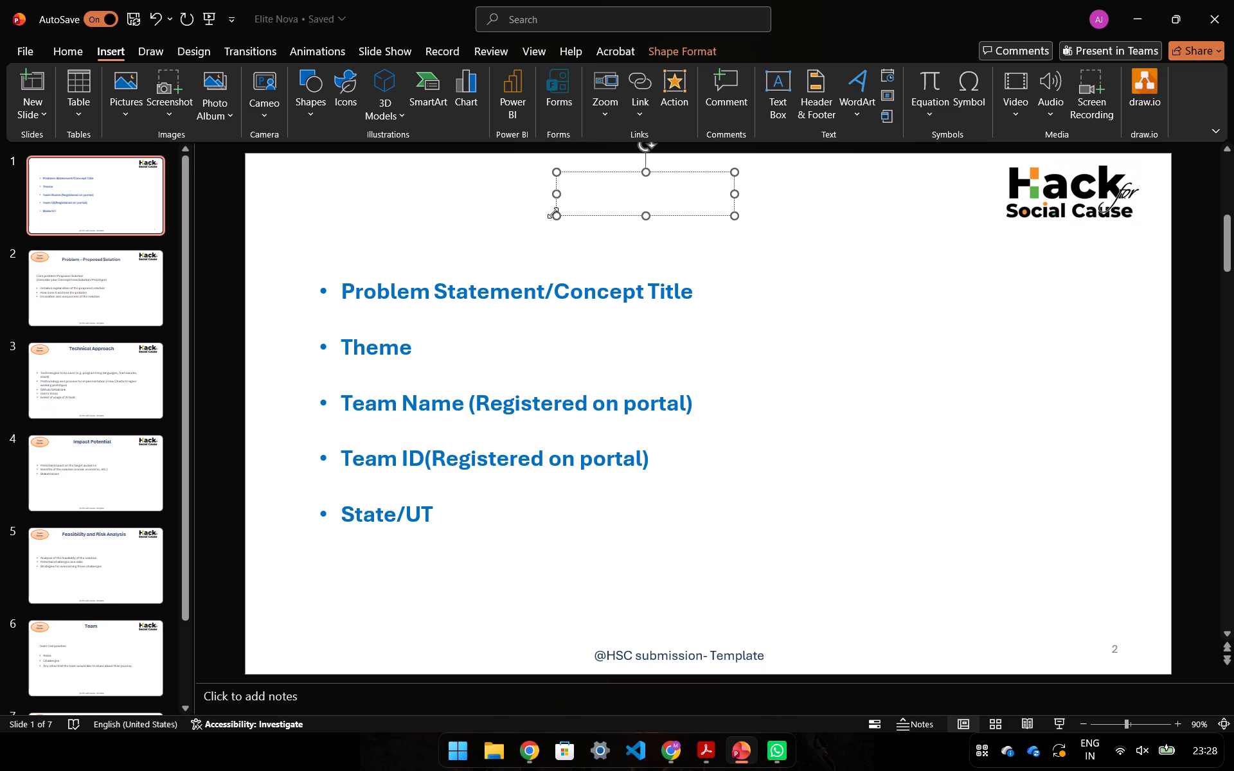
{"action": "left_click_drag", "start_coordinate": [553, 213], "coordinate": [717, 181]}
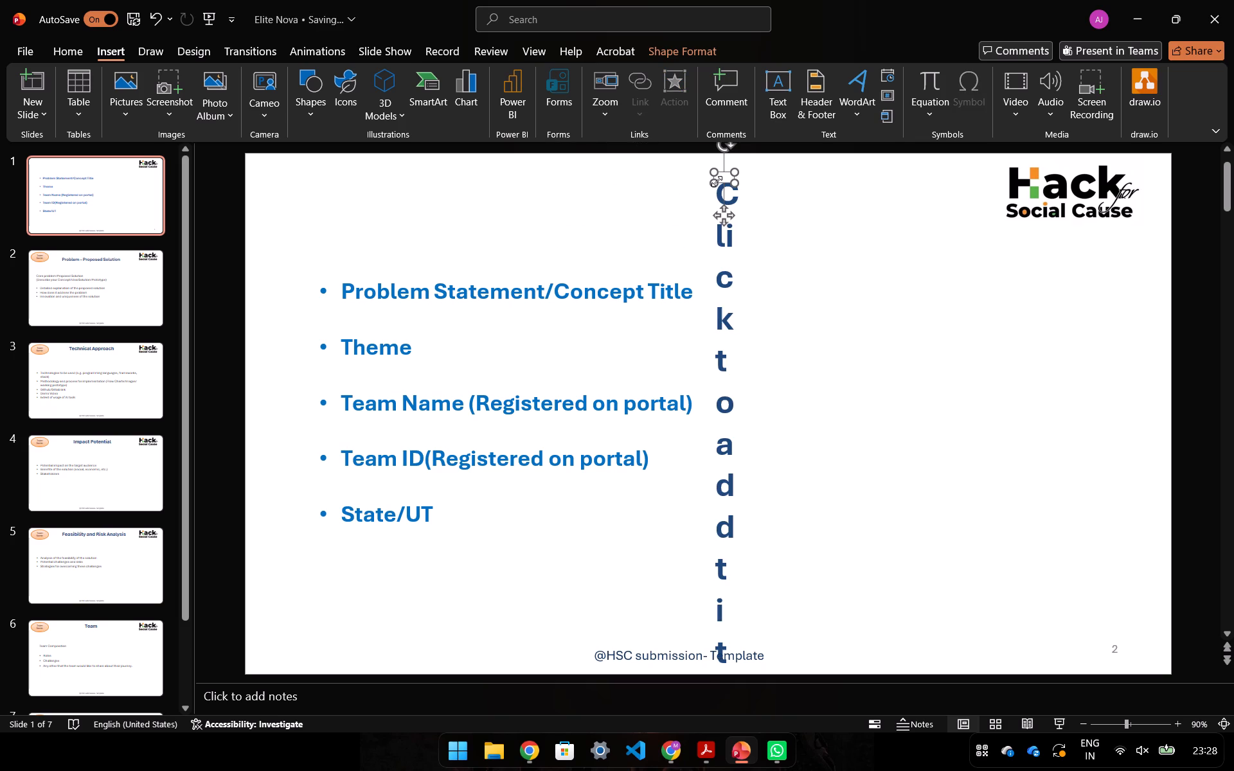
{"action": "left_click", "coordinate": [814, 209]}
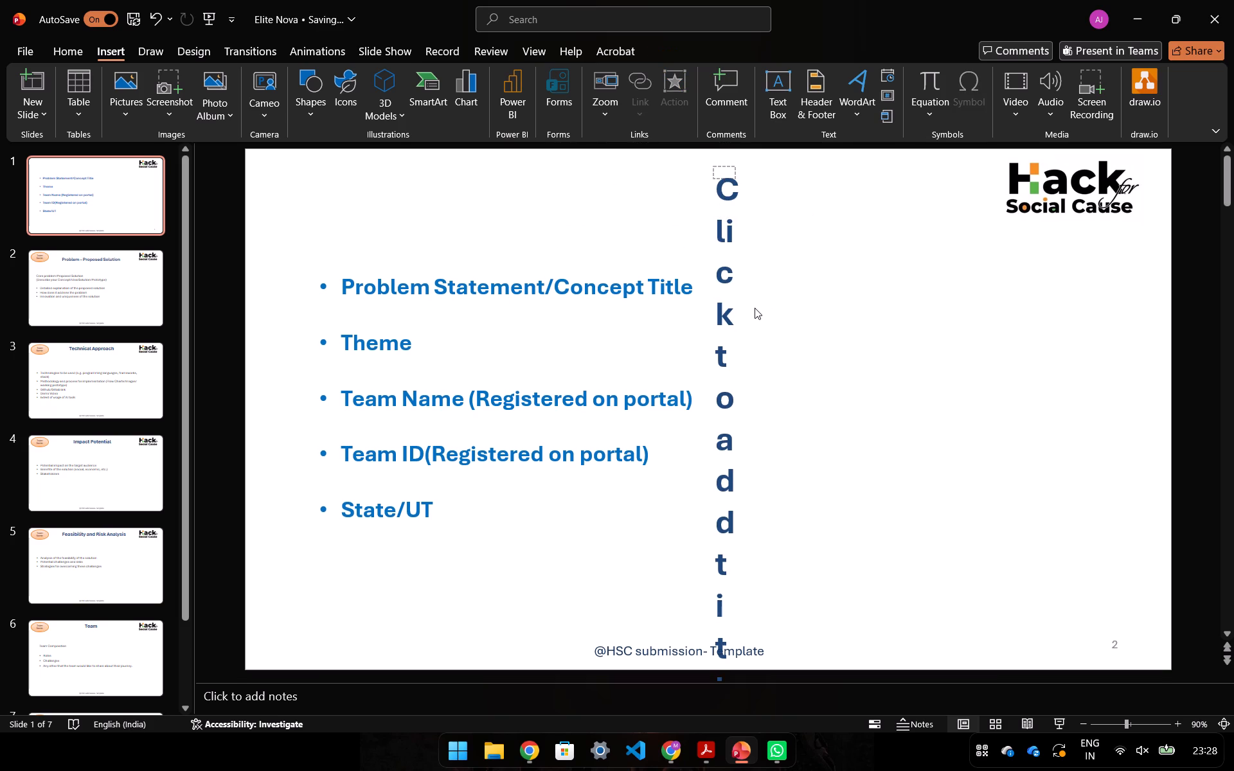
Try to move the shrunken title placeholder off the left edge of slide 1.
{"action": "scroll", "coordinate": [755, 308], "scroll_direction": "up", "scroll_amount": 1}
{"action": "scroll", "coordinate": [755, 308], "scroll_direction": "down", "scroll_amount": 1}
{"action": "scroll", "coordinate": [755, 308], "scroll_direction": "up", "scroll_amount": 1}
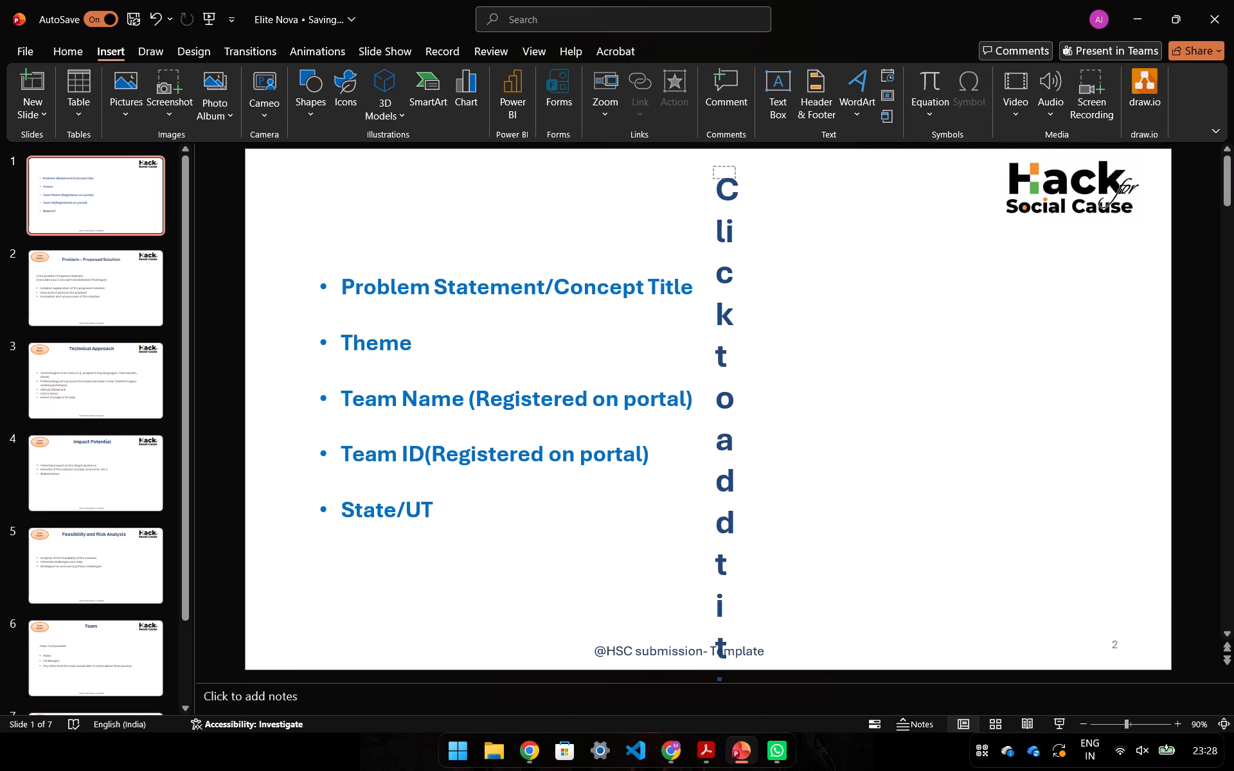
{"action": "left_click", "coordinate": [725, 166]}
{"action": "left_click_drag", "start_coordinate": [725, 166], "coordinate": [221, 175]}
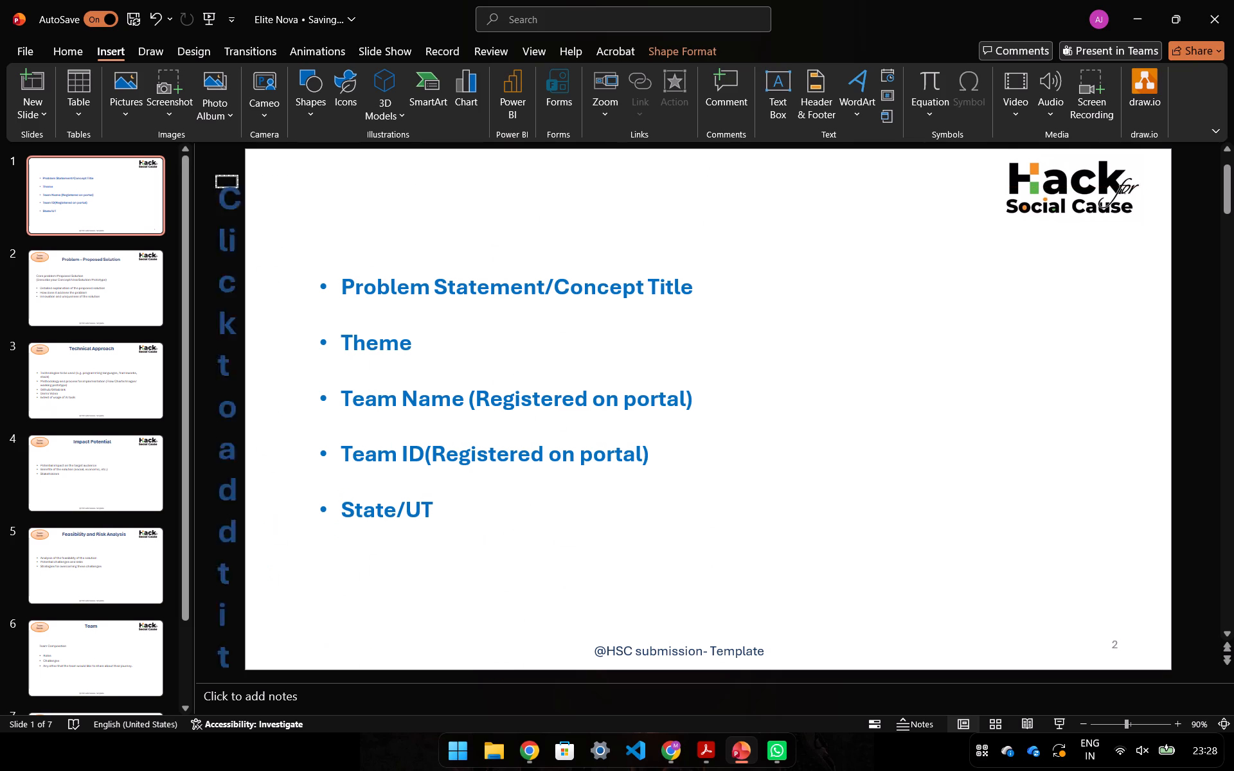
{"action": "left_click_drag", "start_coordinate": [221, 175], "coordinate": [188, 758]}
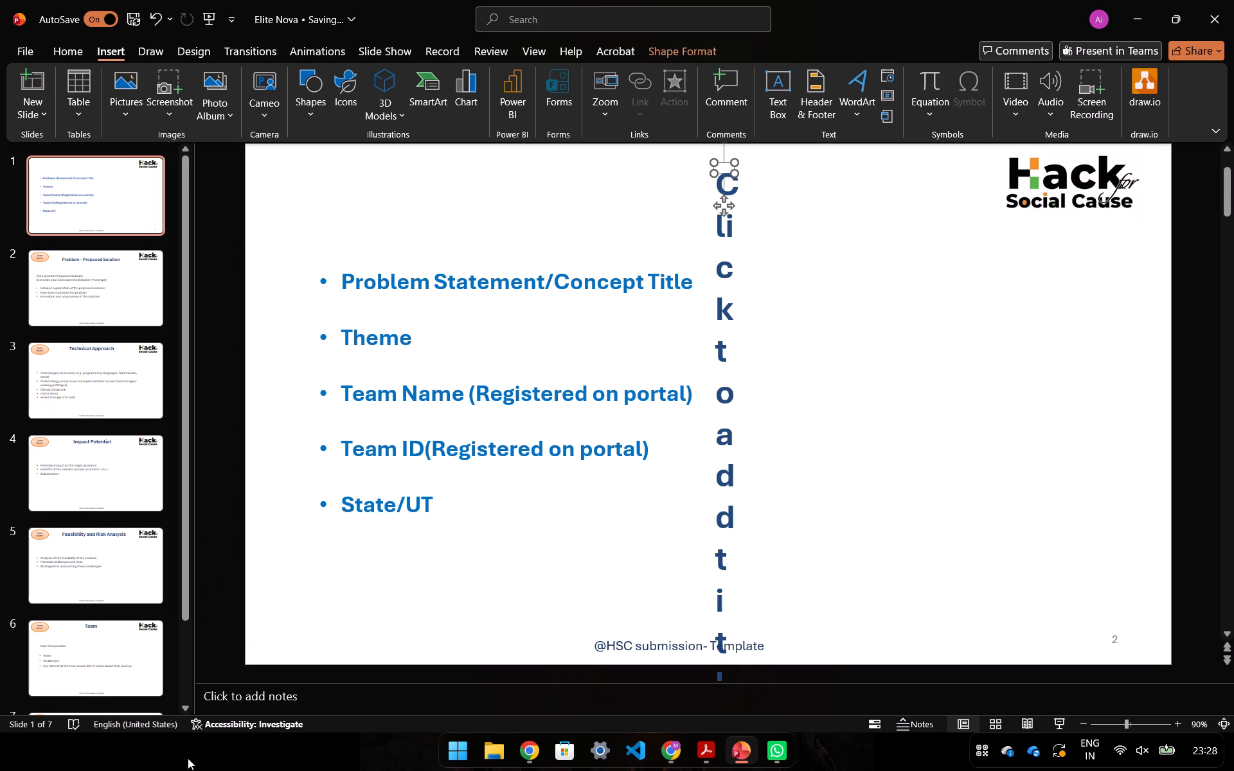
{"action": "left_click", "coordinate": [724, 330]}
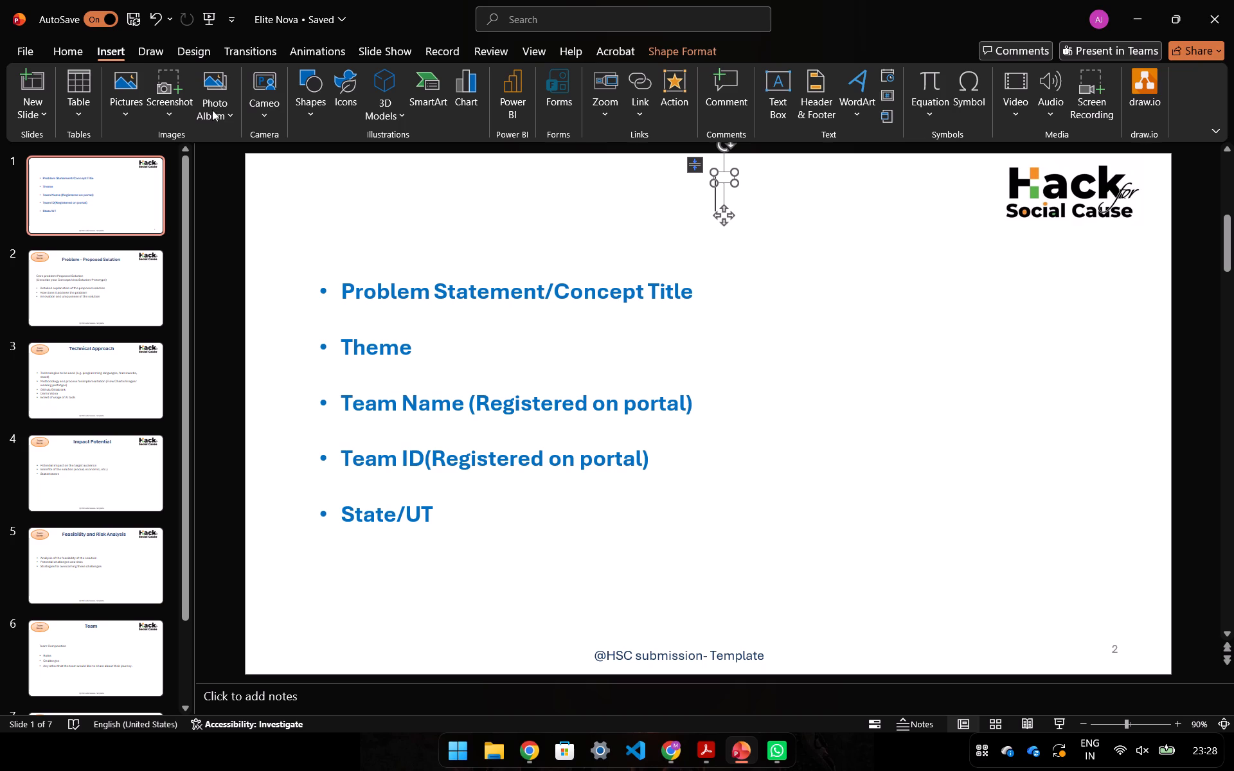
Insert the picture "Hack for Social Cause 2027 Poster" from the Downloads folder onto slide 1.
{"action": "left_click", "coordinate": [129, 103]}
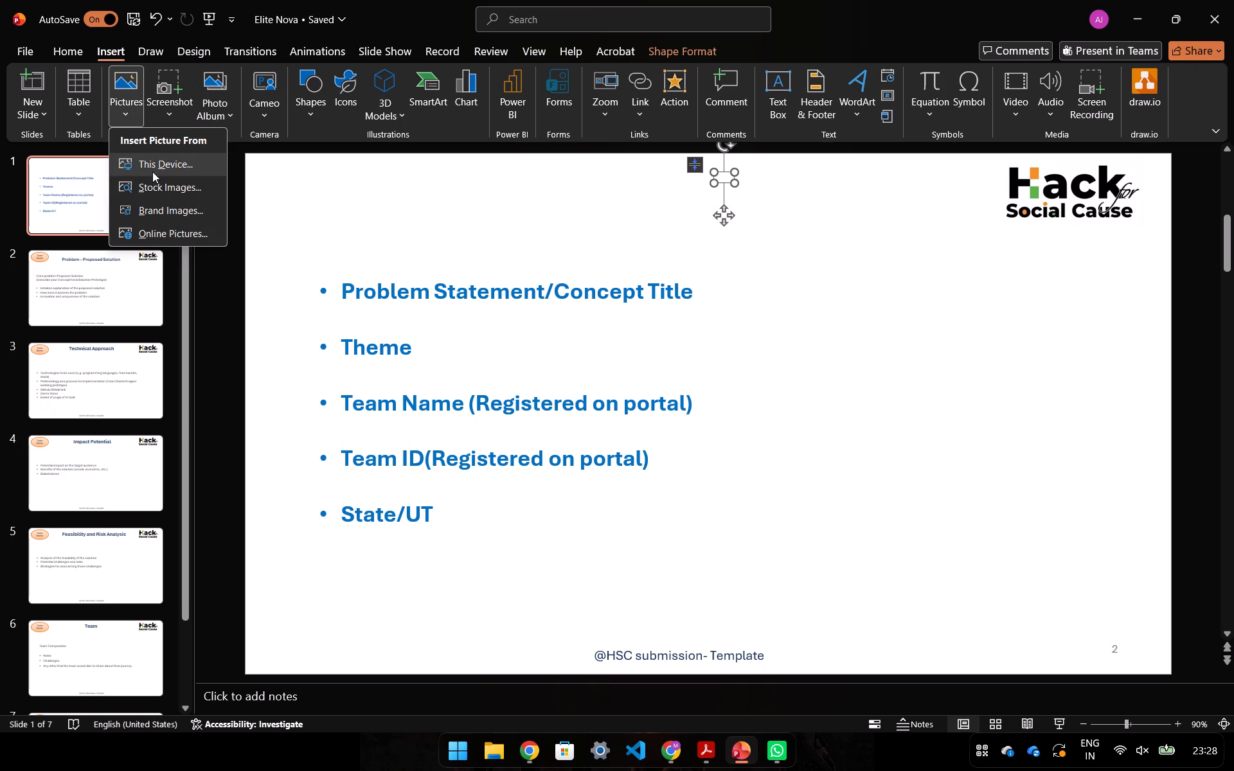
{"action": "left_click", "coordinate": [152, 172]}
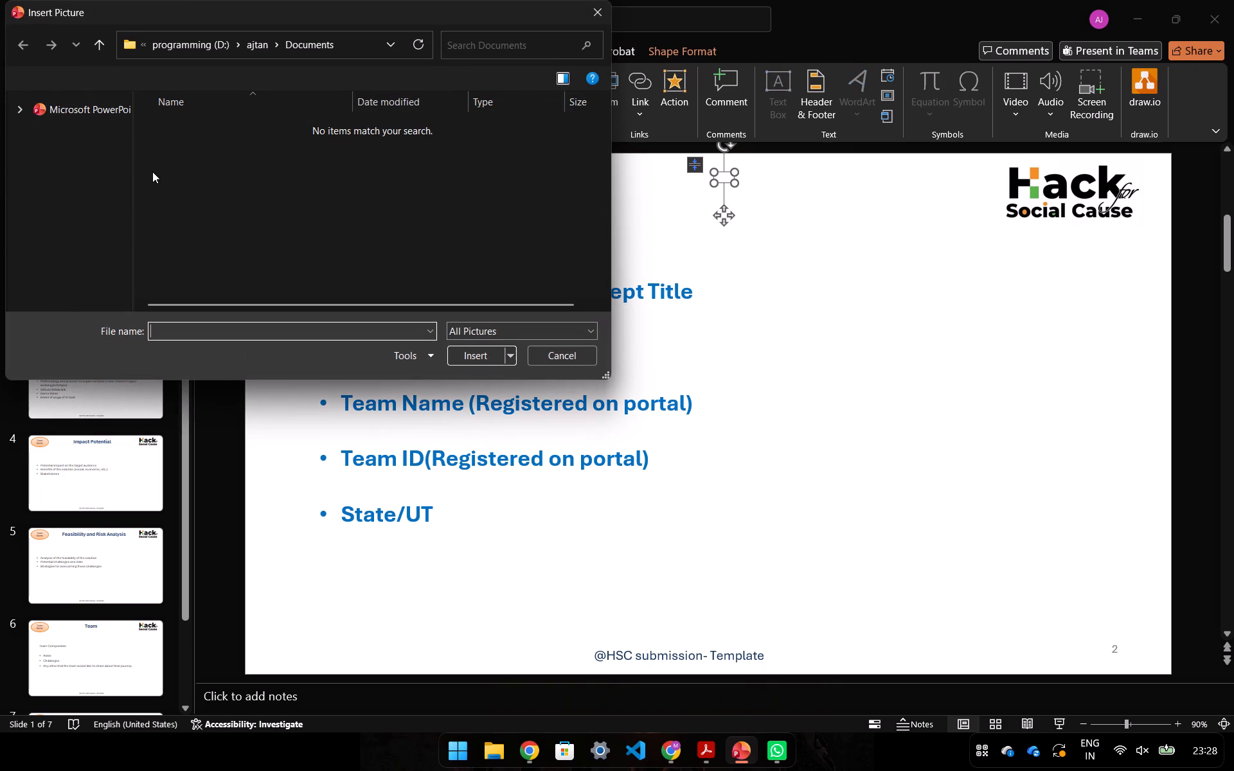
{"action": "scroll", "coordinate": [73, 191], "scroll_direction": "up", "scroll_amount": 2}
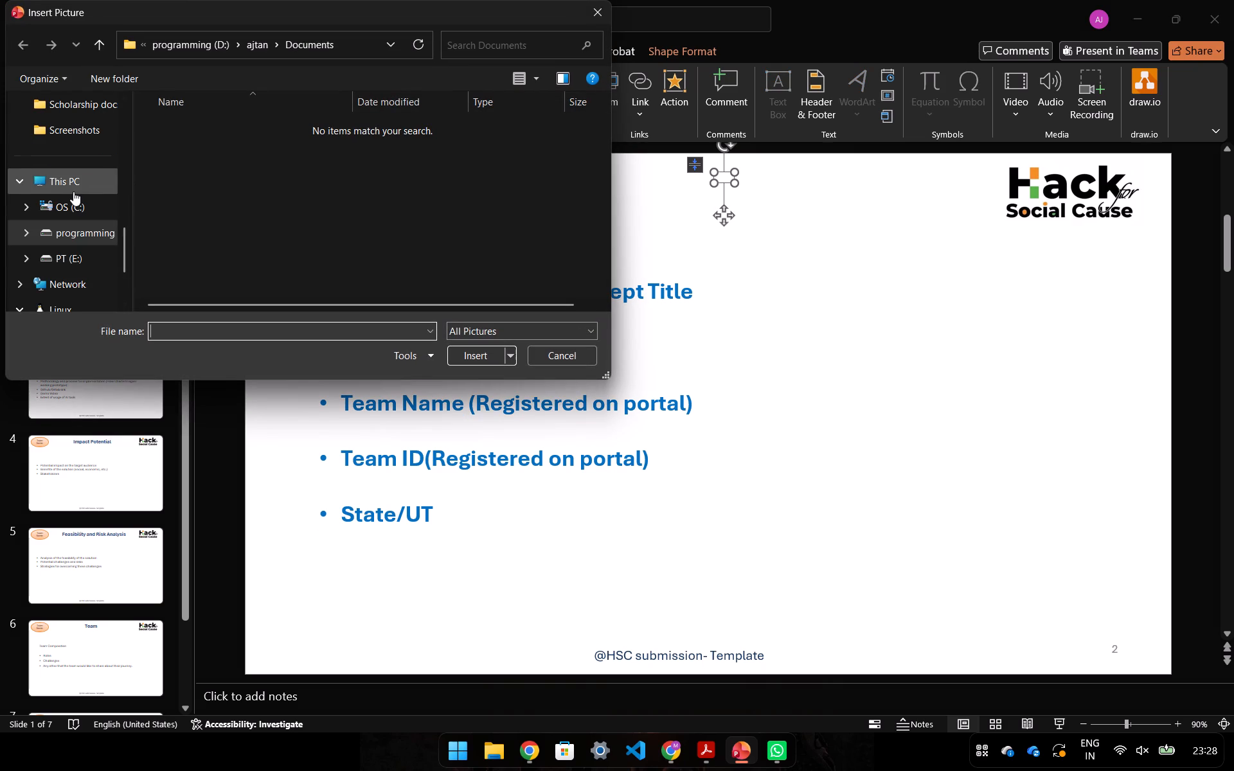
{"action": "scroll", "coordinate": [73, 191], "scroll_direction": "up", "scroll_amount": 3}
{"action": "scroll", "coordinate": [73, 191], "scroll_direction": "down", "scroll_amount": 1}
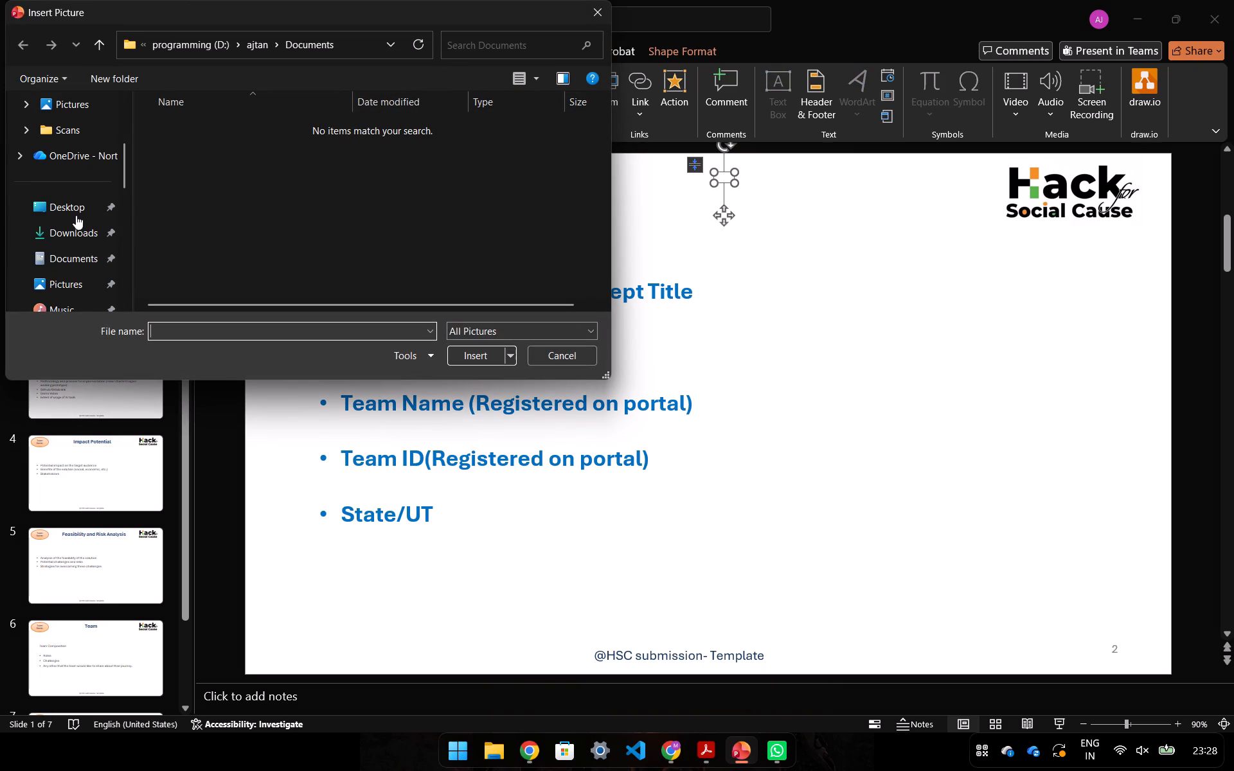
{"action": "left_click", "coordinate": [76, 228]}
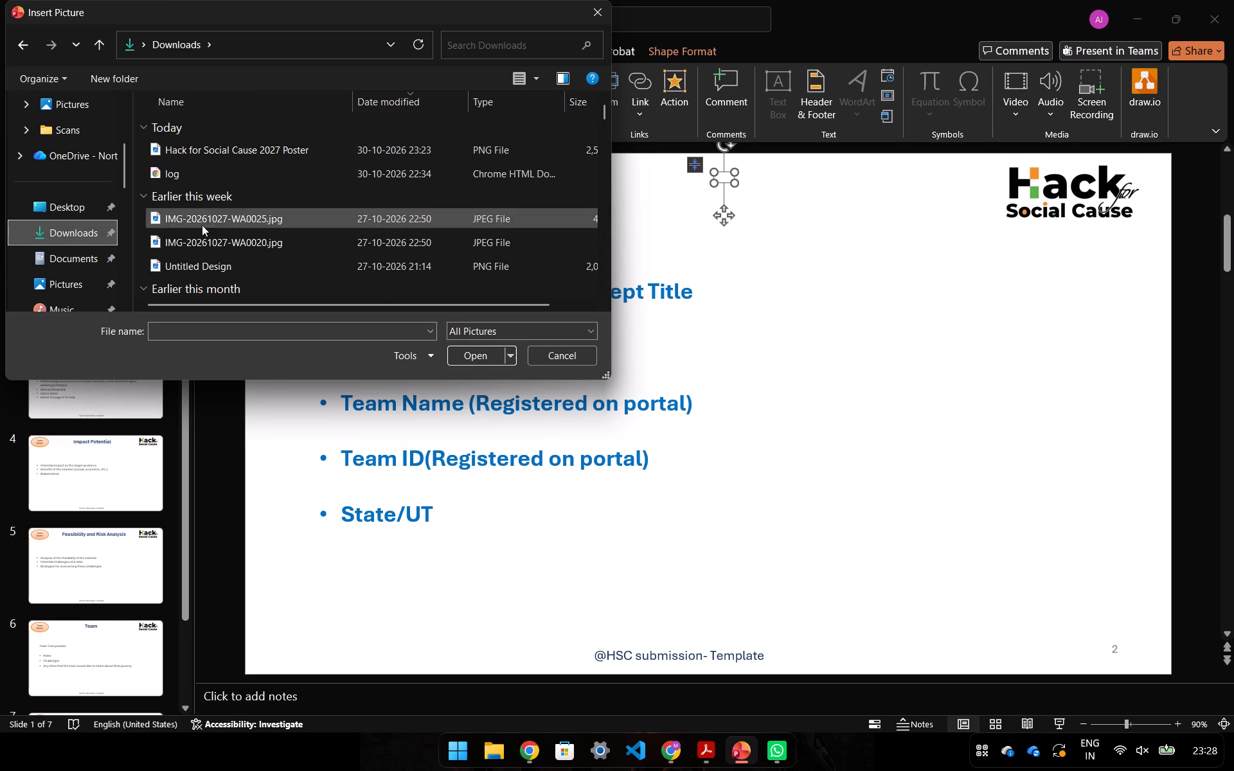
{"action": "left_click", "coordinate": [264, 157]}
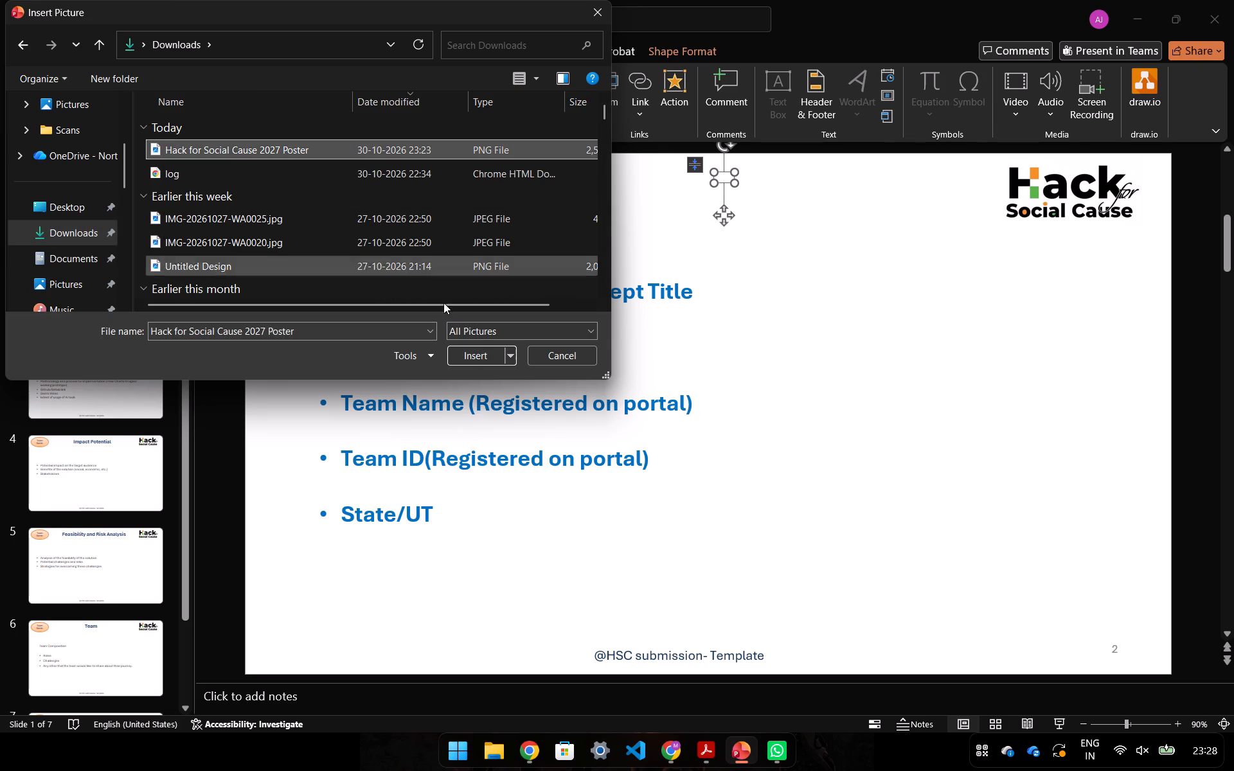
{"action": "left_click", "coordinate": [482, 352]}
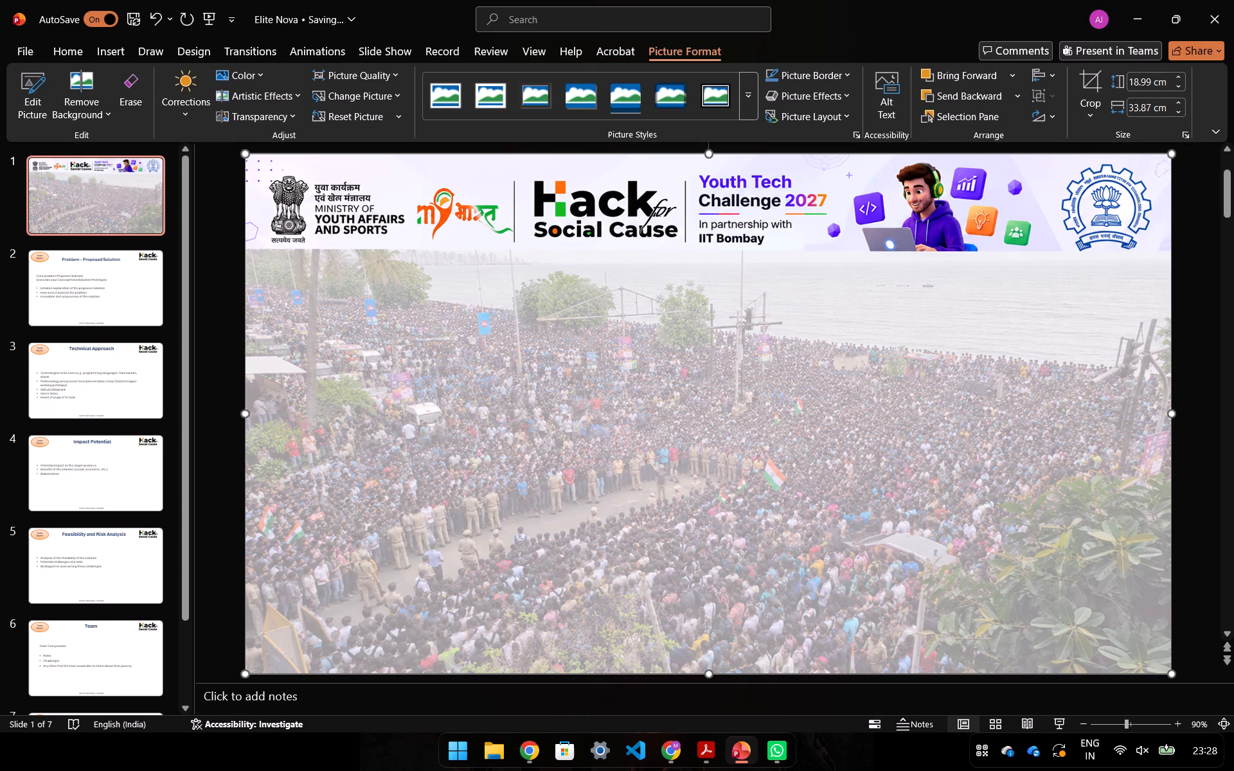
Stretch the poster picture's bottom edge slightly, to a height of about 19.02 cm.
{"action": "scroll", "coordinate": [551, 408], "scroll_direction": "down", "scroll_amount": 1}
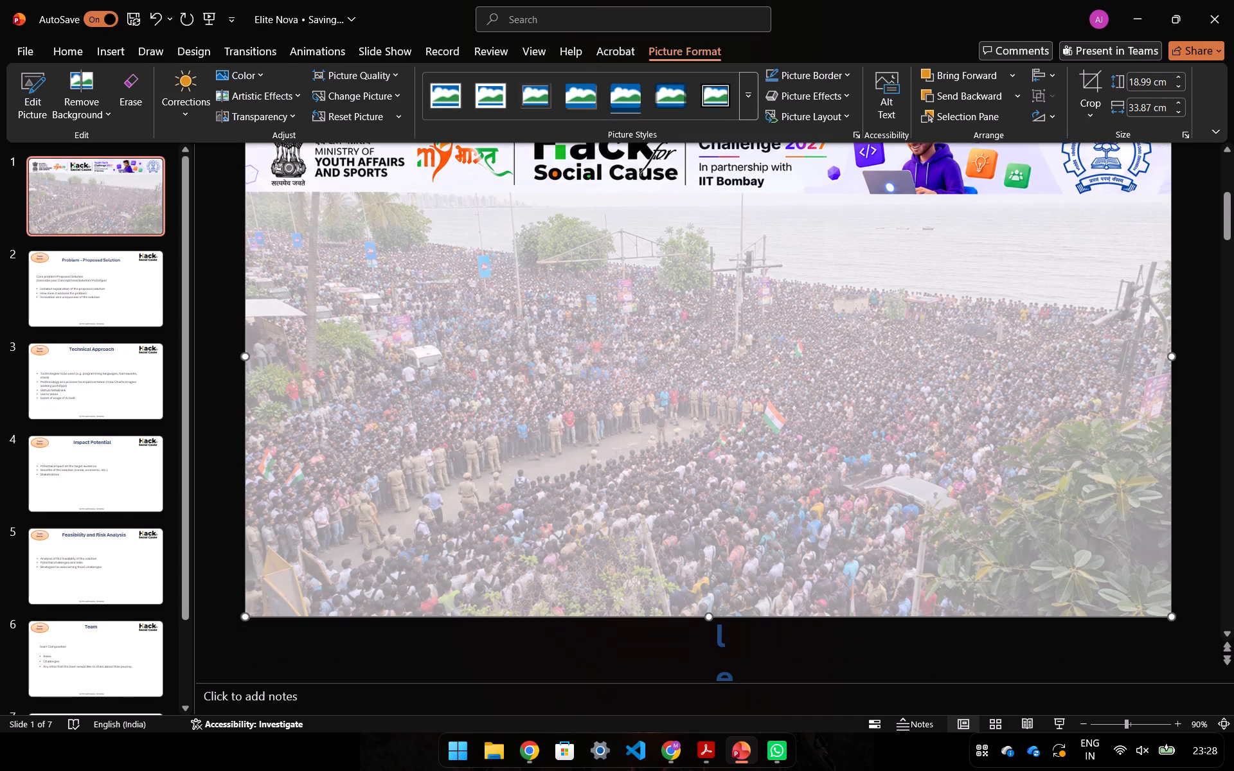
{"action": "scroll", "coordinate": [551, 408], "scroll_direction": "down", "scroll_amount": 1}
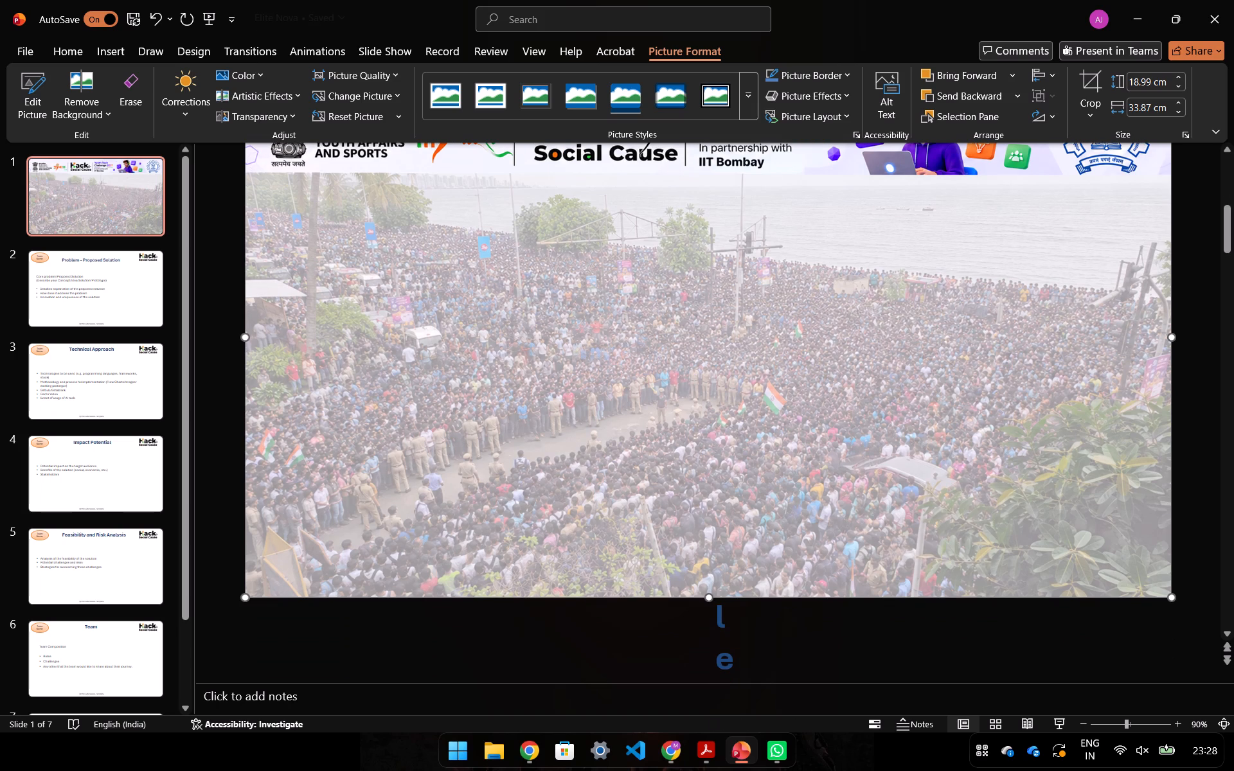
{"action": "left_click", "coordinate": [707, 598]}
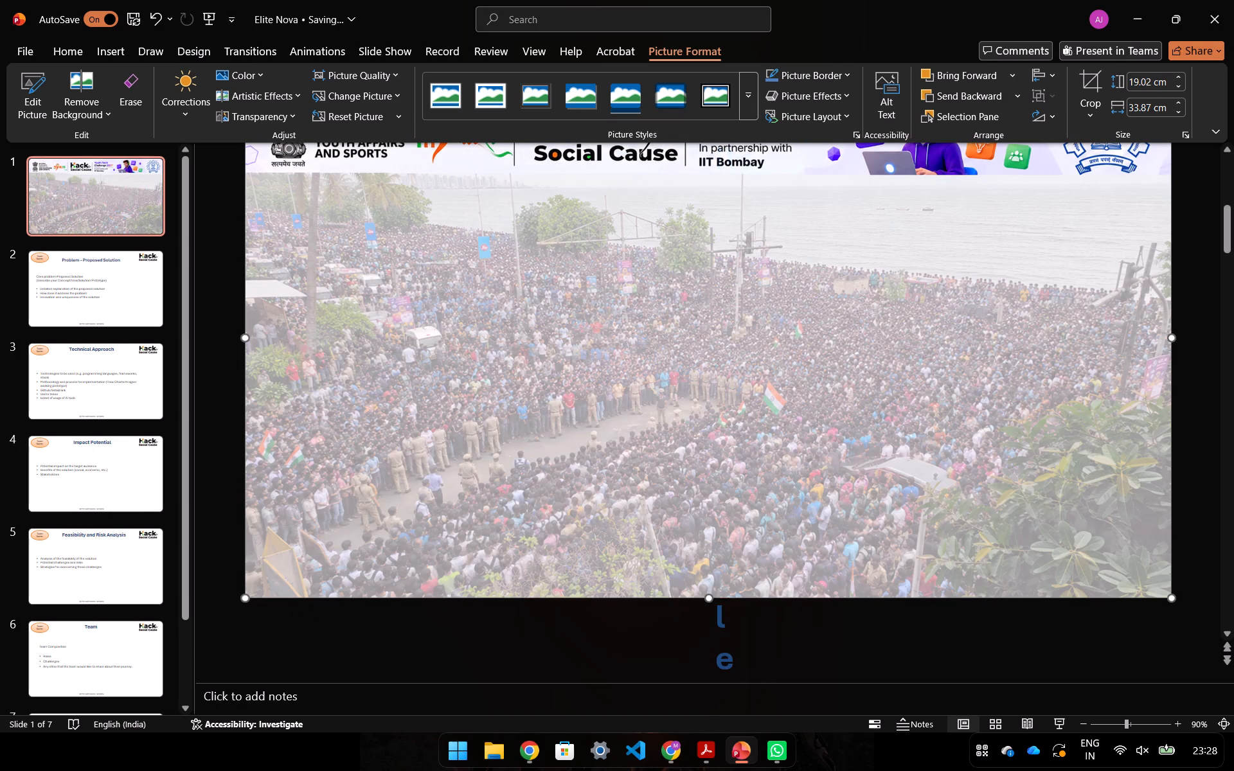
Move the shrunken title placeholder to just below the poster's header, near the slide's left edge.
{"action": "left_click", "coordinate": [721, 622]}
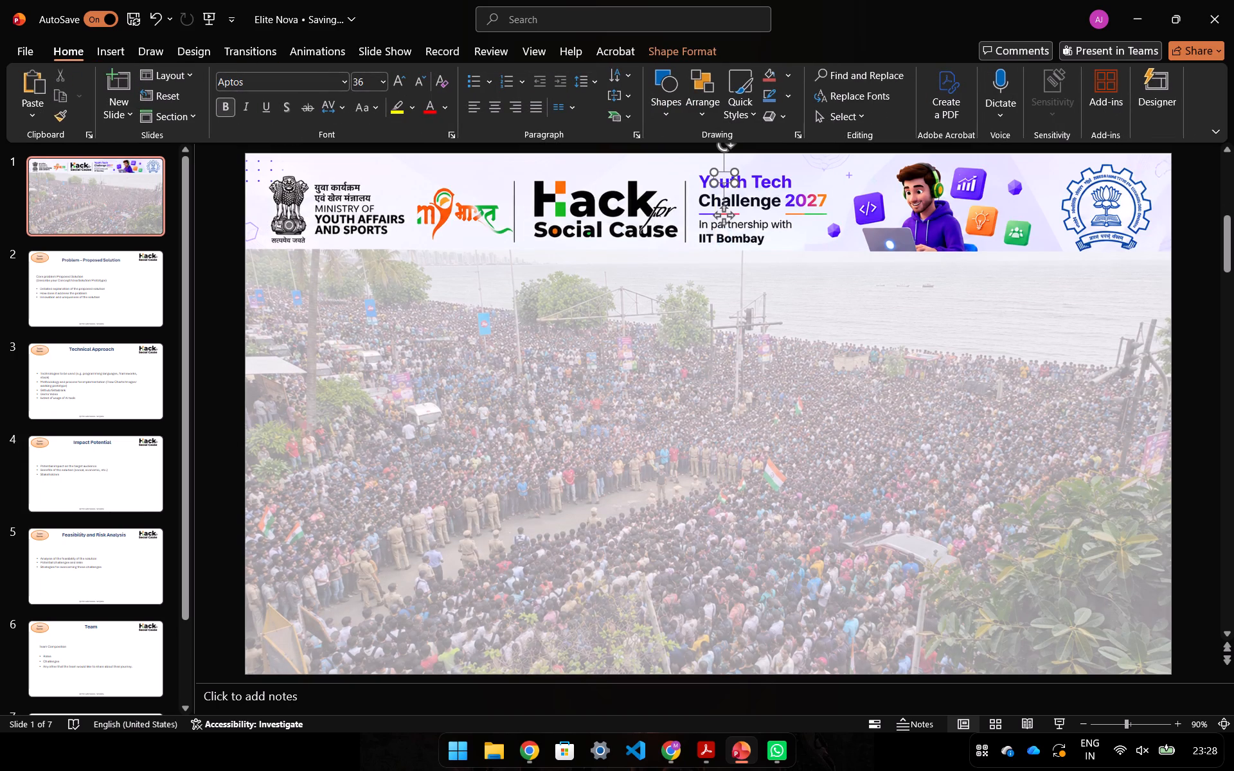
{"action": "left_click_drag", "start_coordinate": [723, 204], "coordinate": [582, 341]}
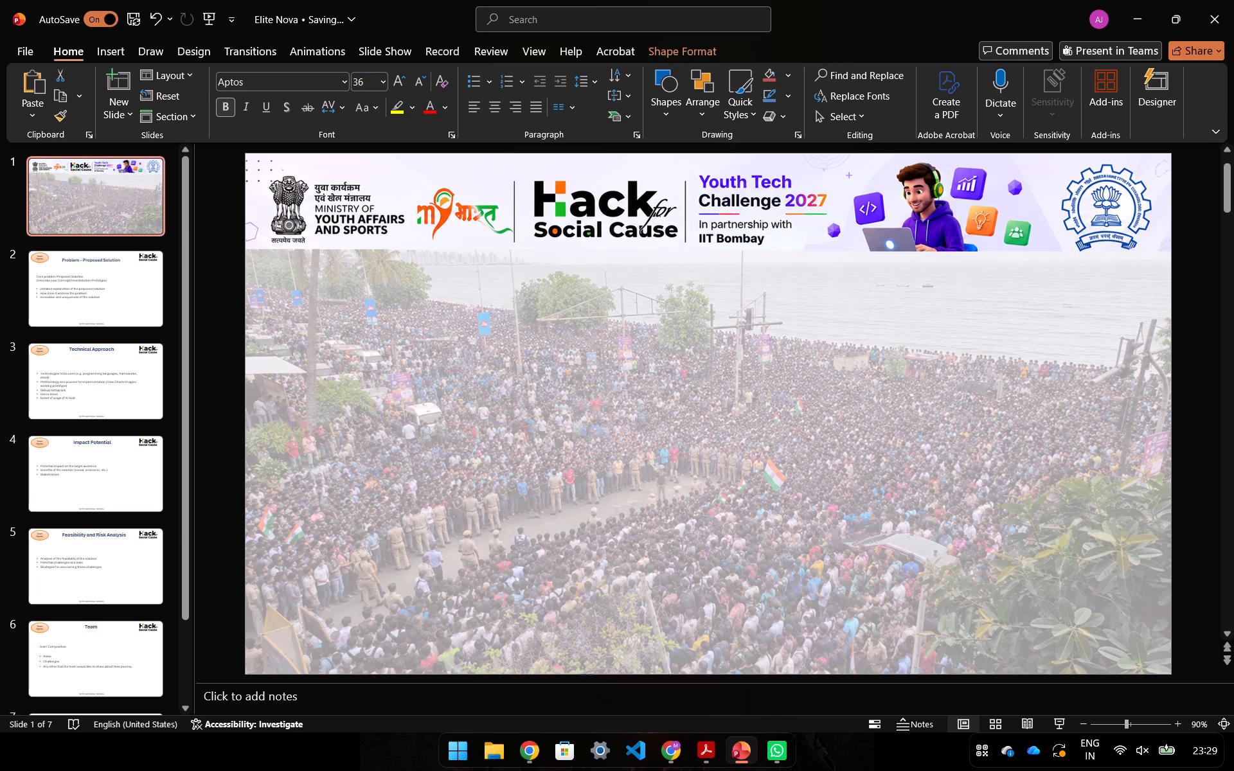
{"action": "left_click_drag", "start_coordinate": [582, 341], "coordinate": [297, 306]}
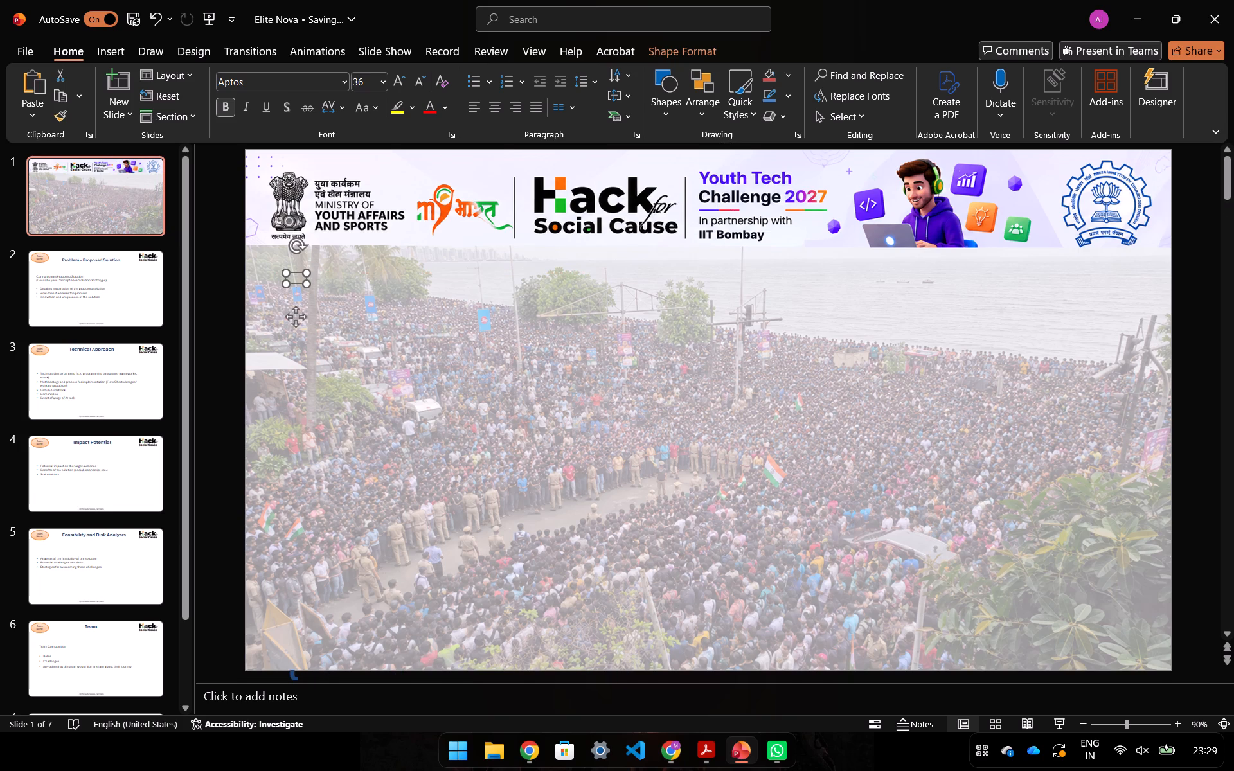
{"action": "left_click", "coordinate": [291, 278]}
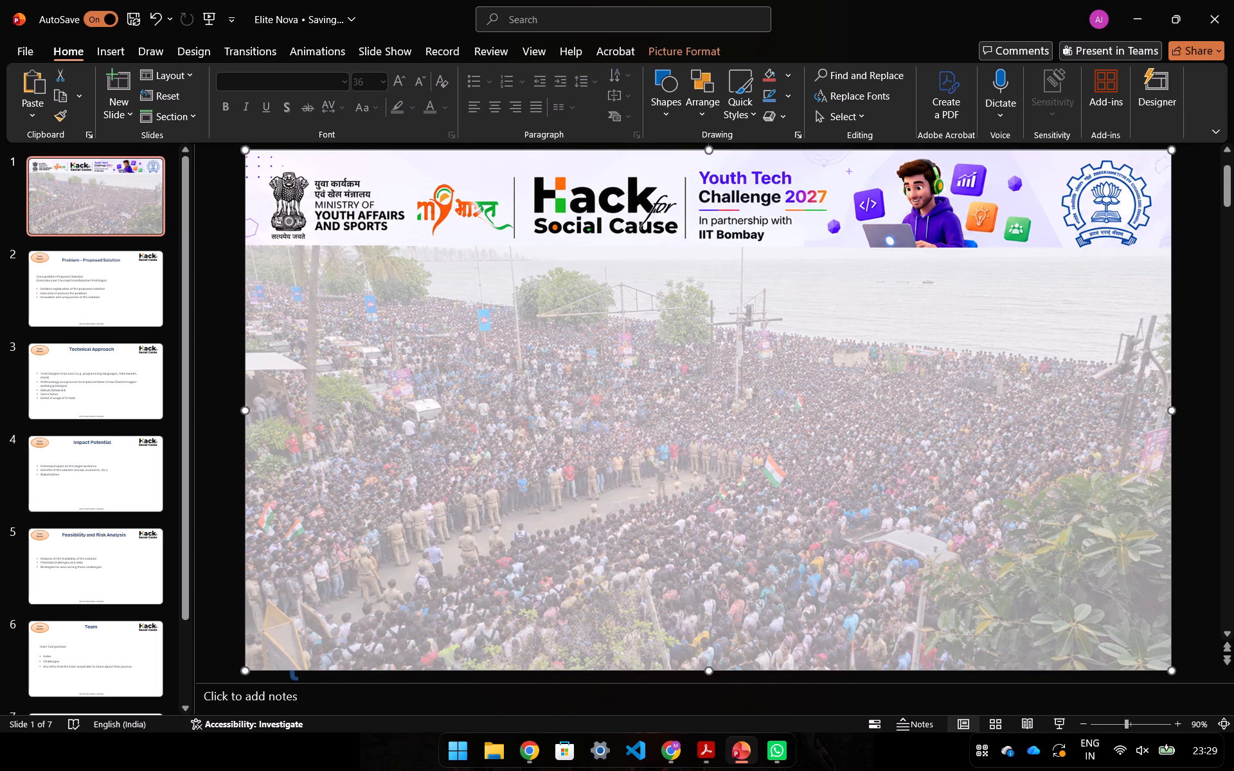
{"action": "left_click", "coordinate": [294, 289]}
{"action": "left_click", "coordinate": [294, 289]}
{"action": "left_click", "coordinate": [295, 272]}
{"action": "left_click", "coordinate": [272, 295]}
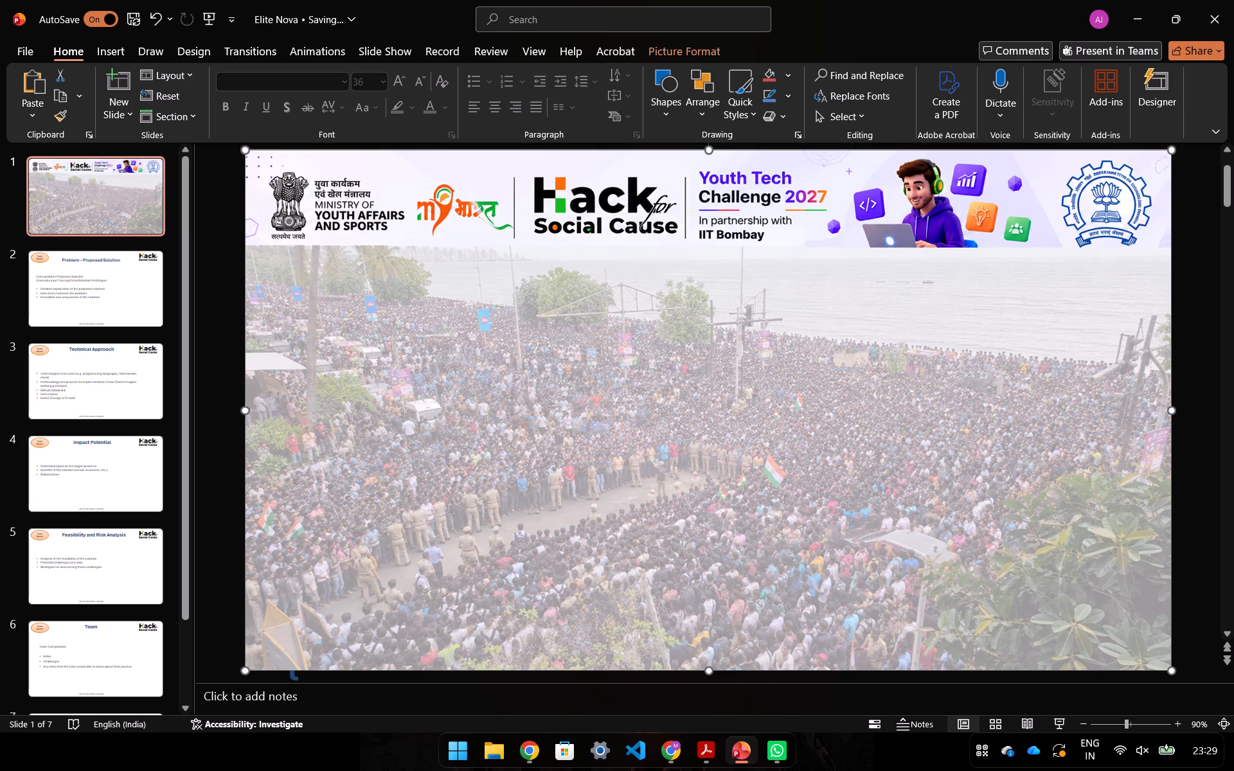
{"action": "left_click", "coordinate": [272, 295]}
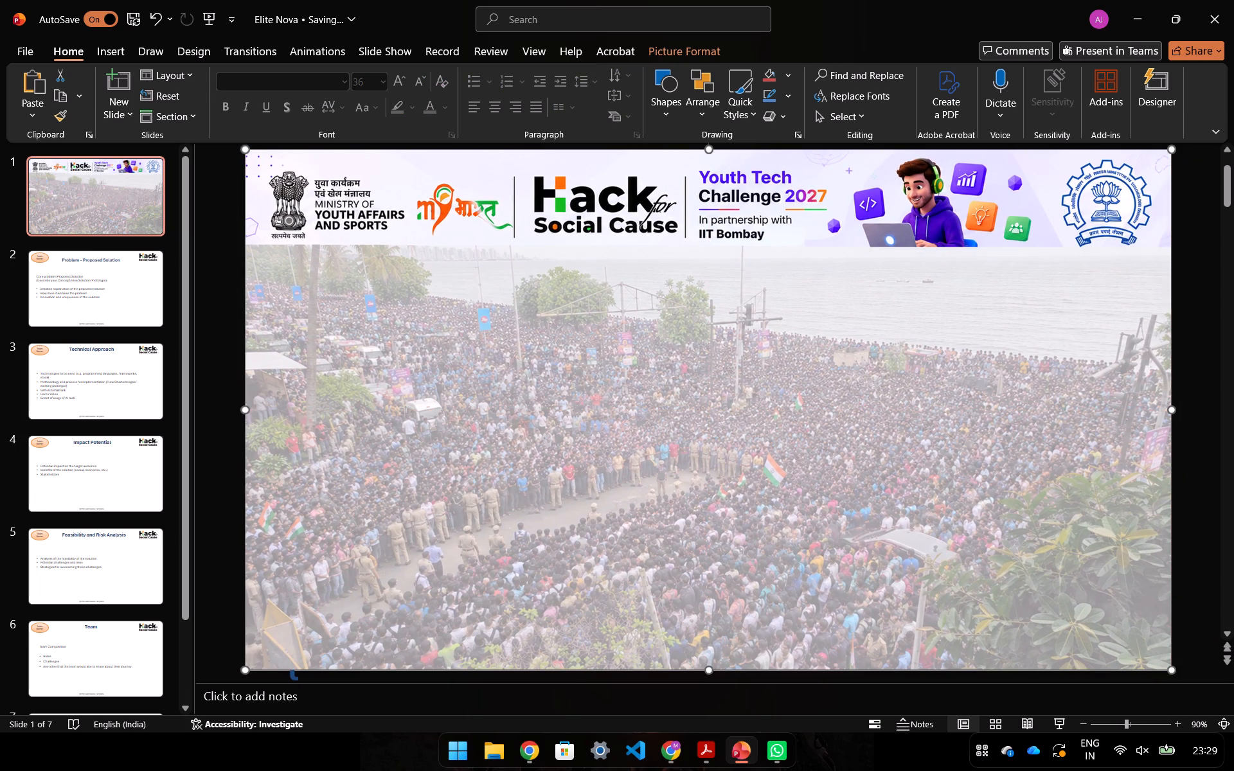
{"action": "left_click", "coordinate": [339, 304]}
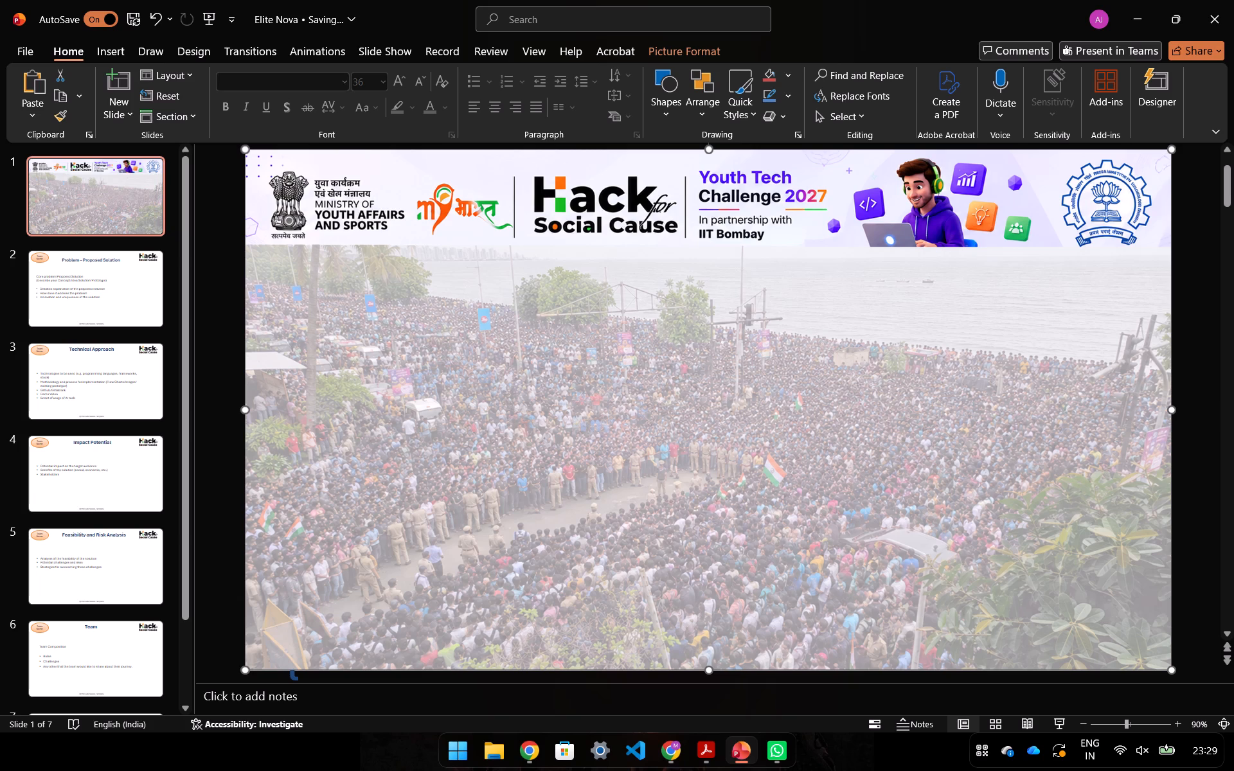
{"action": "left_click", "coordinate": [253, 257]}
Insert a text box on slide 1 and position it just below the poster's header, near the slide's left edge.
{"action": "left_click", "coordinate": [111, 52]}
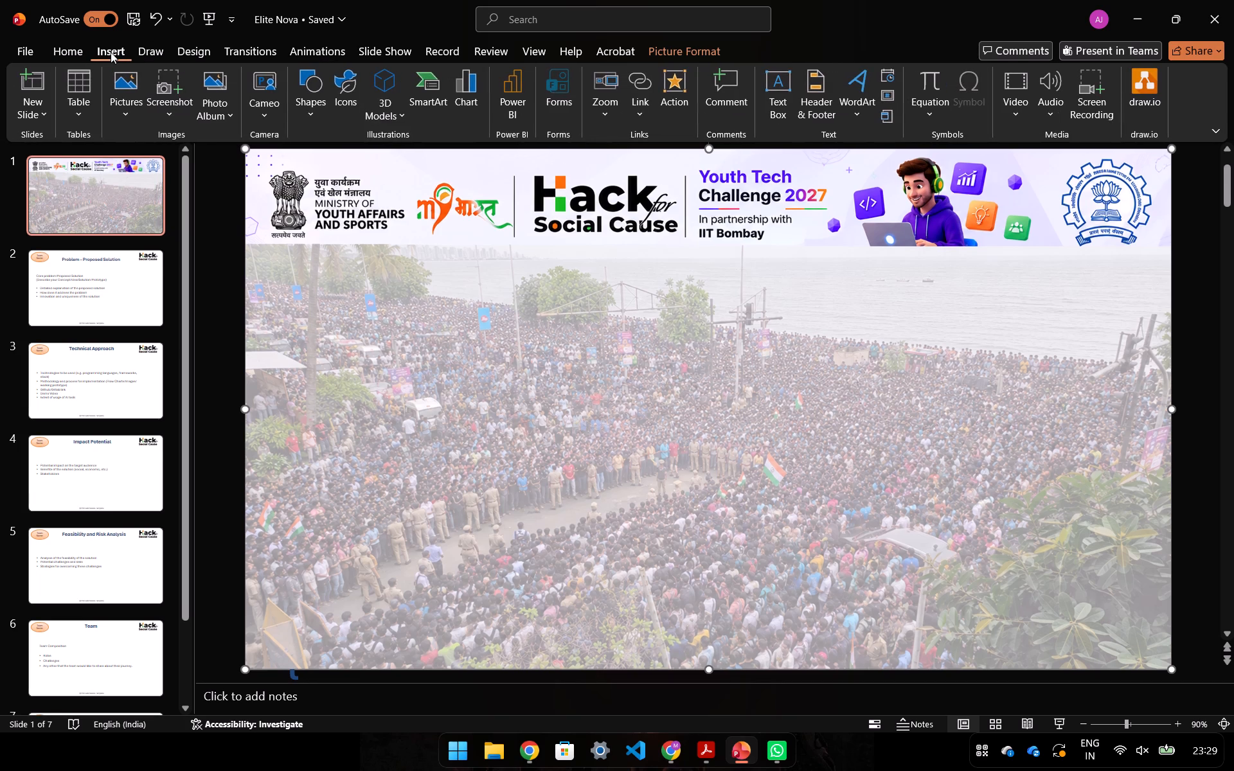
{"action": "left_click", "coordinate": [773, 102]}
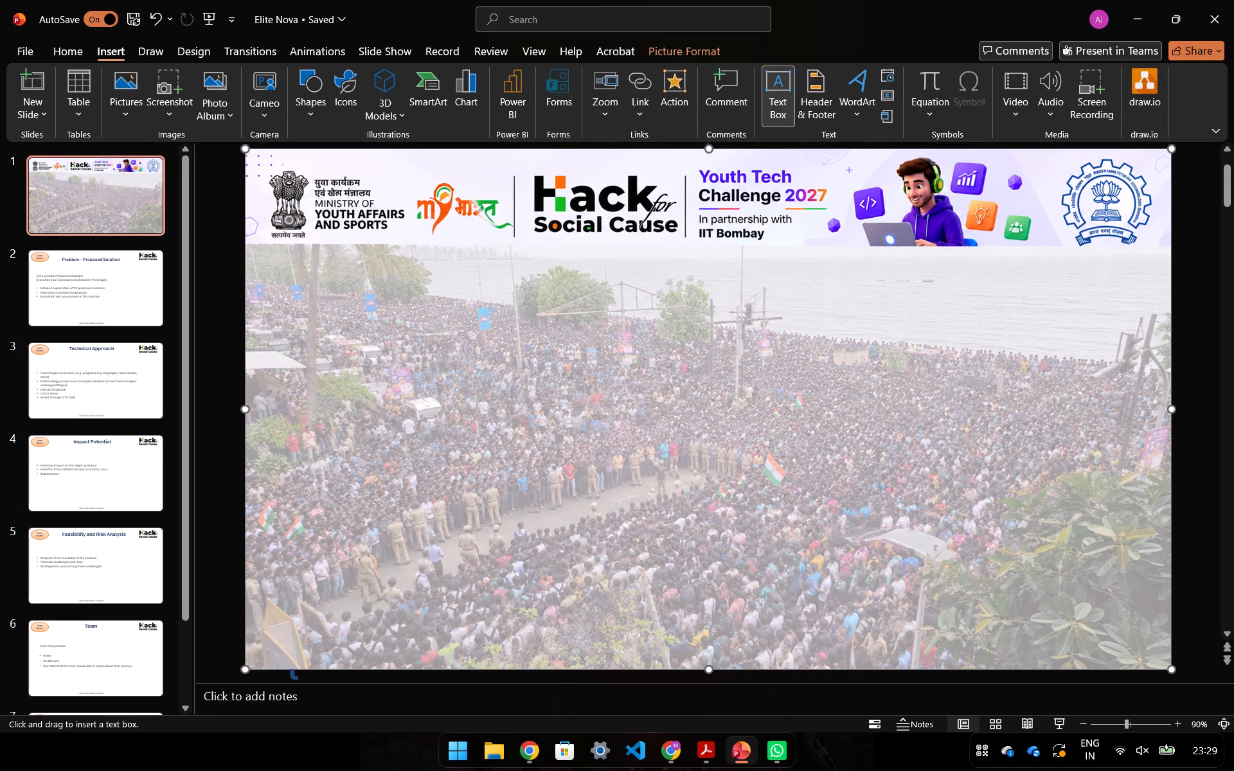
{"action": "left_click", "coordinate": [577, 181]}
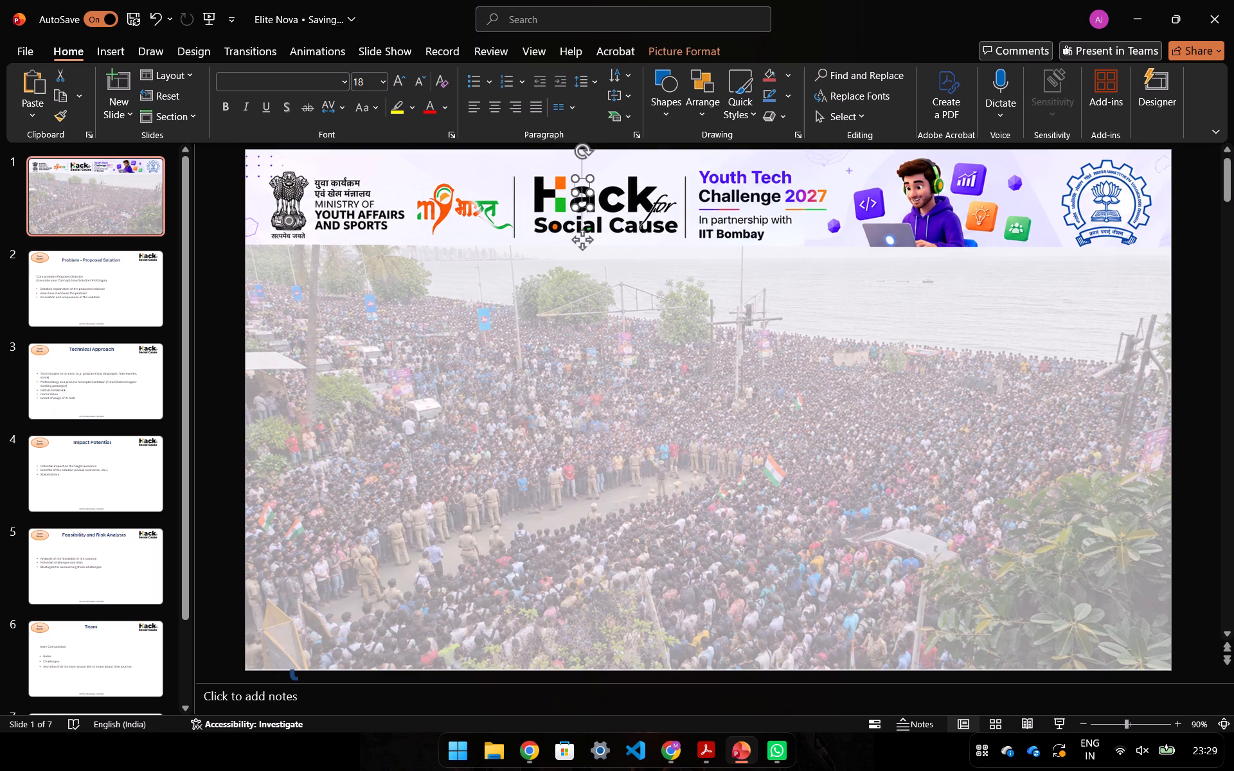
{"action": "left_click_drag", "start_coordinate": [587, 199], "coordinate": [281, 289]}
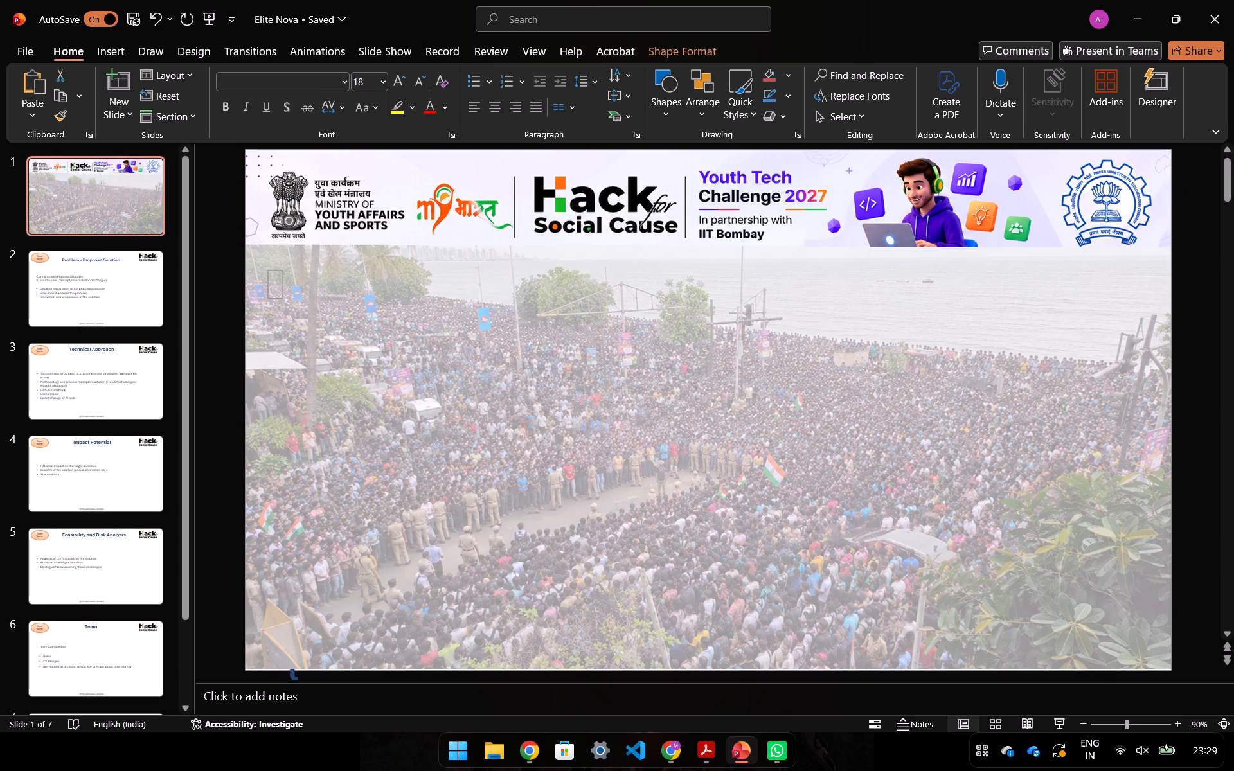
{"action": "left_click_drag", "start_coordinate": [281, 289], "coordinate": [287, 278]}
{"action": "left_click", "coordinate": [281, 271]}
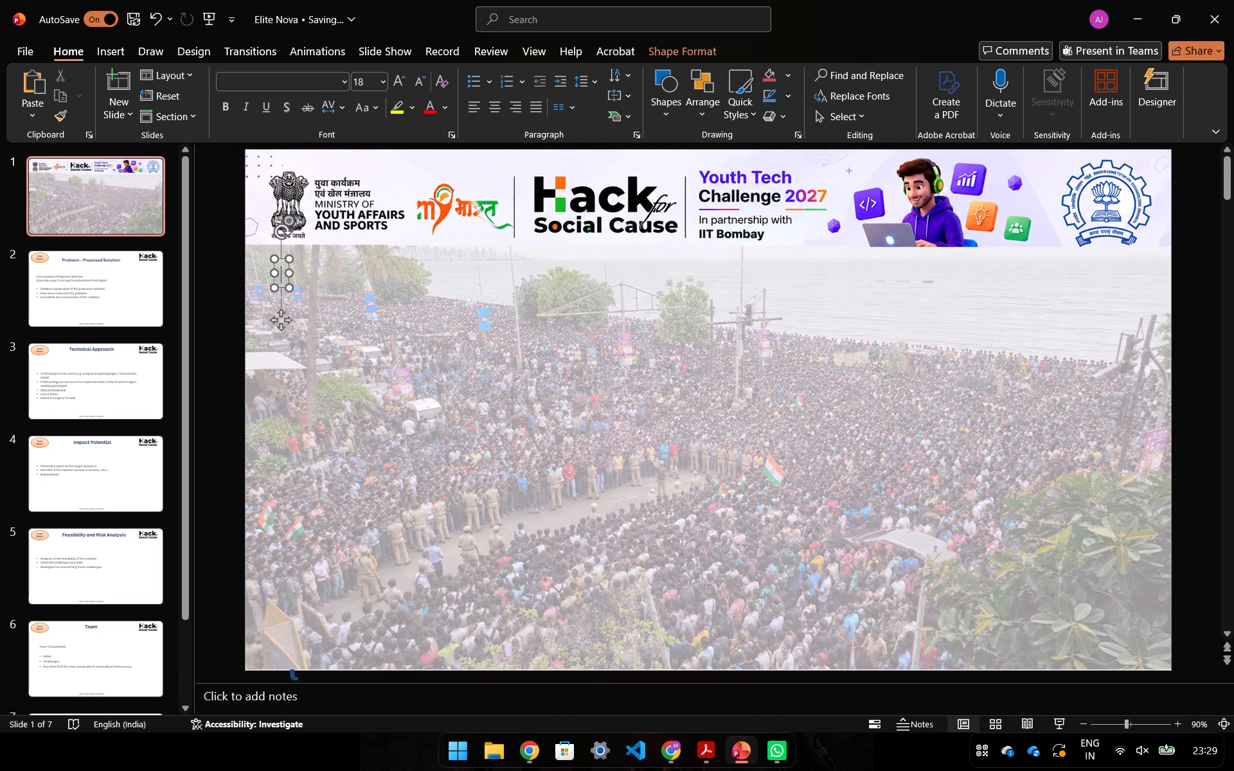
Check the required Cover Page fields in the Hack for Social Cause template PDF.
{"action": "key", "text": "alt+Tab"}
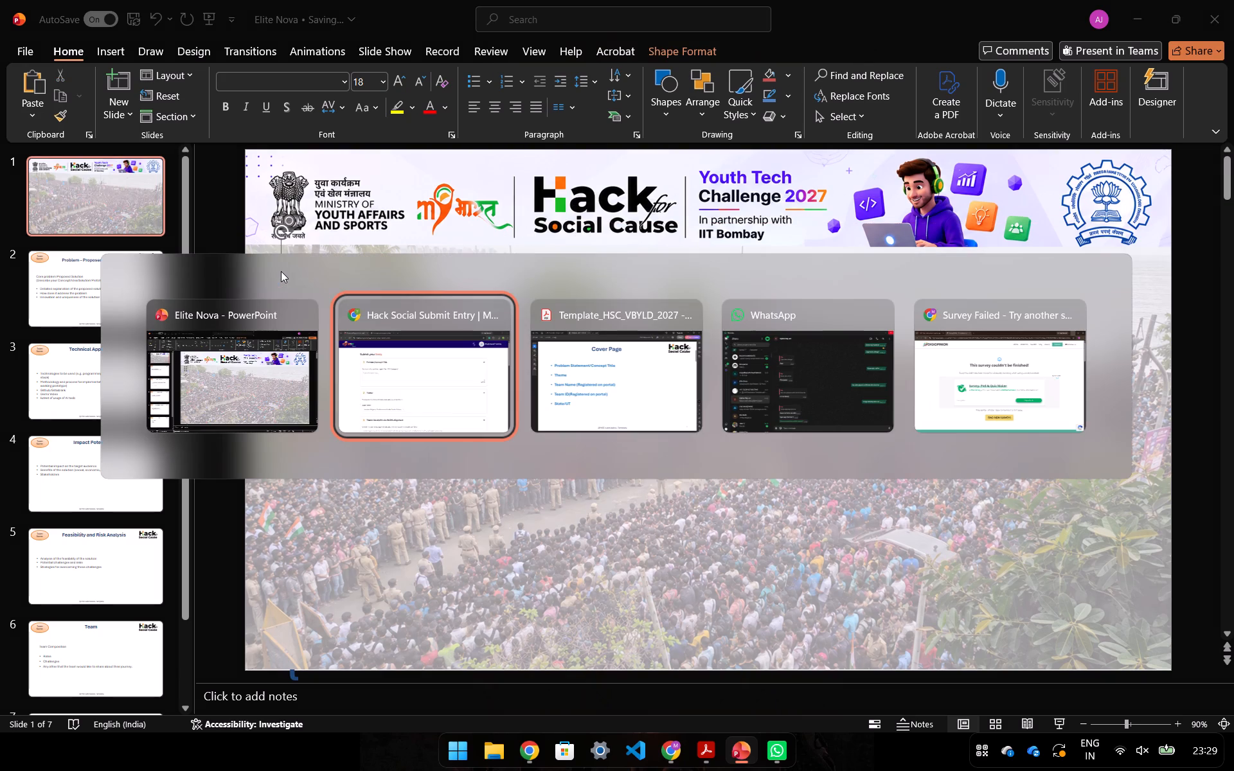
{"action": "key", "text": "alt+Tab"}
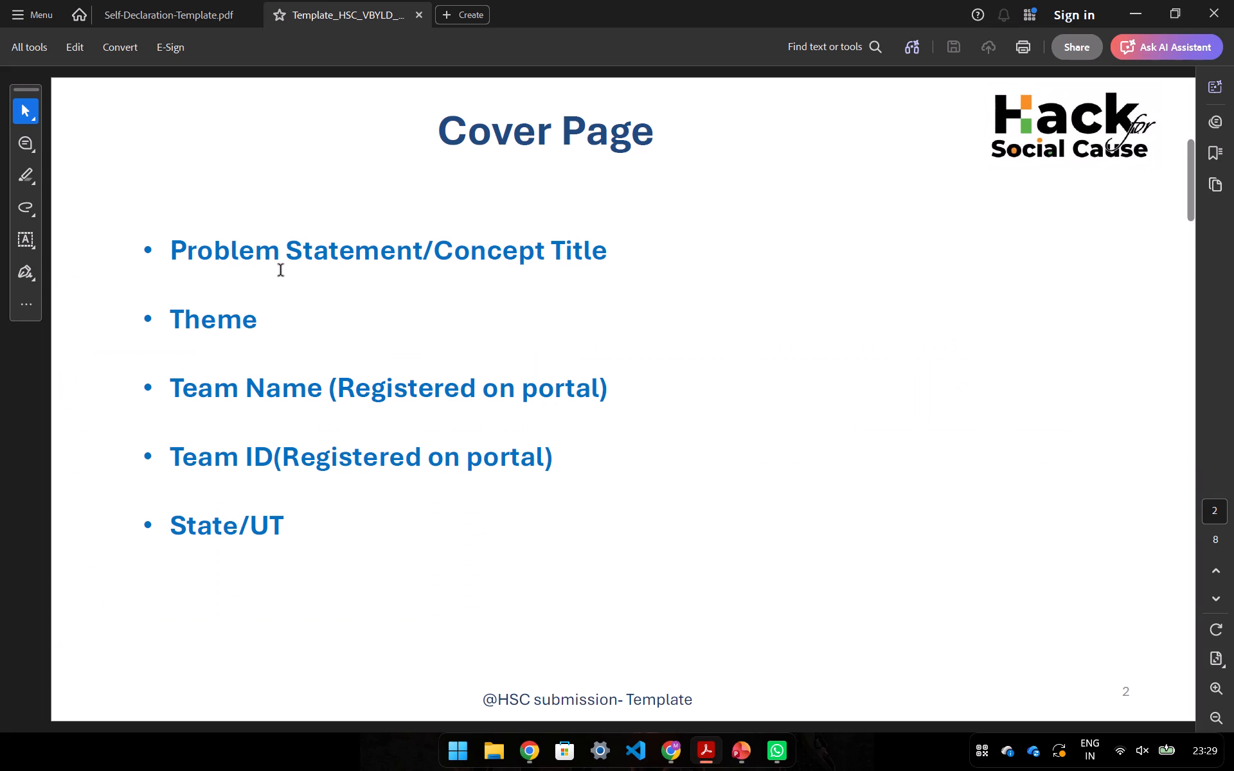
{"action": "key", "text": "alt+Tab"}
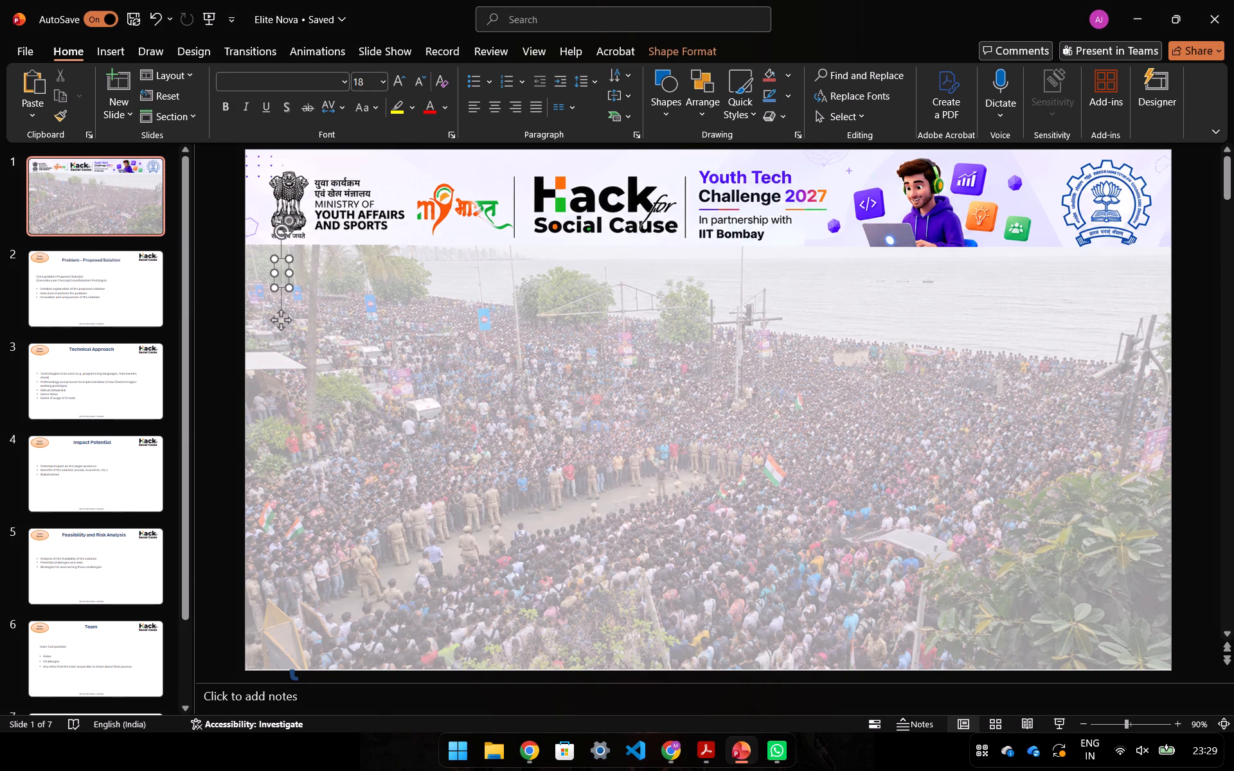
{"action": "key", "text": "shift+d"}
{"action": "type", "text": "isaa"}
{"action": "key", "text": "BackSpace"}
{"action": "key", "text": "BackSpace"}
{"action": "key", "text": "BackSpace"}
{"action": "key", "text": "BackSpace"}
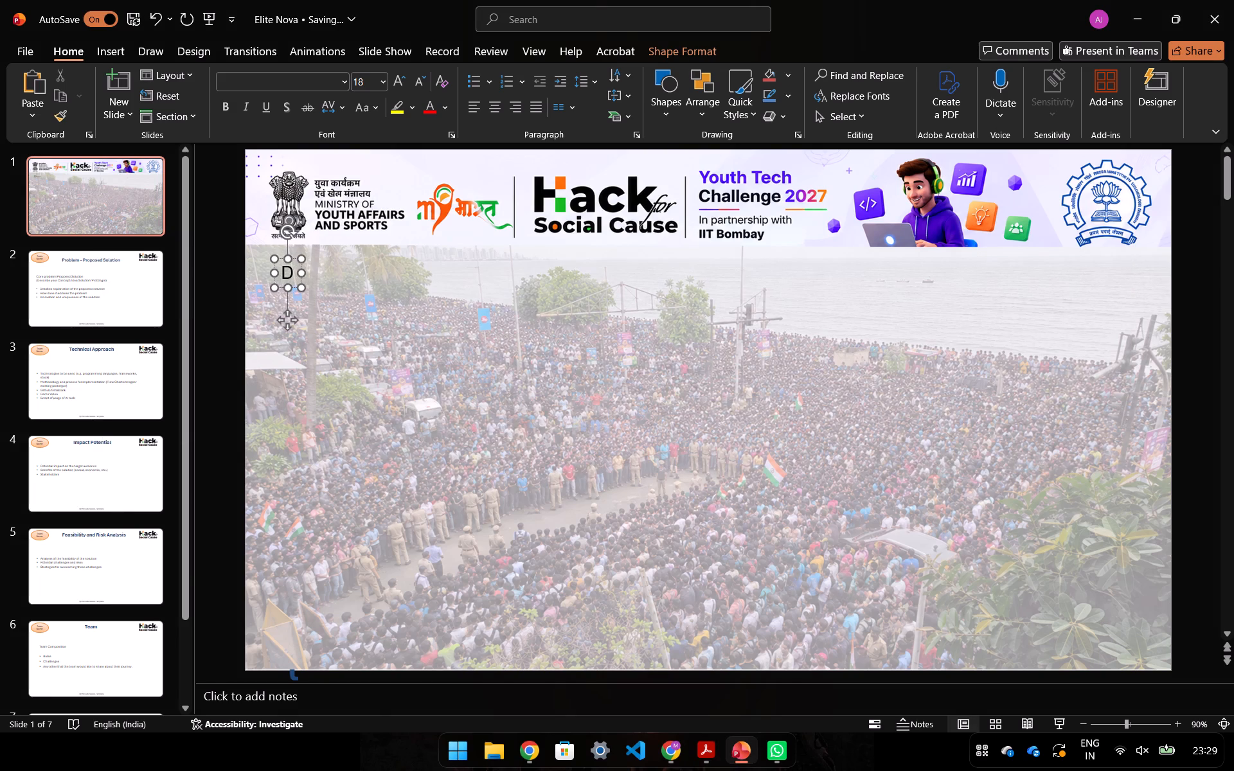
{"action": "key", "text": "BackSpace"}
Enter the label "Problem Statement : " in the new text box on slide 1.
{"action": "type", "text": "Pr"}
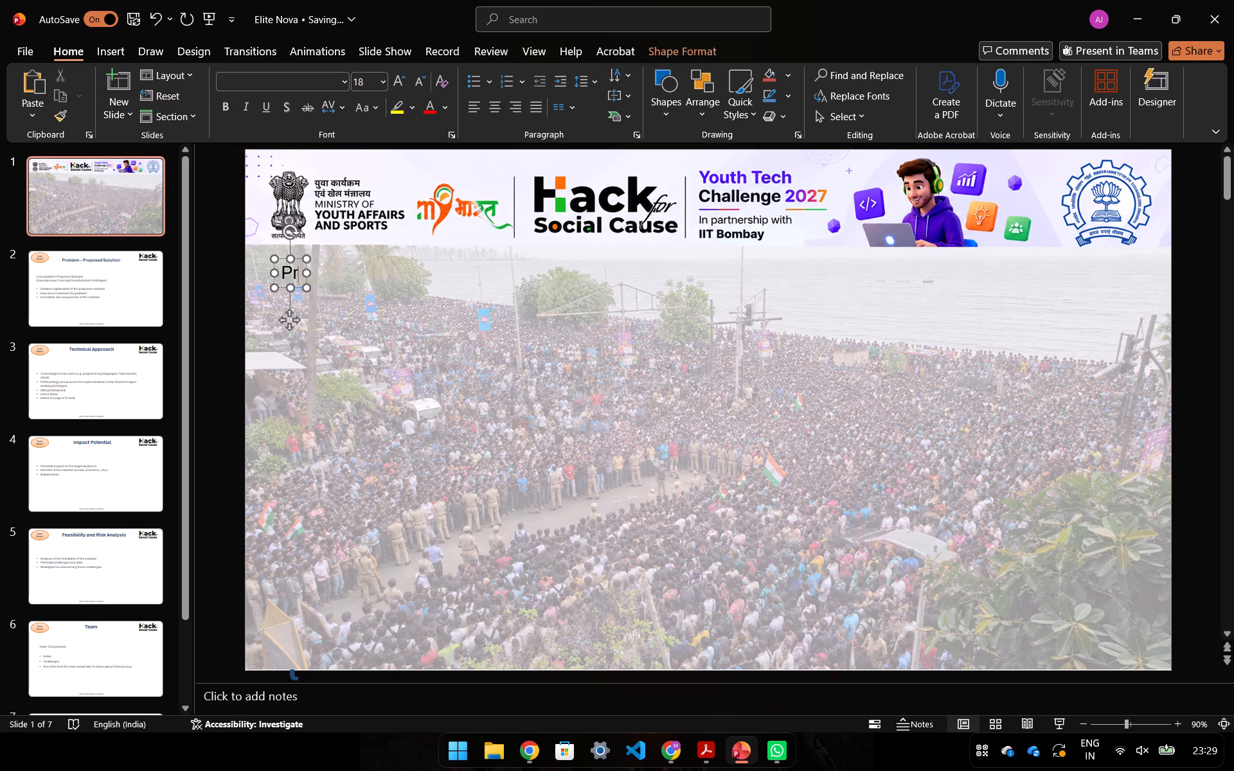
{"action": "type", "text": "oblem"}
{"action": "key", "text": "space"}
{"action": "type", "text": "Sa"}
{"action": "key", "text": "BackSpace"}
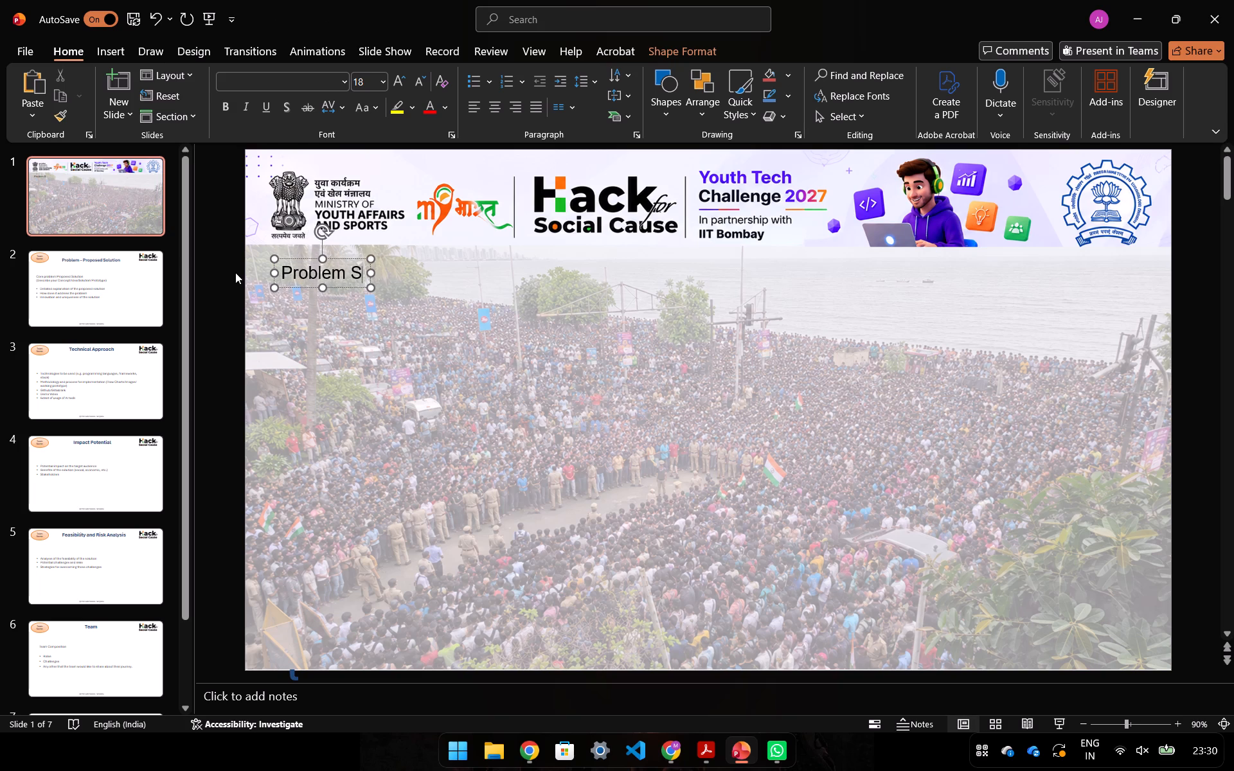
{"action": "key", "text": "a"}
{"action": "key", "text": "BackSpace"}
{"action": "type", "text": "tatement"}
{"action": "key", "text": "space"}
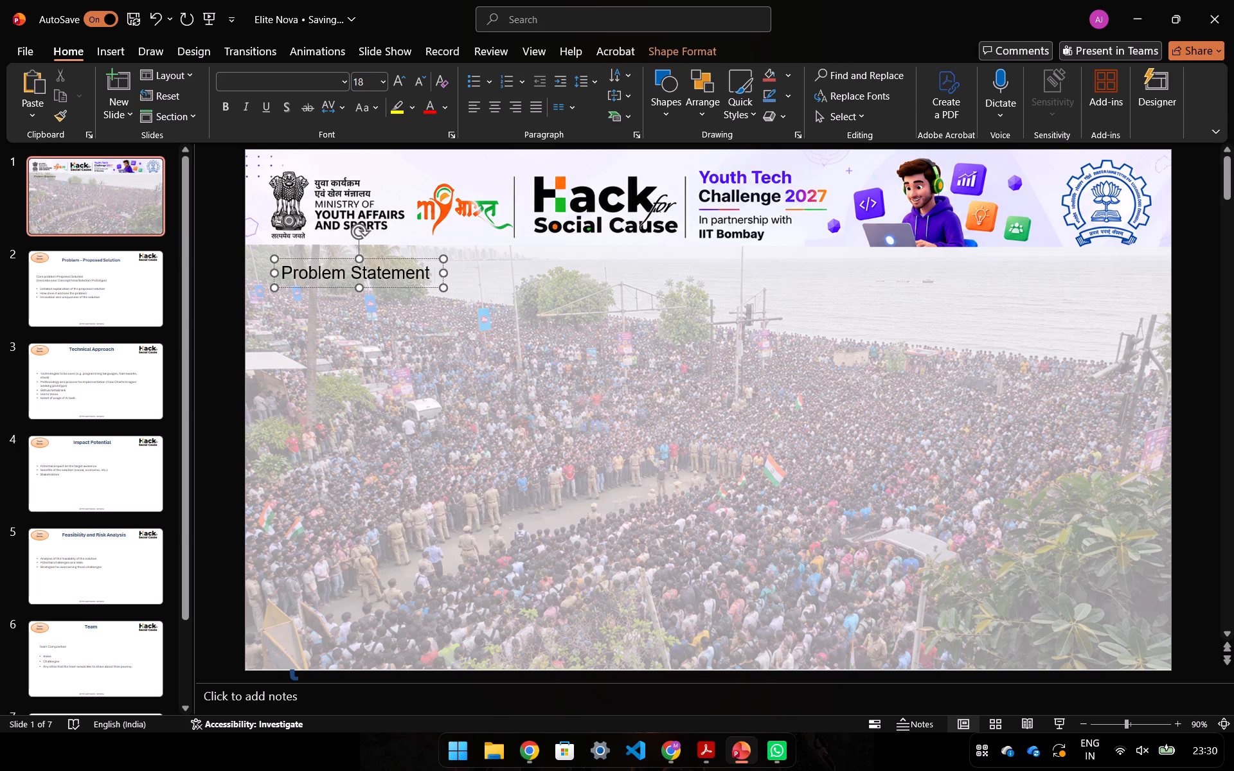
{"action": "type", "text": ":"}
{"action": "key", "text": "space"}
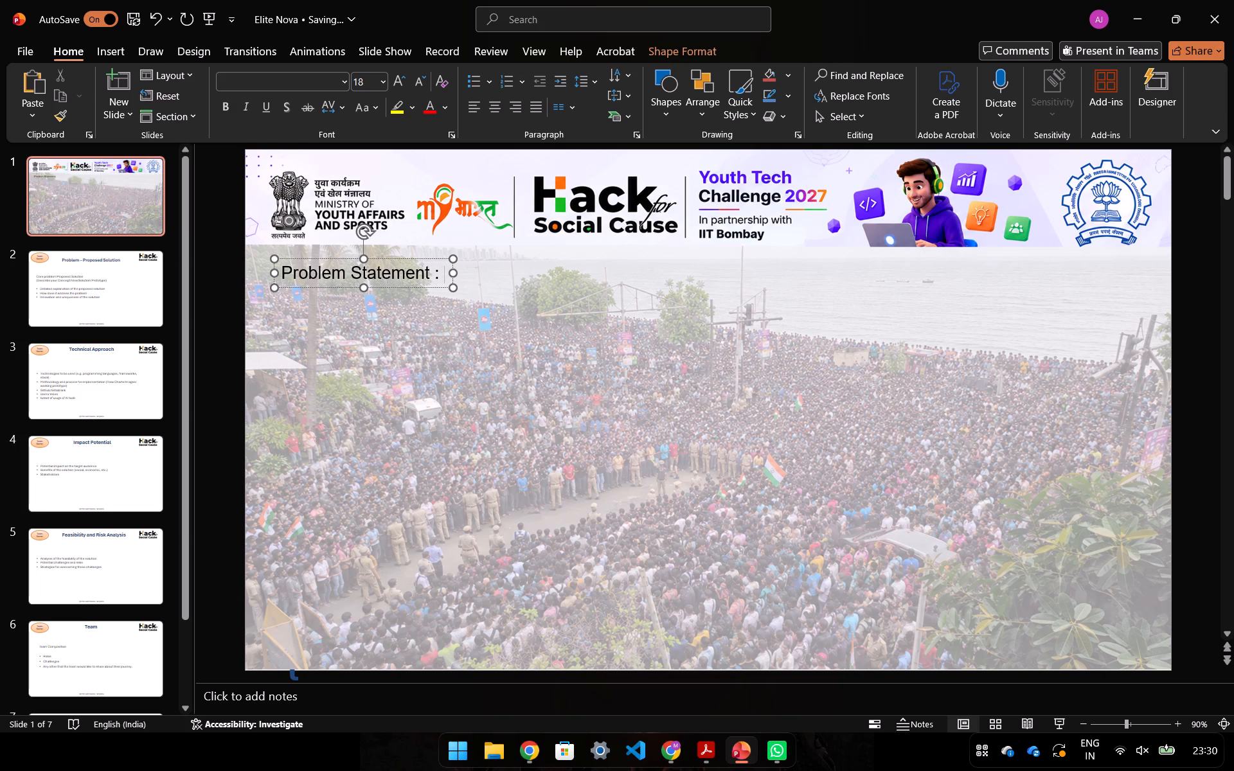
Add "Disaster Mitigation , Kumbh Mela and" after the "Problem Statement :" label.
{"action": "key", "text": "shift+d"}
{"action": "type", "text": "isaster"}
{"action": "key", "text": "space"}
{"action": "type", "text": "Miti"}
{"action": "type", "text": "gation"}
{"action": "key", "text": "space"}
{"action": "type", "text": ", KUmbh"}
{"action": "key", "text": "space"}
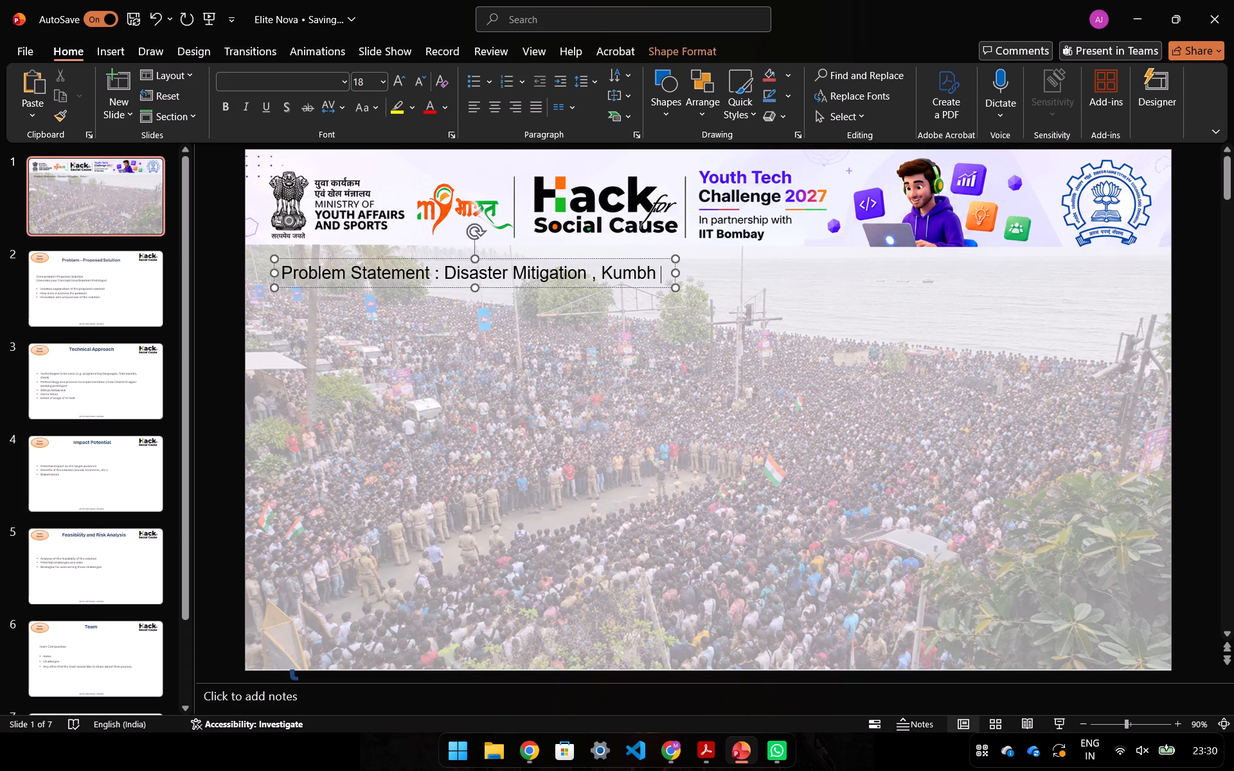
{"action": "key", "text": "m"}
{"action": "key", "text": "BackSpace"}
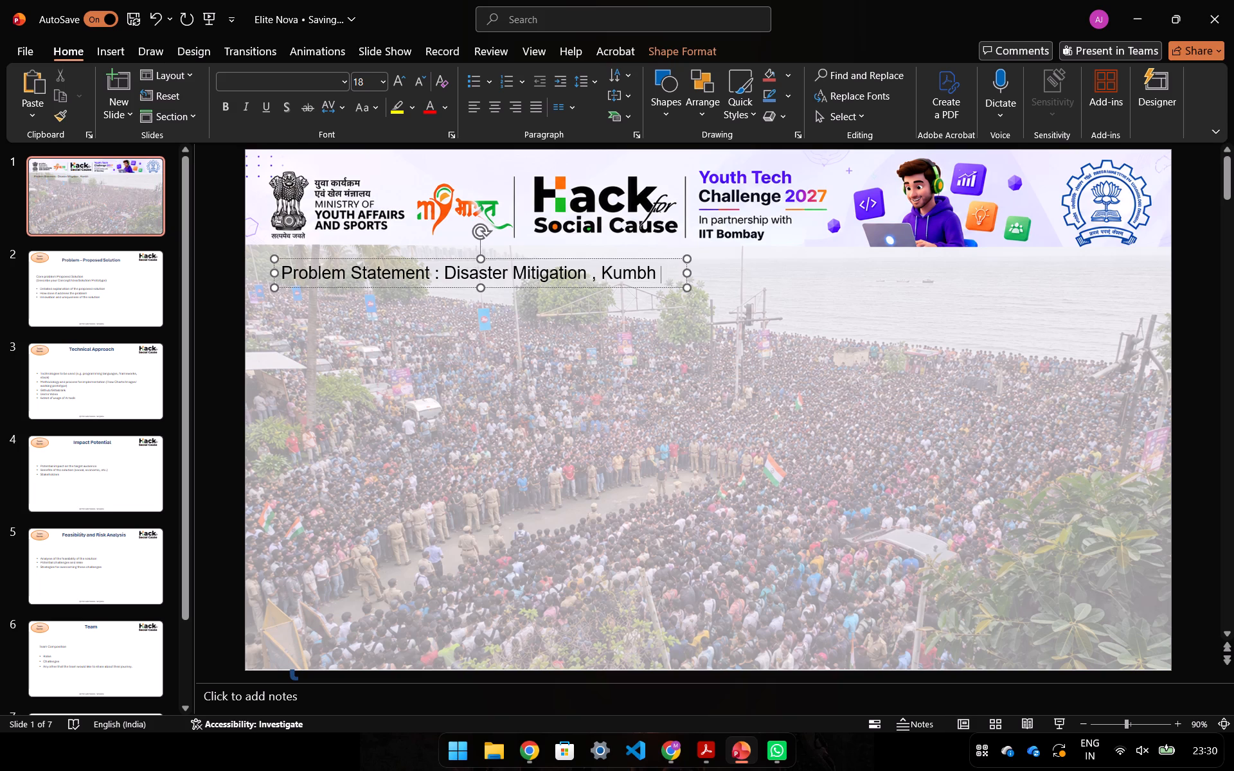
{"action": "type", "text": "Mela"}
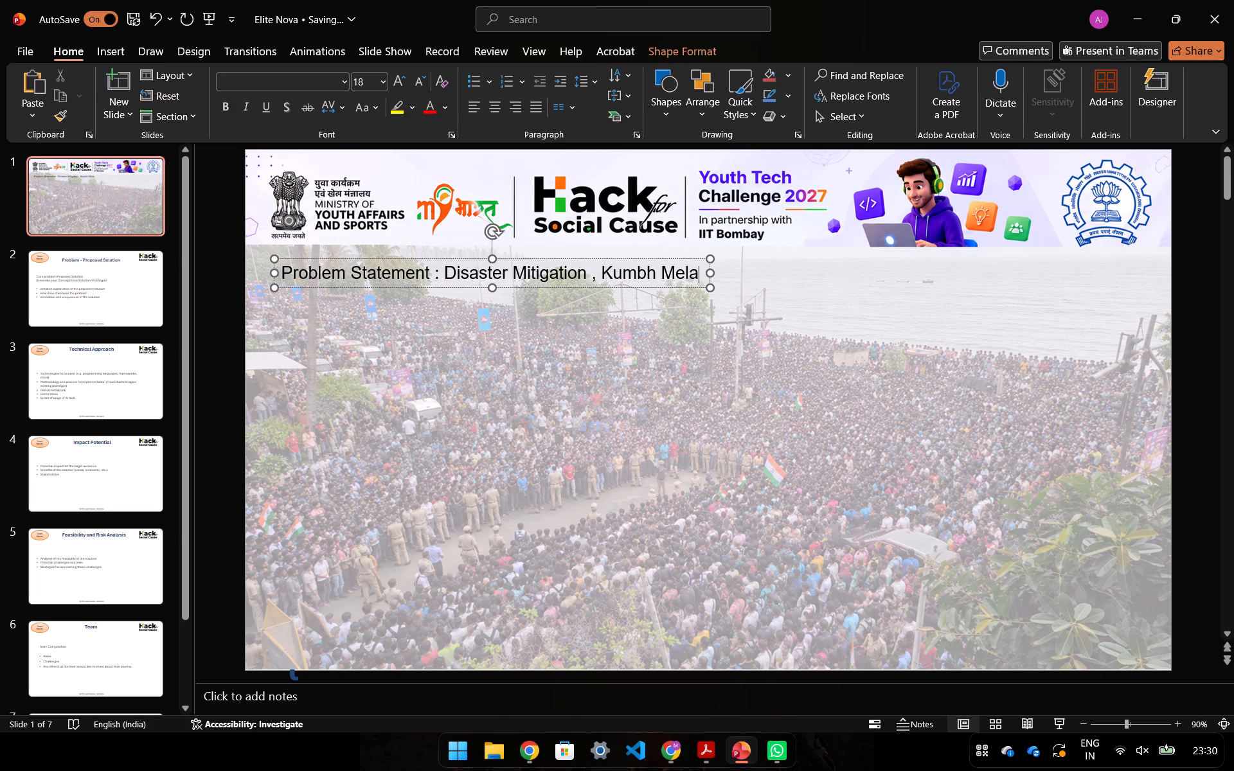
{"action": "key", "text": "space"}
{"action": "type", "text": "and"}
{"action": "key", "text": "space"}
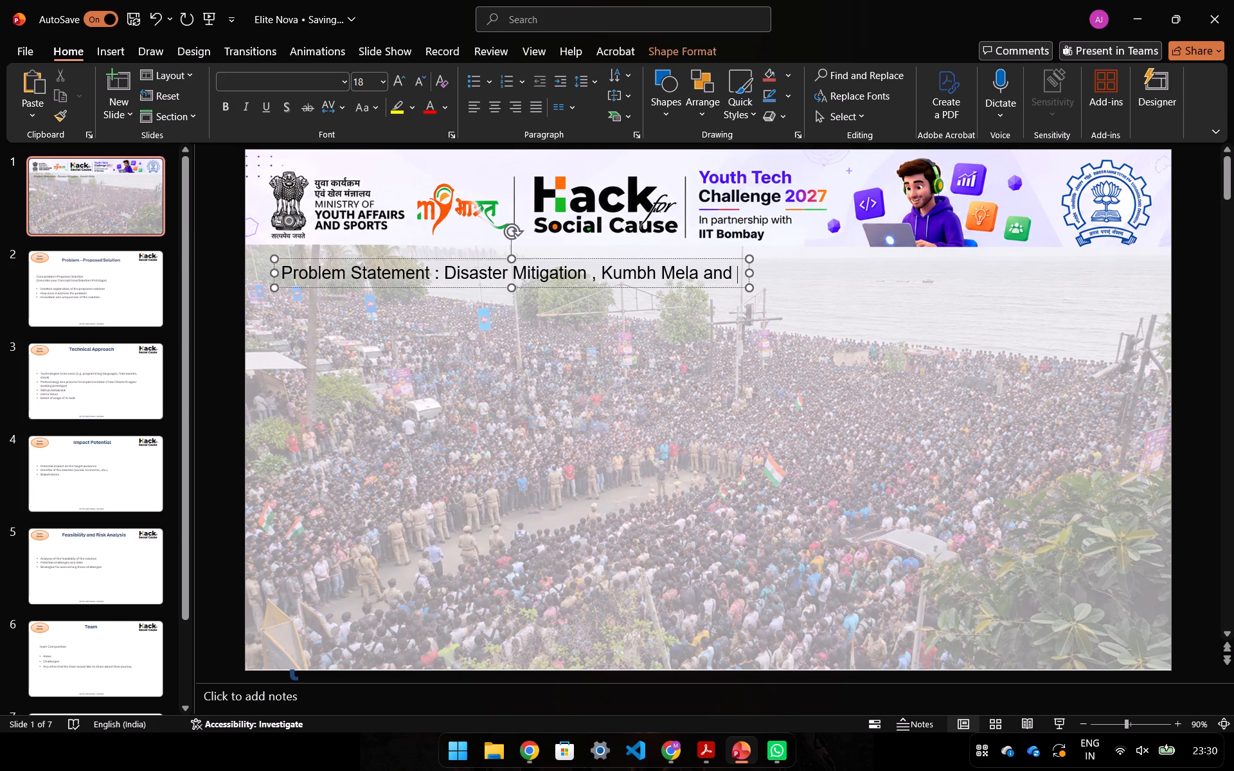
Check the theme wording on the MY Bharat entry form and complete the problem statement line with "Health Service delivery".
{"action": "key", "text": "shift+h"}
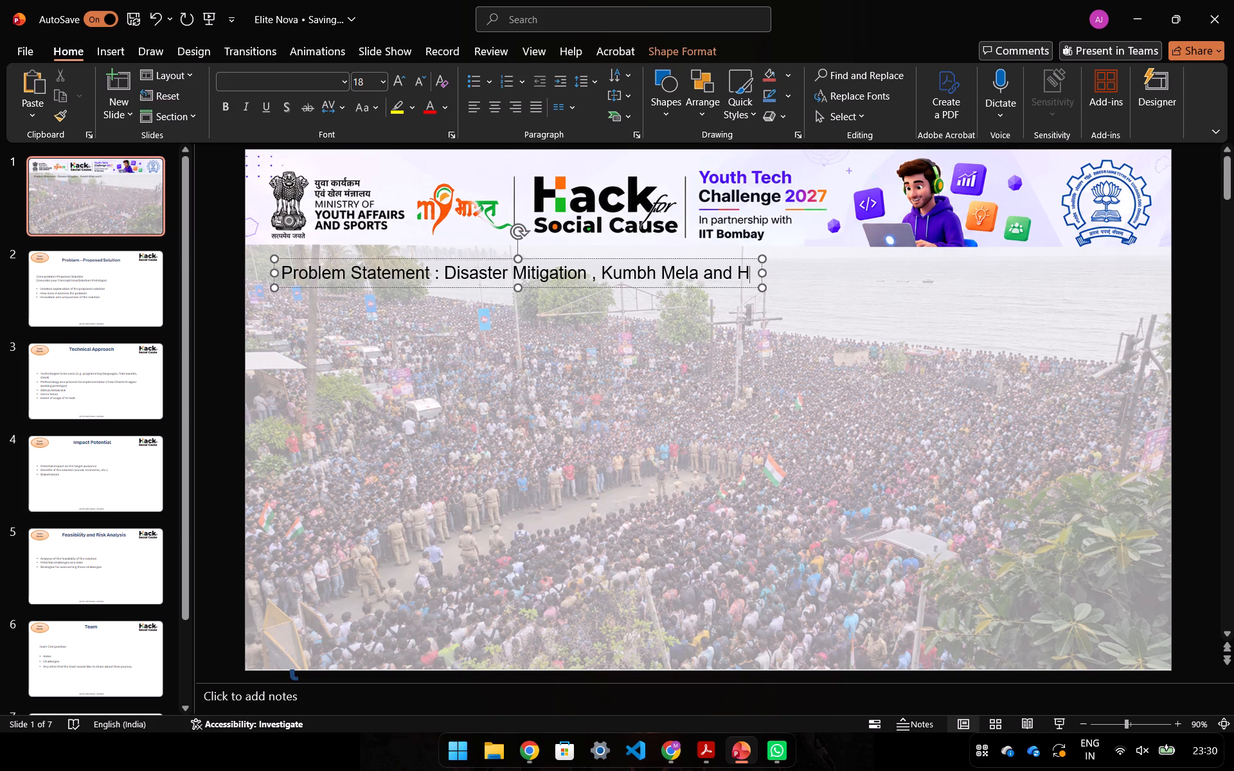
{"action": "key", "text": "alt+Tab"}
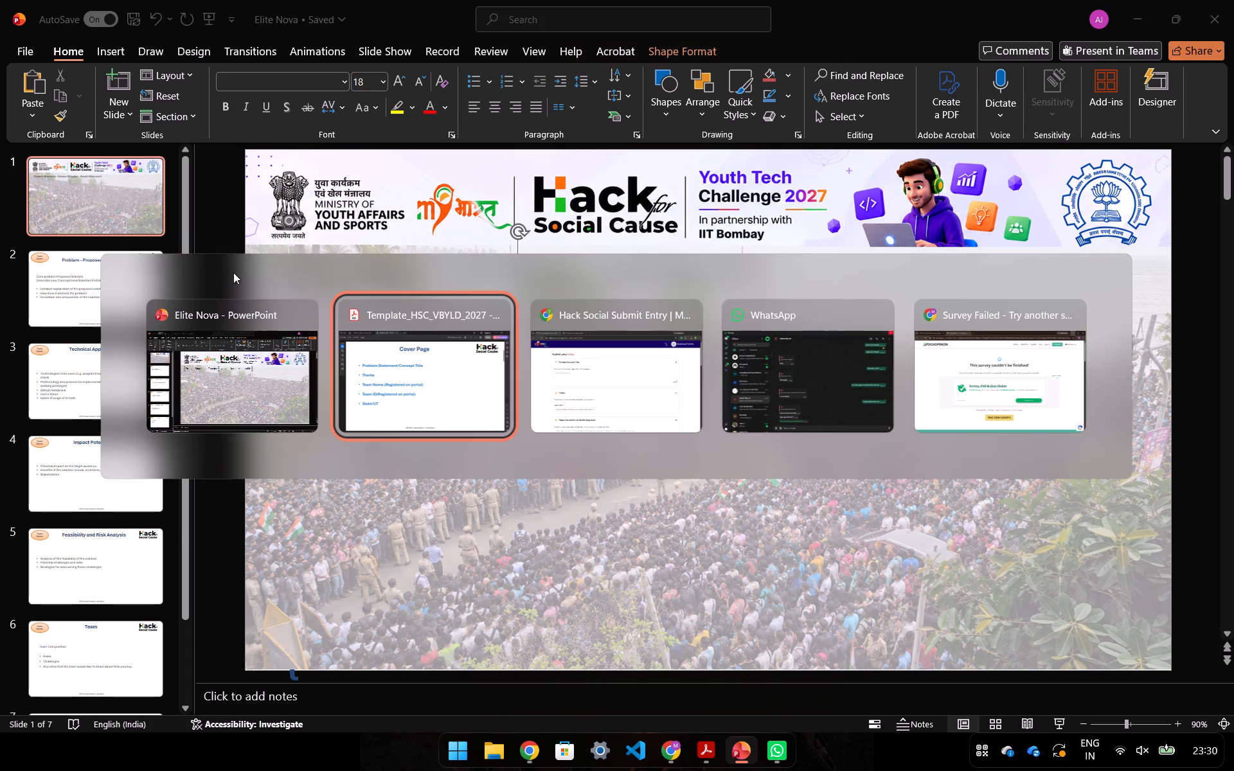
{"action": "key", "text": "alt+Tab"}
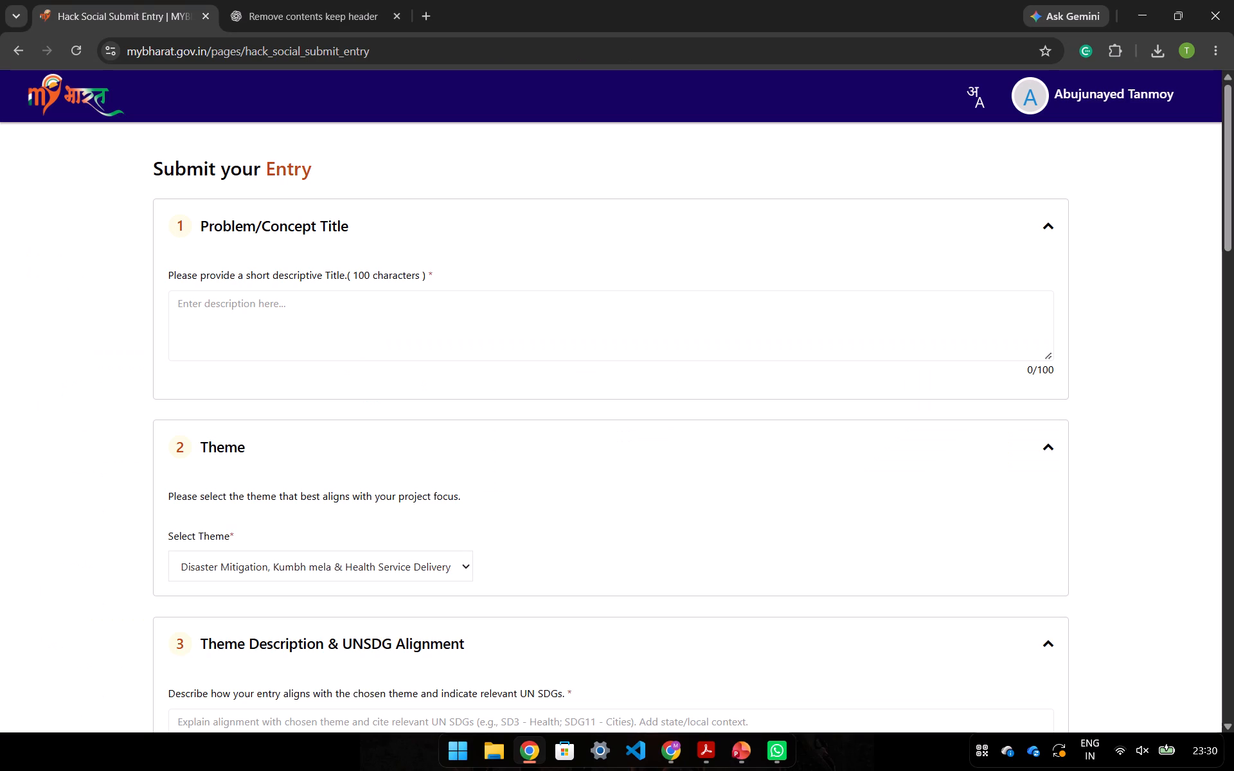
{"action": "key", "text": "alt+Tab"}
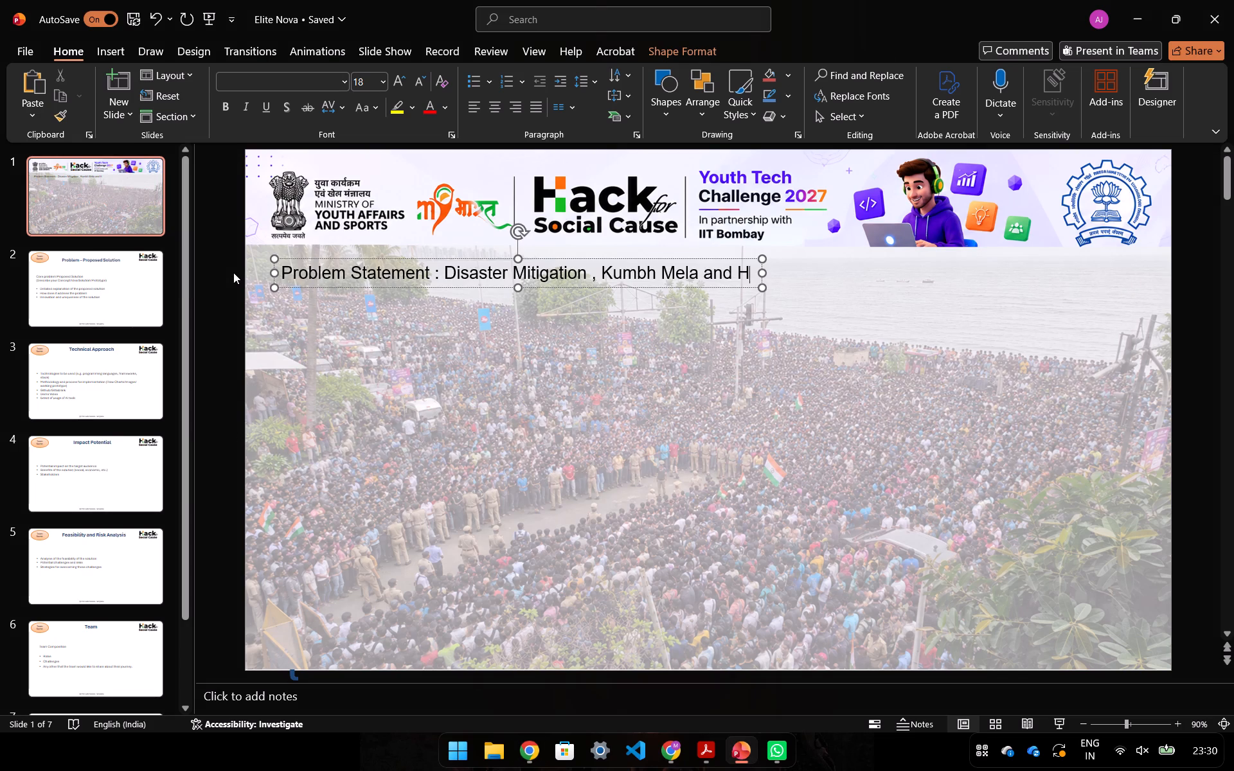
{"action": "type", "text": "ealth s"}
{"action": "key", "text": "BackSpace"}
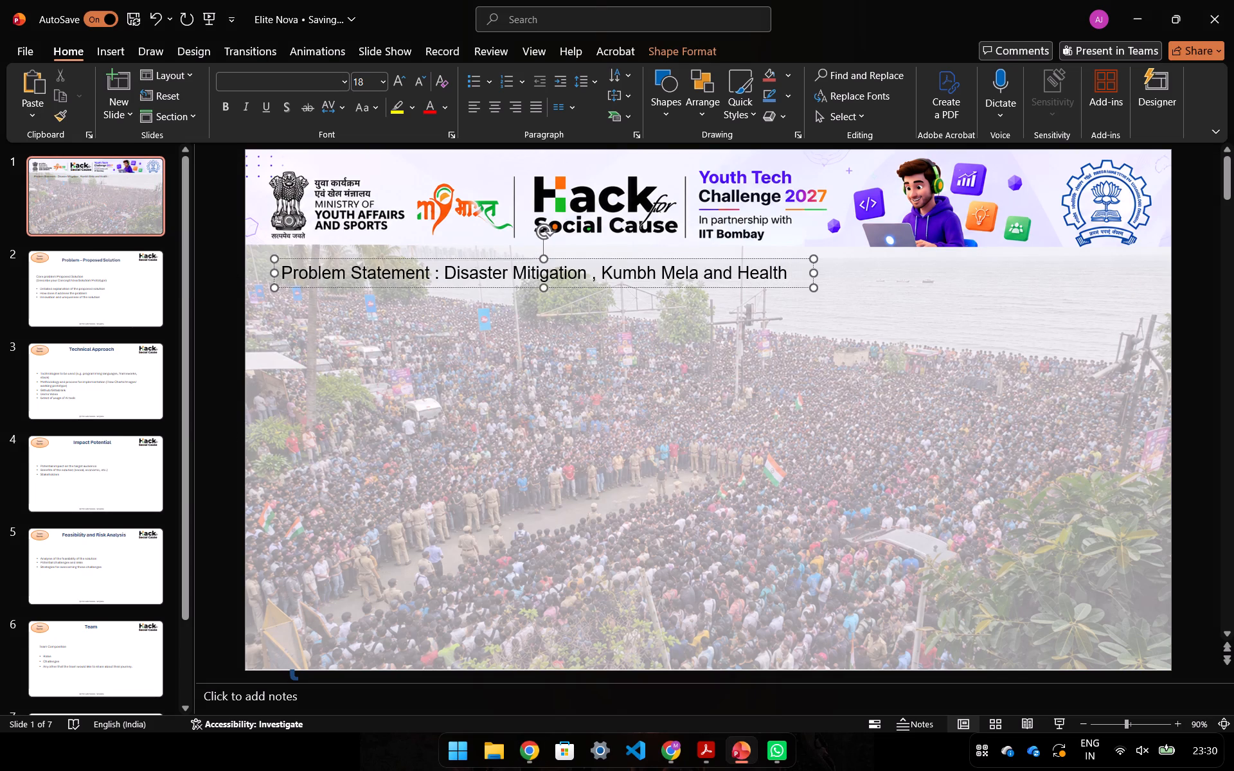
{"action": "type", "text": "Service"}
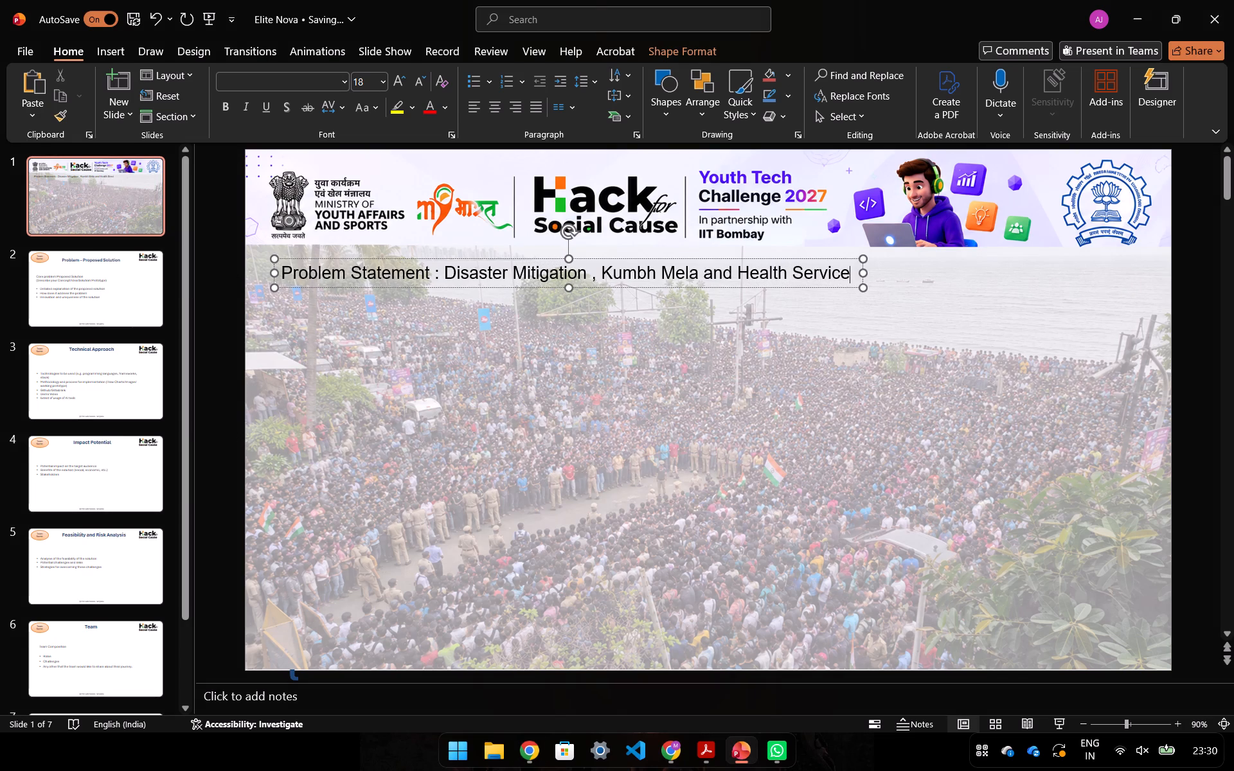
{"action": "left_click", "coordinate": [233, 272]}
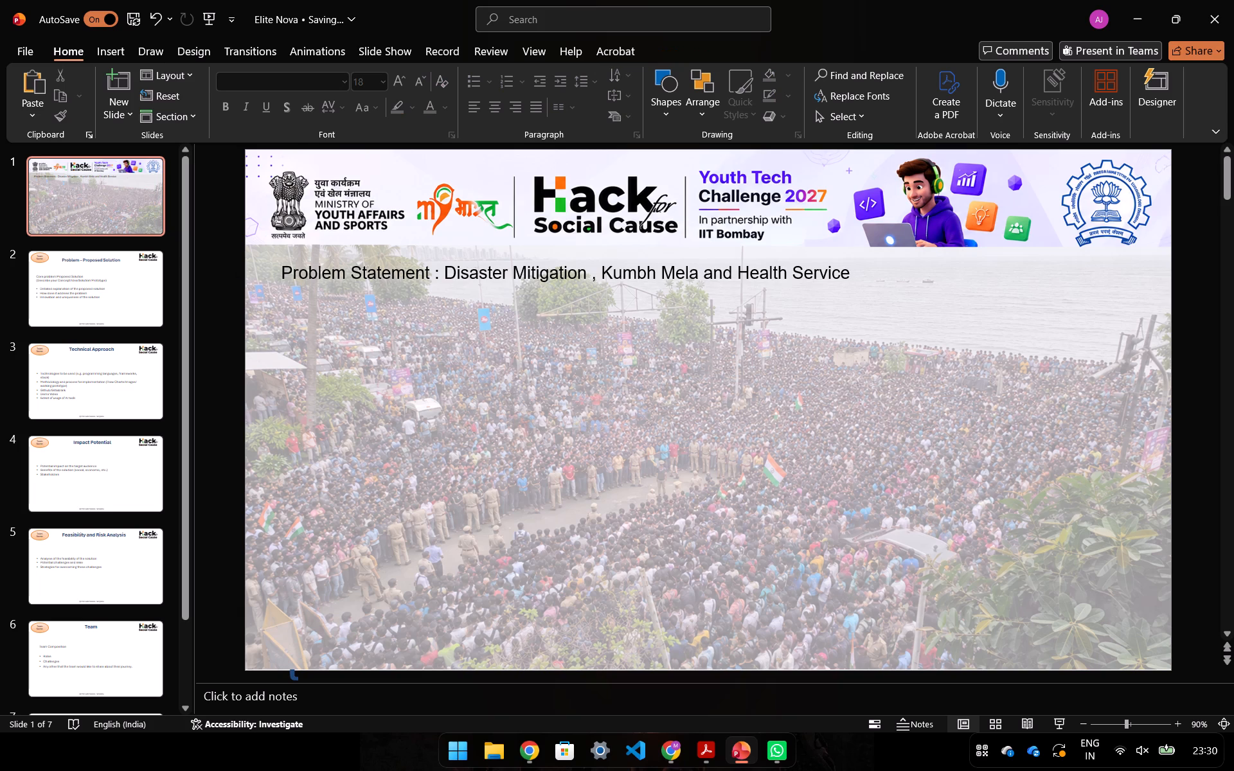
{"action": "left_click", "coordinate": [845, 278]}
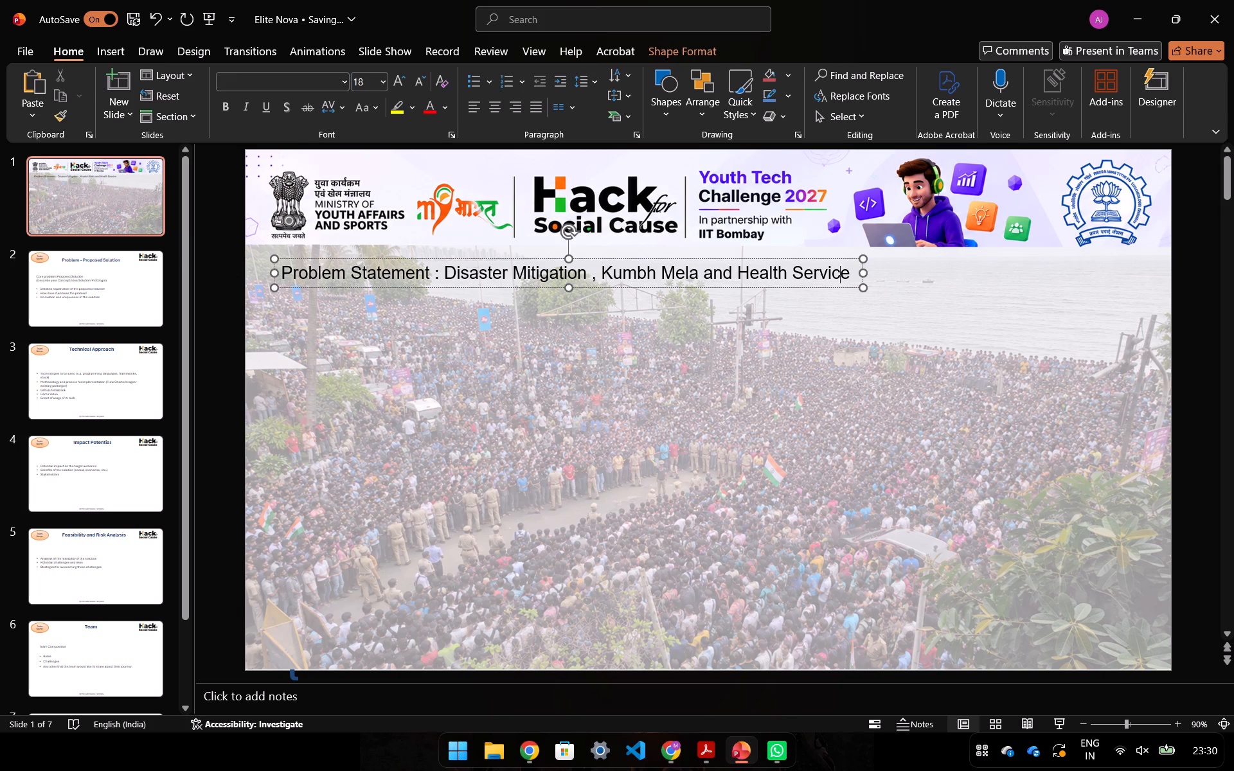
{"action": "key", "text": "Right"}
{"action": "key", "text": "space"}
{"action": "type", "text": "delo"}
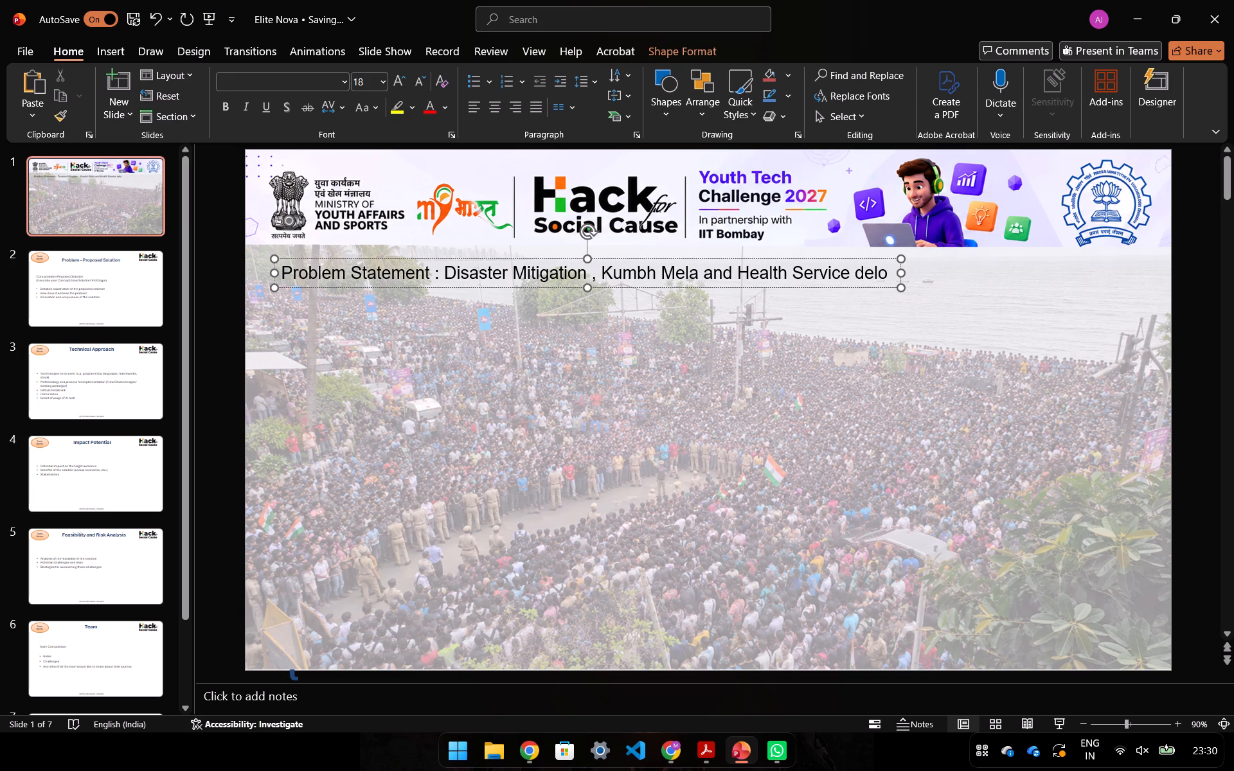
{"action": "key", "text": "BackSpace"}
{"action": "type", "text": "ivery"}
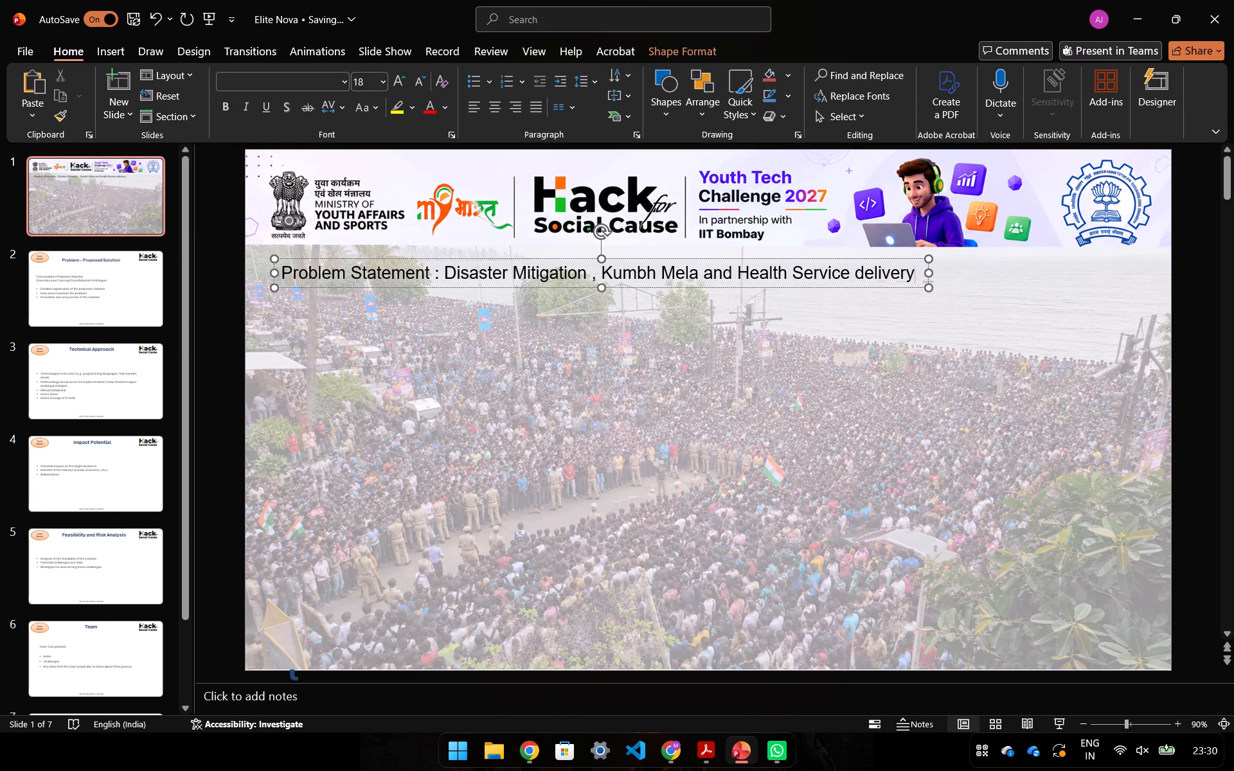
Make the words "Problem Statement" bold in the slide 1 text box.
{"action": "left_click_drag", "start_coordinate": [432, 274], "coordinate": [299, 278]}
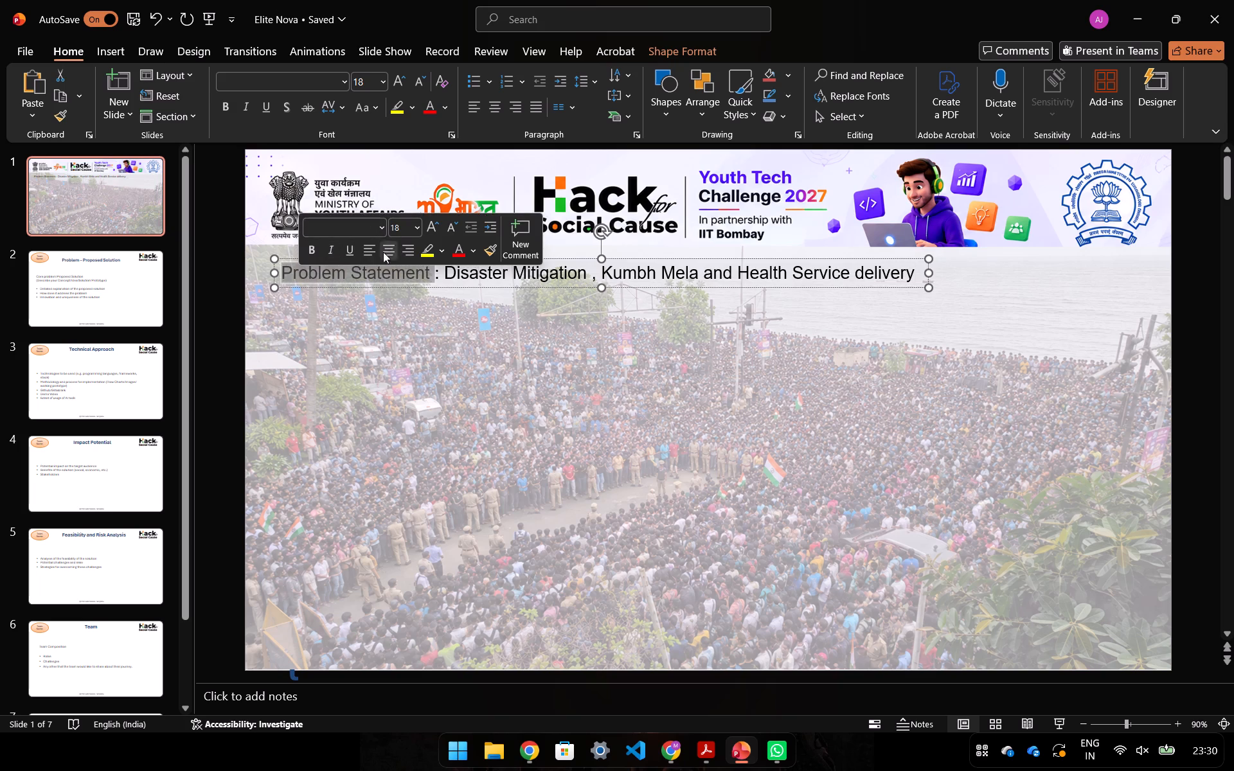
{"action": "left_click", "coordinate": [308, 255]}
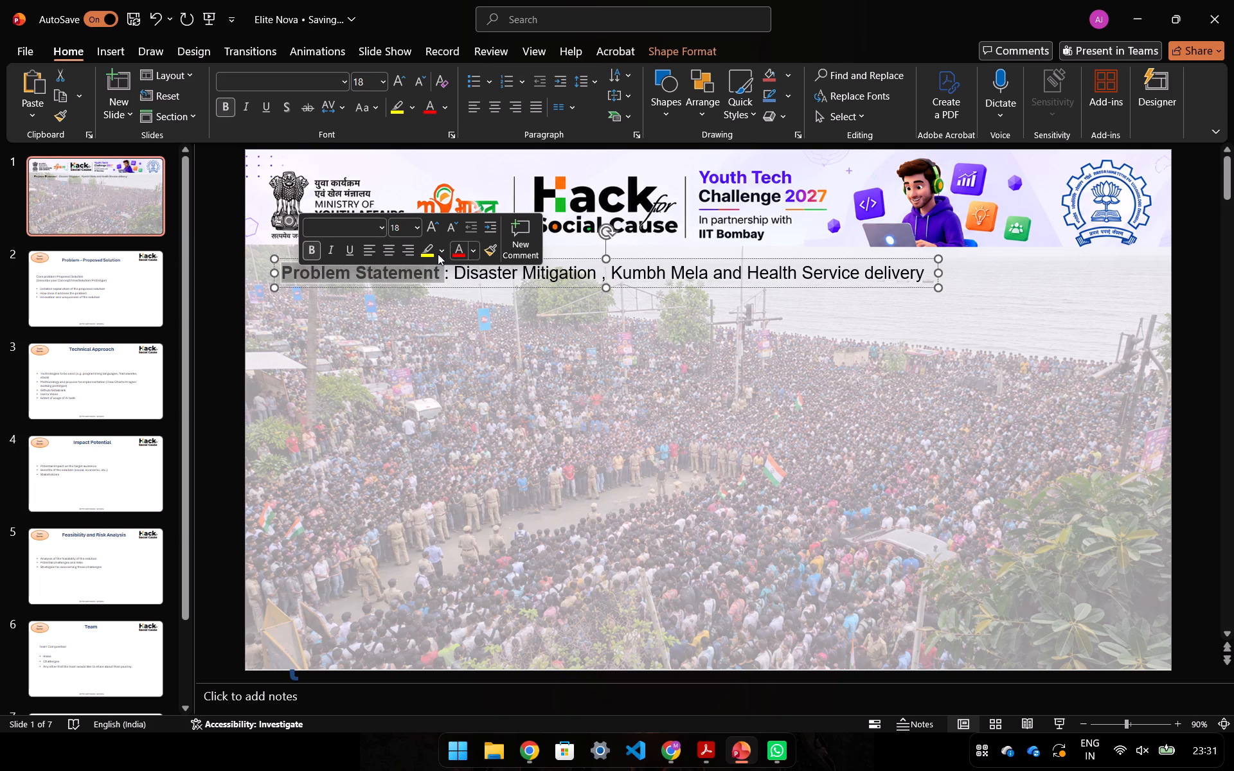
Colour the words "Problem Statement" dark red in the slide 1 text box.
{"action": "left_click", "coordinate": [469, 246]}
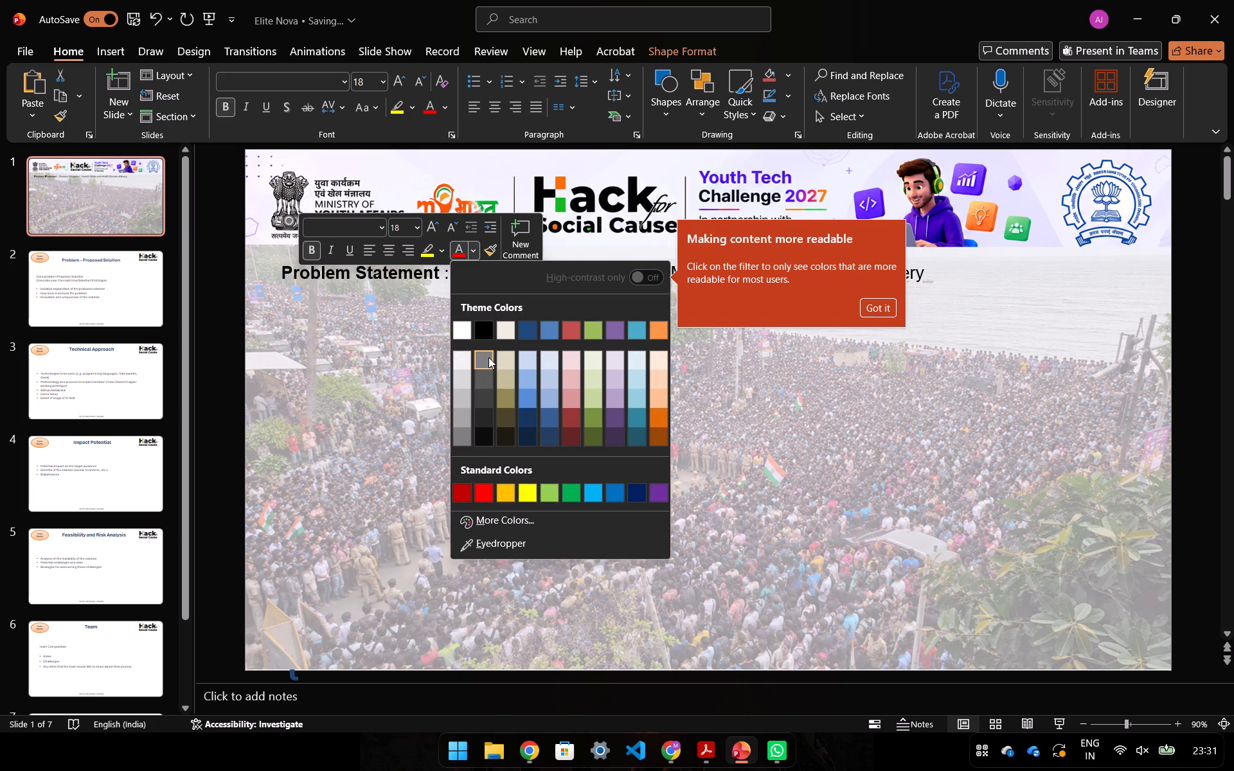
{"action": "left_click", "coordinate": [463, 491]}
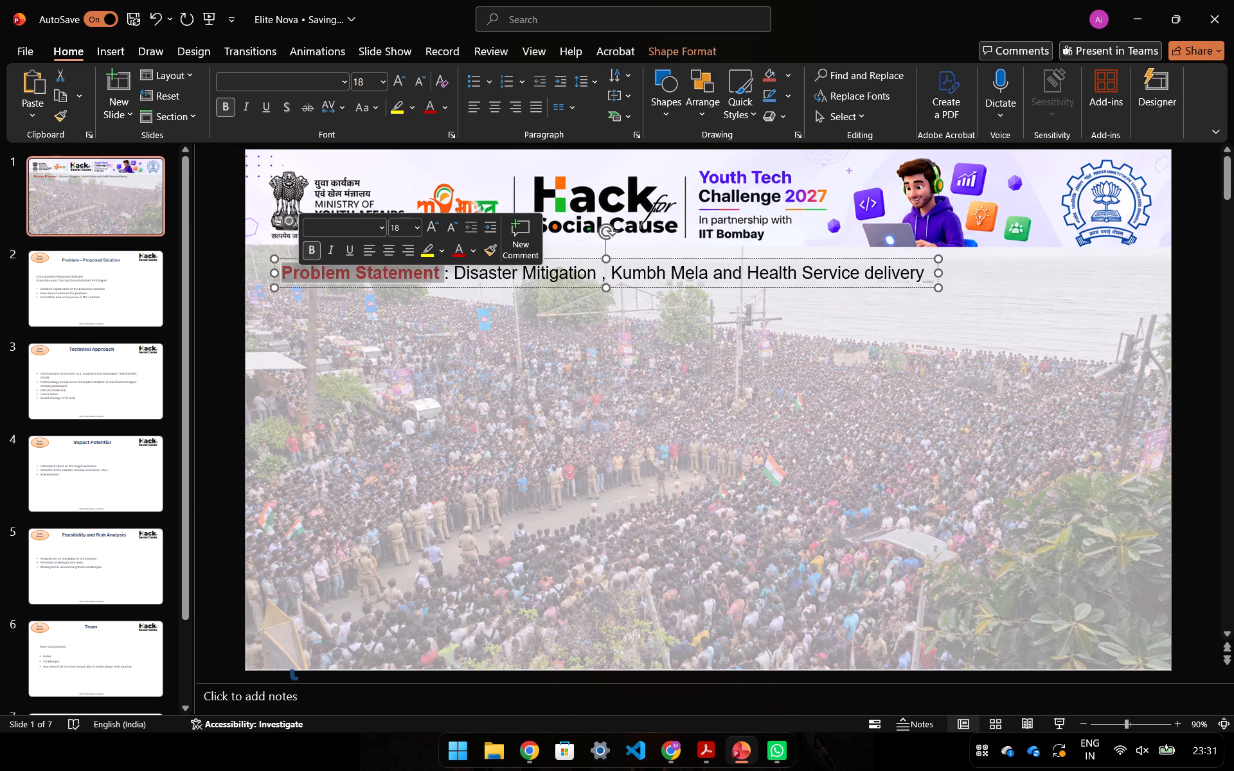
{"action": "left_click", "coordinate": [395, 359]}
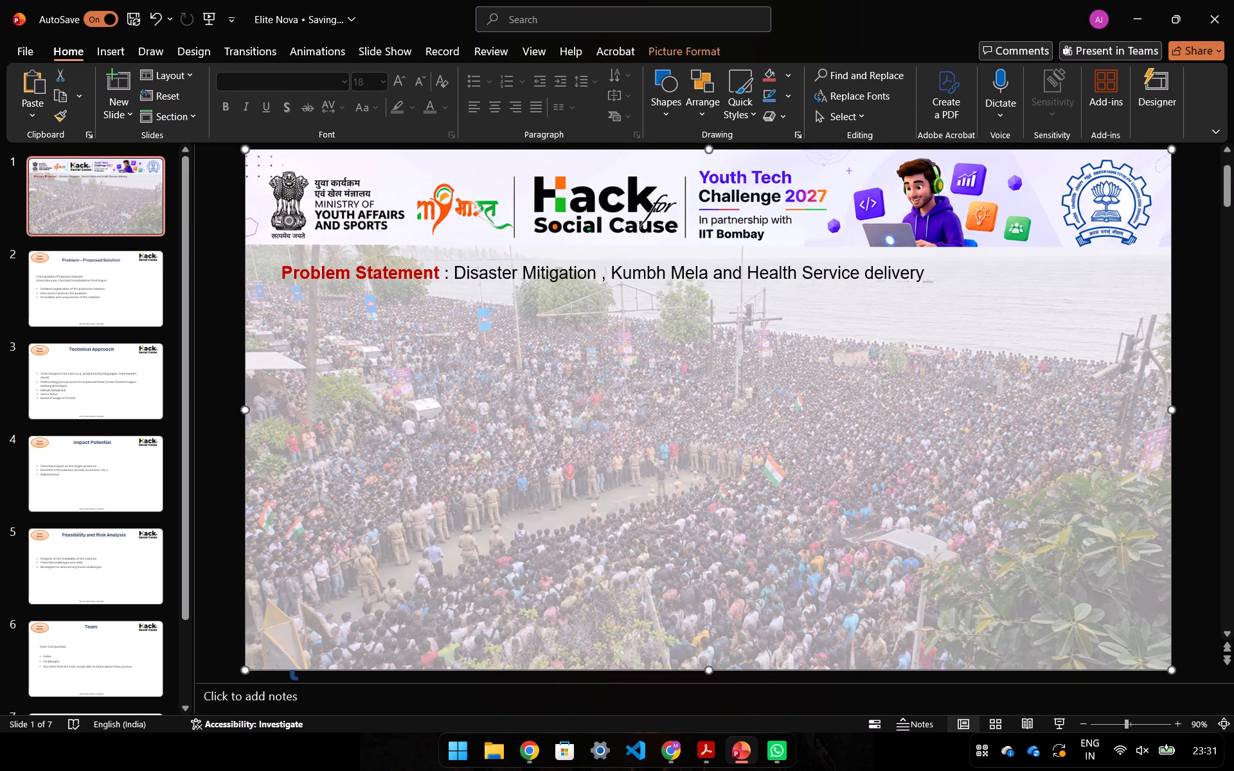
Add two new lines after "Health Service delivery" in the slide 1 text box.
{"action": "left_click", "coordinate": [925, 272]}
{"action": "left_click", "coordinate": [925, 272]}
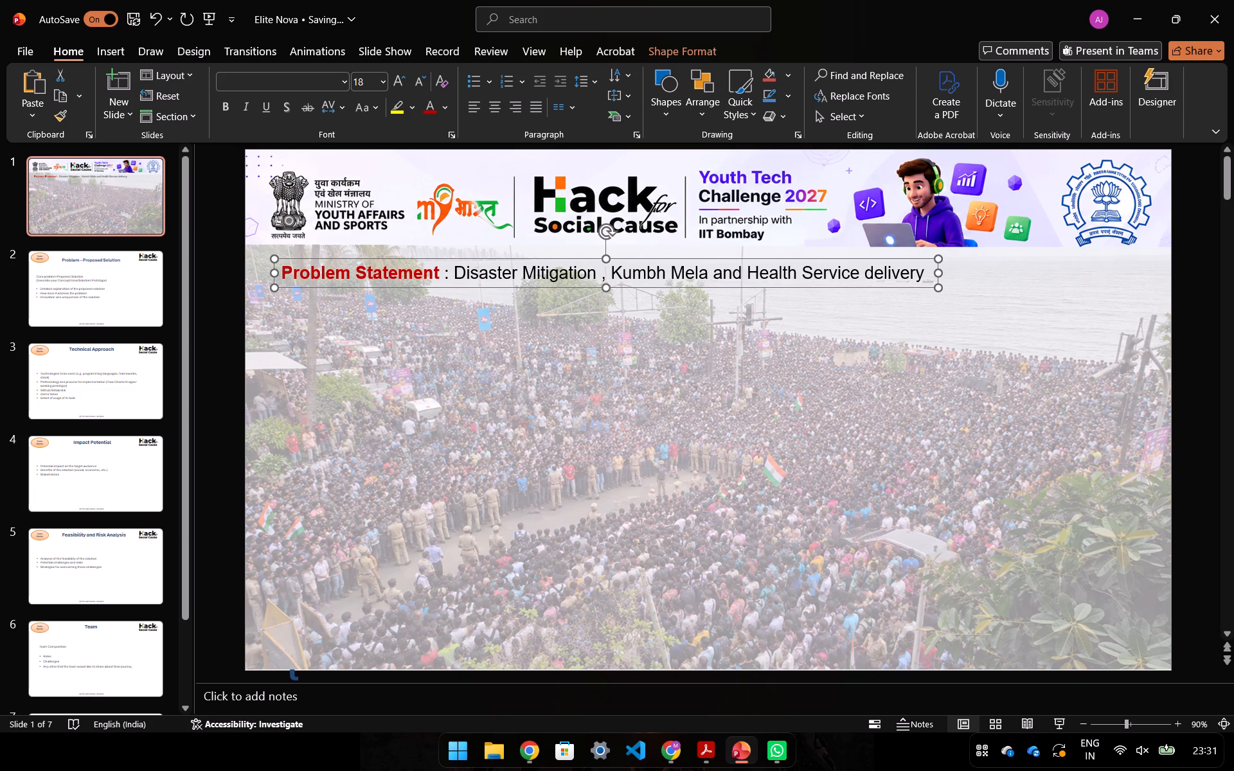
{"action": "left_click", "coordinate": [920, 281]}
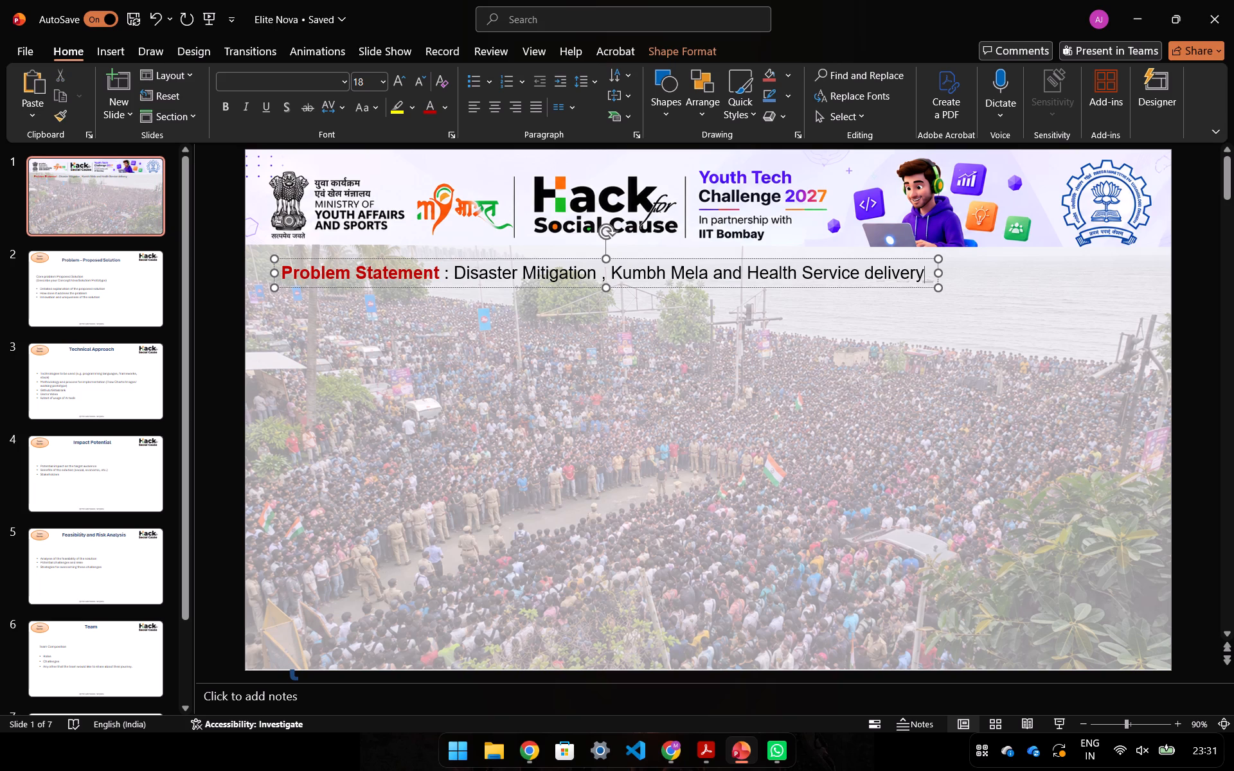
{"action": "key", "text": "Return"}
{"action": "key", "text": "Return"}
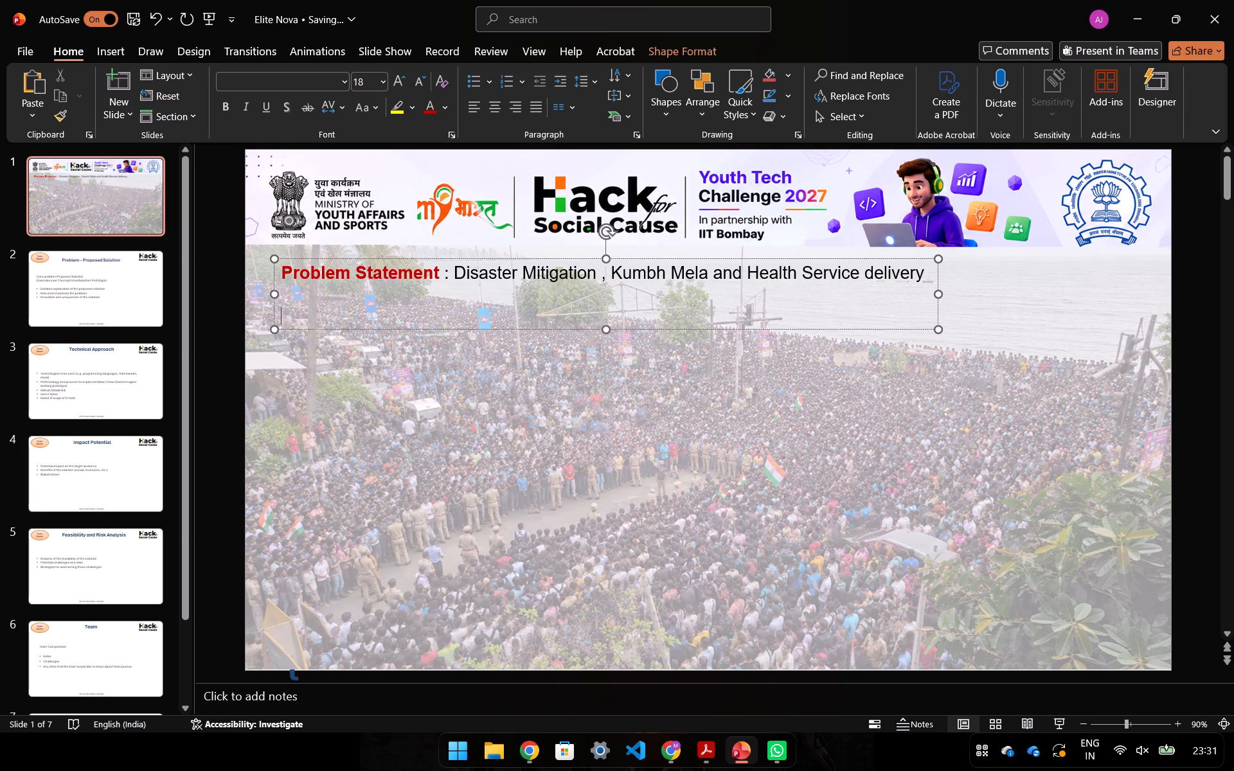
Check the required cover-page fields in the Template_HSC_VBYLD PDF in Acrobat, and return to the PowerPoint slide.
{"action": "key", "text": "alt+Tab"}
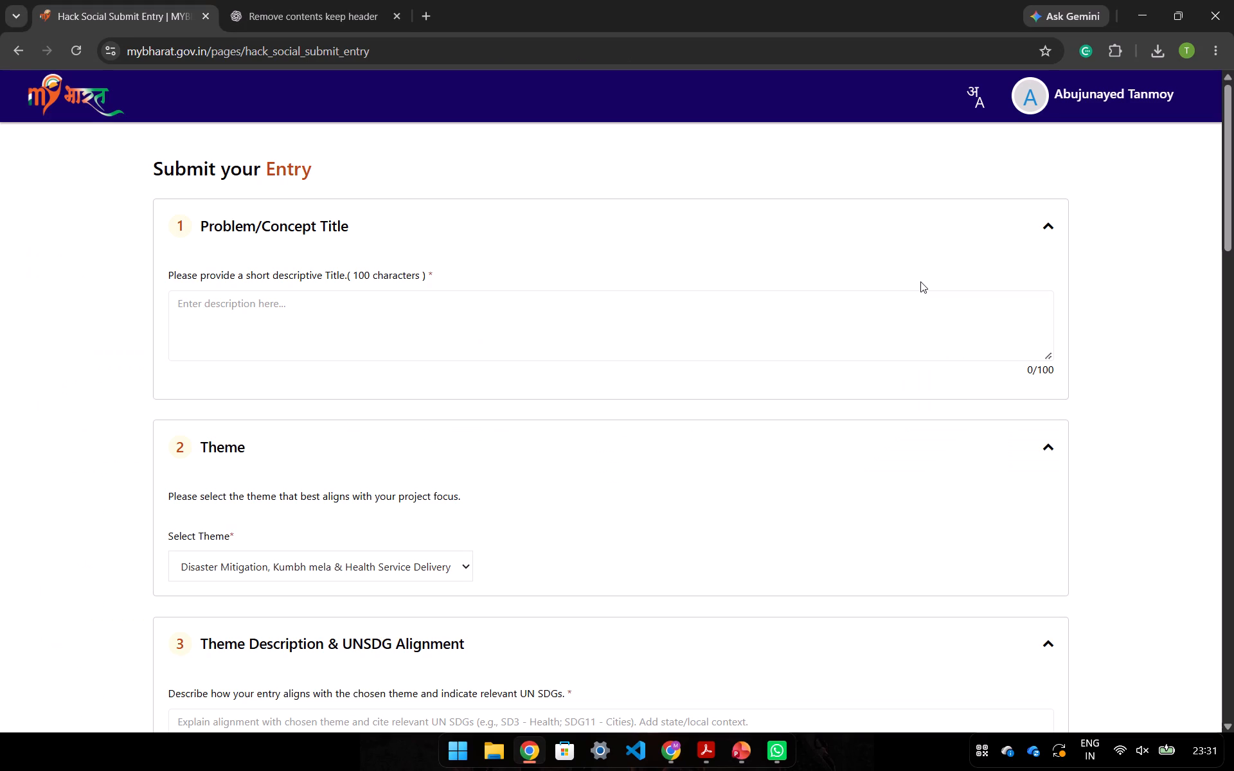
{"action": "key", "text": "alt+Tab"}
{"action": "key", "text": "alt+Tab"}
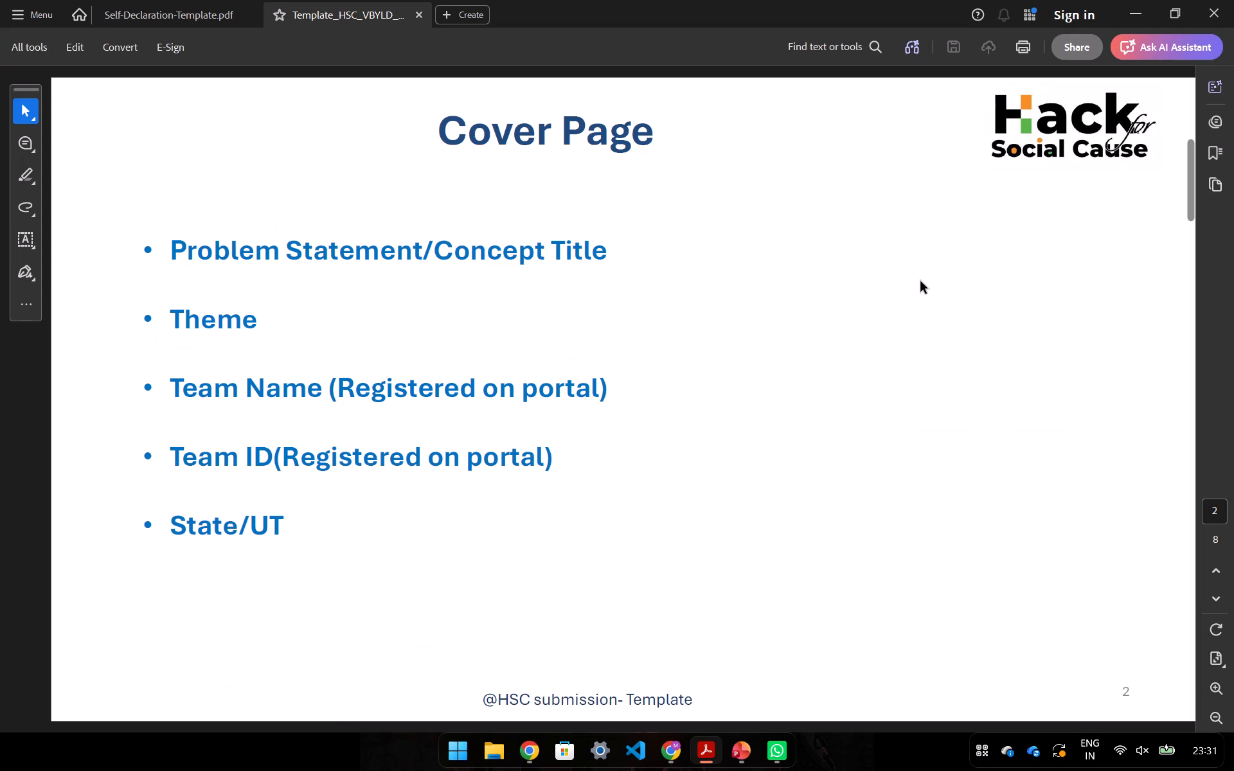
{"action": "key", "text": "alt+Tab"}
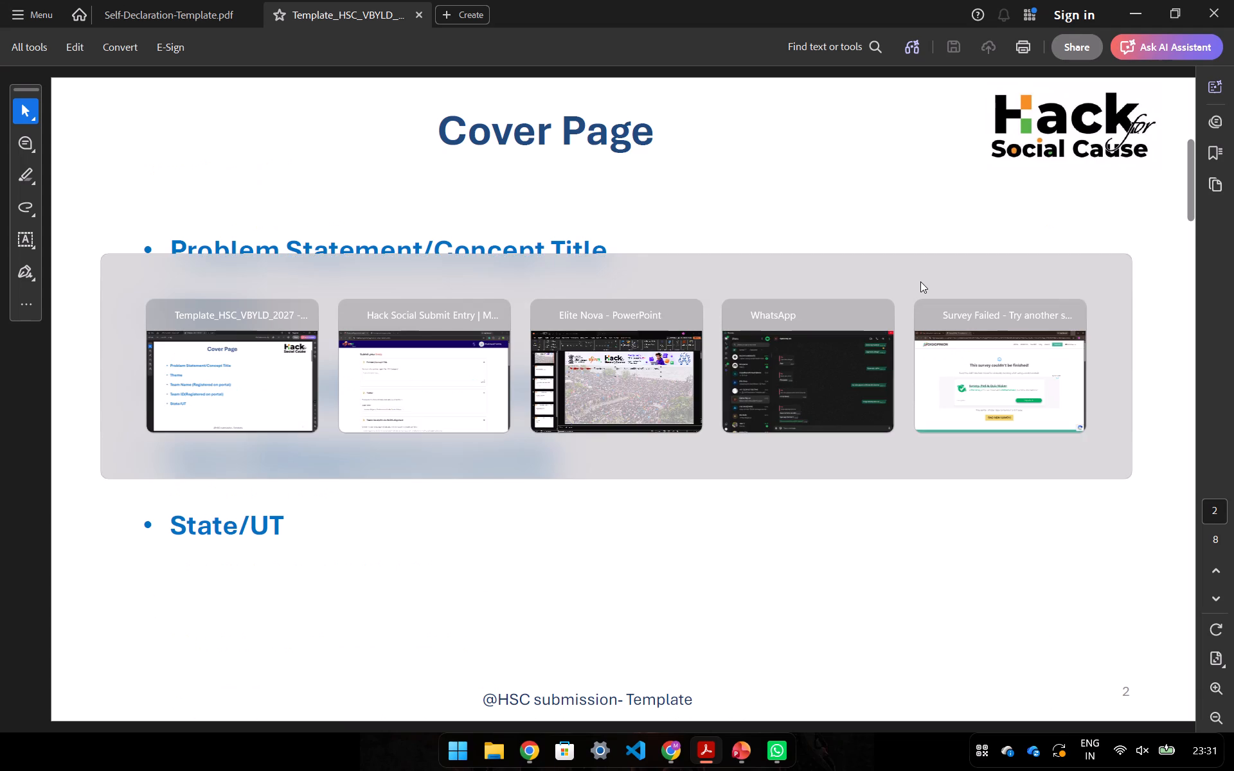
{"action": "key", "text": "alt+Tab"}
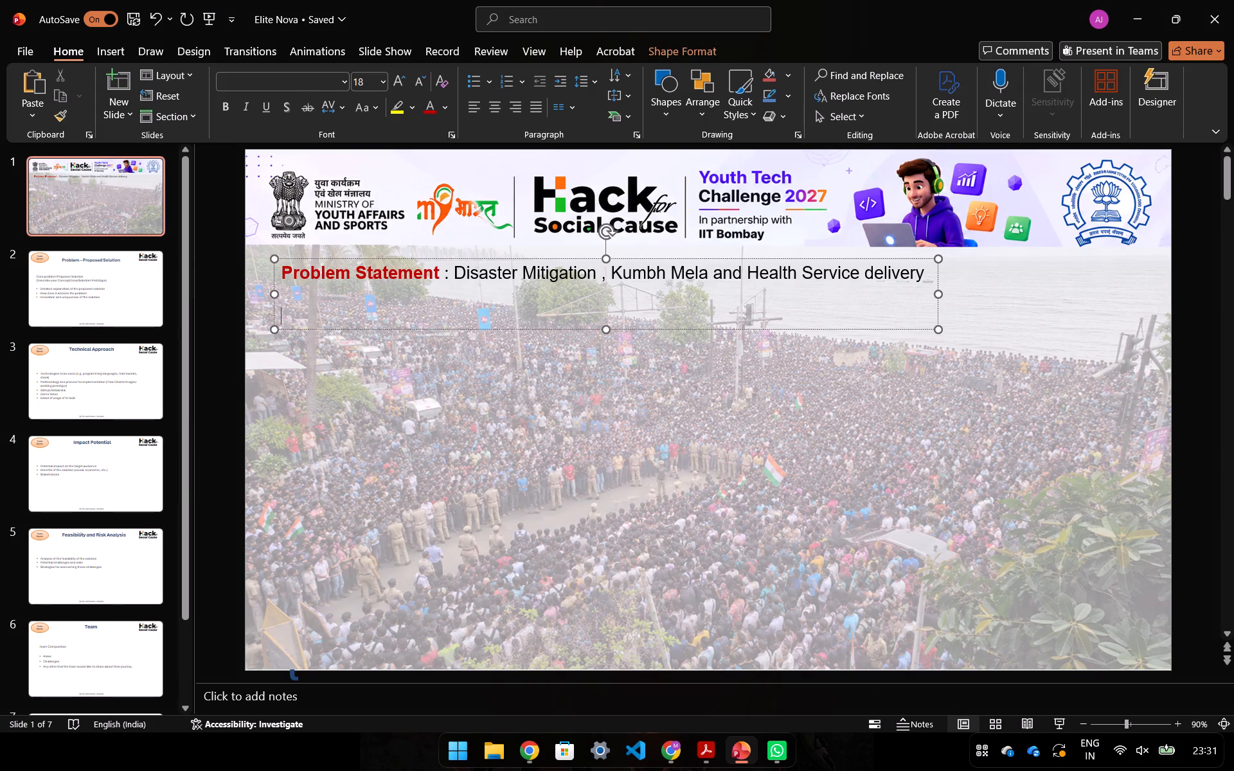
Cut "Disaster Mitigation , Kumbh Mela and Health Service delivery" from the problem statement line and add three more lines at the text box's end.
{"action": "left_click_drag", "start_coordinate": [457, 270], "coordinate": [710, 271]}
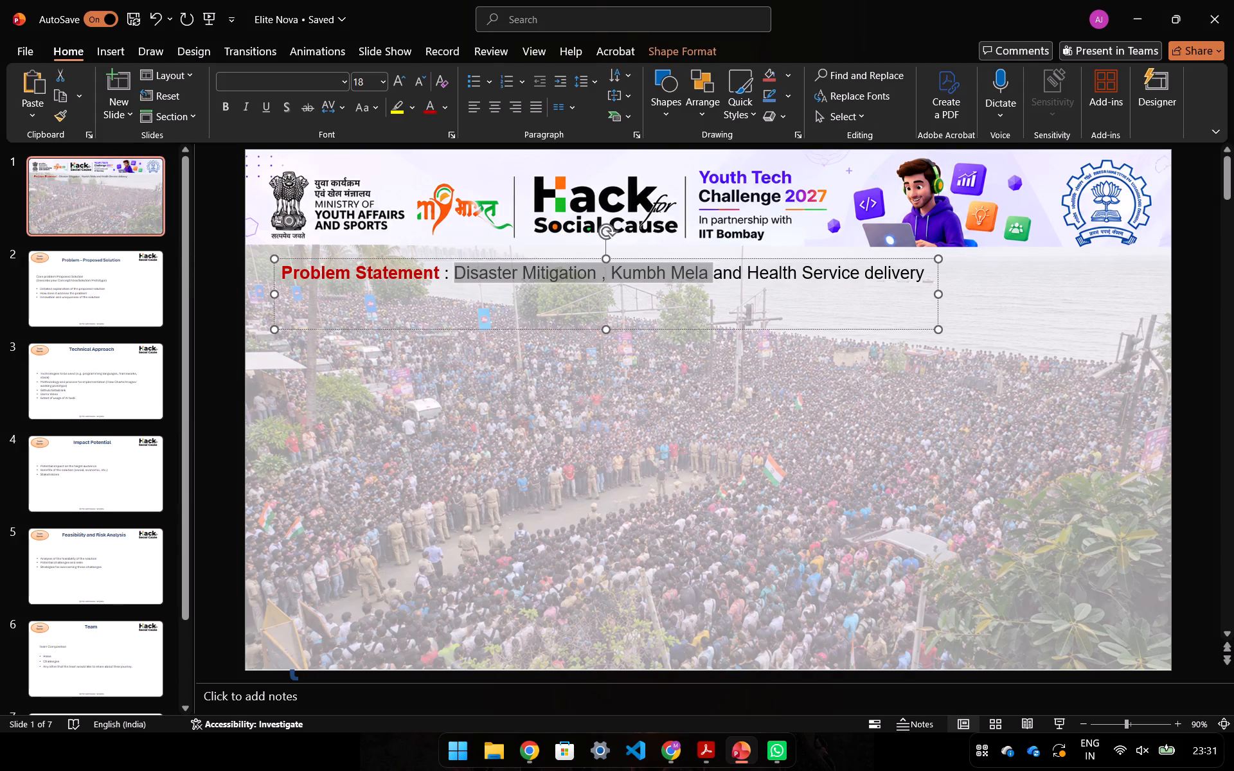
{"action": "left_click_drag", "start_coordinate": [710, 271], "coordinate": [945, 267]}
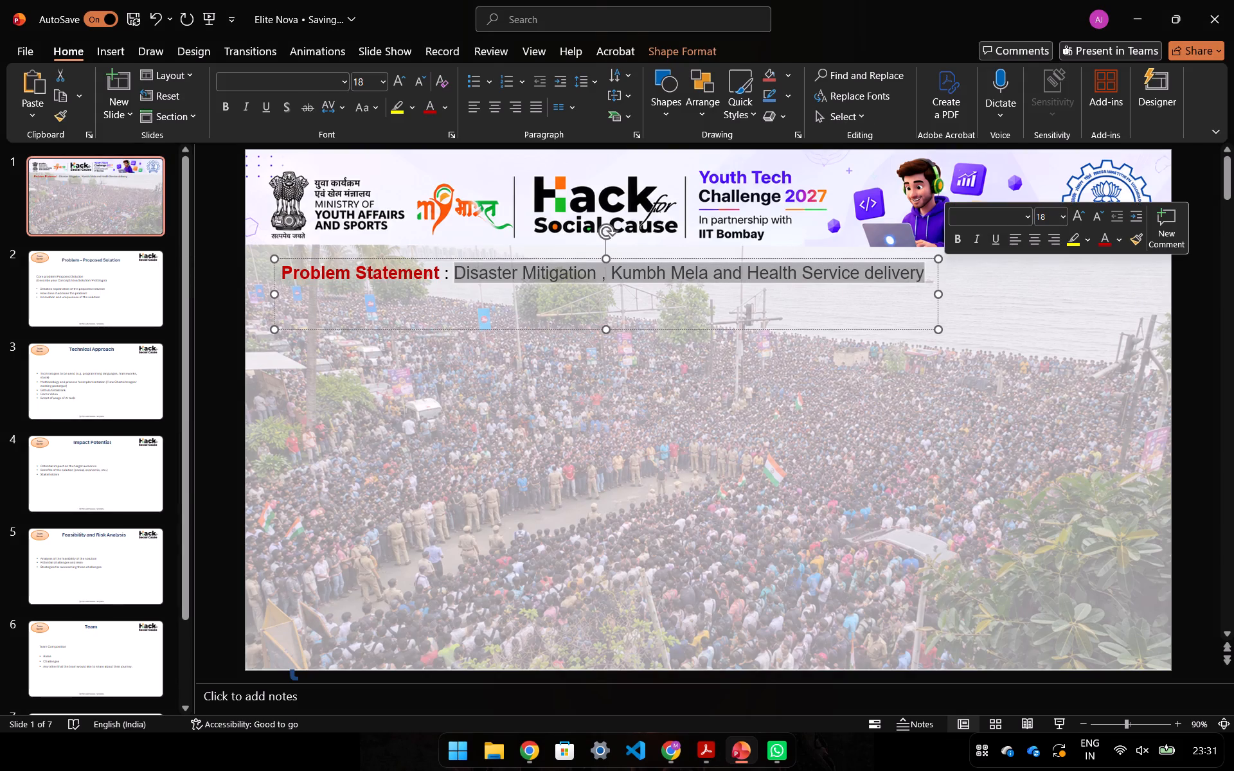
{"action": "key", "text": "ctrl+x"}
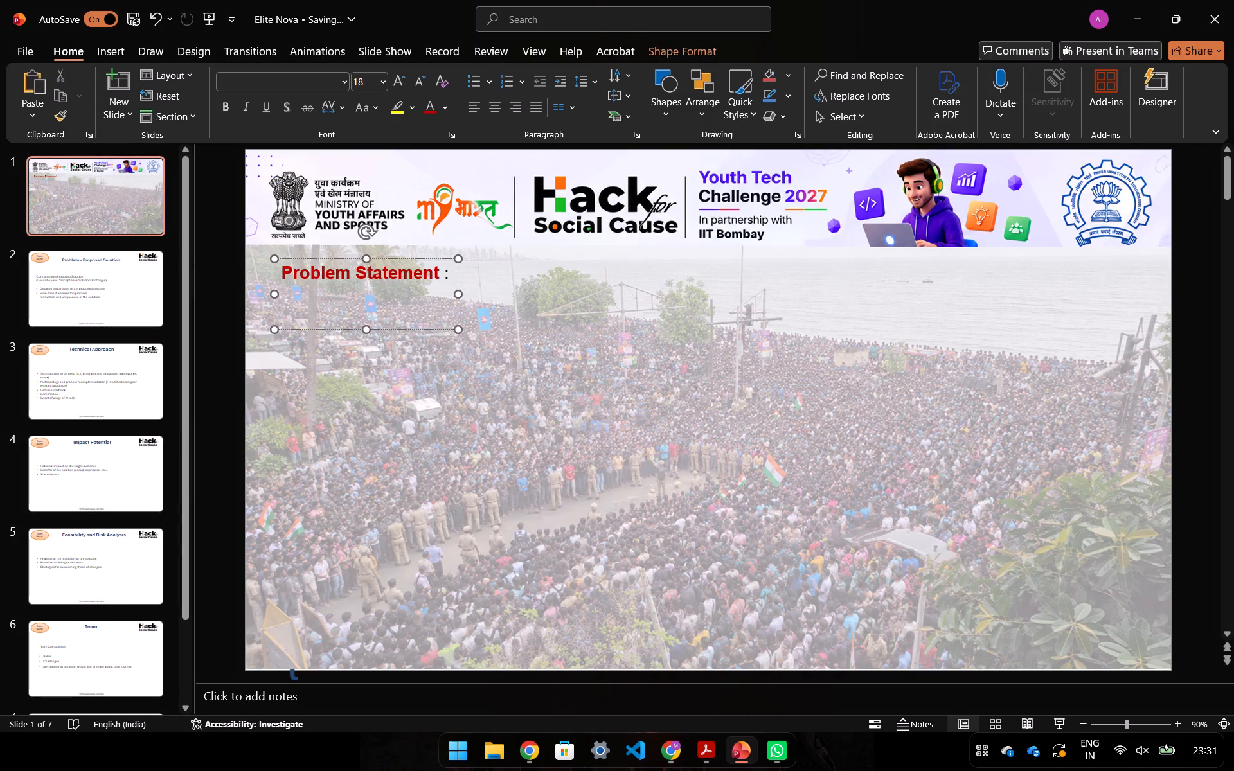
{"action": "key", "text": "Down"}
{"action": "key", "text": "Down"}
{"action": "key", "text": "Down"}
{"action": "key", "text": "Return"}
{"action": "key", "text": "Return"}
{"action": "key", "text": "Return"}
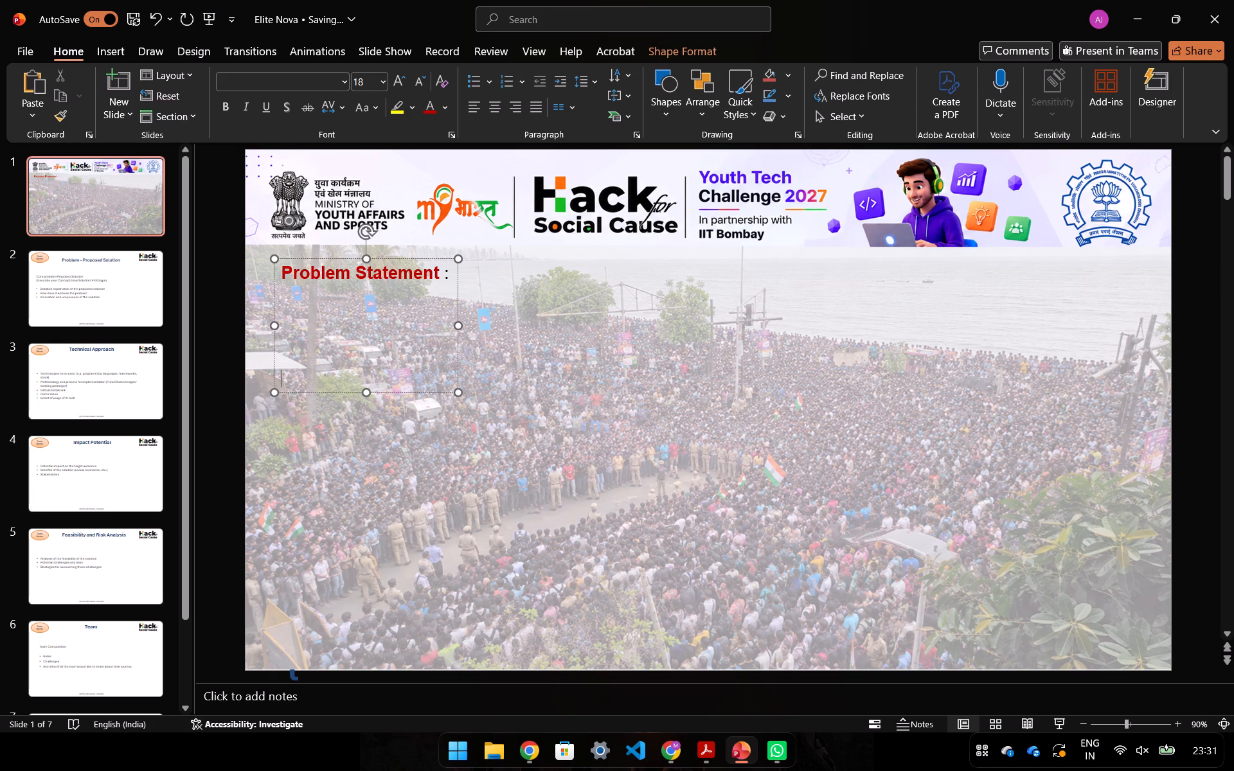
{"action": "key", "text": "Up"}
{"action": "key", "text": "Down"}
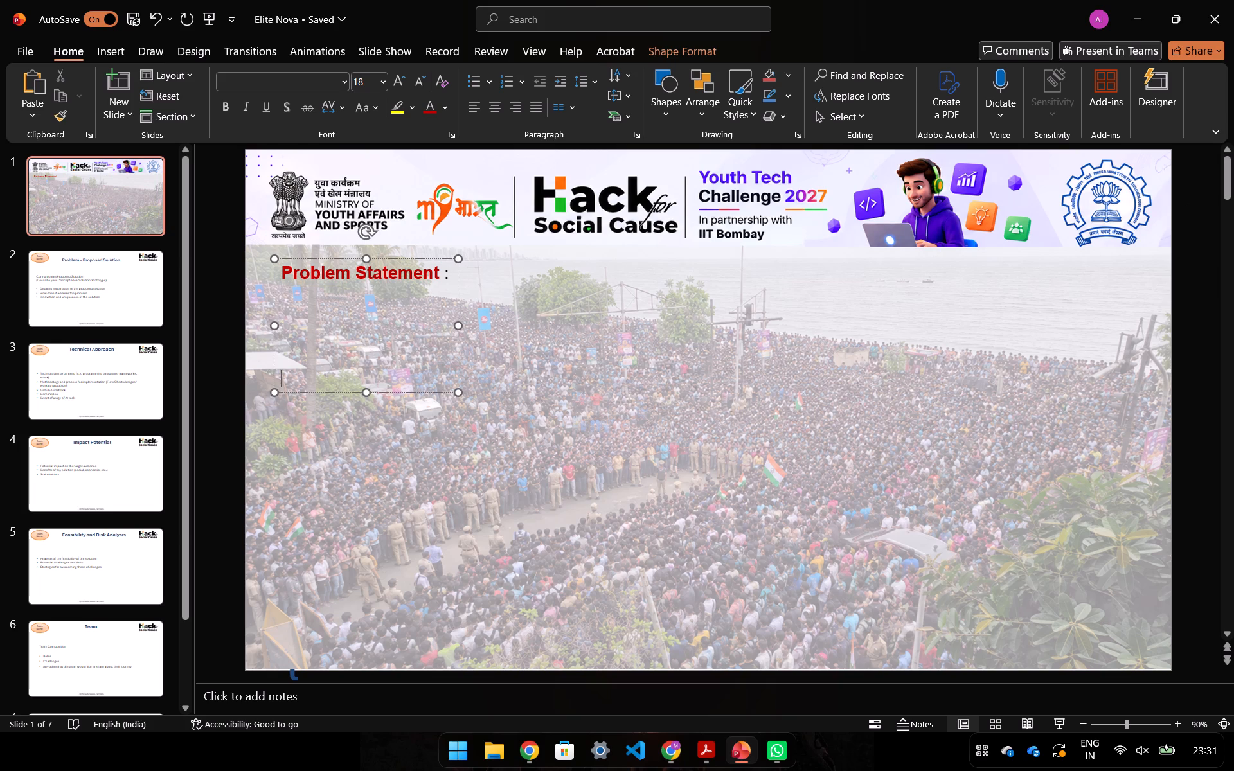
Enter the label "Theme : " on the last line and paste the cut text after it.
{"action": "type", "text": "The"}
{"action": "type", "text": "me"}
{"action": "key", "text": "space"}
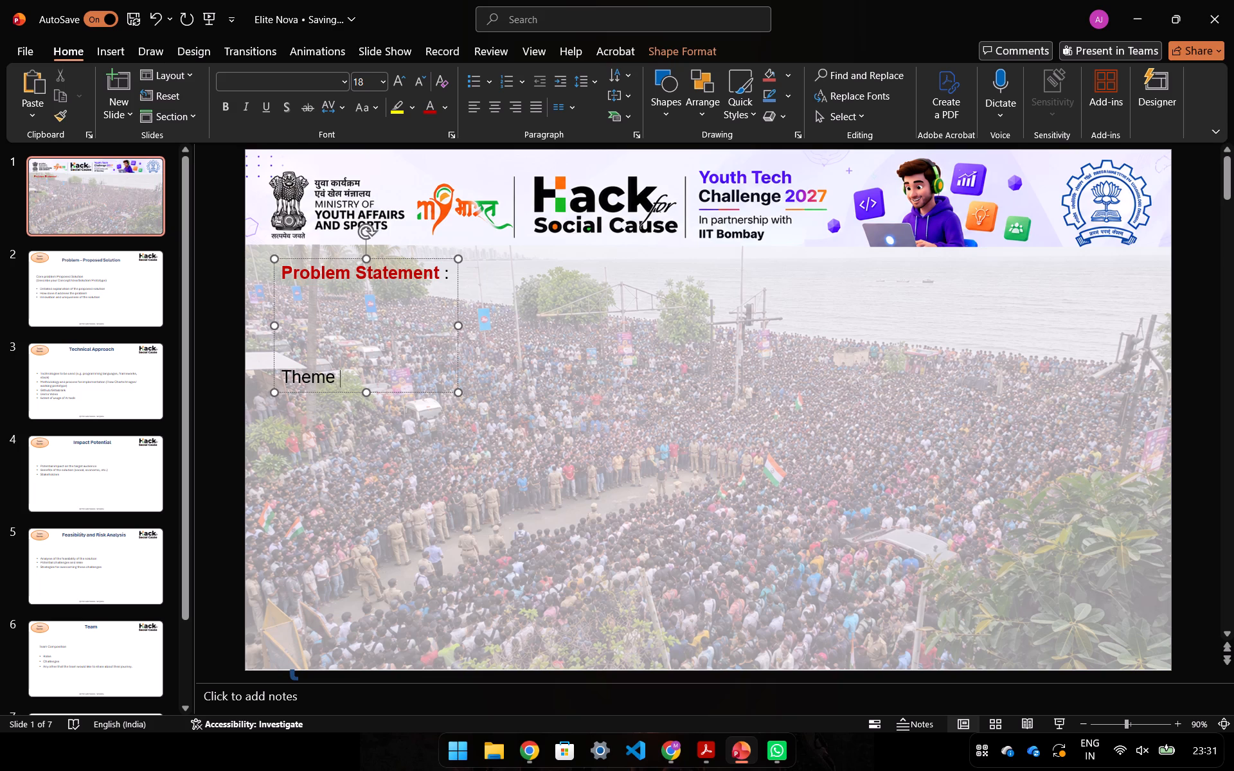
{"action": "type", "text": ":"}
{"action": "key", "text": "space"}
{"action": "key", "text": "ctrl+v"}
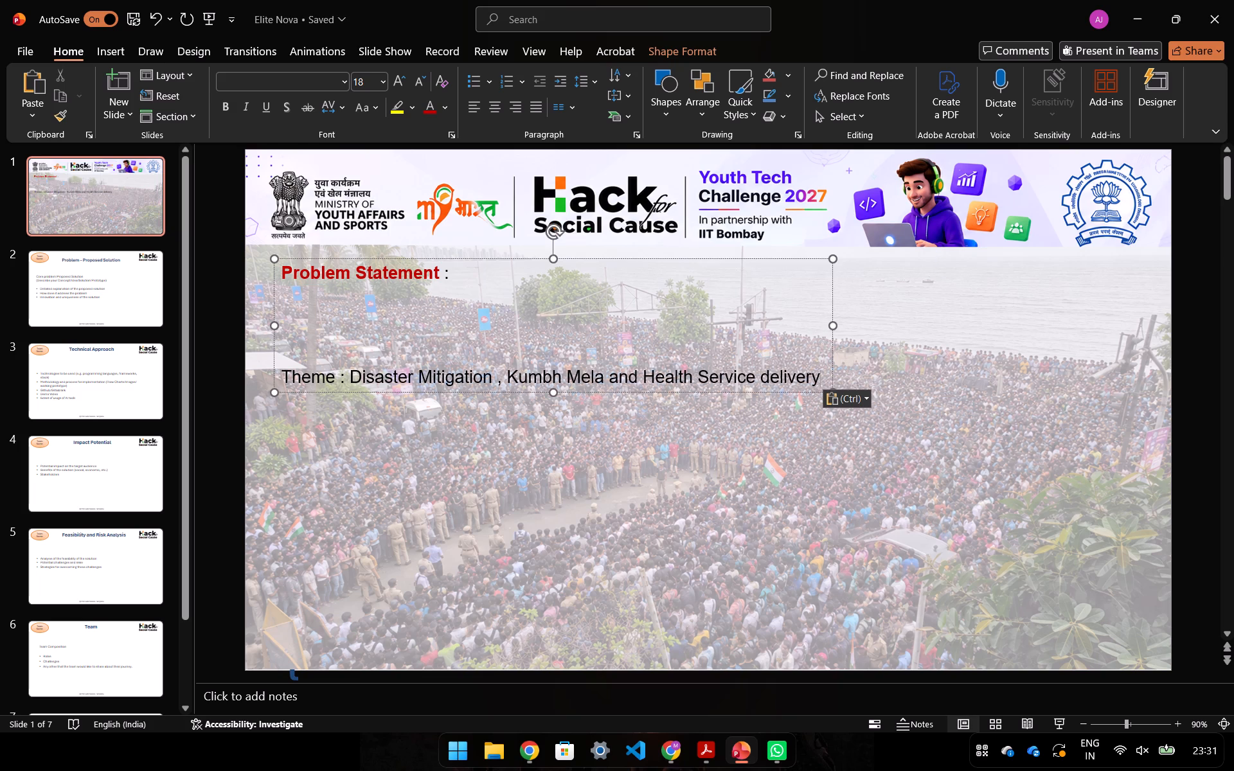
Colour the word "Theme" dark blue in the slide 1 text box.
{"action": "left_click_drag", "start_coordinate": [333, 378], "coordinate": [288, 373]}
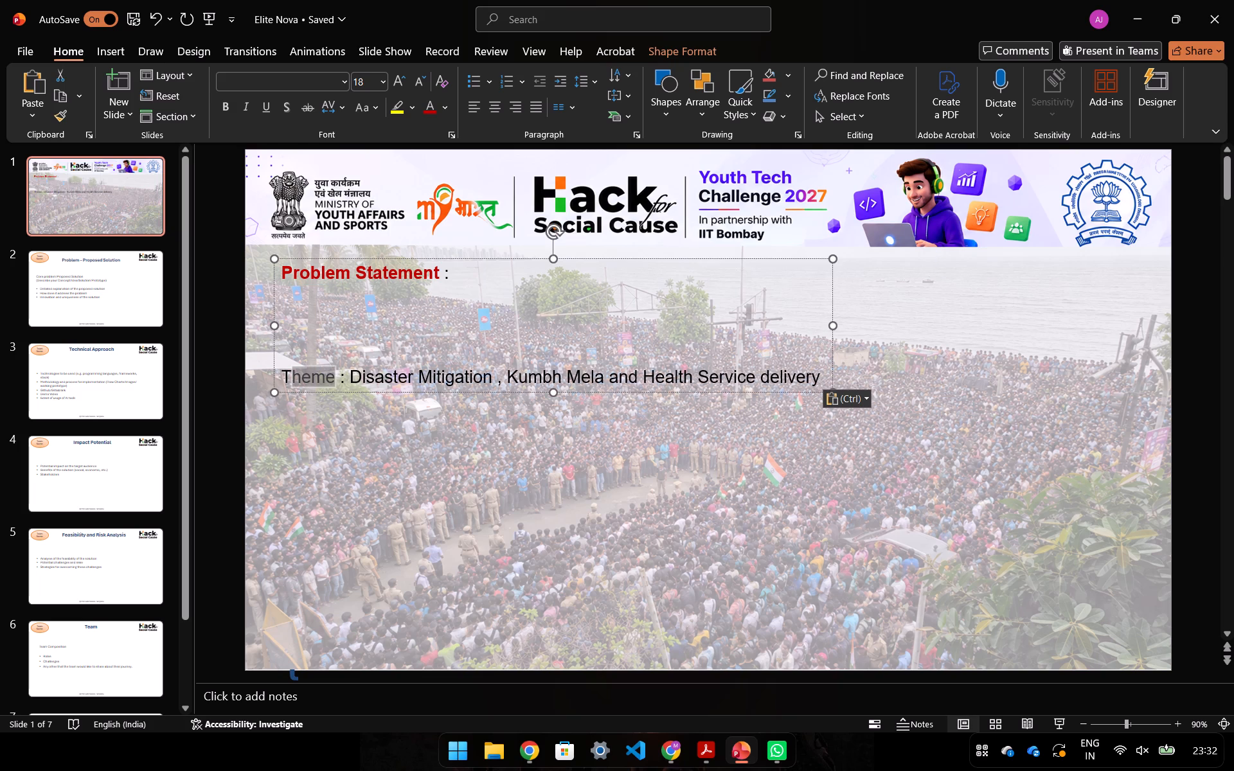
{"action": "left_click_drag", "start_coordinate": [288, 373], "coordinate": [278, 368]}
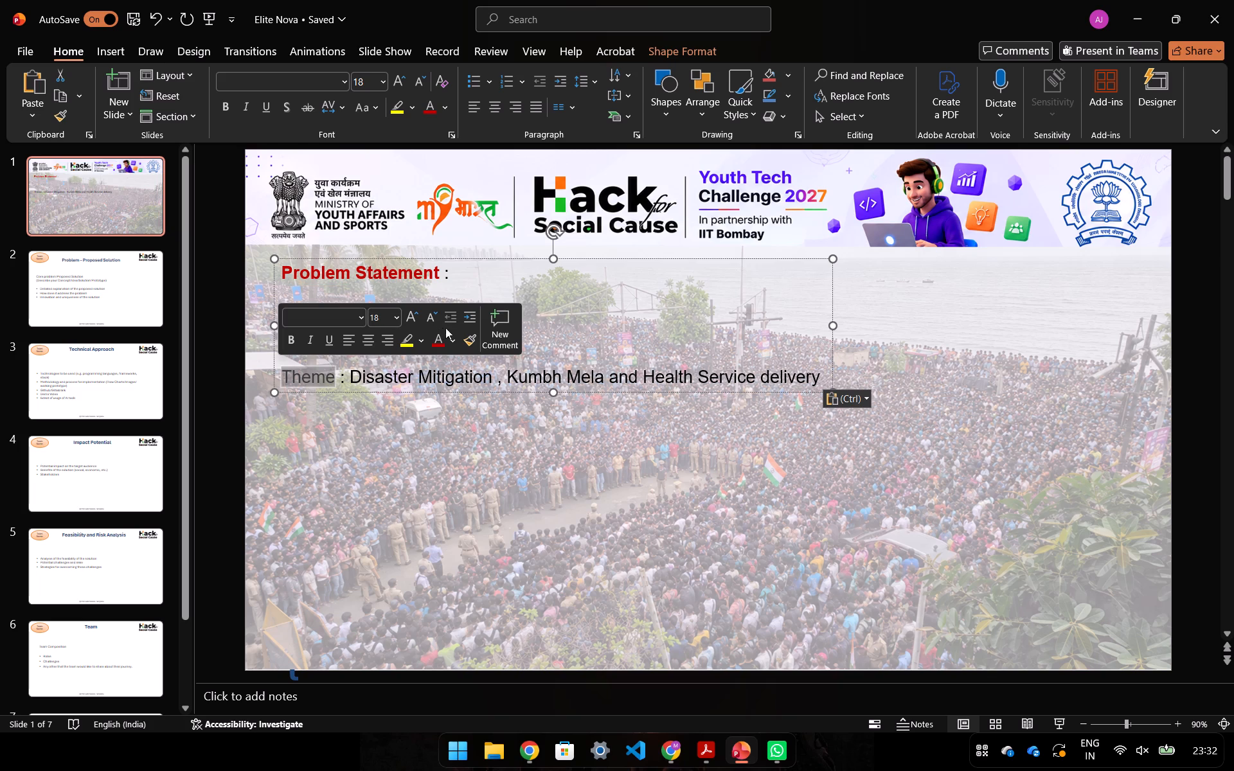
{"action": "left_click", "coordinate": [452, 337]}
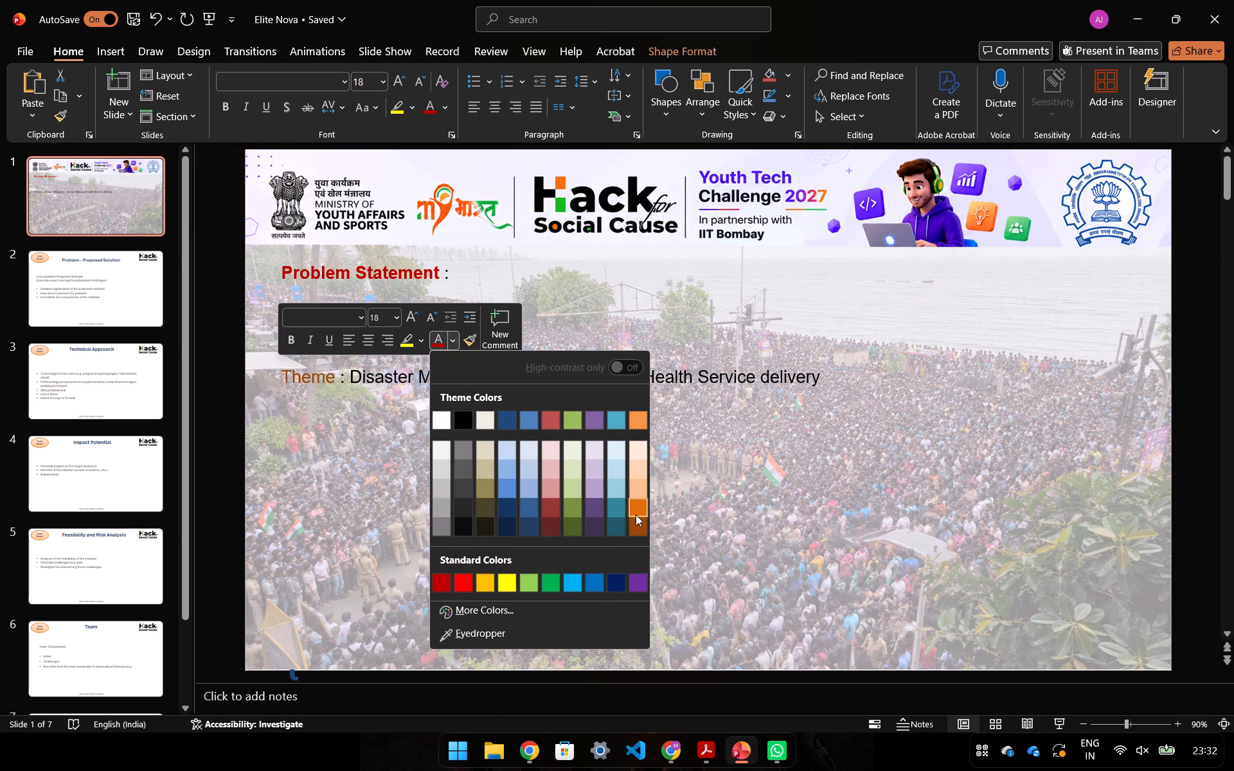
{"action": "left_click", "coordinate": [500, 500]}
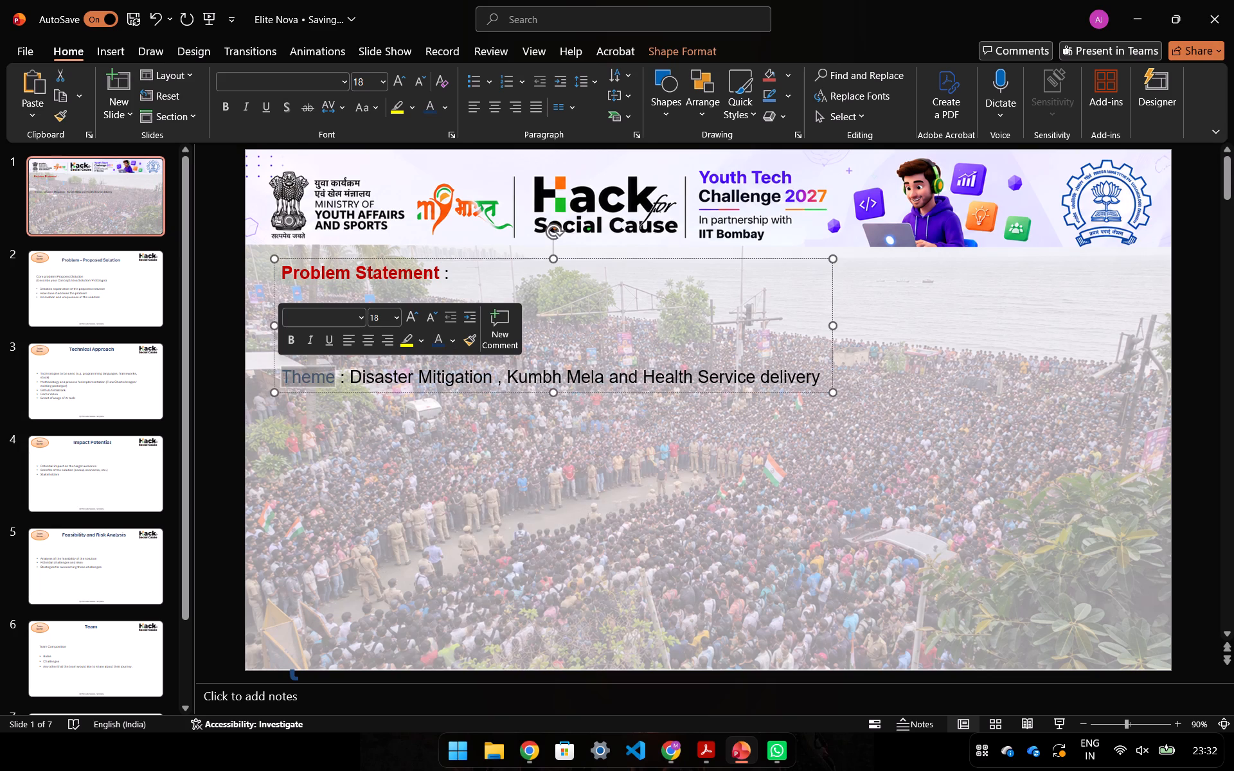
{"action": "left_click", "coordinate": [370, 513]}
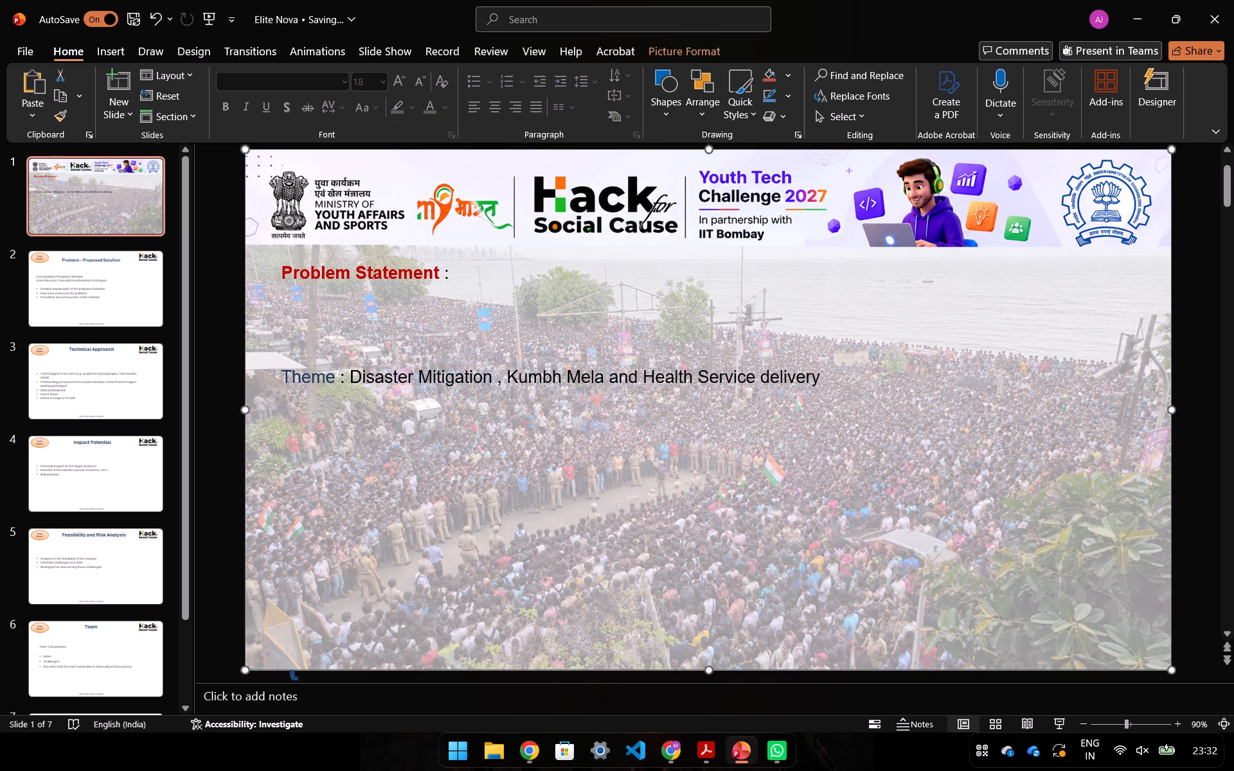
{"action": "left_click", "coordinate": [598, 370]}
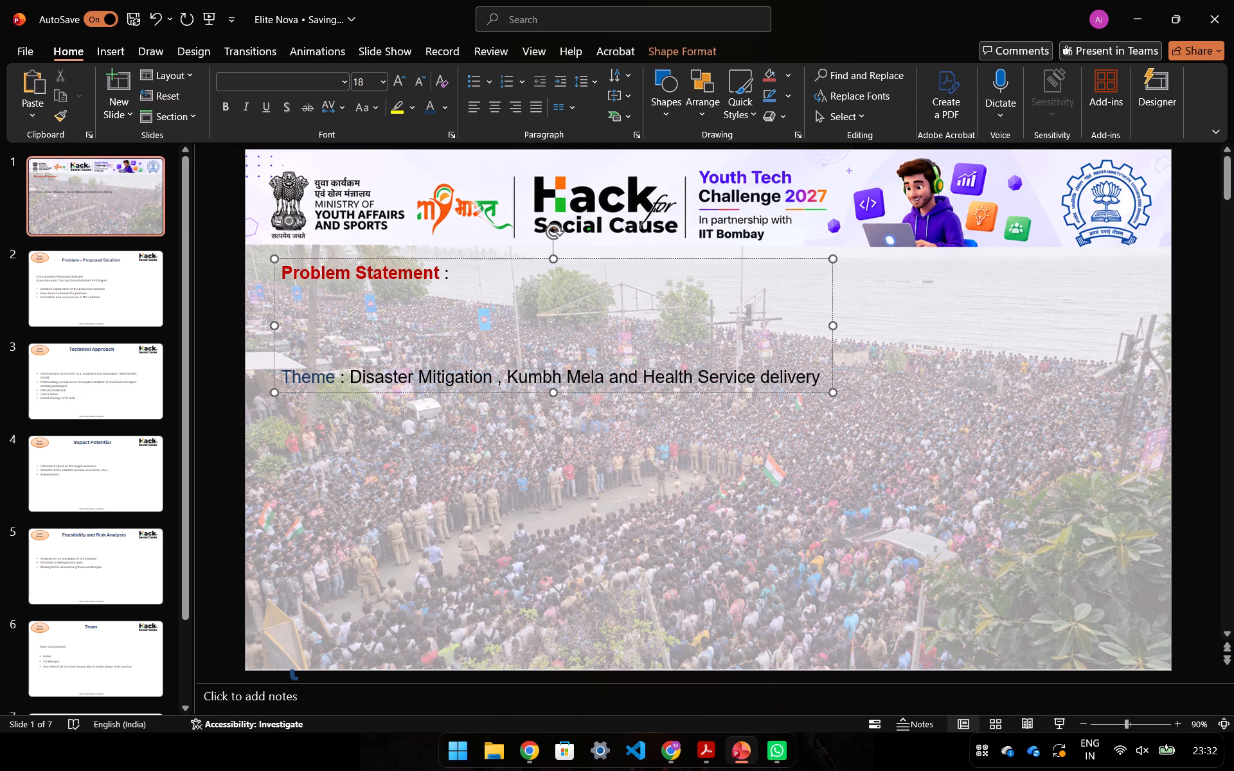
{"action": "left_click", "coordinate": [375, 543]}
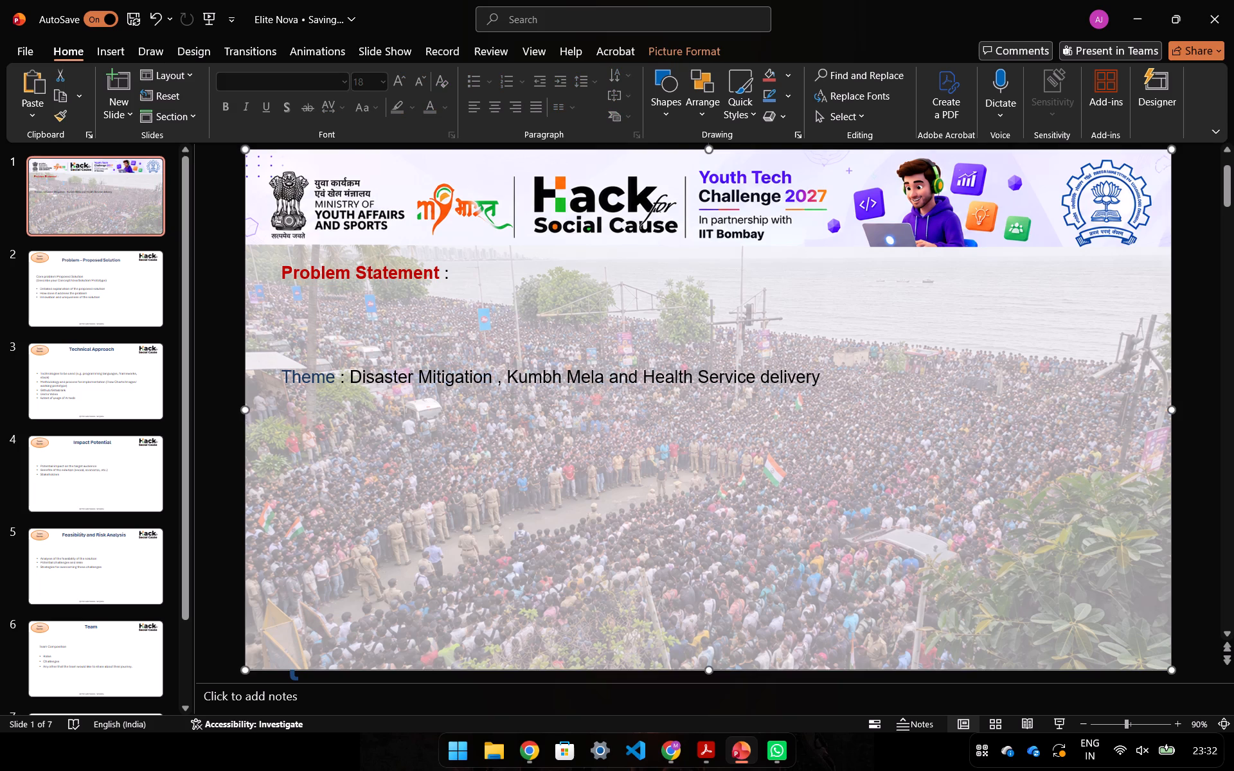
Switch to the template PDF in Acrobat to check the remaining cover-page fields.
{"action": "key", "text": "alt+Tab"}
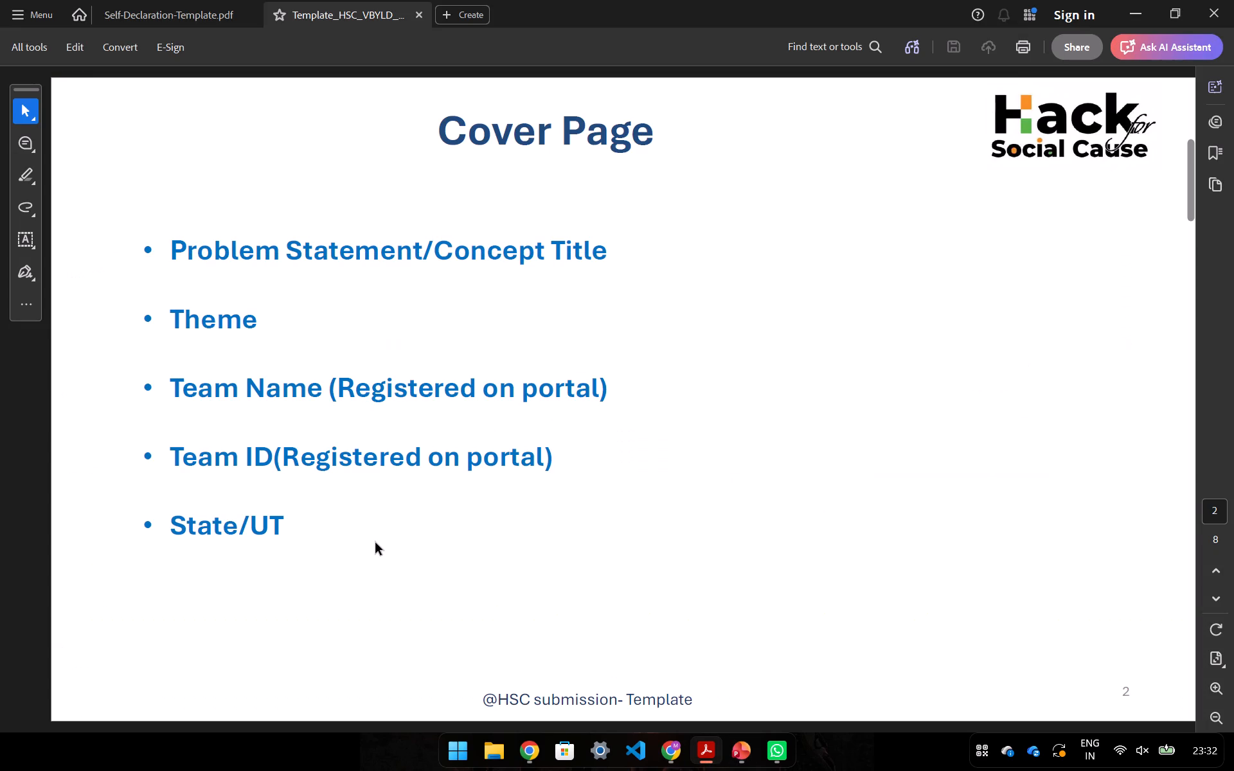
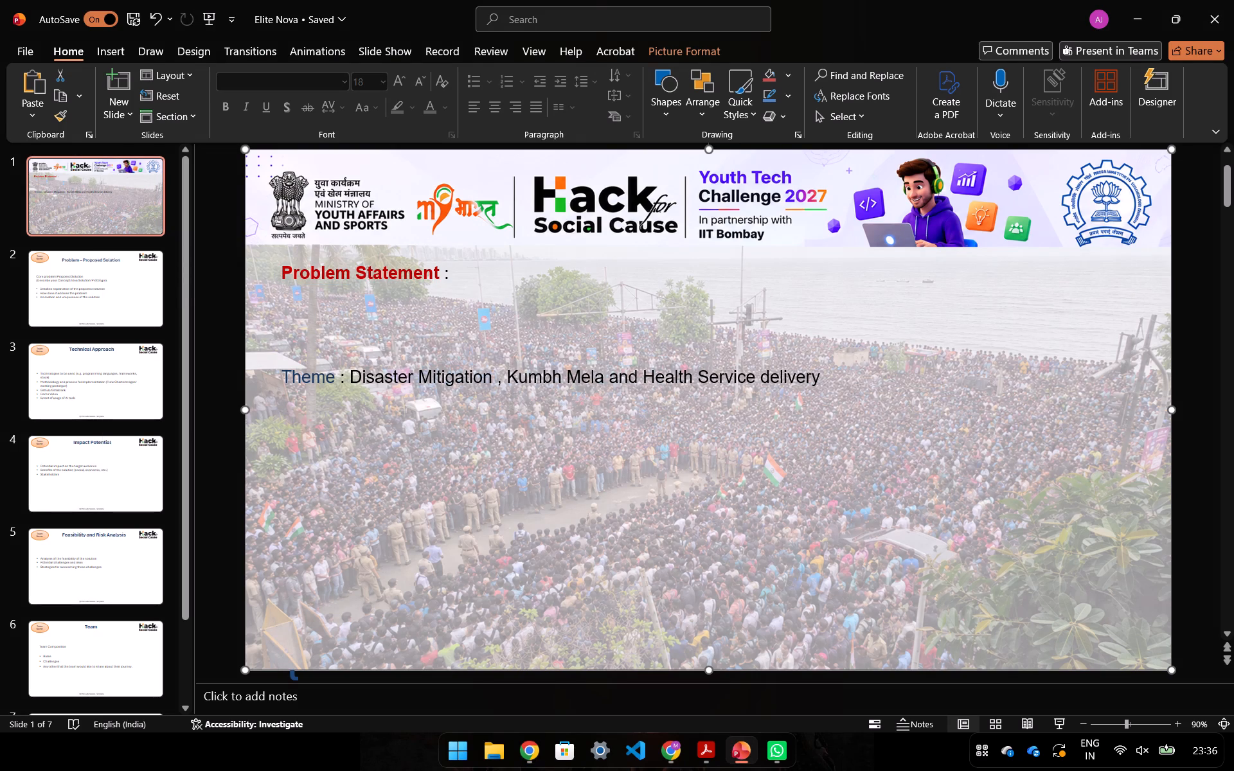
{"action": "left_click_drag", "start_coordinate": [441, 271], "coordinate": [451, 271]}
{"action": "left_click_drag", "start_coordinate": [451, 271], "coordinate": [283, 276]}
{"action": "key", "text": "BackSpace"}
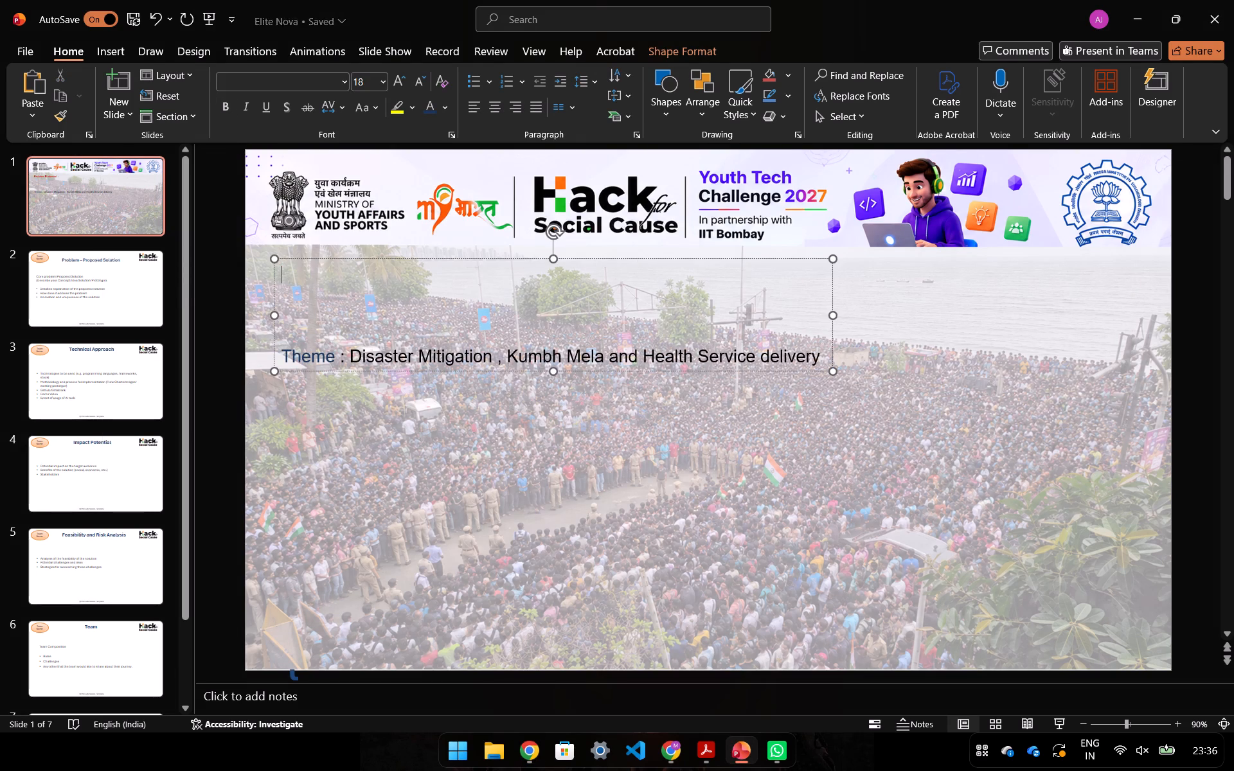
{"action": "key", "text": "BackSpace"}
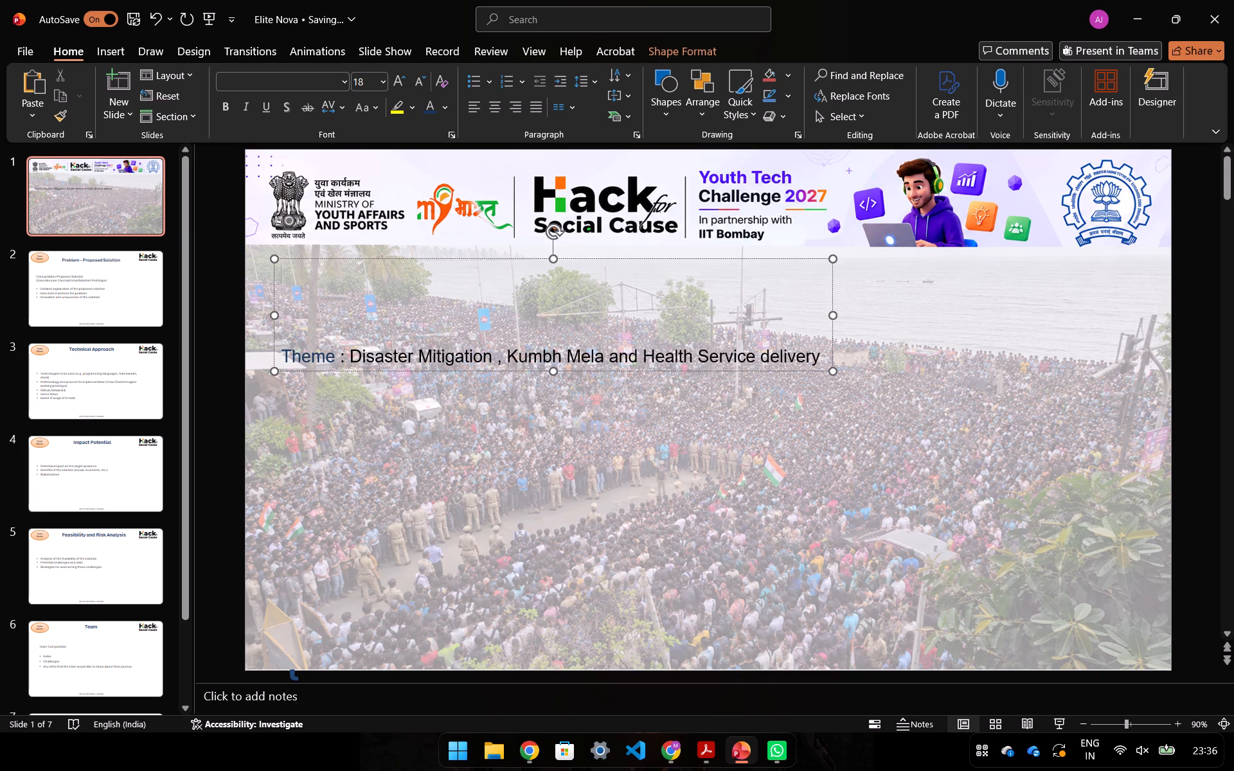
Remove the "Theme :" label and the blank lines above it, leaving the theme text as the text box's first line.
{"action": "key", "text": "Down"}
{"action": "key", "text": "Down"}
{"action": "key", "text": "Down"}
{"action": "key", "text": "Down"}
{"action": "key", "text": "Right"}
{"action": "key", "text": "Right"}
{"action": "key", "text": "Right"}
{"action": "key", "text": "Right"}
{"action": "key", "text": "Right"}
{"action": "key", "text": "Right"}
{"action": "key", "text": "Right"}
{"action": "key", "text": "BackSpace"}
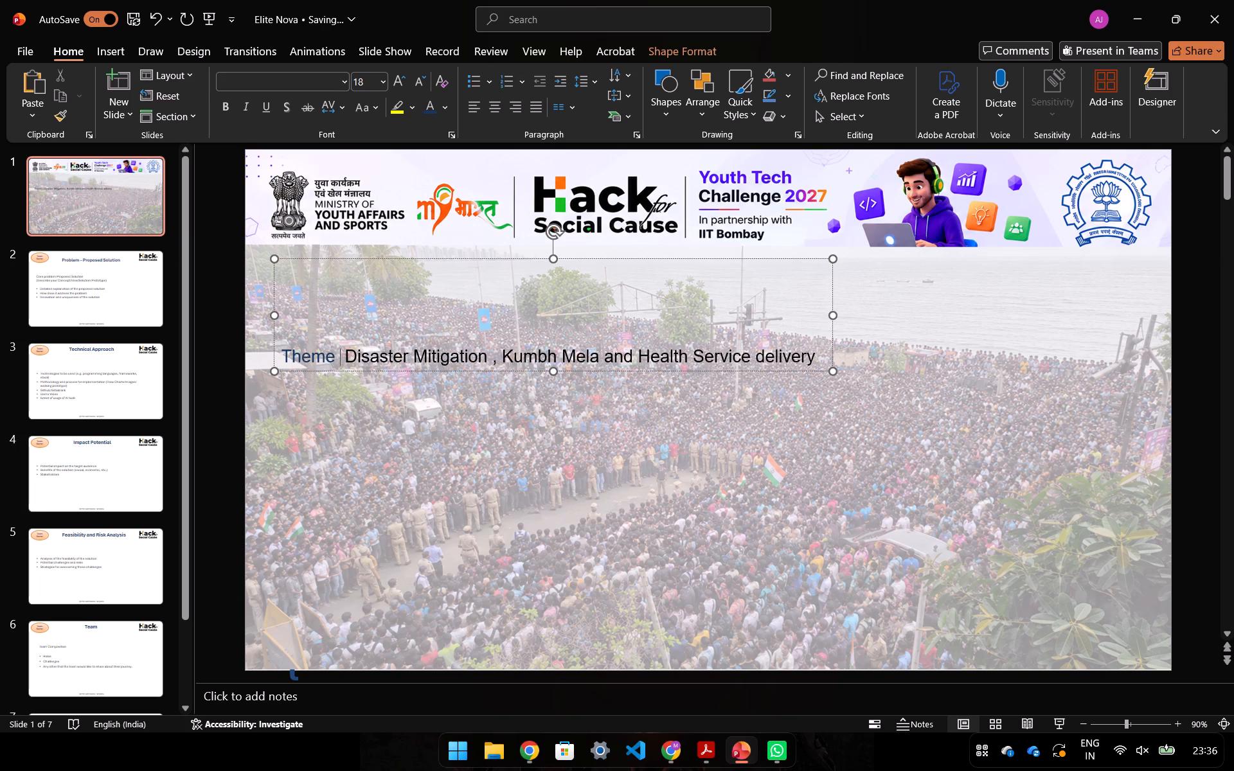
{"action": "key", "text": "BackSpace"}
{"action": "key", "text": "BackSpace"}
{"action": "key", "text": "BackSpace"}
{"action": "key", "text": "BackSpace"}
{"action": "key", "text": "BackSpace"}
{"action": "key", "text": "BackSpace"}
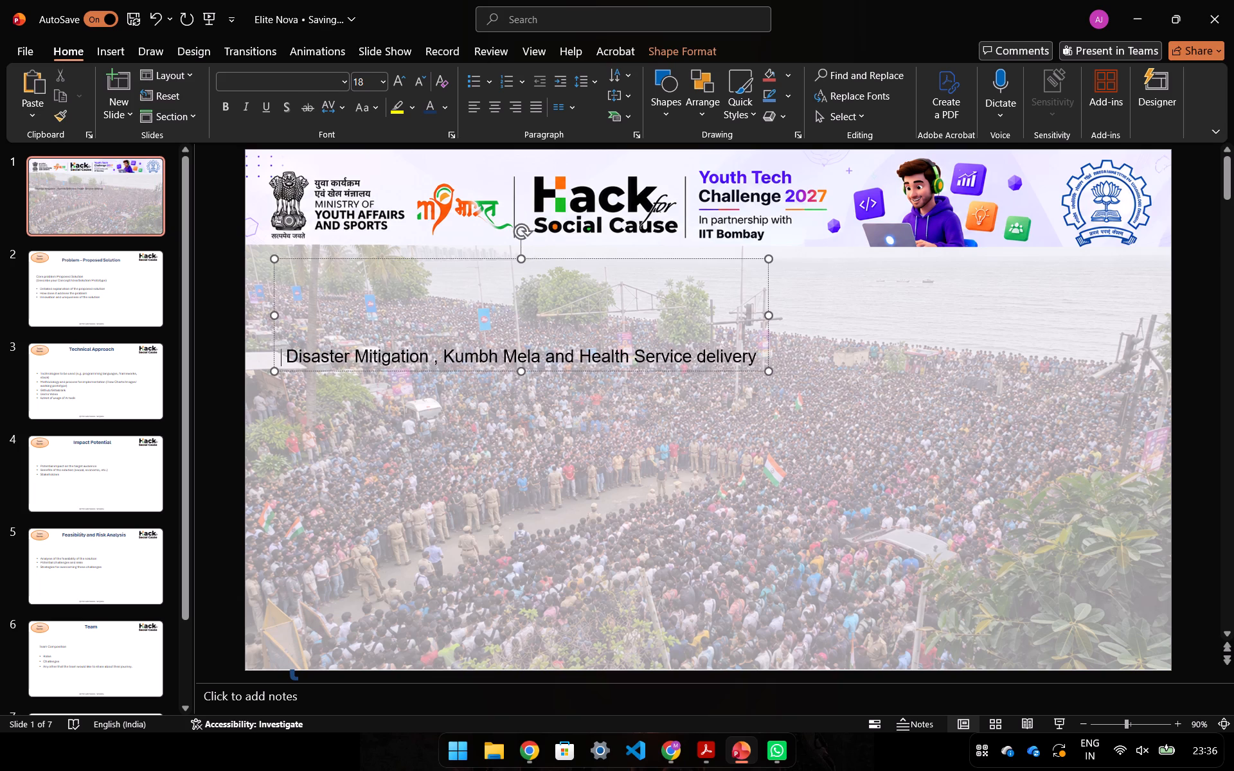
{"action": "key", "text": "BackSpace"}
{"action": "key", "text": "BackSpace"}
{"action": "key", "text": "BackSpace"}
{"action": "key", "text": "BackSpace"}
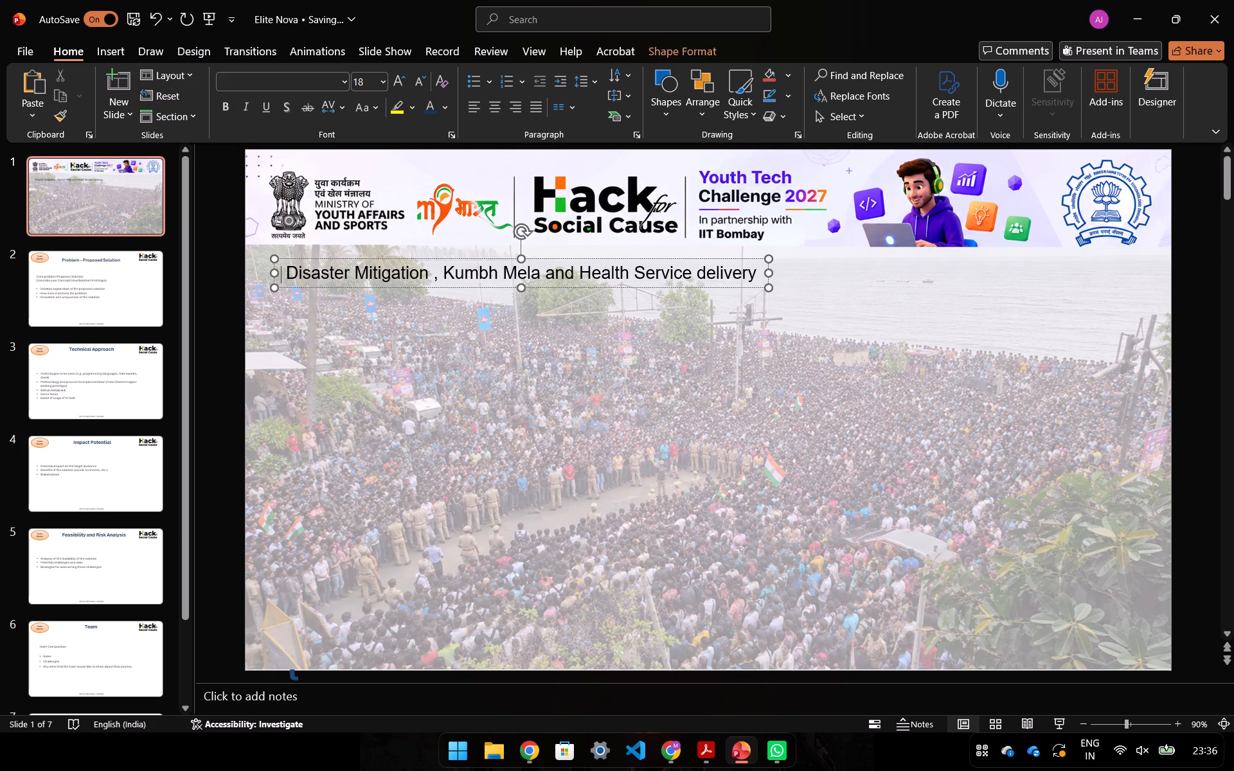
Move the text cursor forward within the cover slide's line "Disaster Mitigation , Kumbh Mela and Health Service delivery".
{"action": "key", "text": "Right"}
{"action": "key", "text": "Right"}
{"action": "key", "text": "Right"}
{"action": "key", "text": "Right"}
{"action": "key", "text": "Right"}
{"action": "key", "text": "Right"}
{"action": "key", "text": "Right"}
{"action": "key", "text": "Right"}
{"action": "key", "text": "Right"}
{"action": "key", "text": "Right"}
{"action": "key", "text": "Right"}
{"action": "key", "text": "Right"}
{"action": "key", "text": "Right"}
{"action": "key", "text": "Right"}
{"action": "key", "text": "Right"}
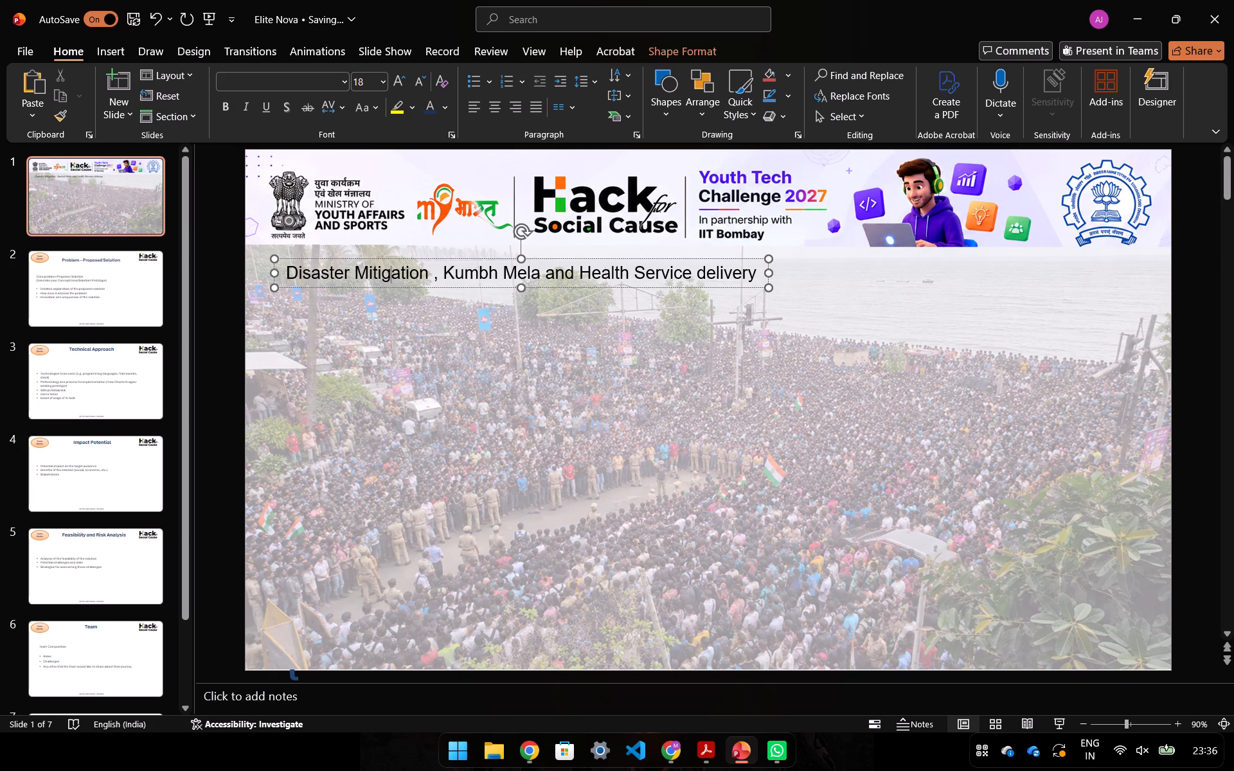
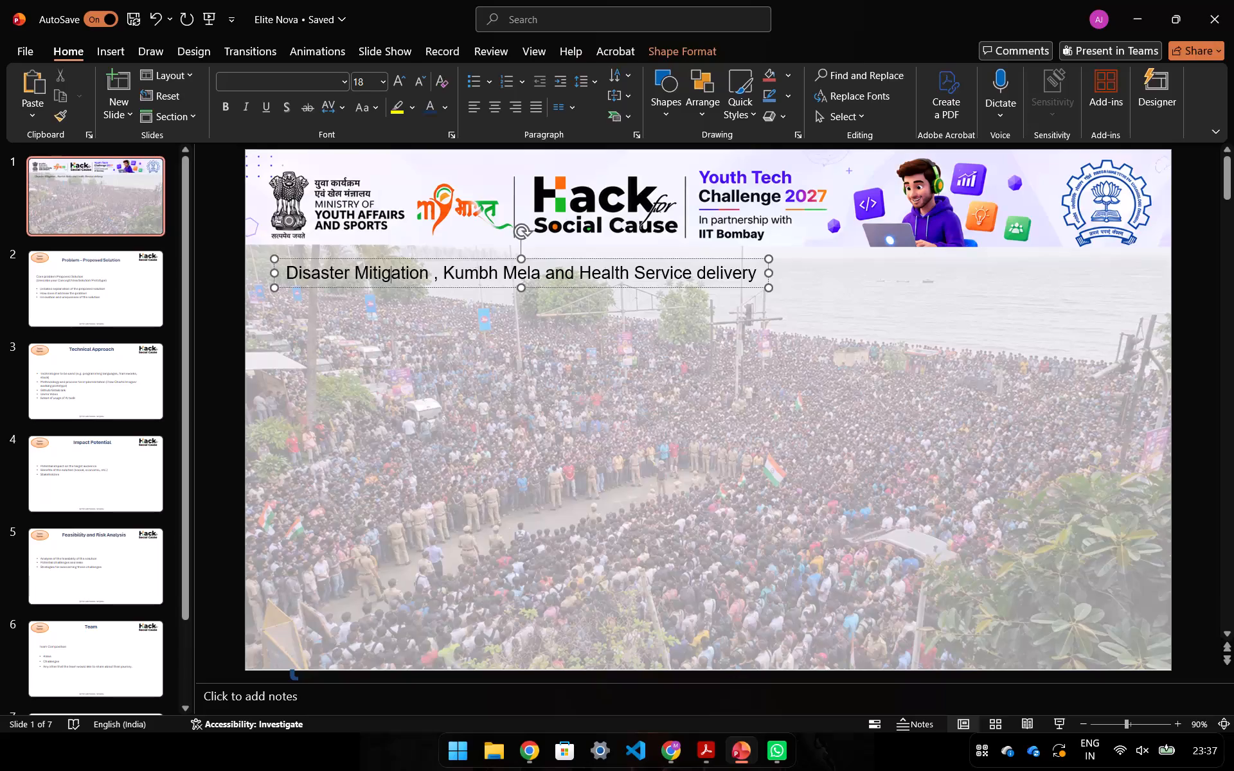
{"action": "left_click", "coordinate": [756, 274]}
{"action": "left_click", "coordinate": [760, 270]}
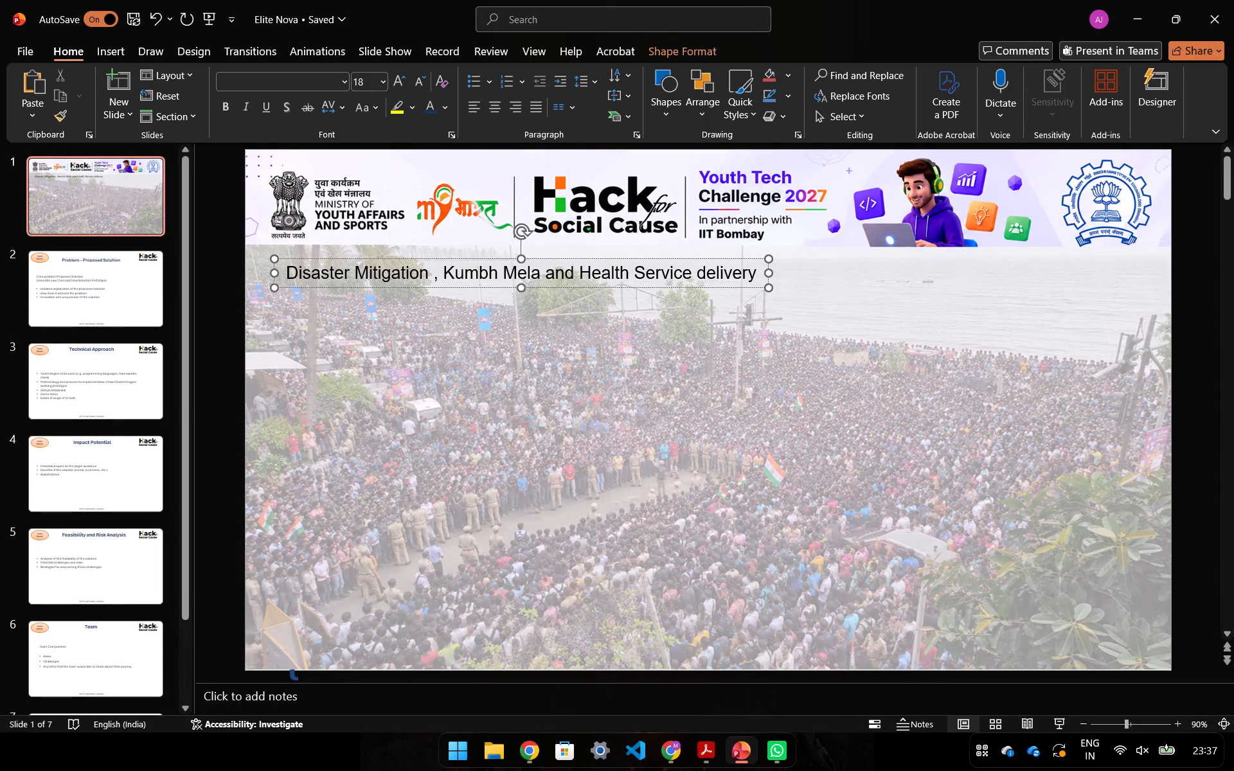
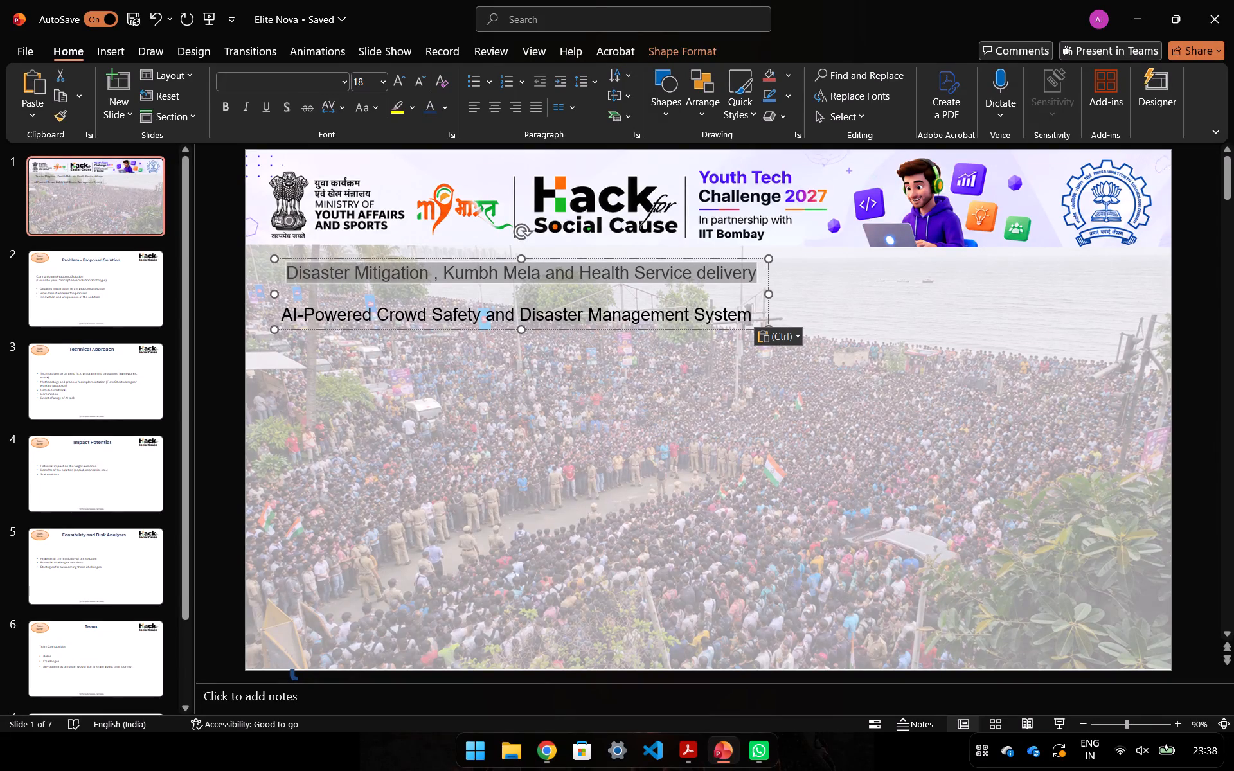
Bold the cover slide's theme text and break it onto a second line after "Kumbh Mela".
{"action": "left_click_drag", "start_coordinate": [730, 278], "coordinate": [737, 278]}
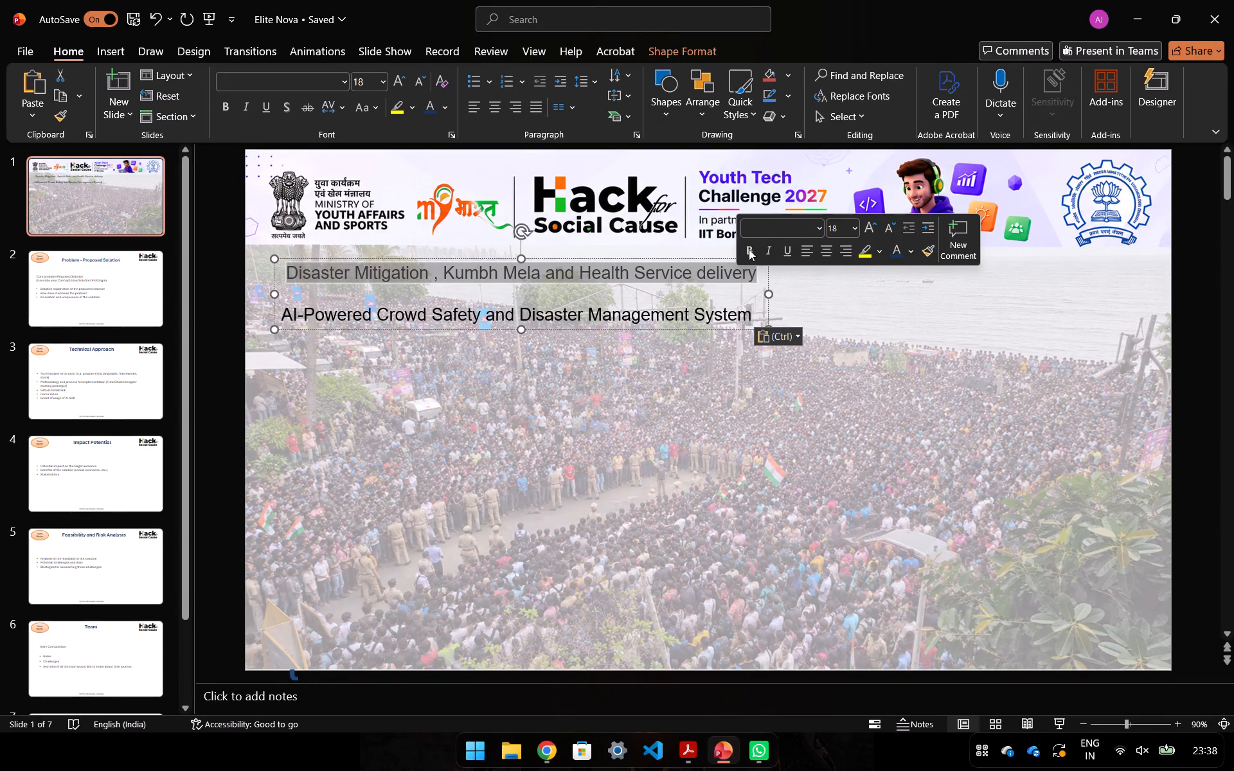
{"action": "left_click", "coordinate": [749, 249]}
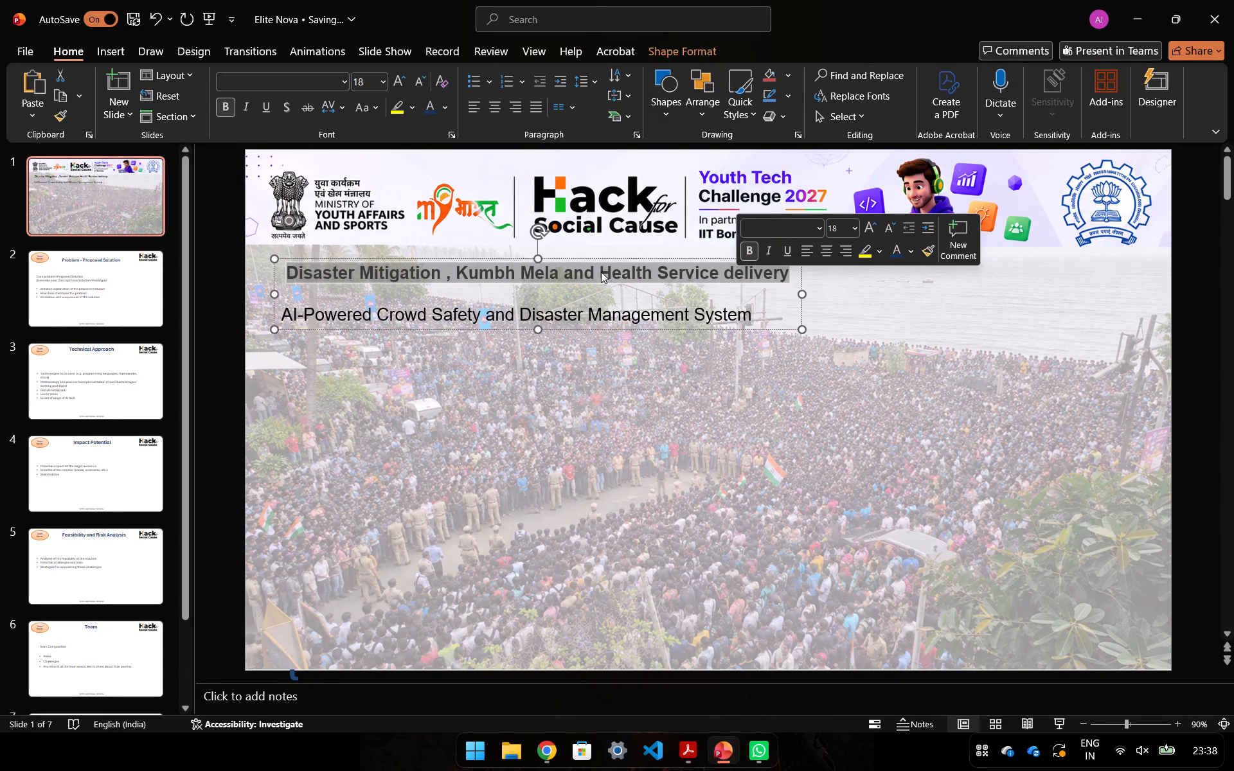
{"action": "left_click", "coordinate": [565, 267]}
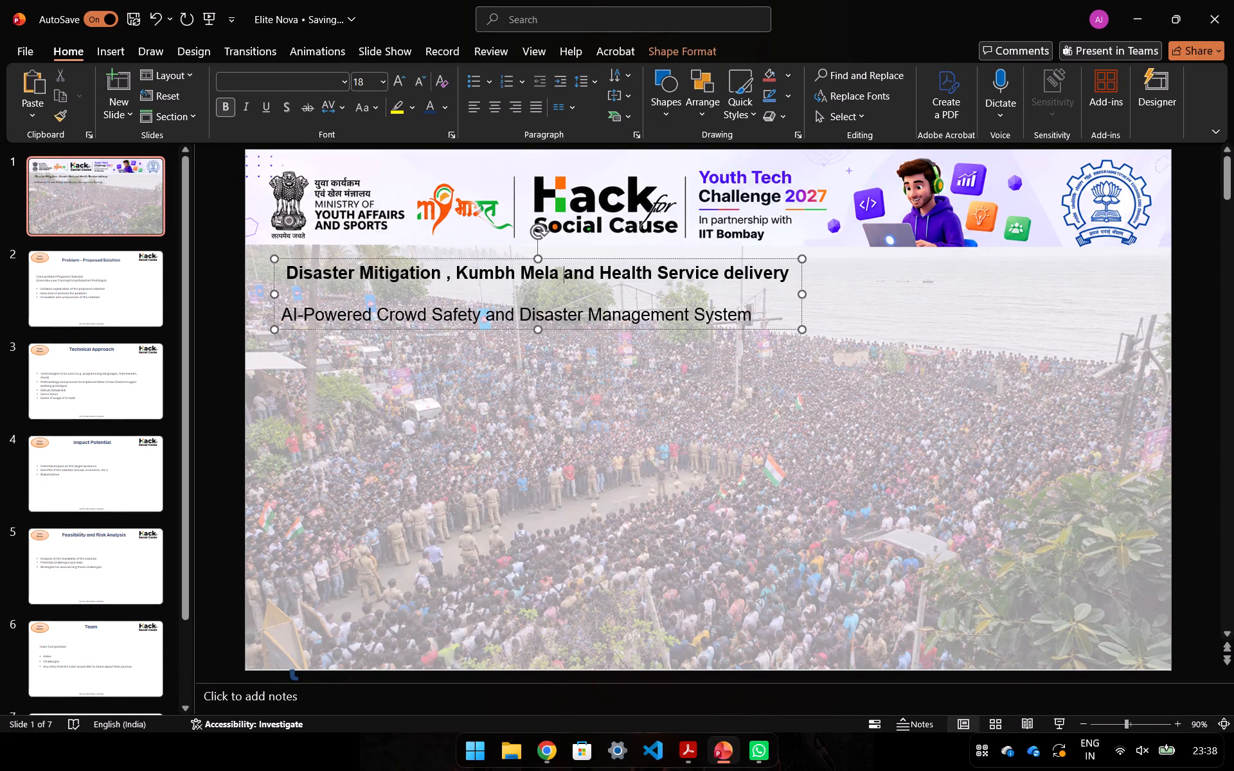
{"action": "key", "text": "Return"}
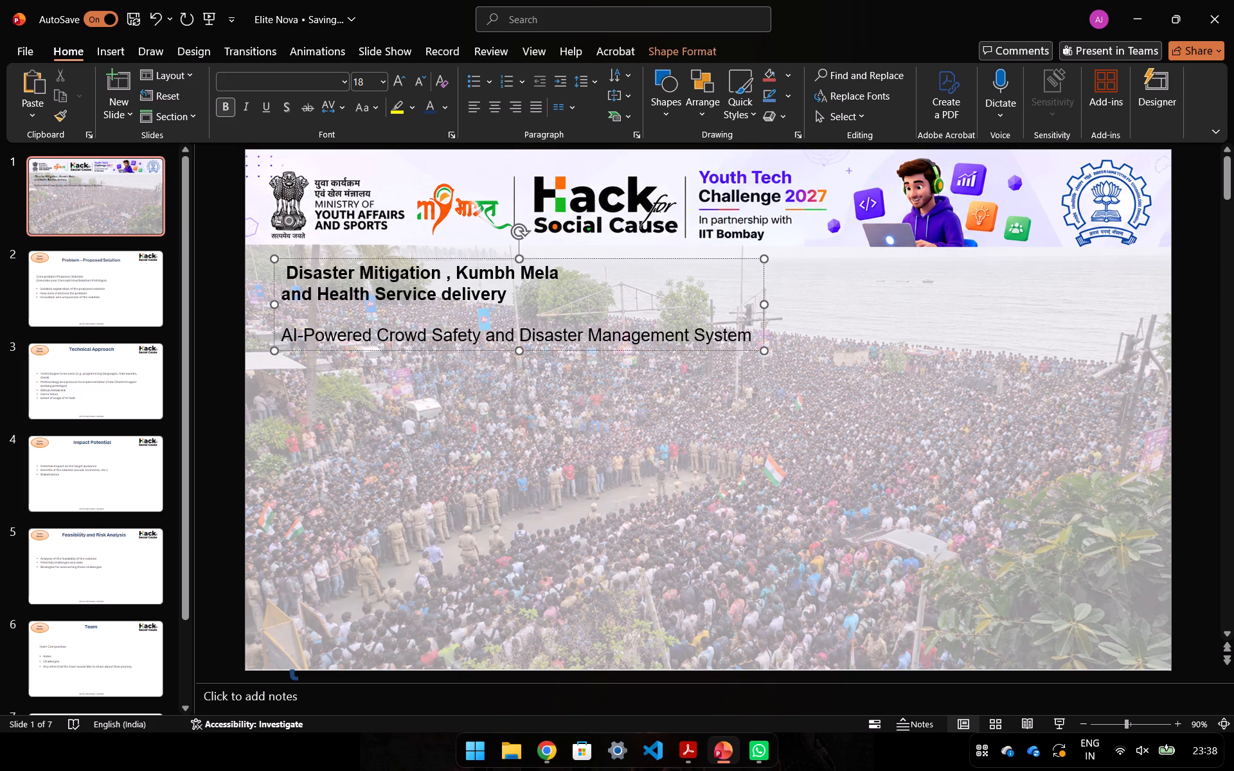
Bold the title "AI-Powered Crowd Safety and Disaster Management System" and break it onto a second line before "Disaster".
{"action": "left_click_drag", "start_coordinate": [285, 329], "coordinate": [528, 323]}
{"action": "left_click_drag", "start_coordinate": [528, 323], "coordinate": [746, 364]}
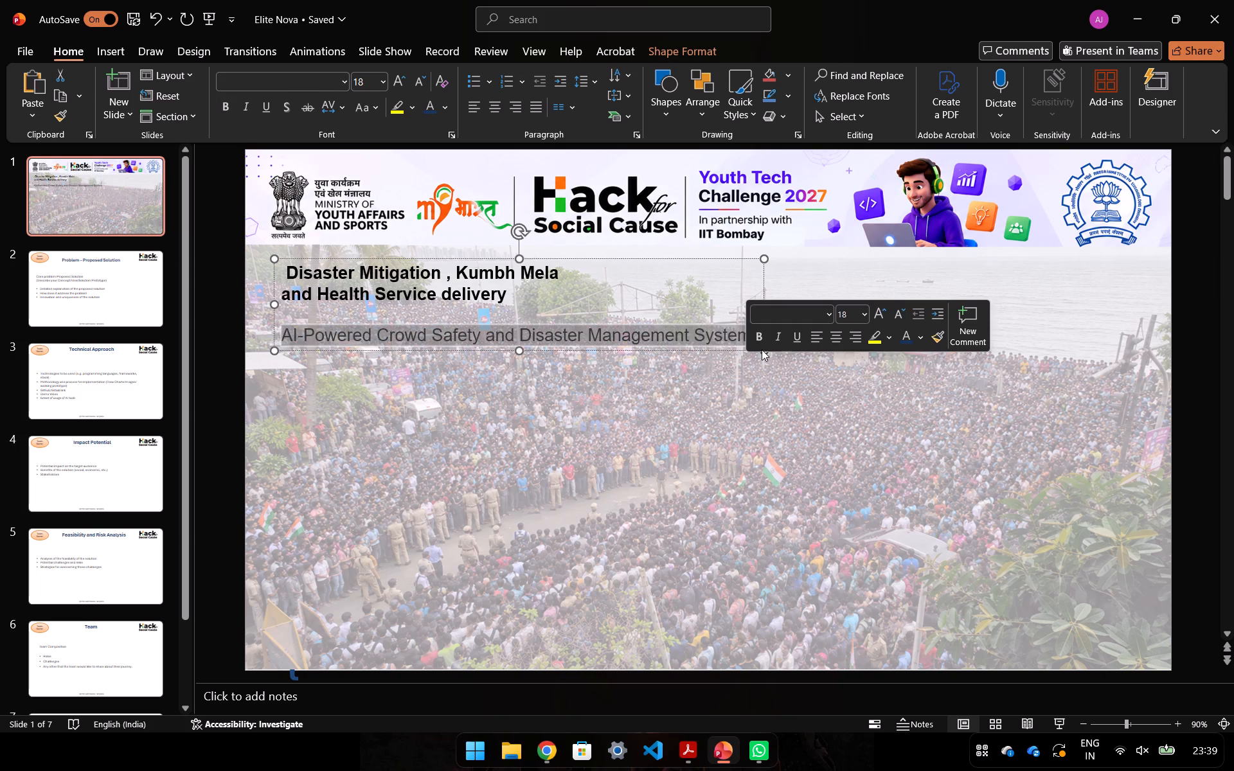
{"action": "left_click", "coordinate": [763, 344]}
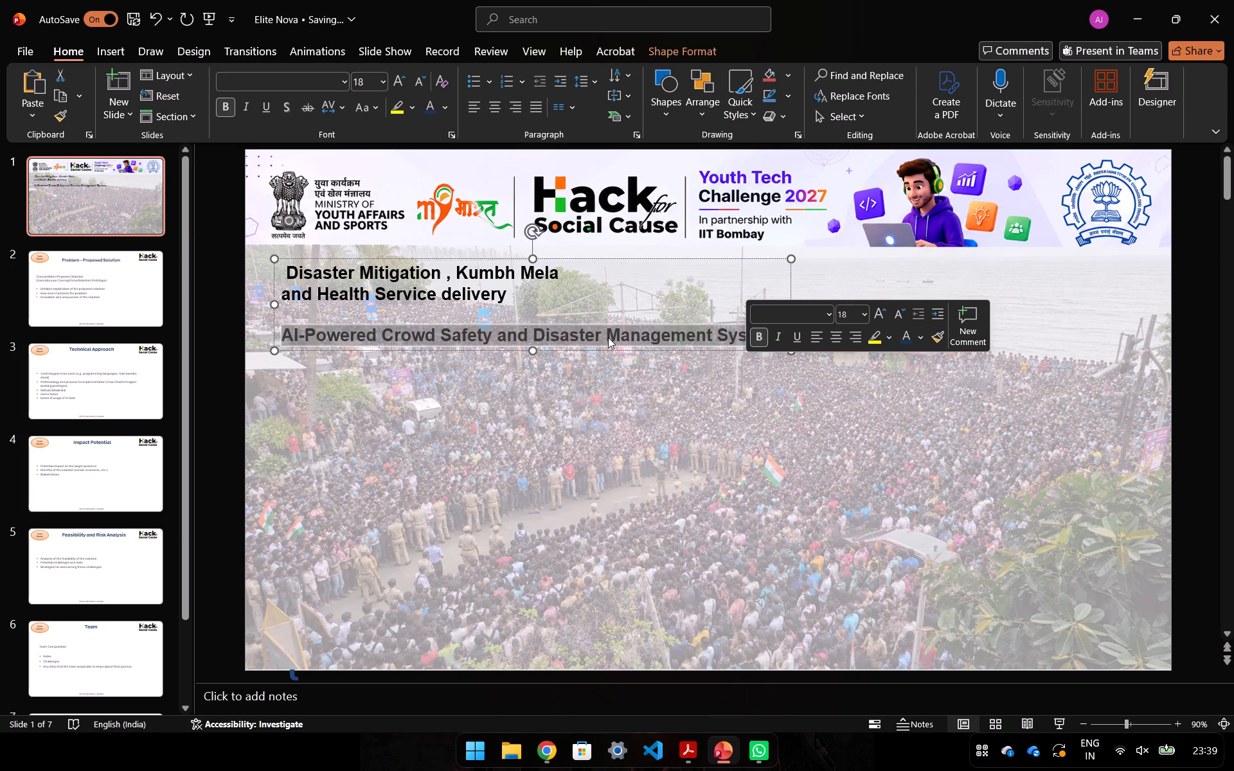
{"action": "left_click", "coordinate": [608, 337]}
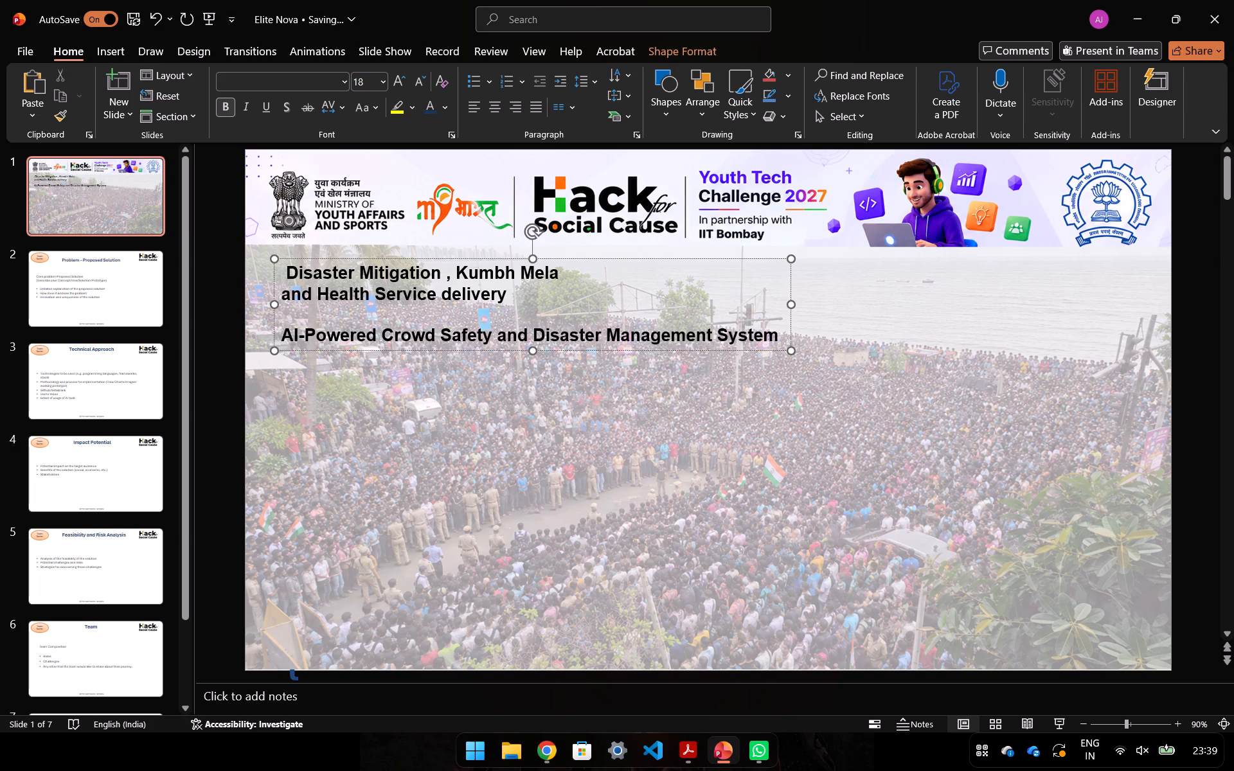
{"action": "left_click", "coordinate": [532, 334]}
{"action": "key", "text": "Return"}
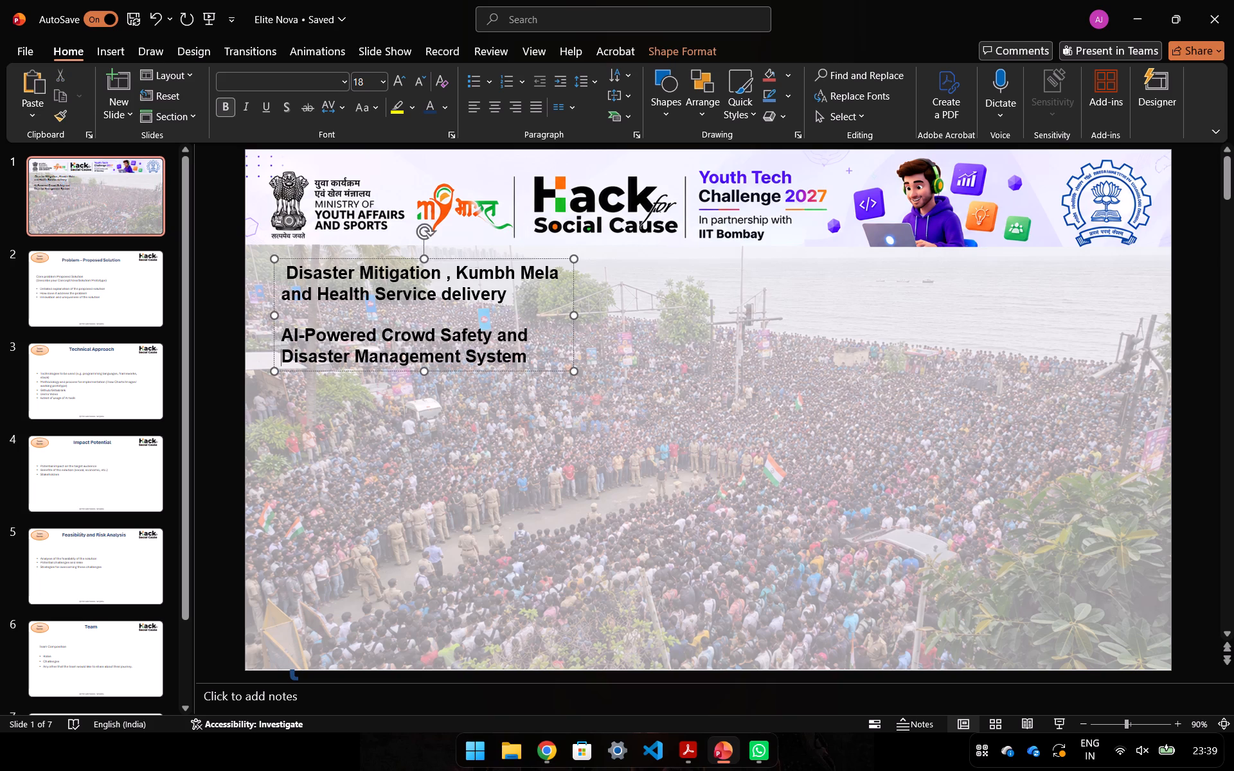
Add another blank line between the theme text and the AI-Powered title on the cover slide.
{"action": "left_click", "coordinate": [513, 317]}
{"action": "key", "text": "Return"}
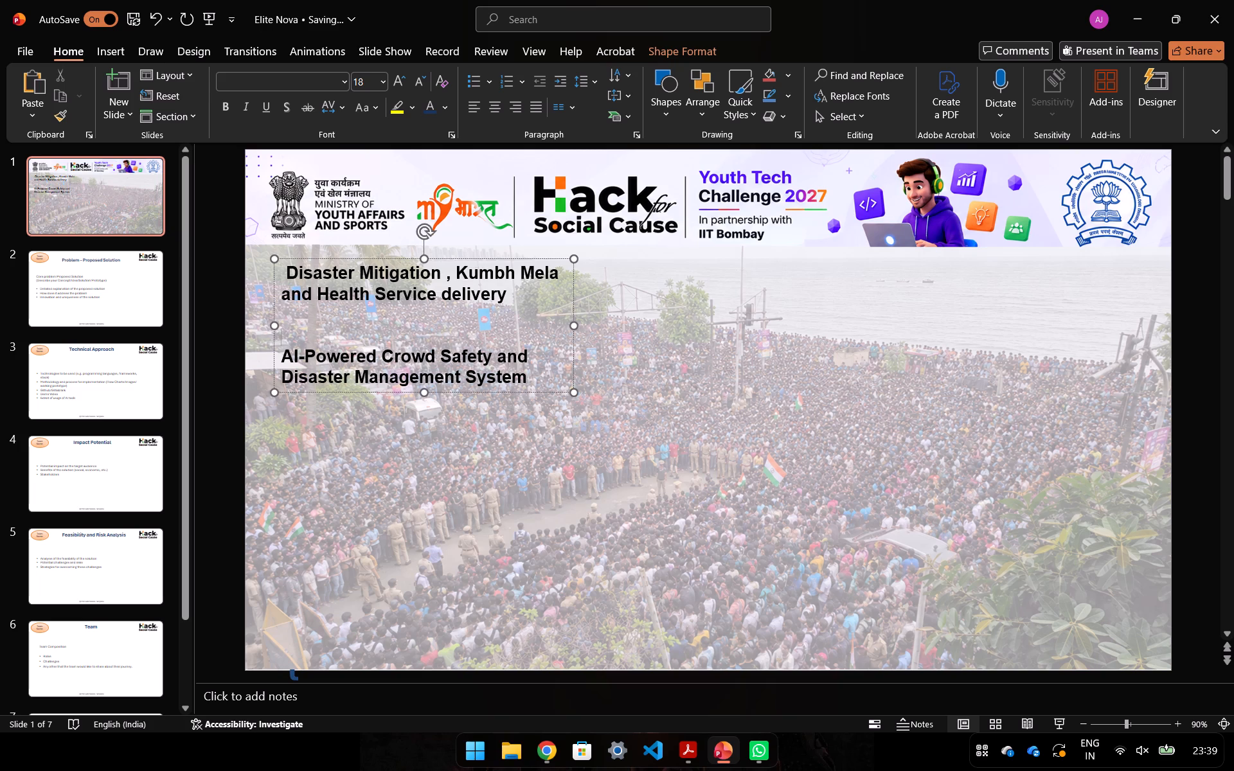
Set the AI-Powered Crowd Safety title's font size to 24.
{"action": "left_click_drag", "start_coordinate": [282, 346], "coordinate": [602, 393]}
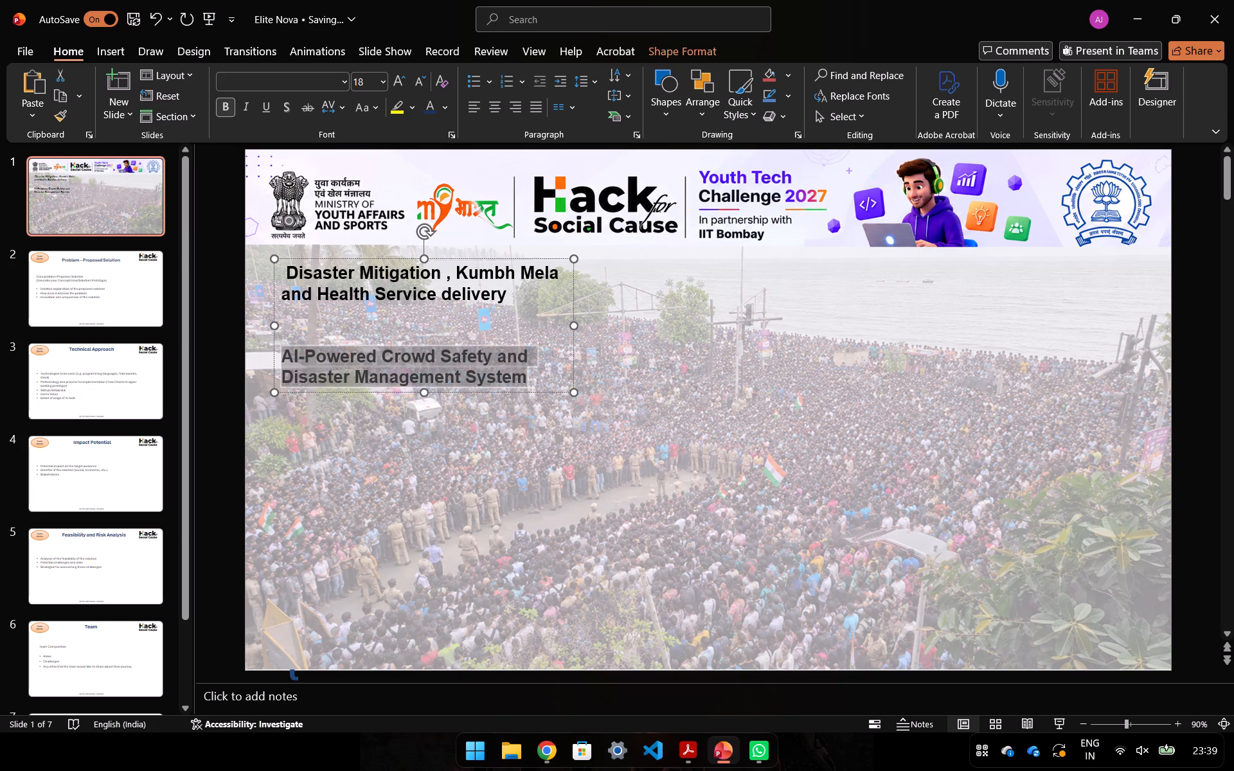
{"action": "left_click_drag", "start_coordinate": [602, 393], "coordinate": [602, 394]}
{"action": "left_click", "coordinate": [718, 346]}
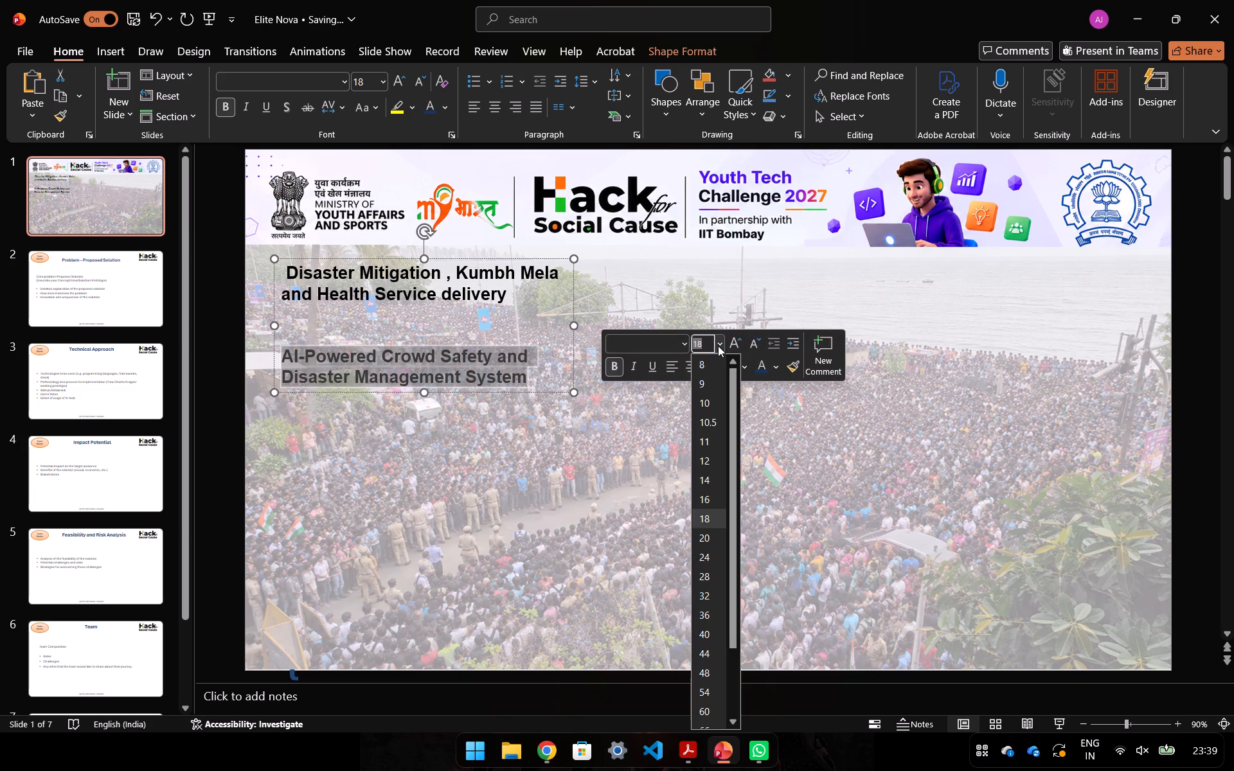
{"action": "left_click", "coordinate": [708, 552]}
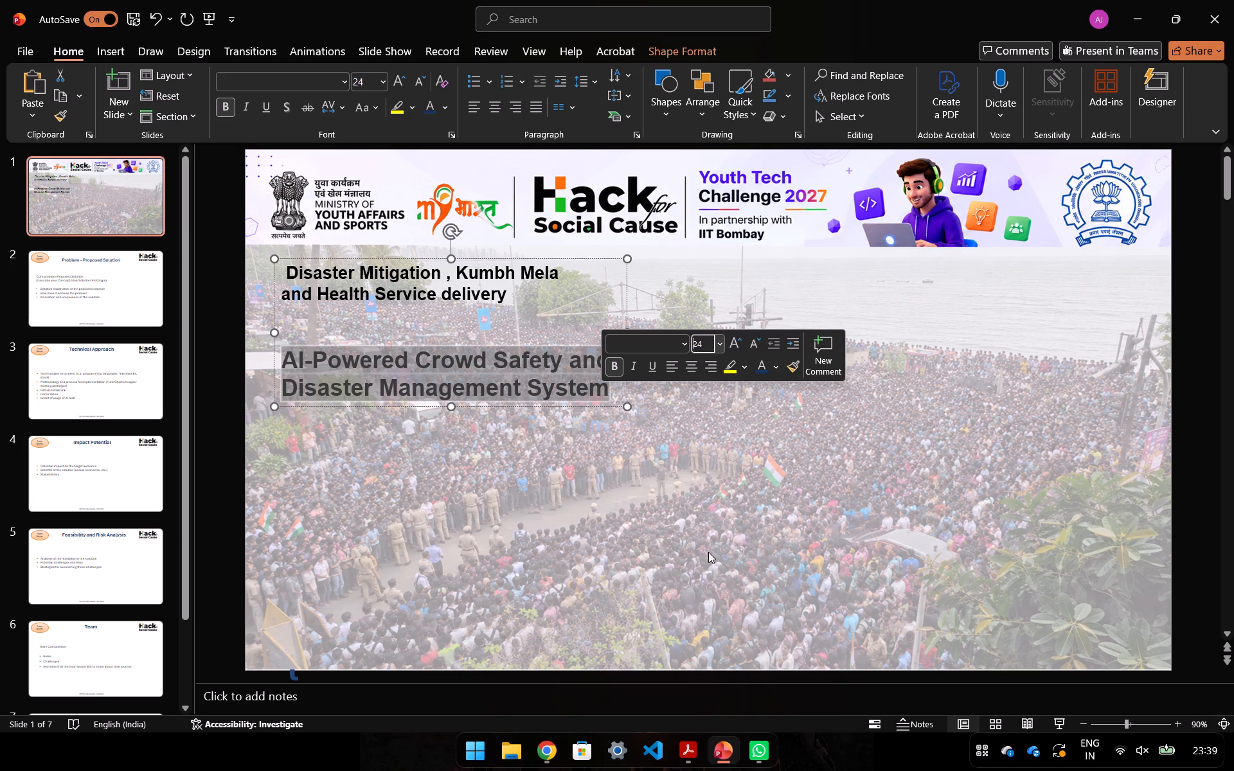
Set the font size of the Disaster Mitigation, Kumbh Mela and Health Service delivery theme text to 20.
{"action": "left_click_drag", "start_coordinate": [281, 276], "coordinate": [395, 302]}
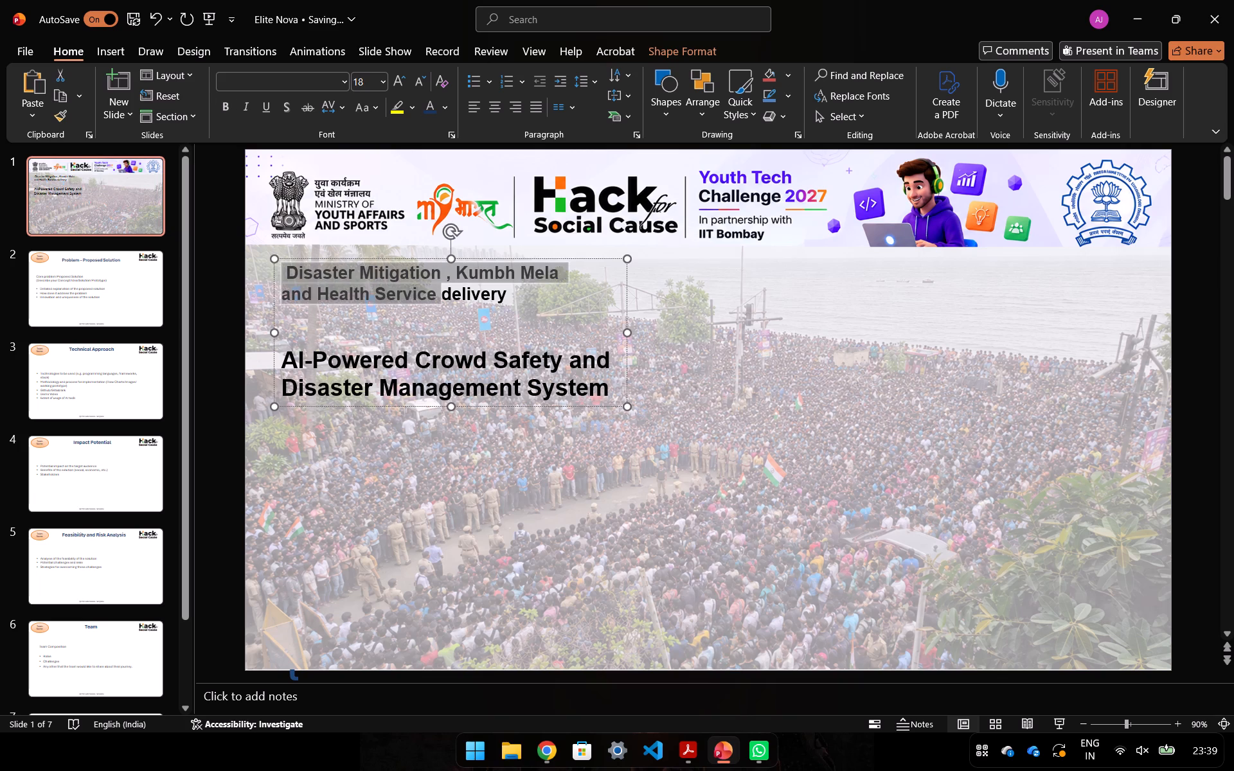
{"action": "left_click_drag", "start_coordinate": [395, 302], "coordinate": [487, 302]}
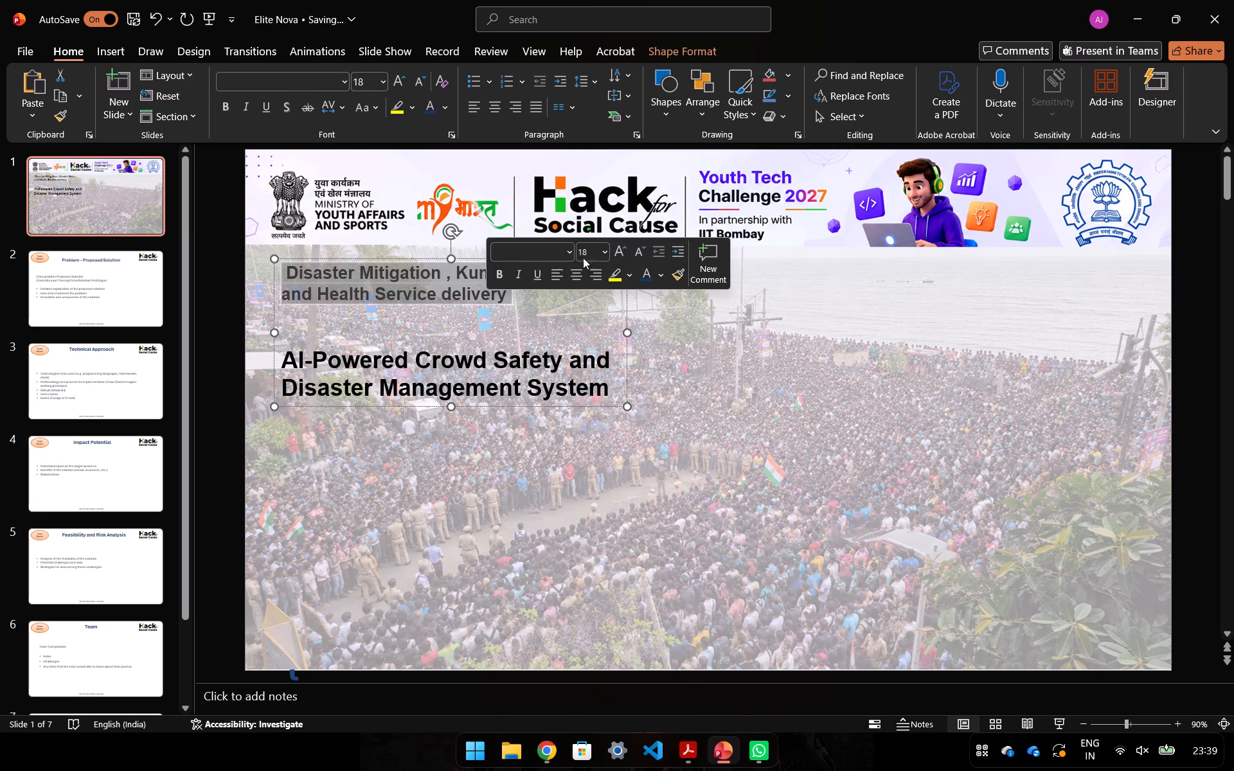
{"action": "left_click", "coordinate": [593, 257]}
{"action": "left_click", "coordinate": [605, 251]}
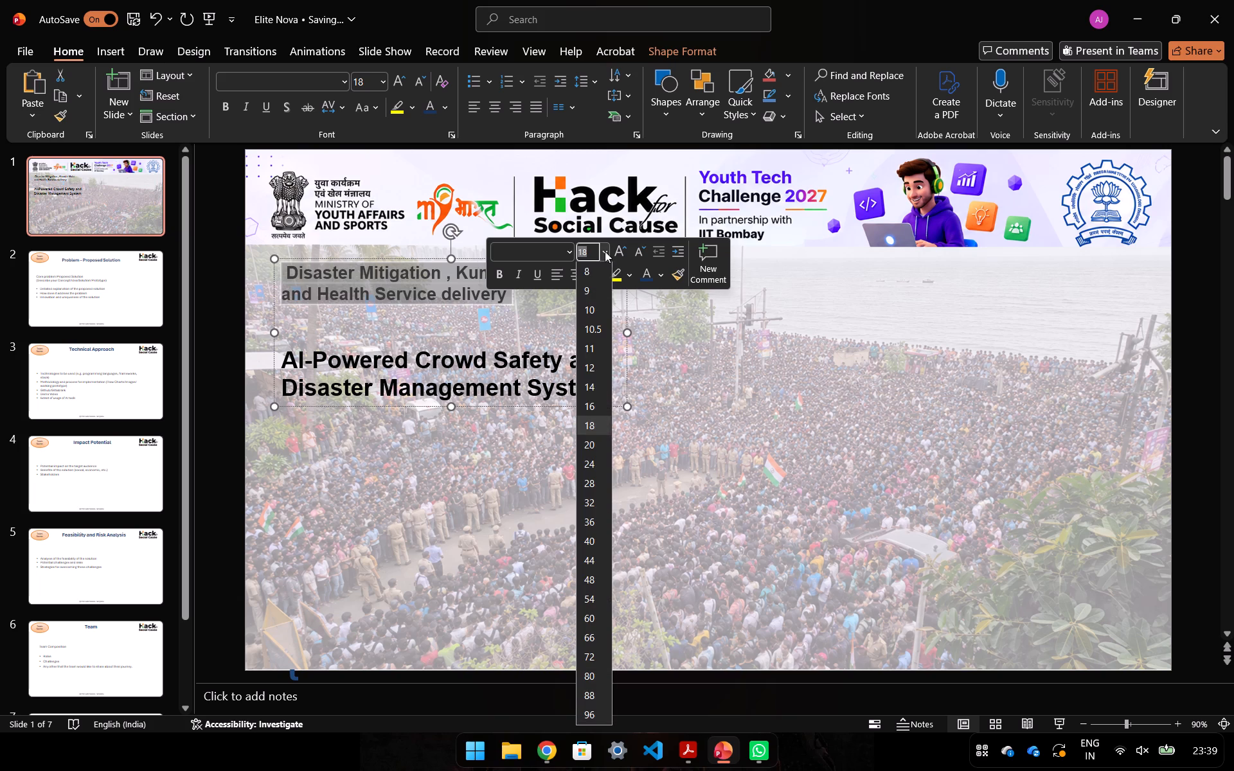
{"action": "left_click", "coordinate": [600, 451]}
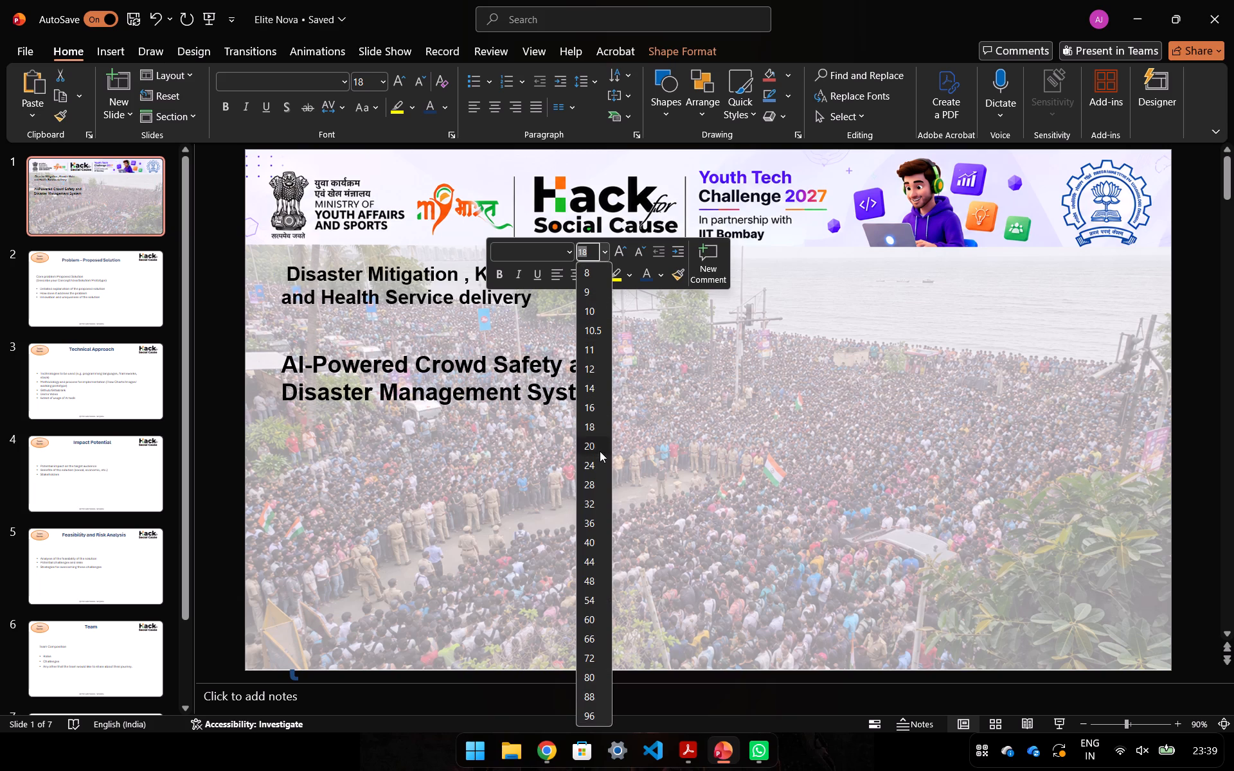
{"action": "left_click", "coordinate": [433, 522]}
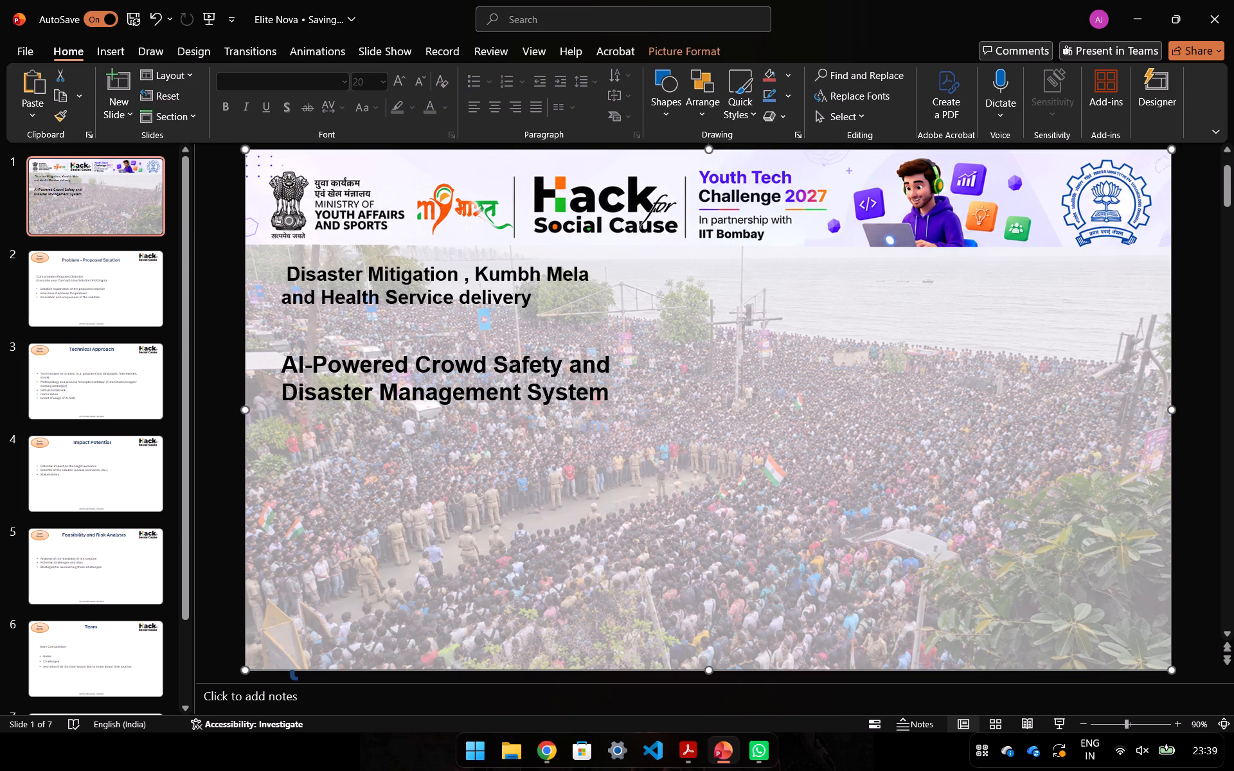
Switch to the HSC template PDF in Acrobat to check the Cover Page's required items, then leave it.
{"action": "key", "text": "alt+Tab"}
{"action": "key", "text": "alt+Tab"}
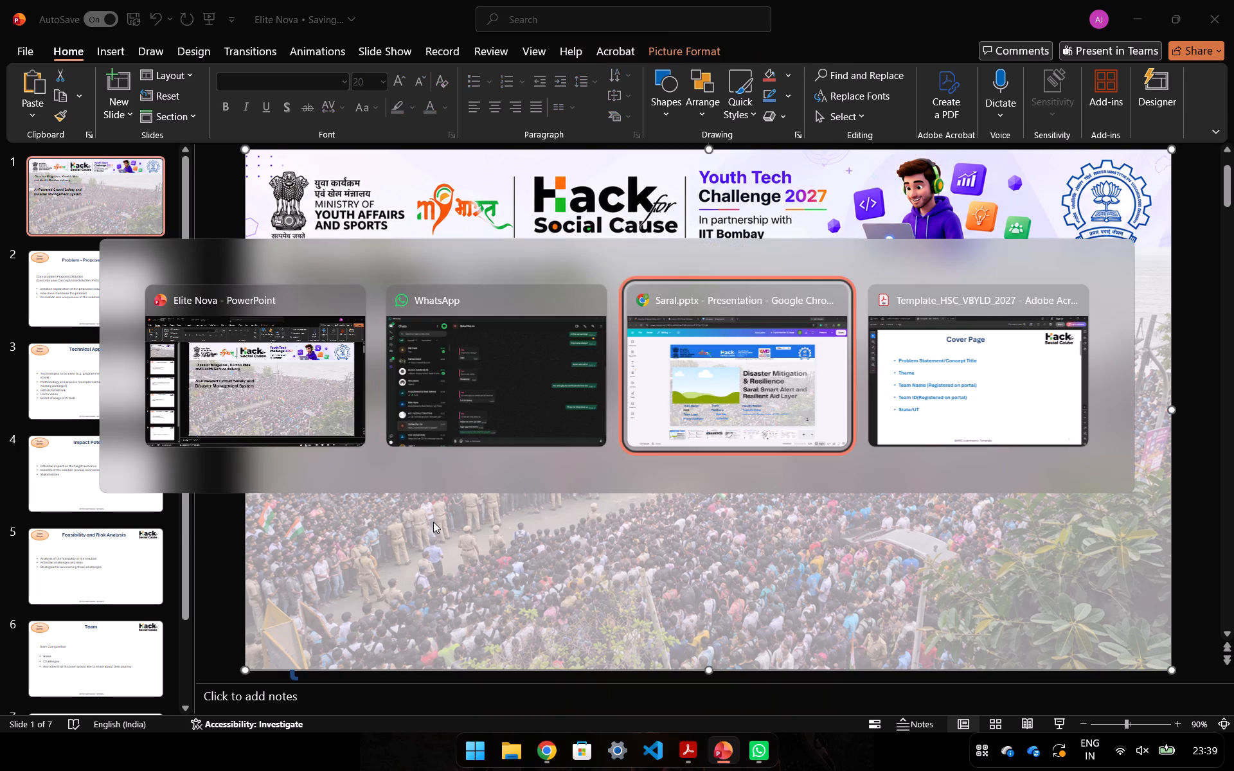
{"action": "key", "text": "alt+Tab"}
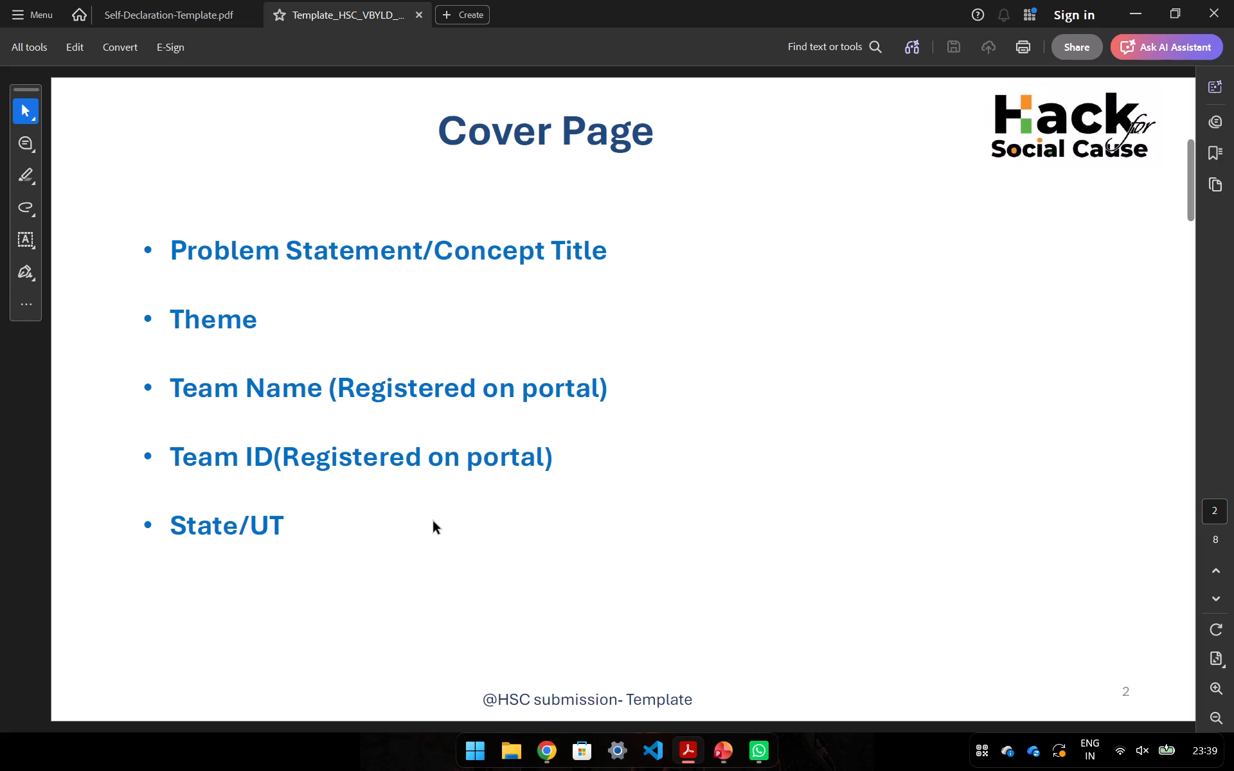
{"action": "key", "text": "alt+Tab"}
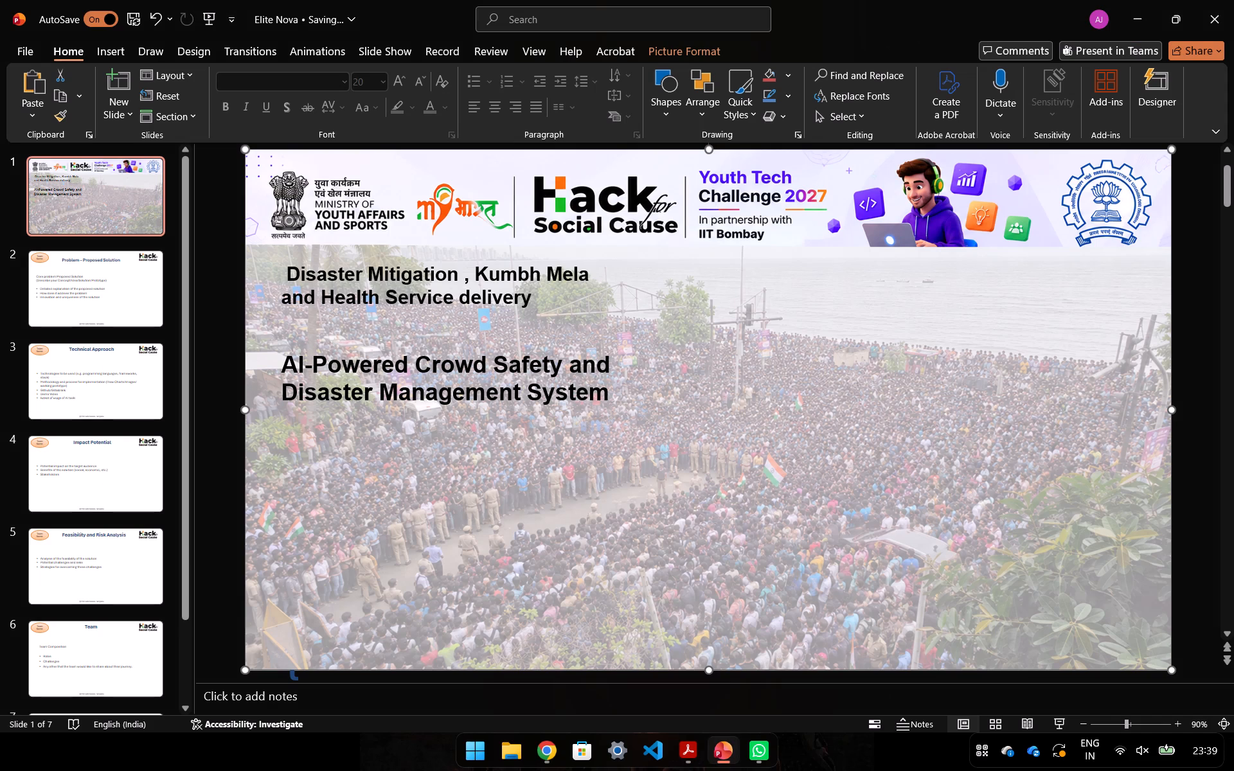
Insert a text box on the cover slide below the AI-Powered Crowd Safety title, containing the team name Elite Nova.
{"action": "left_click", "coordinate": [110, 43]}
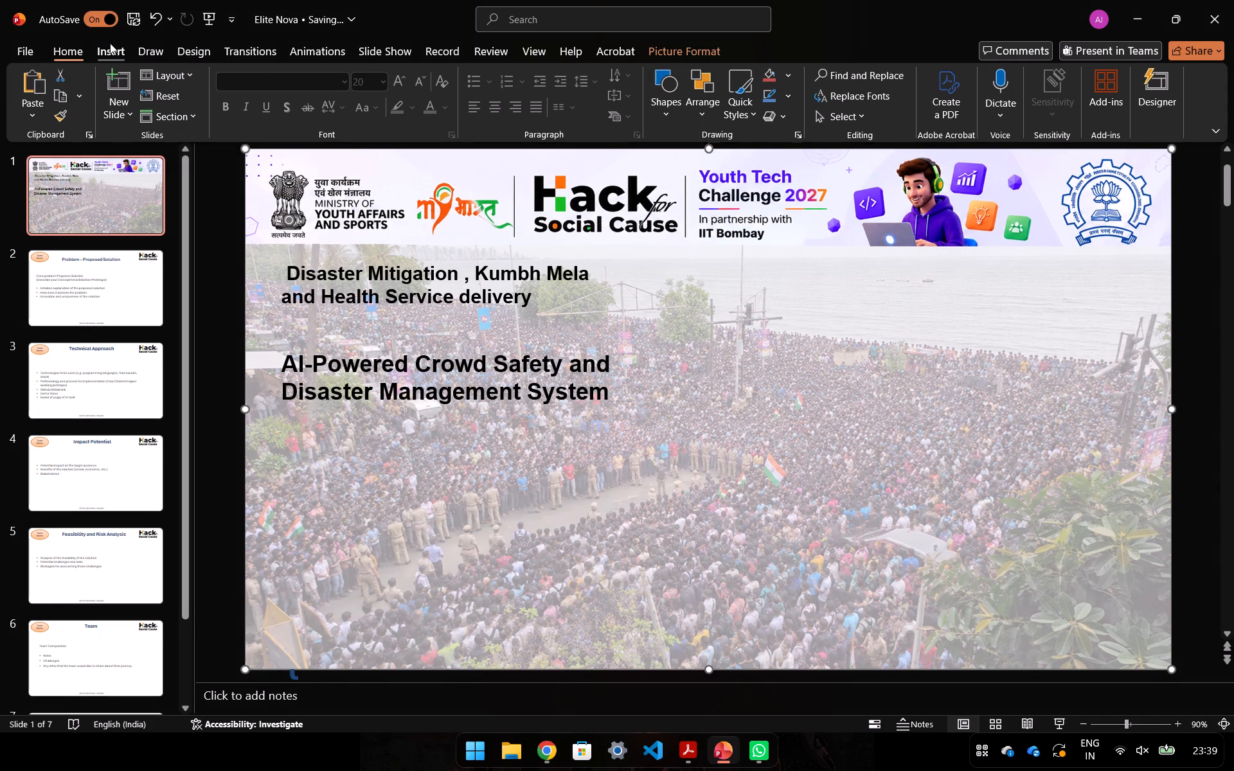
{"action": "left_click", "coordinate": [778, 98]}
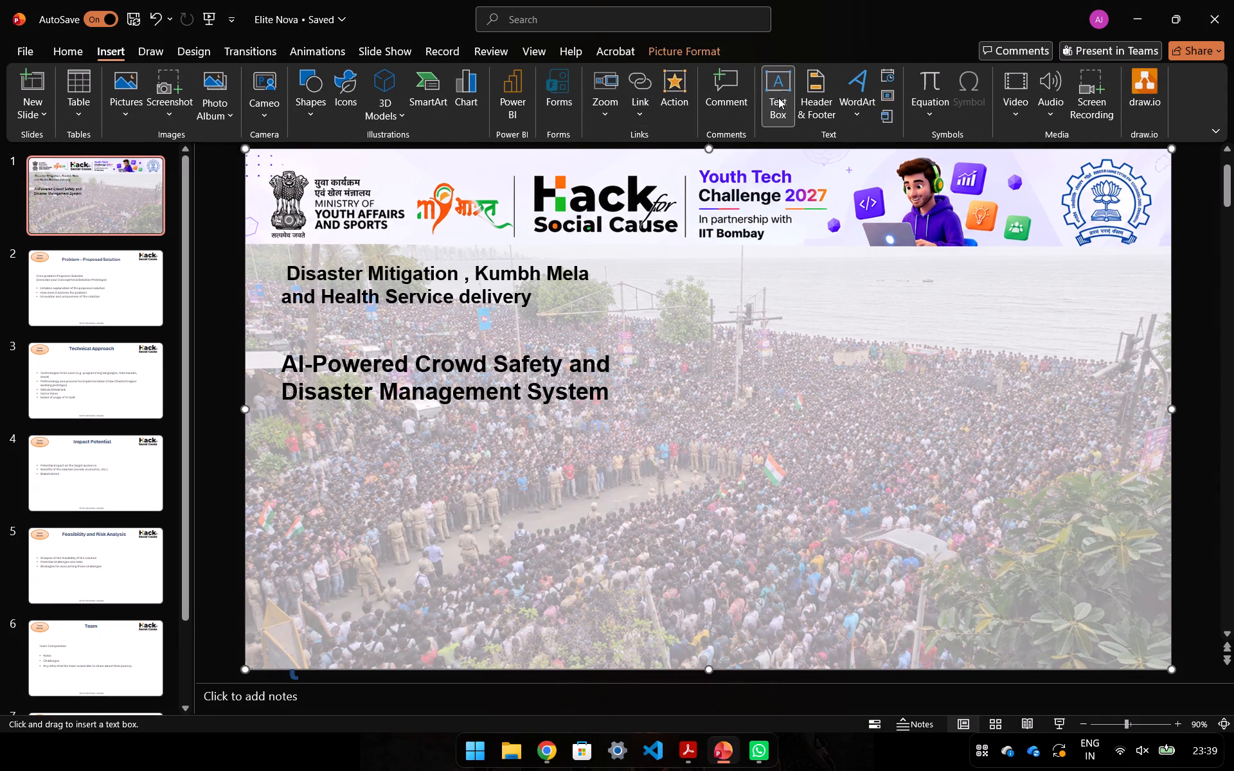
{"action": "left_click", "coordinate": [323, 456]}
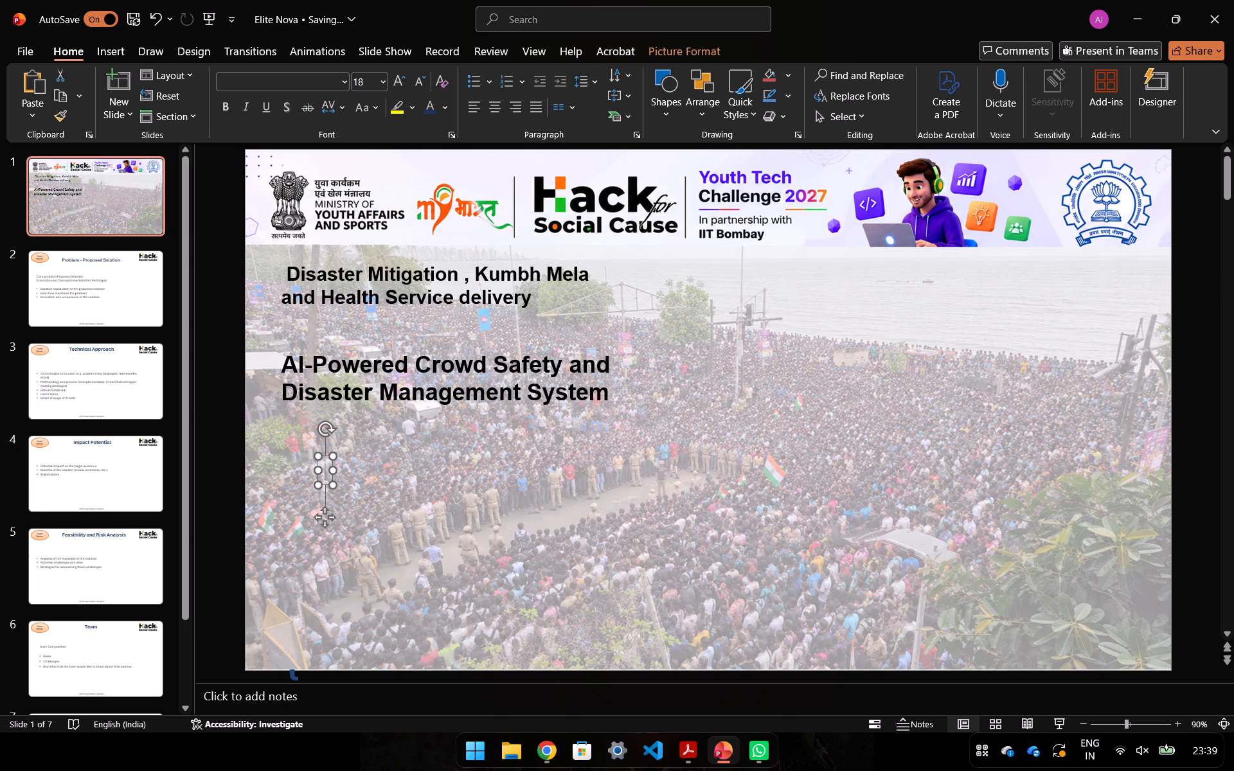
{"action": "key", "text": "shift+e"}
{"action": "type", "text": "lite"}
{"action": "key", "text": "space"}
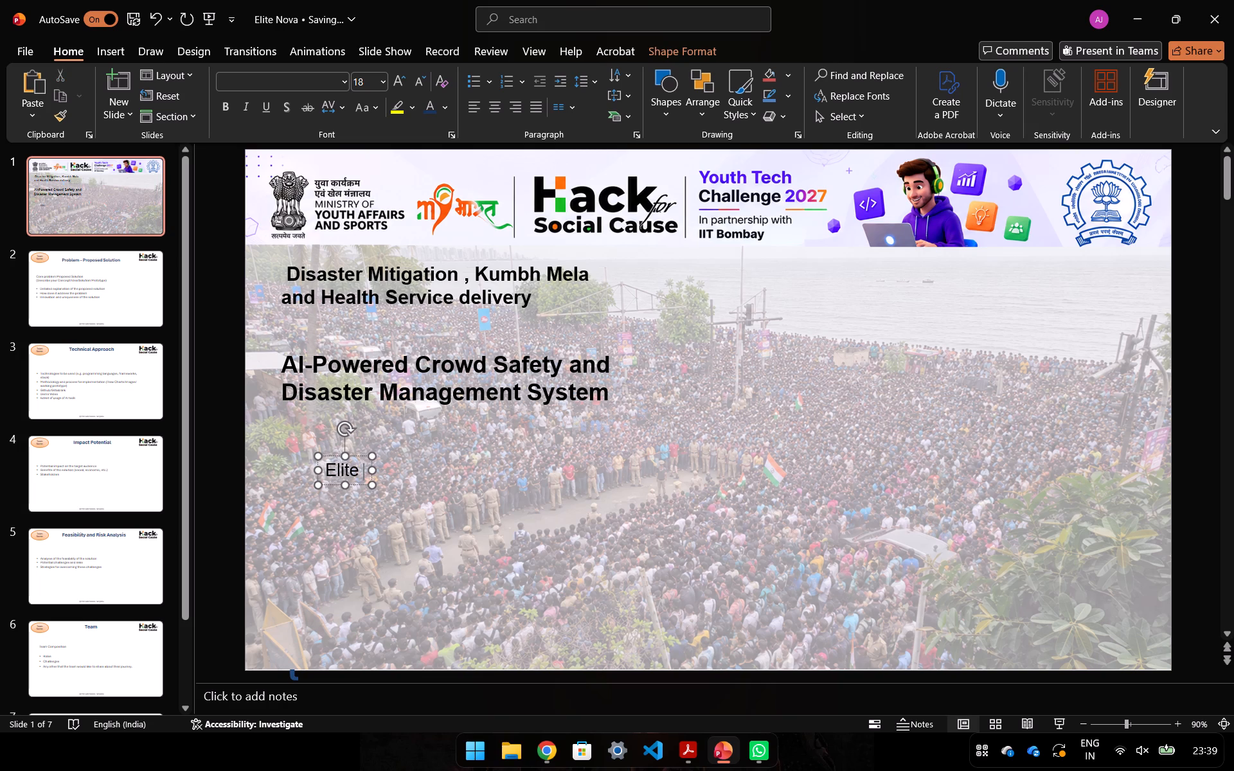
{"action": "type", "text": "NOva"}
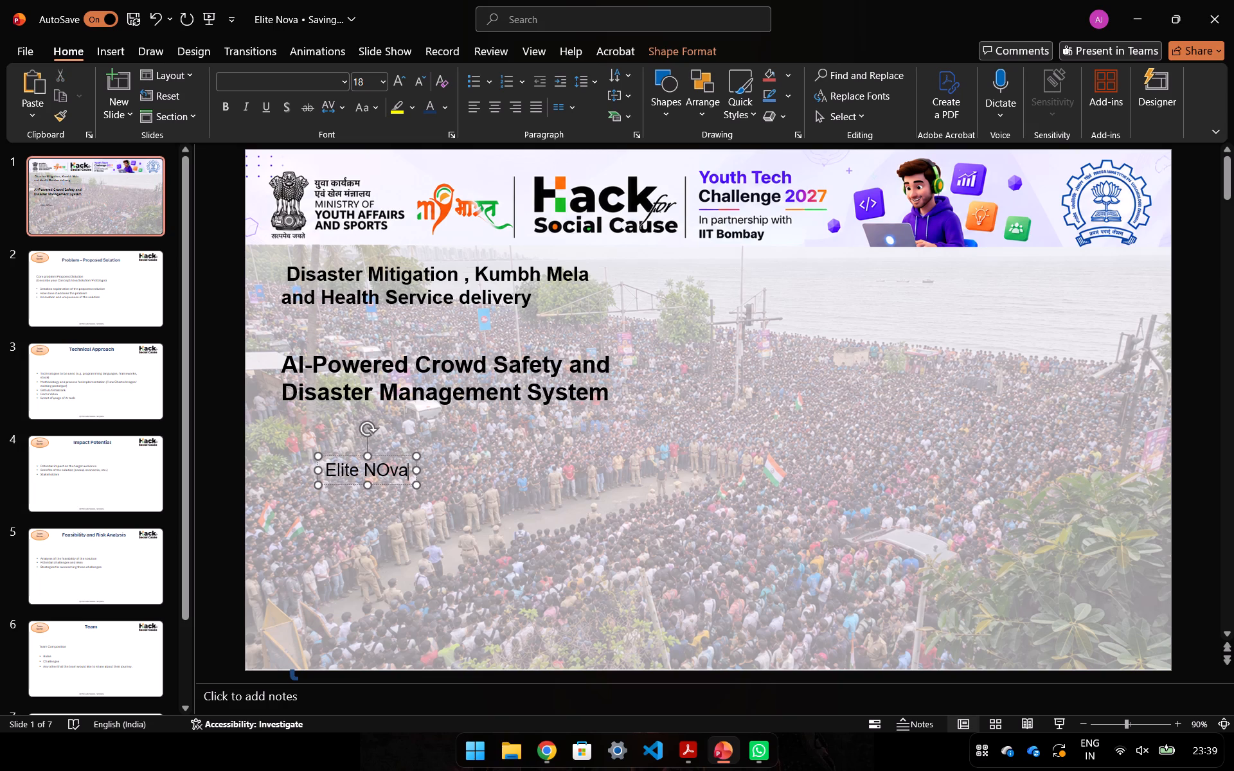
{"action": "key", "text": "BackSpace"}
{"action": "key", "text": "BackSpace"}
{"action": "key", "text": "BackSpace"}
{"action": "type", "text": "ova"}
Switch to the Saral.pptx presentation in Chrome to check its cover slide, then return to PowerPoint.
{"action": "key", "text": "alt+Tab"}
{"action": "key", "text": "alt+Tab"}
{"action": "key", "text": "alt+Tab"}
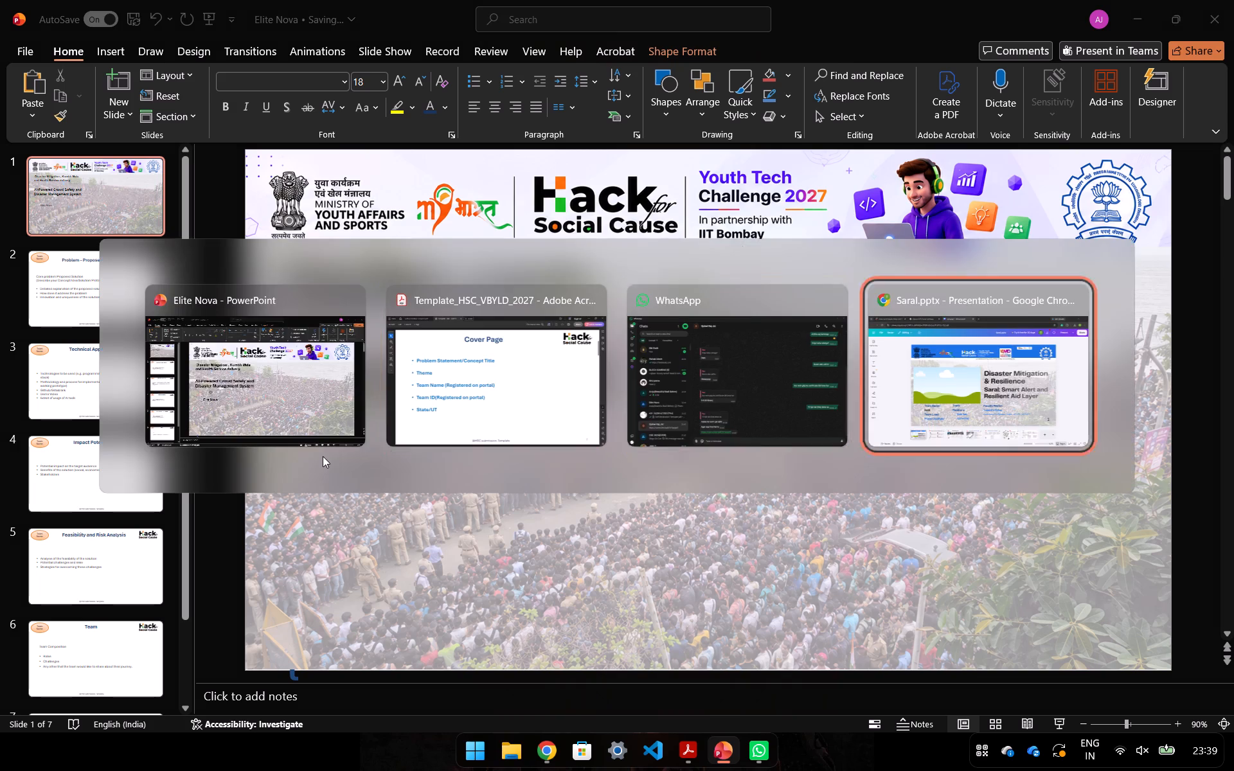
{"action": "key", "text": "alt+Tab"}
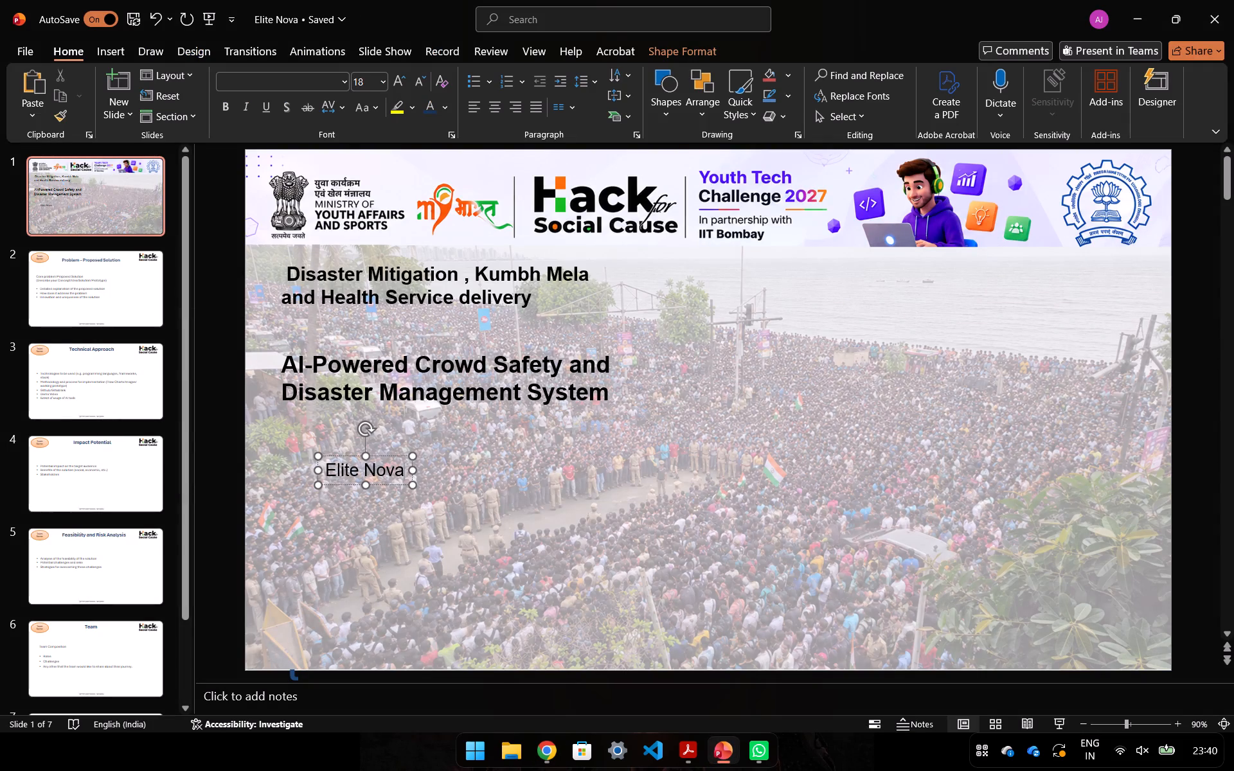
Add one blank line below Elite Nova in the team name text box.
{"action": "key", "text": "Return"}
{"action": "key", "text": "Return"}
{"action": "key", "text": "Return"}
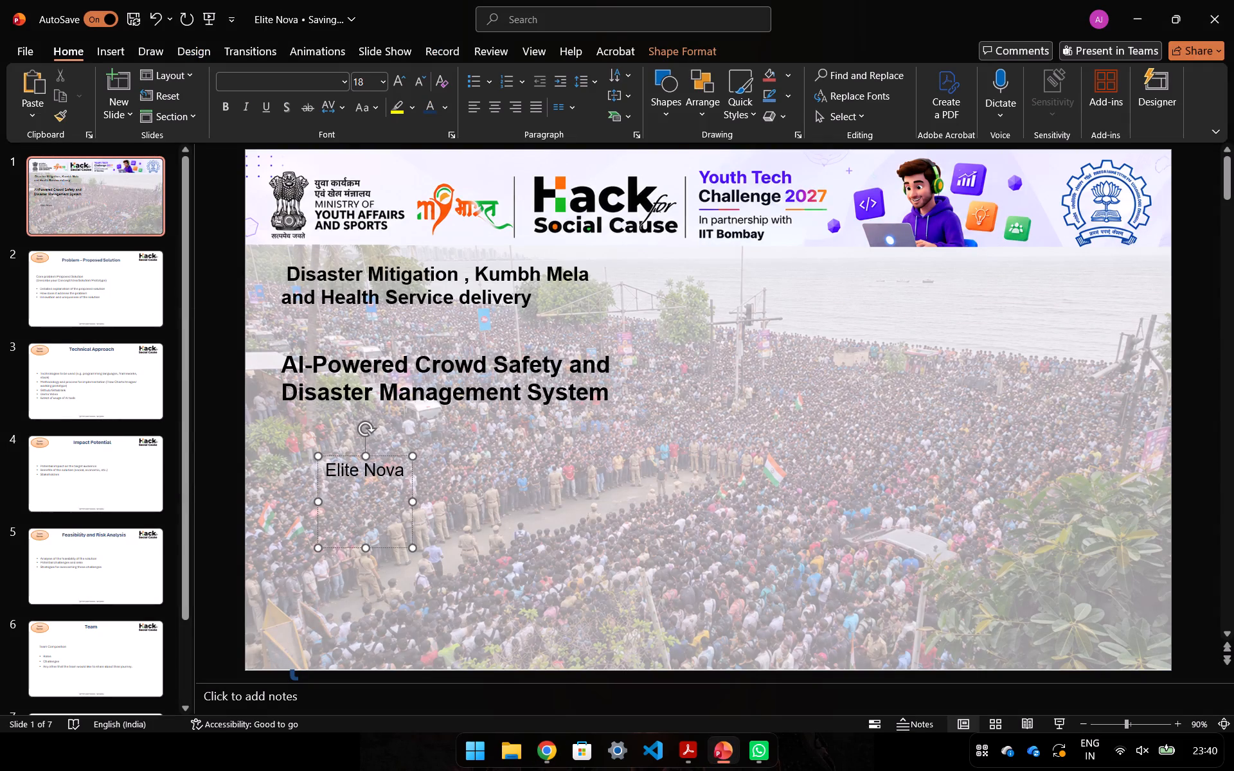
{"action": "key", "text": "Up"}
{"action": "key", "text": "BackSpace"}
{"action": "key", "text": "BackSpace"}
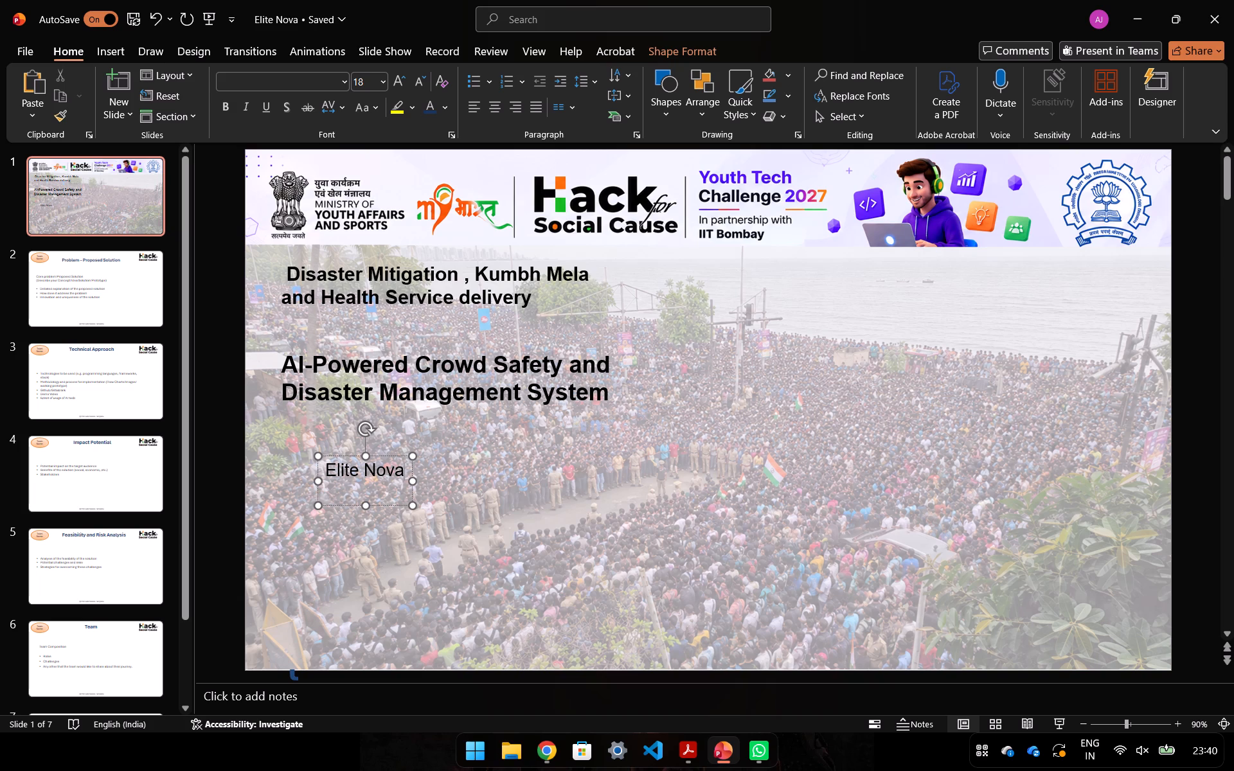
Insert a blank line above Elite Nova in the team name text box.
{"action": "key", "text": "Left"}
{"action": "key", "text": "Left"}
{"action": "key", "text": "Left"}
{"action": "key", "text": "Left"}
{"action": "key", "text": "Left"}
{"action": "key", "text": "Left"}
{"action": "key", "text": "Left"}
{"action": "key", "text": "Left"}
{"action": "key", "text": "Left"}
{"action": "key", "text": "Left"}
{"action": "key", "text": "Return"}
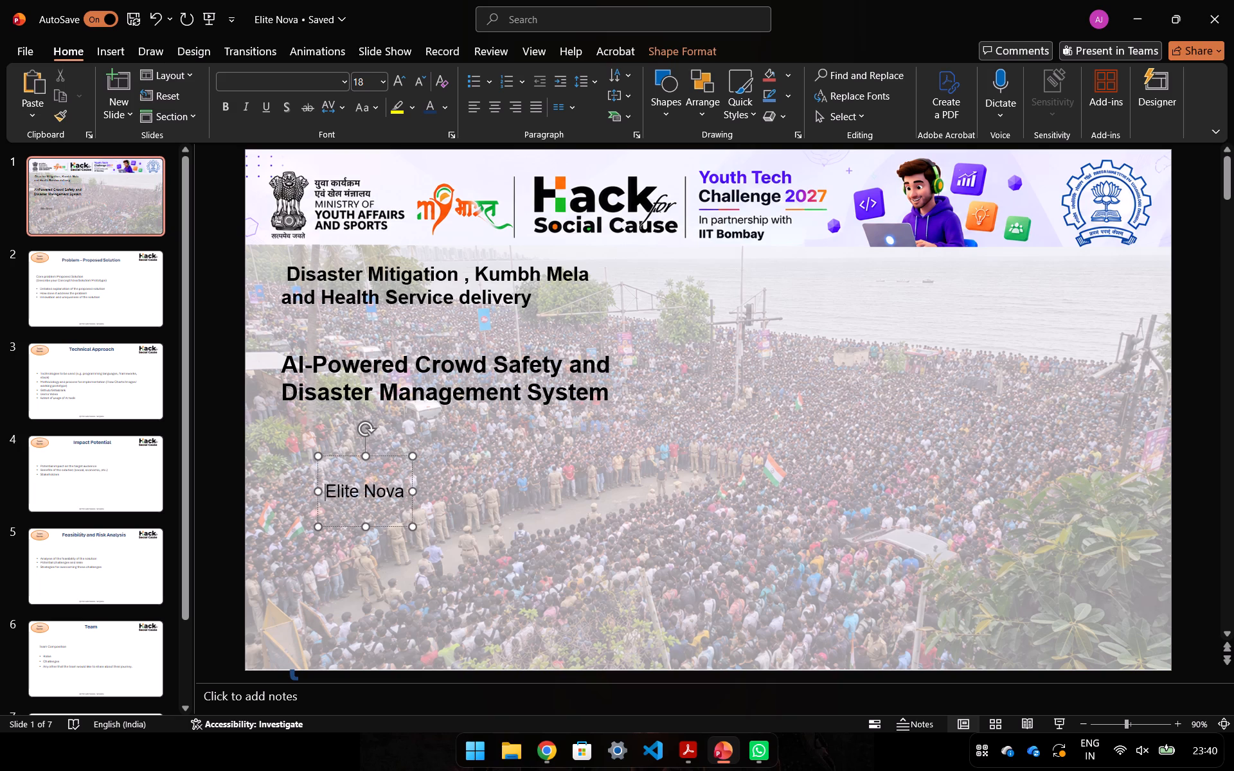
Add the label "Team name:" above "Elite Nova" in the cover slide's team text box.
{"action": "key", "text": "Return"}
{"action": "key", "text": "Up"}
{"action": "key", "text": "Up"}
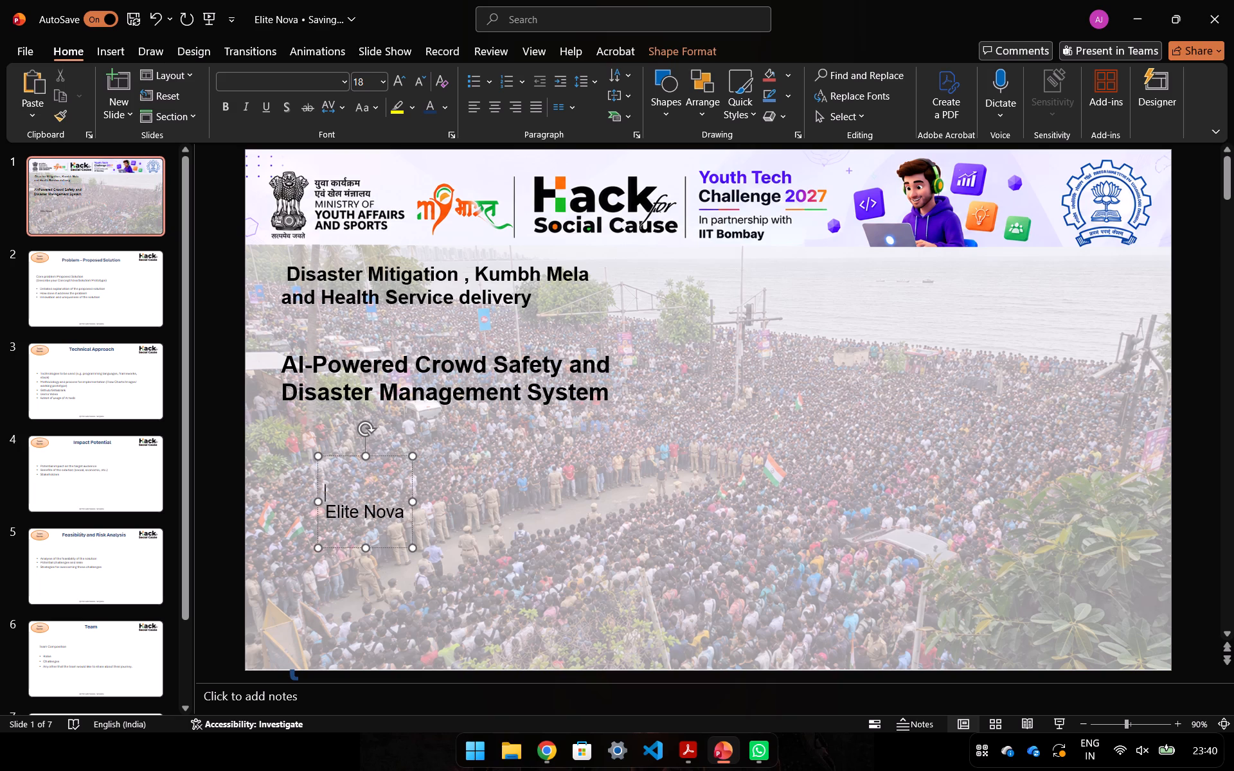
{"action": "type", "text": "Tea"}
{"action": "type", "text": "me"}
{"action": "key", "text": "space"}
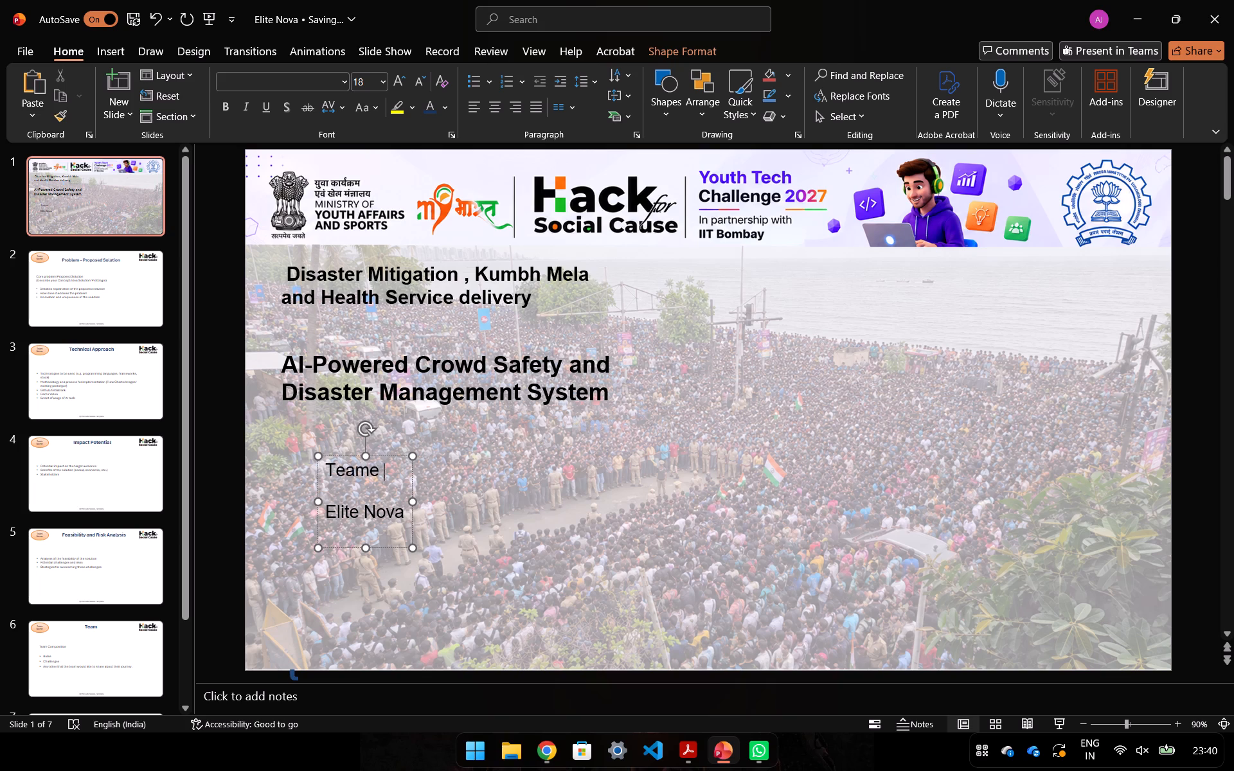
{"action": "key", "text": "BackSpace"}
{"action": "key", "text": "BackSpace"}
{"action": "key", "text": "BackSpace"}
{"action": "key", "text": "BackSpace"}
{"action": "type", "text": "am"}
{"action": "key", "text": "space"}
{"action": "type", "text": "nam"}
{"action": "key", "text": "e"}
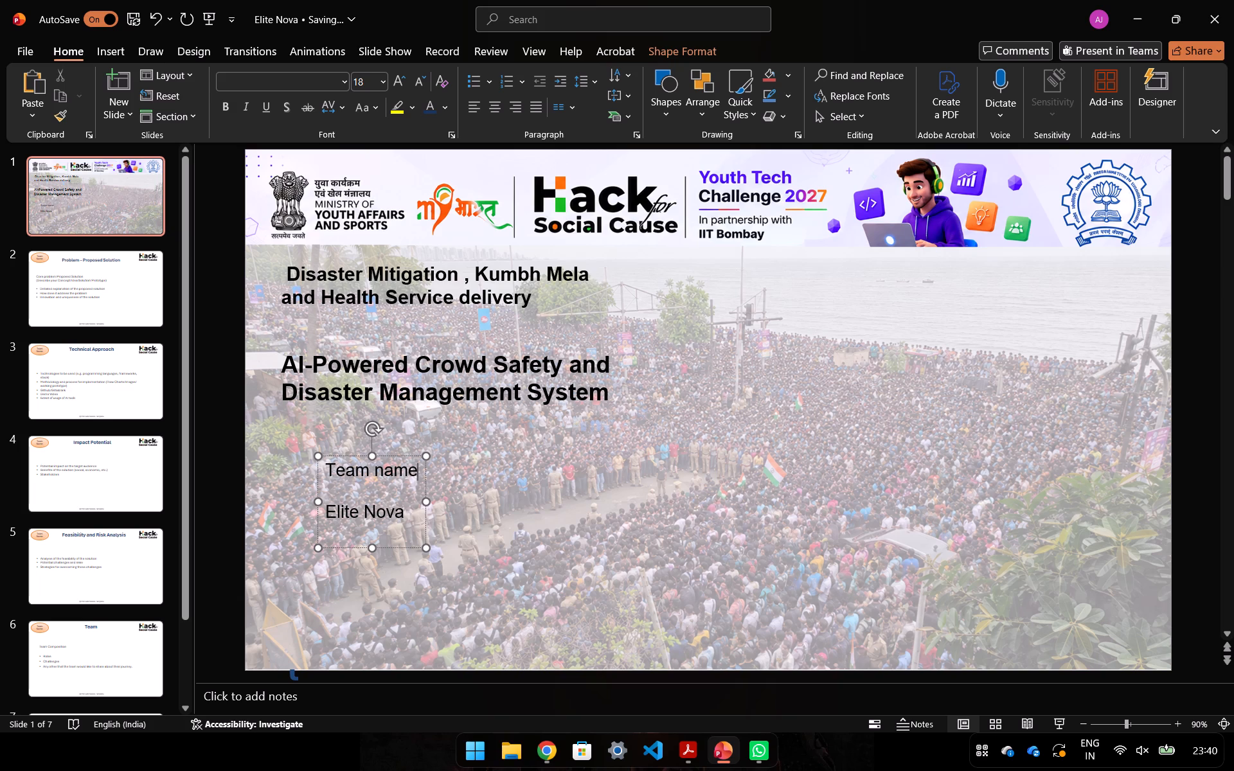
{"action": "key", "text": "shift+colon"}
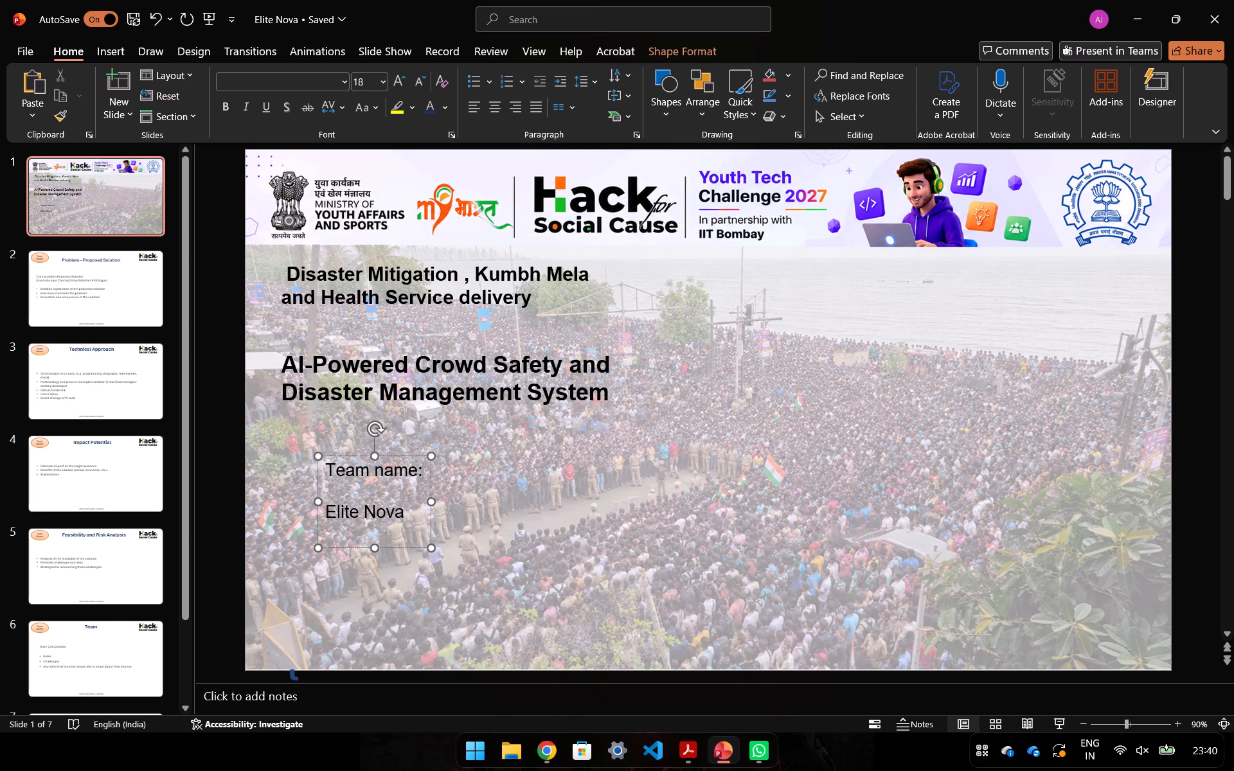
Highlight the "Team name:" label in yellow.
{"action": "left_click", "coordinate": [424, 468]}
{"action": "left_click_drag", "start_coordinate": [329, 469], "coordinate": [383, 472]}
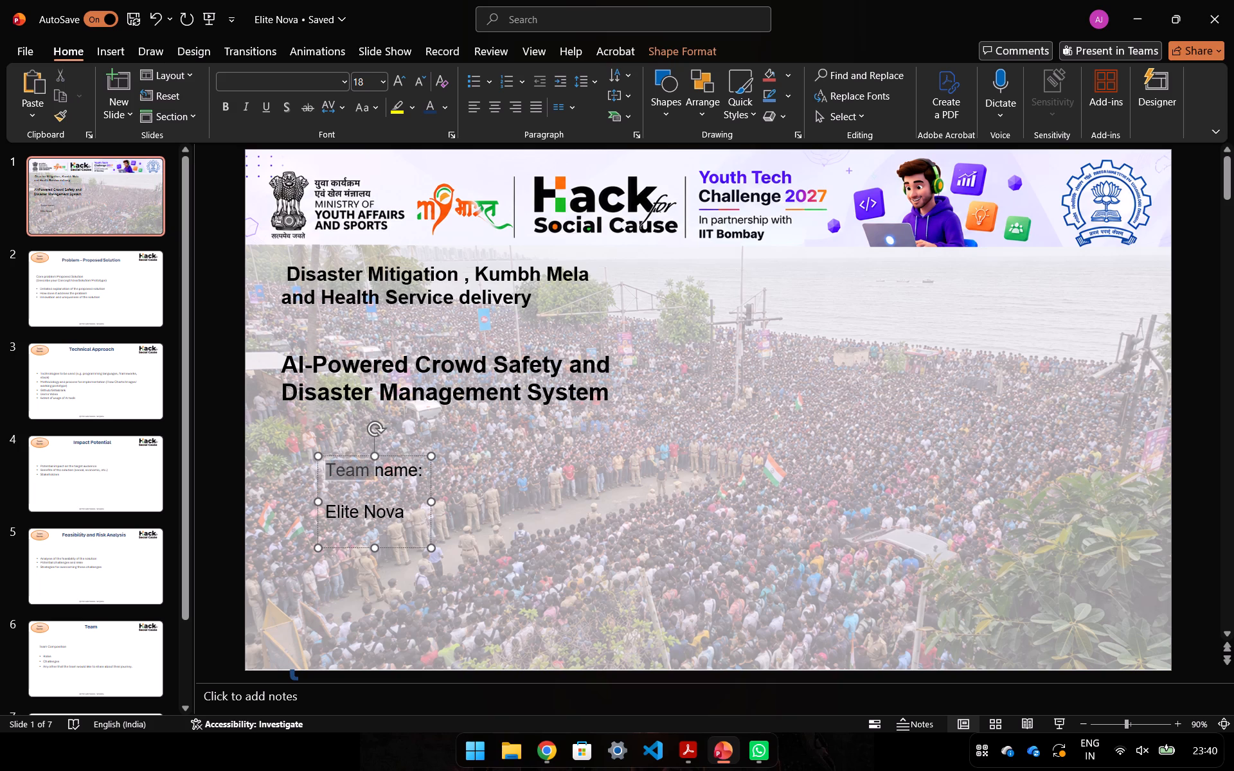
{"action": "left_click_drag", "start_coordinate": [383, 472], "coordinate": [417, 486]}
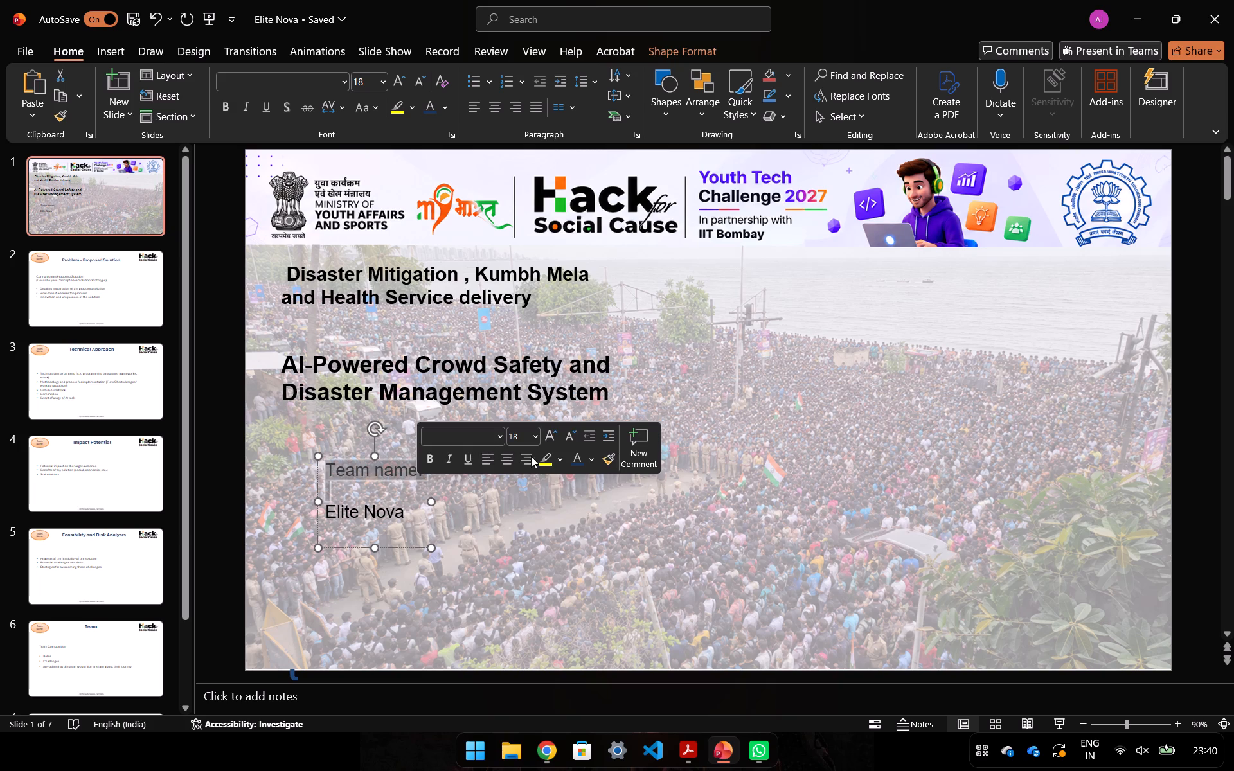
{"action": "left_click", "coordinate": [550, 462]}
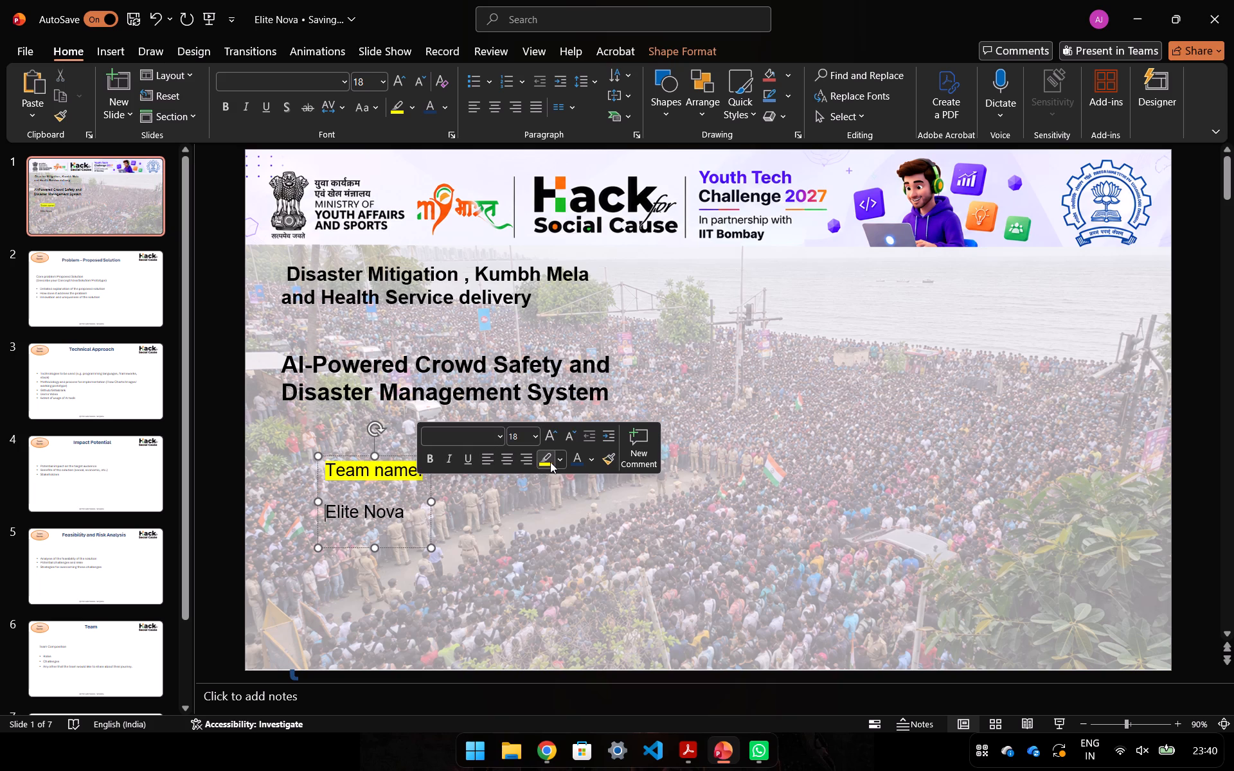
{"action": "left_click", "coordinate": [550, 462]}
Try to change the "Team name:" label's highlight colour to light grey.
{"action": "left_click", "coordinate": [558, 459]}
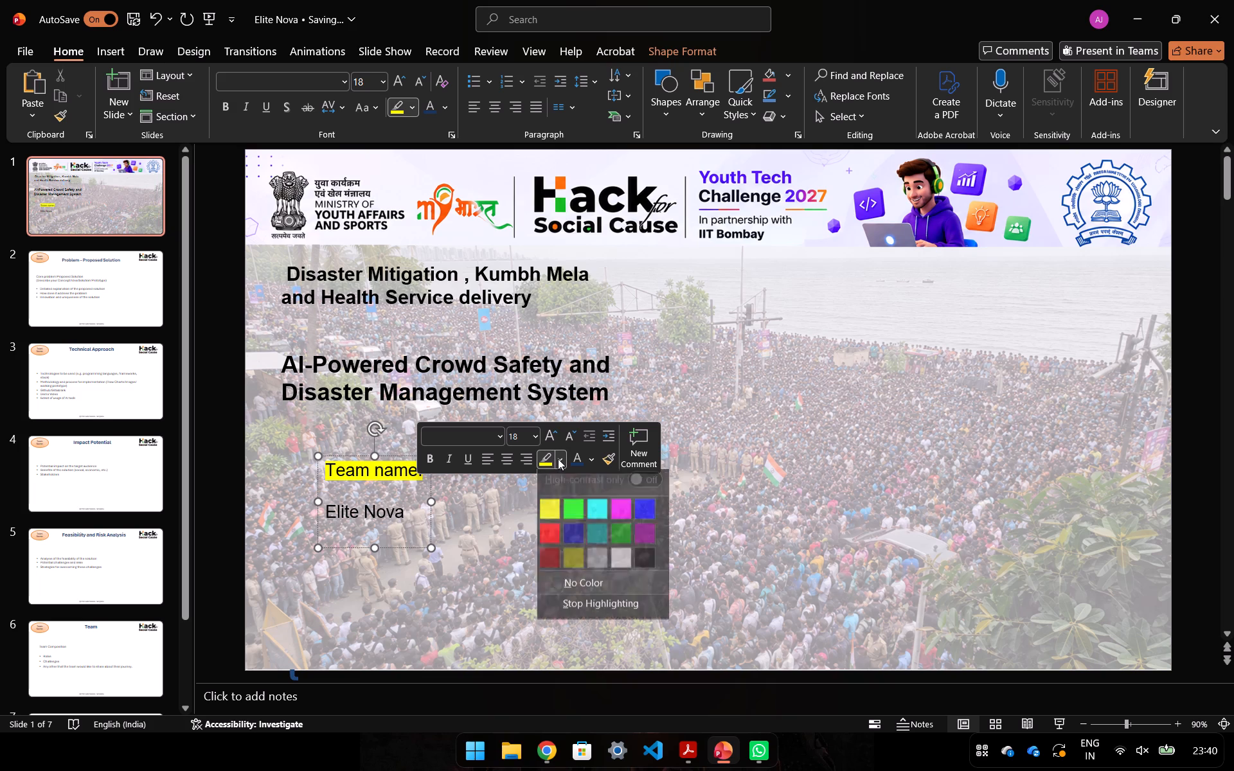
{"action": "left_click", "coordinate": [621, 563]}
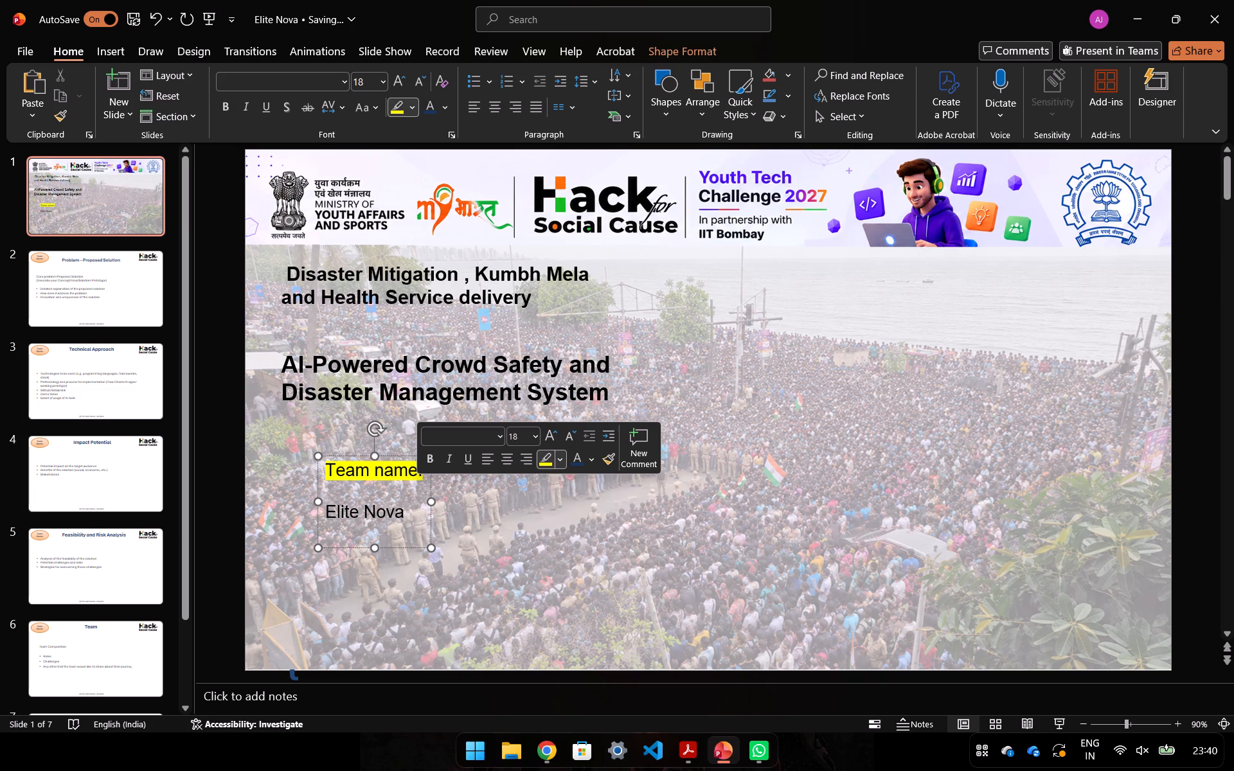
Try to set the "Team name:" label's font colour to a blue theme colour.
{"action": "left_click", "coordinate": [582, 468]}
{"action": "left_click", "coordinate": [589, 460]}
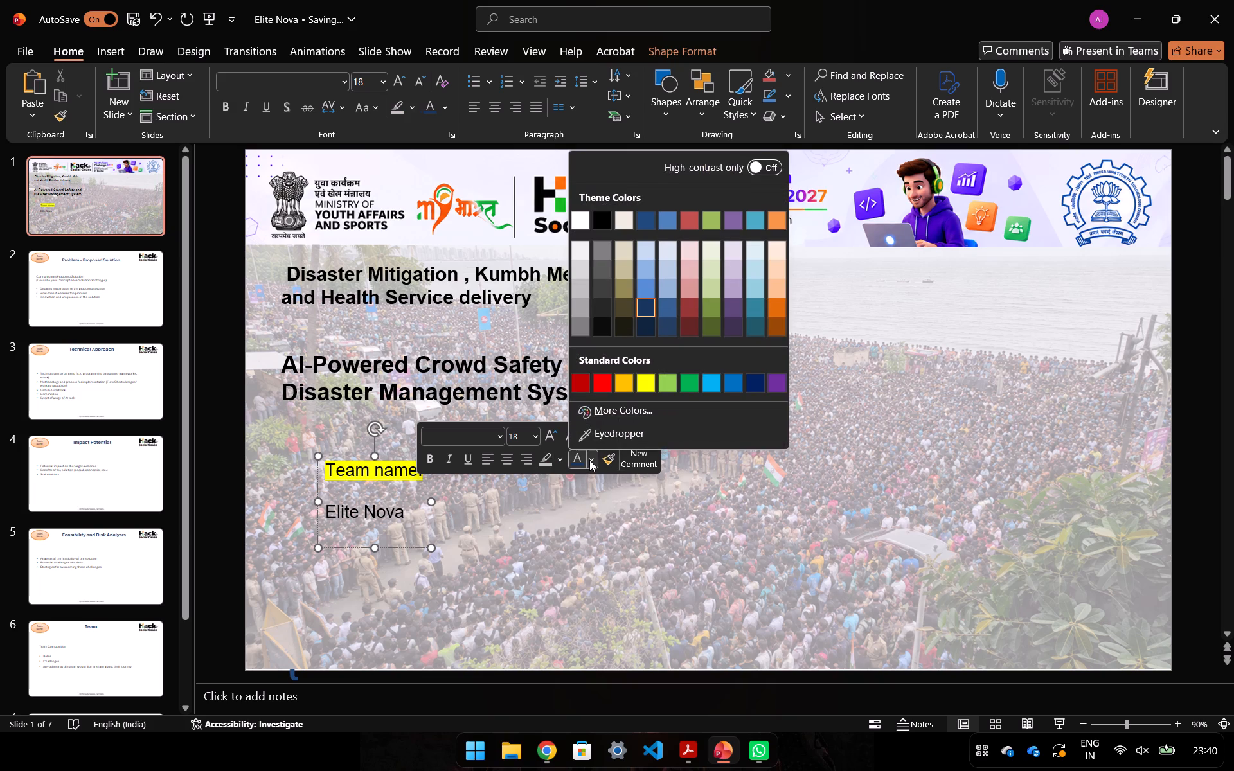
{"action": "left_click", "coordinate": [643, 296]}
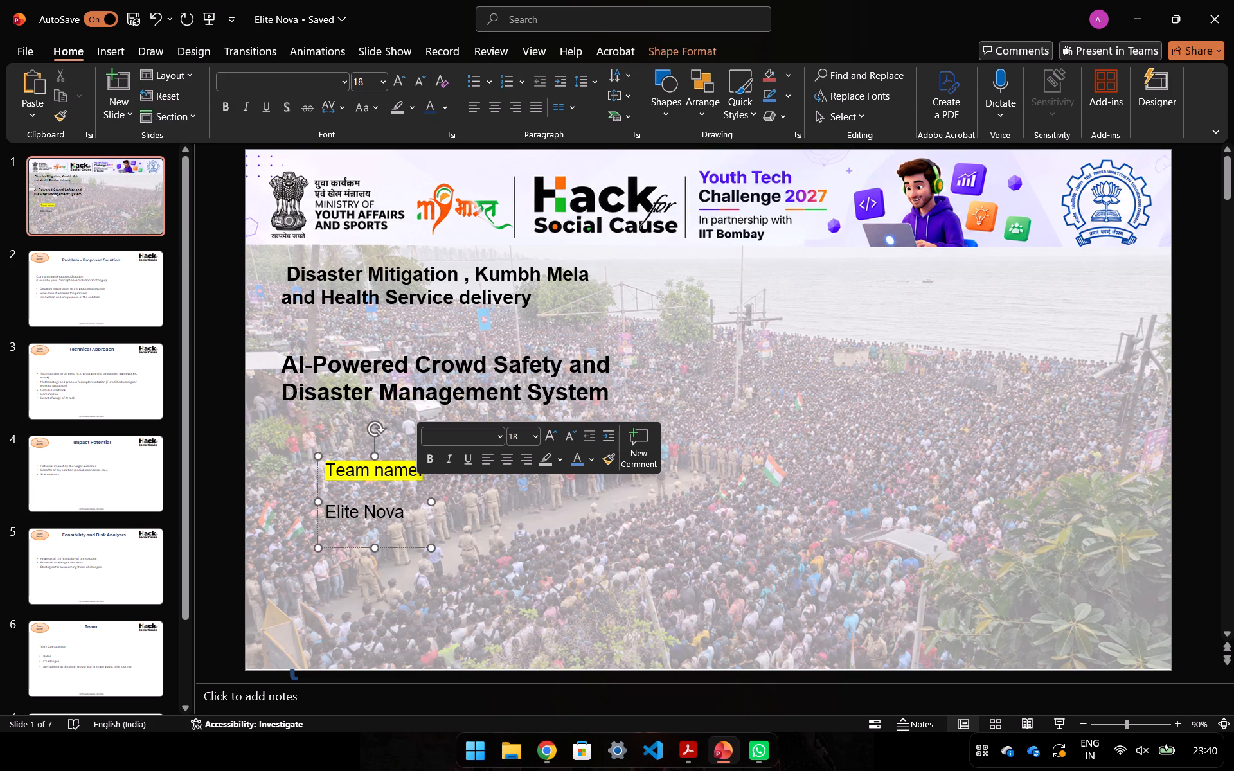
Remove the yellow highlight from the whole "Team name:" label, including its colon.
{"action": "left_click", "coordinate": [389, 470]}
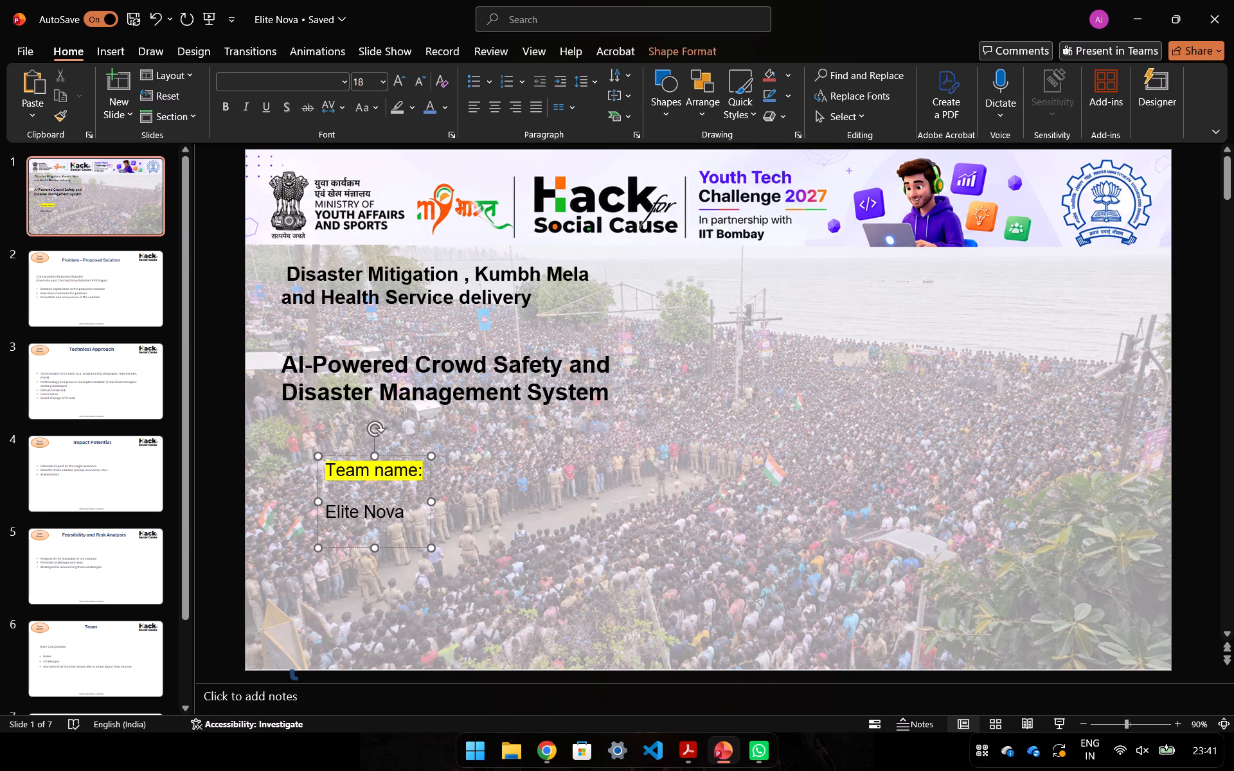
{"action": "left_click_drag", "start_coordinate": [420, 470], "coordinate": [343, 471]}
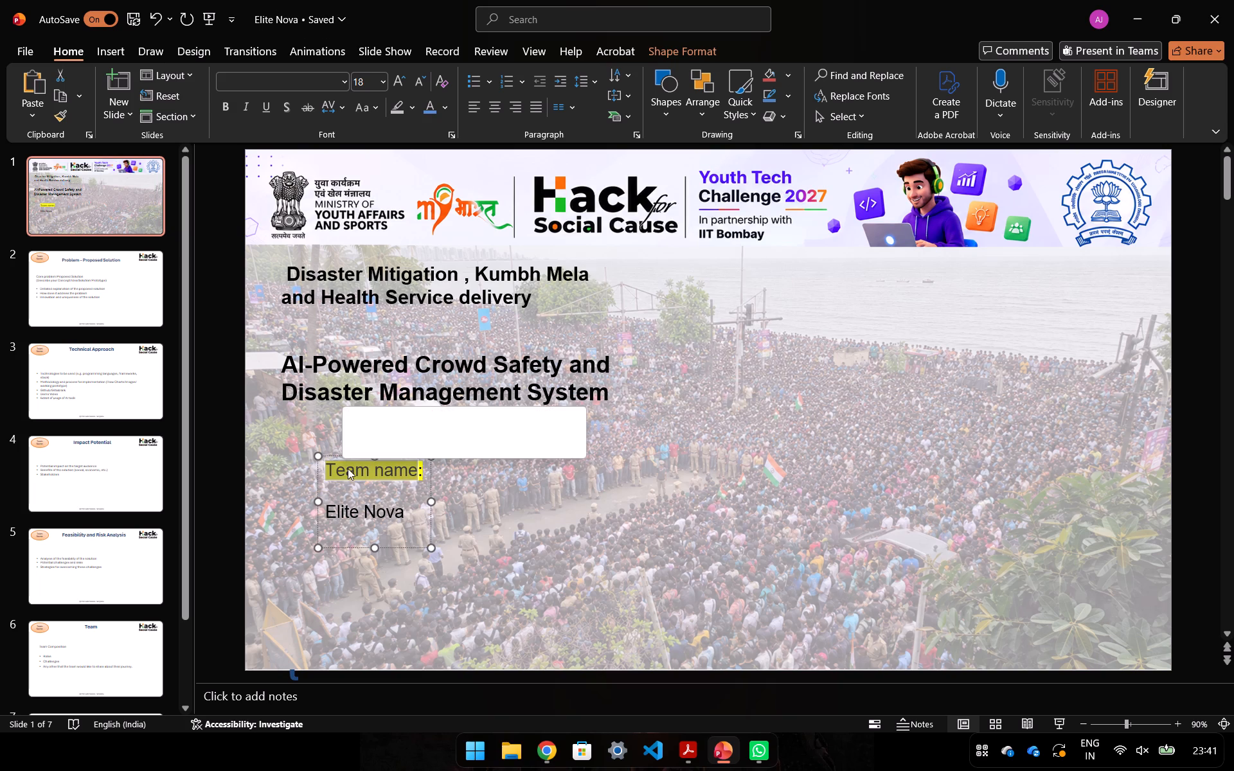
{"action": "left_click", "coordinate": [473, 449]}
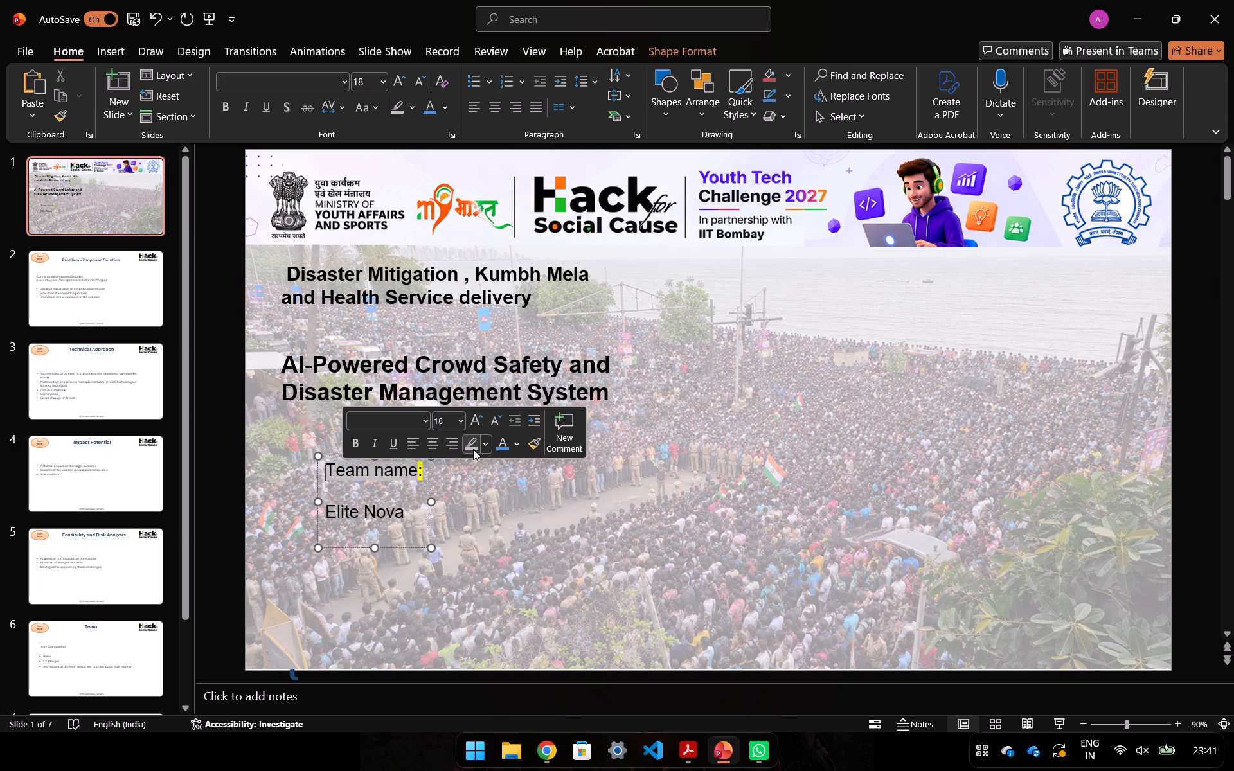
{"action": "left_click", "coordinate": [486, 445]}
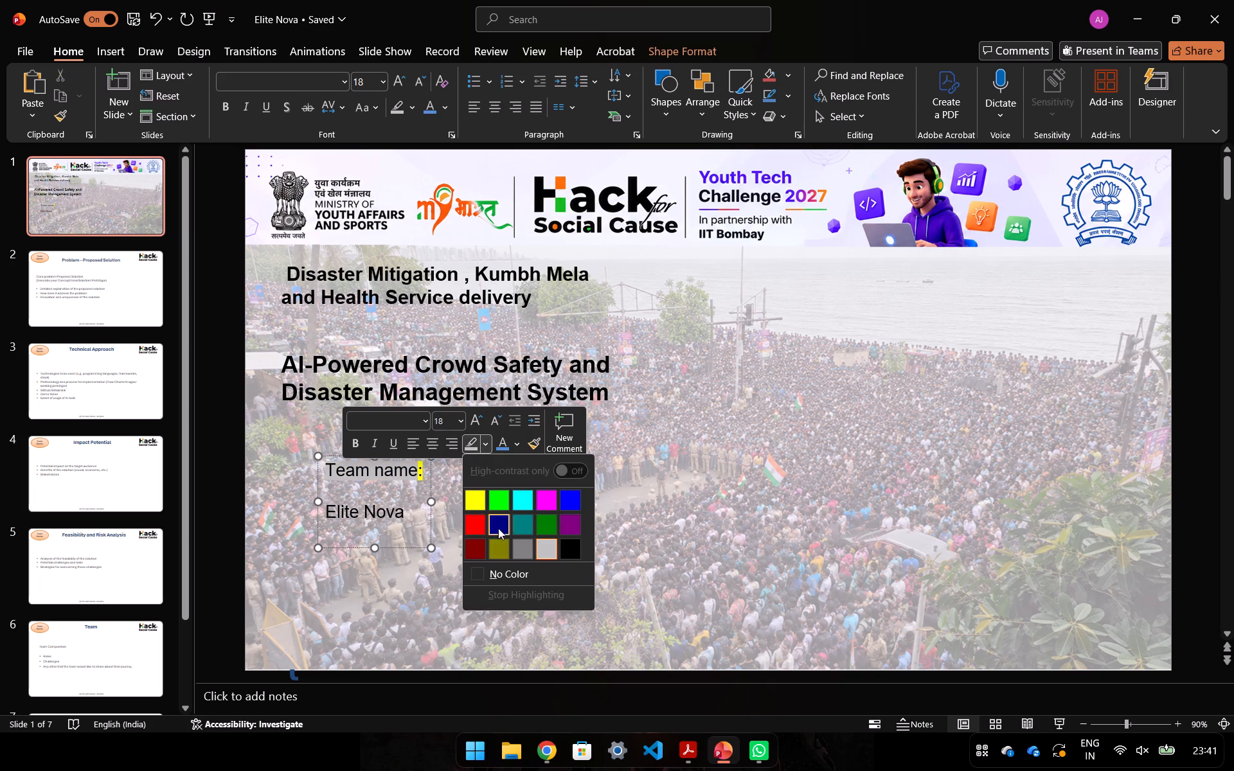
{"action": "left_click", "coordinate": [519, 580]}
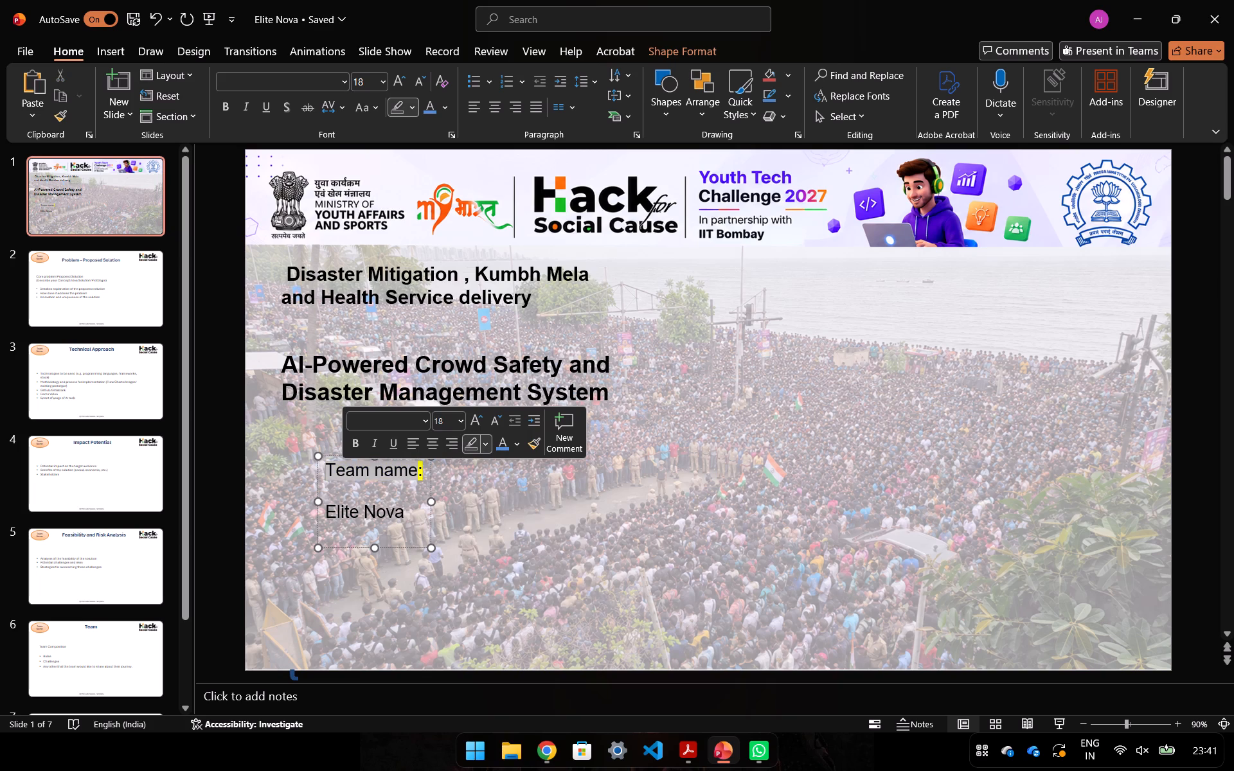
{"action": "double_click", "coordinate": [421, 465]}
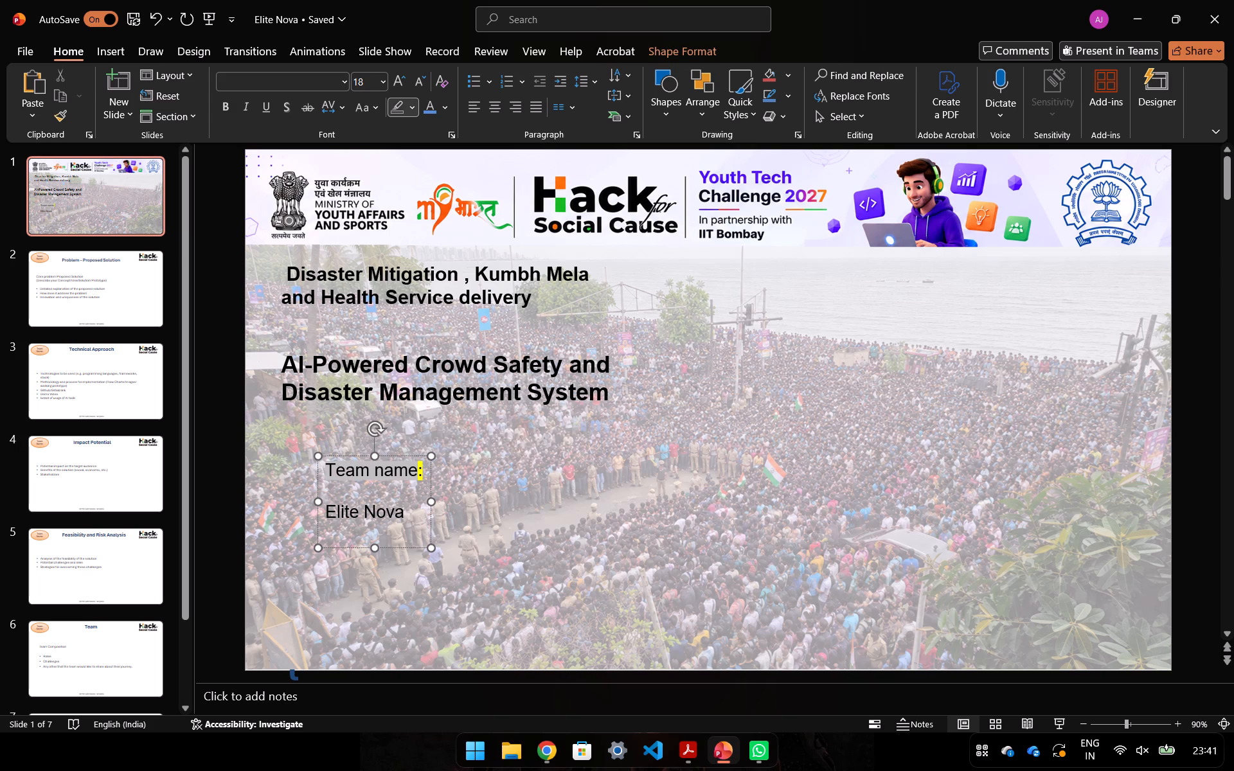
{"action": "left_click_drag", "start_coordinate": [421, 465], "coordinate": [342, 470]}
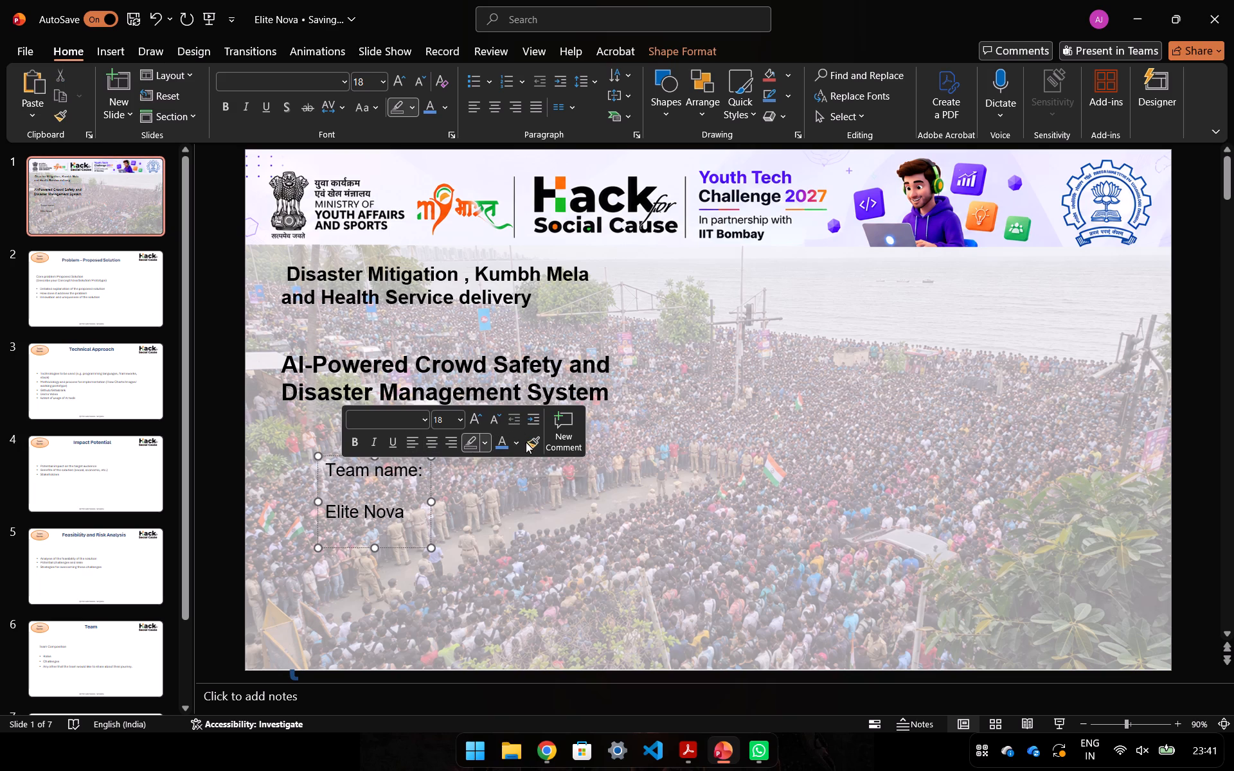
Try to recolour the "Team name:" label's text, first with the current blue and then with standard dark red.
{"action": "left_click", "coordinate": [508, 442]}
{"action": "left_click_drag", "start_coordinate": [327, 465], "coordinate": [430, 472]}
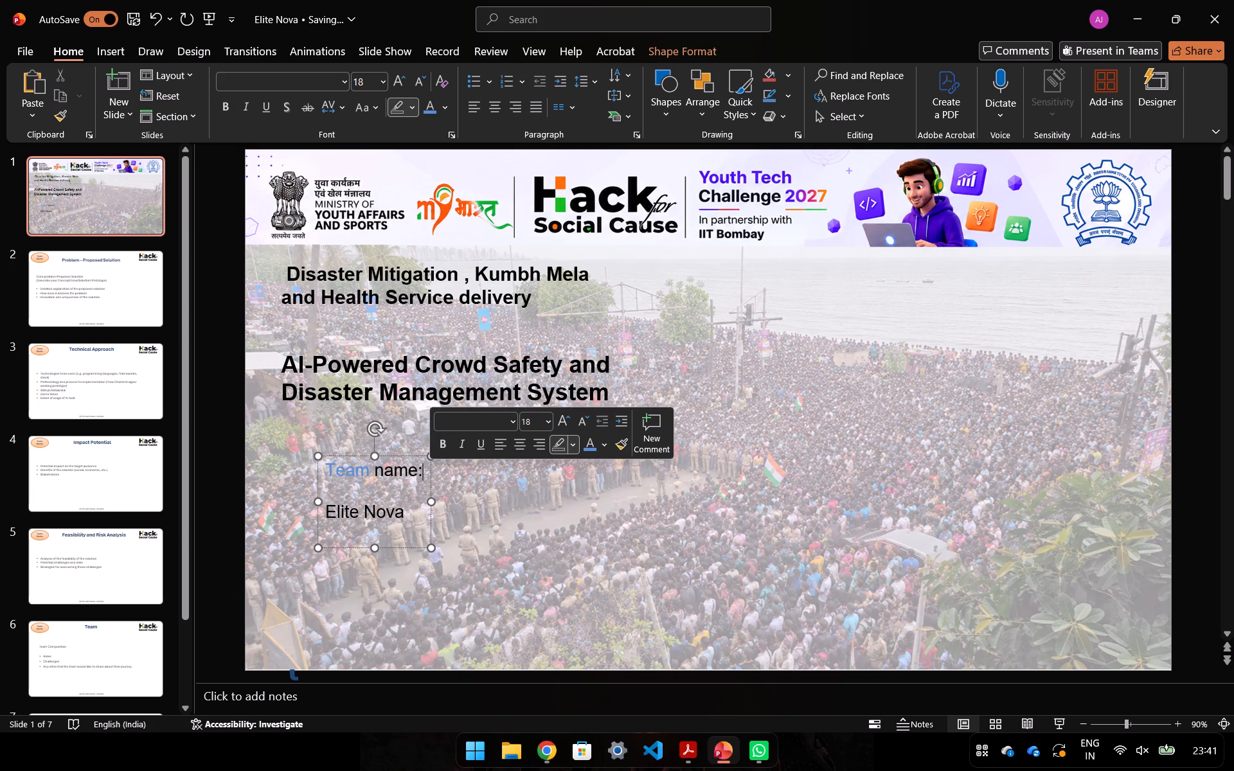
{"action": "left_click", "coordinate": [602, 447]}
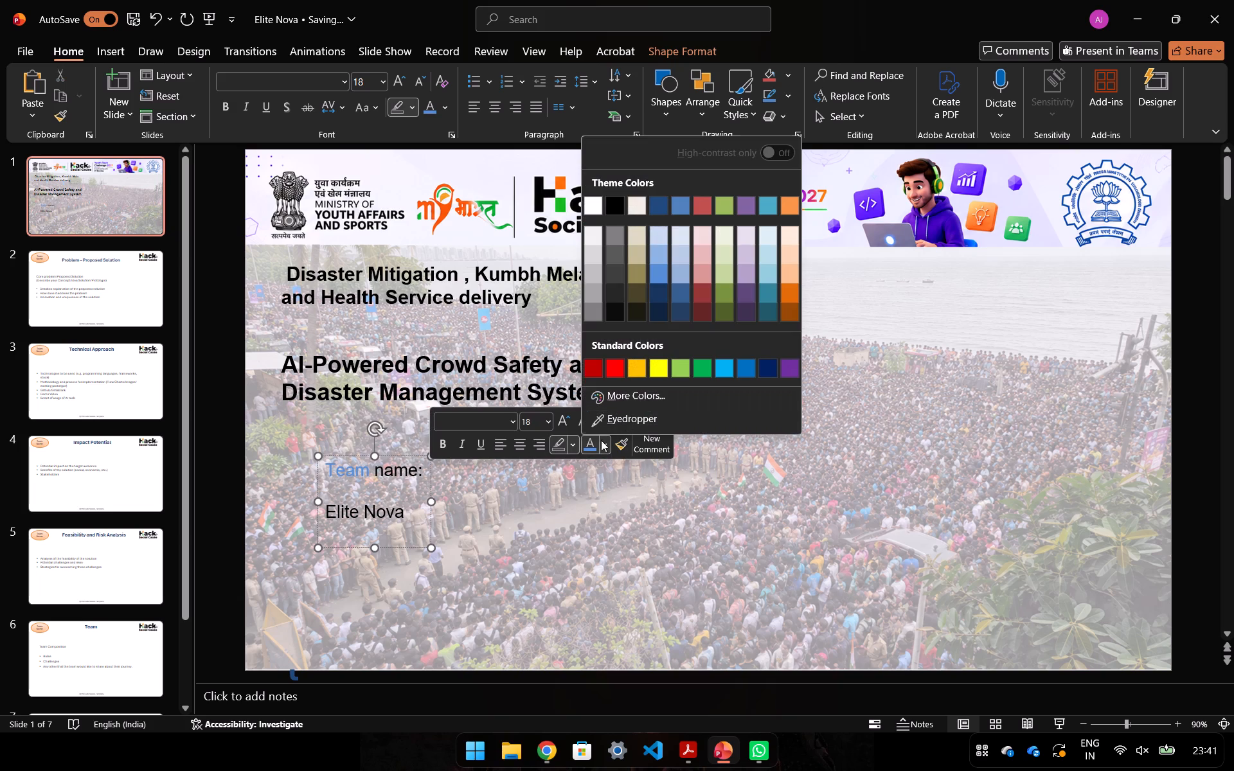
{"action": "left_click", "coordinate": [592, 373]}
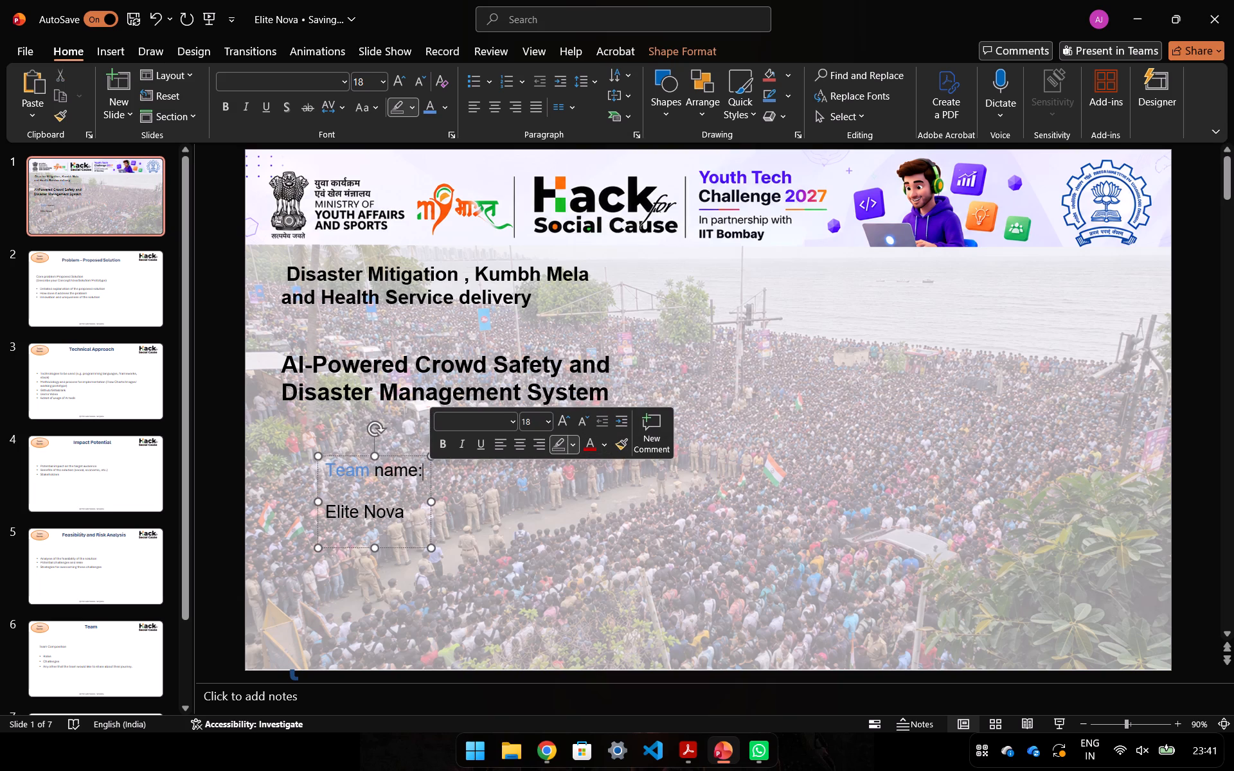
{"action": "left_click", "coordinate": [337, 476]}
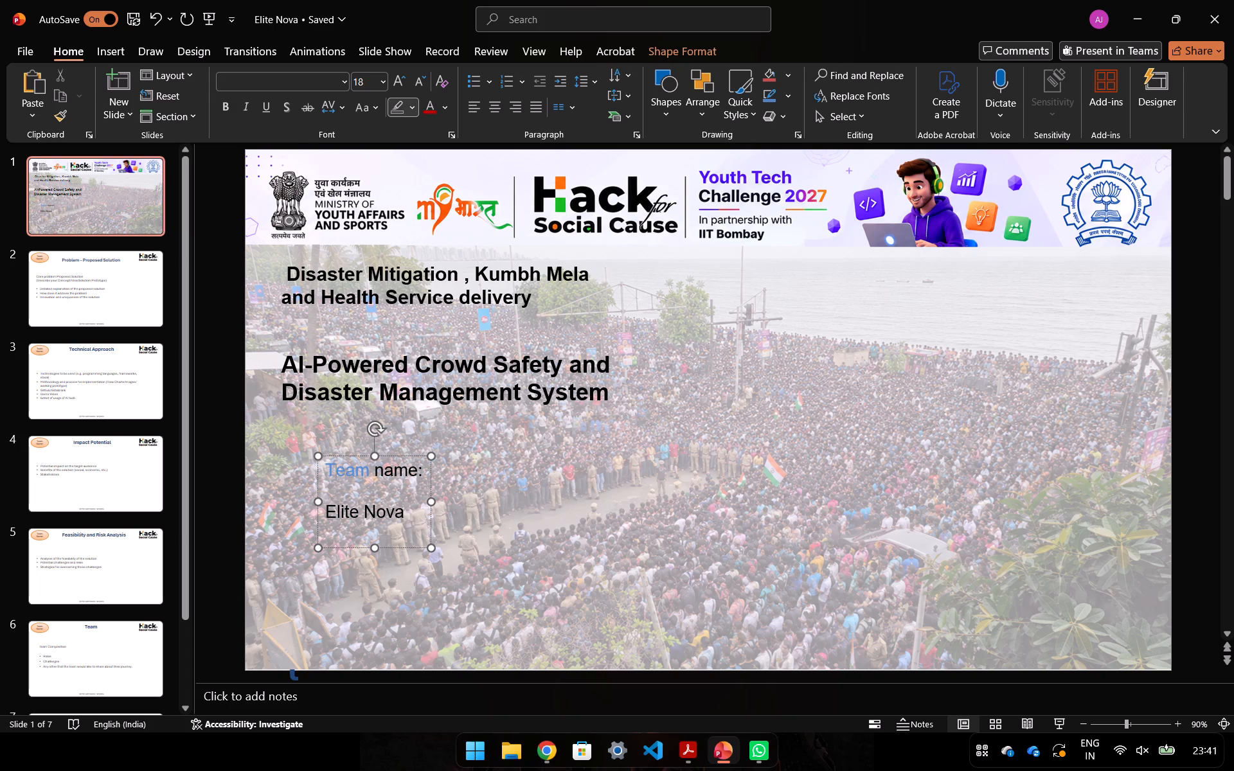
Delete the empty line below "Elite Nova", keeping one blank line between it and the "Team name:" label.
{"action": "left_click_drag", "start_coordinate": [411, 515], "coordinate": [327, 525]}
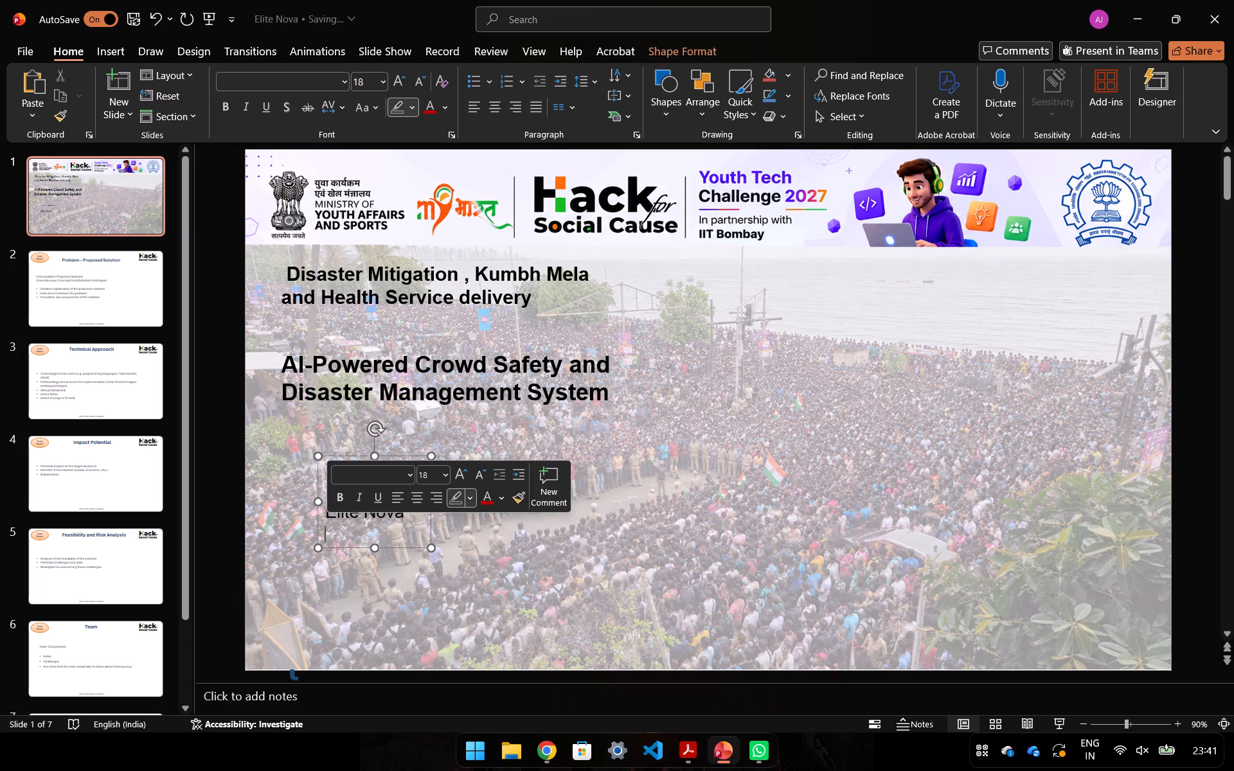
{"action": "left_click", "coordinate": [362, 527]}
{"action": "key", "text": "BackSpace"}
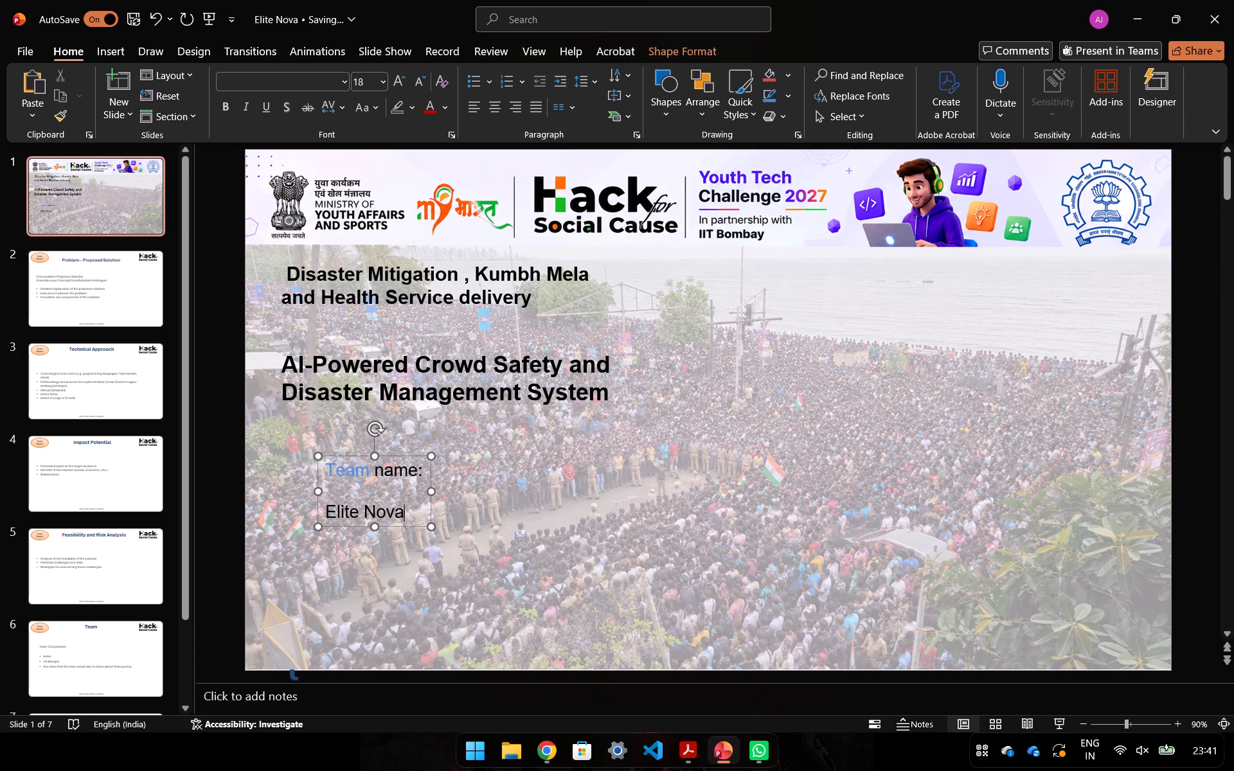
{"action": "left_click", "coordinate": [362, 488]}
{"action": "key", "text": "BackSpace"}
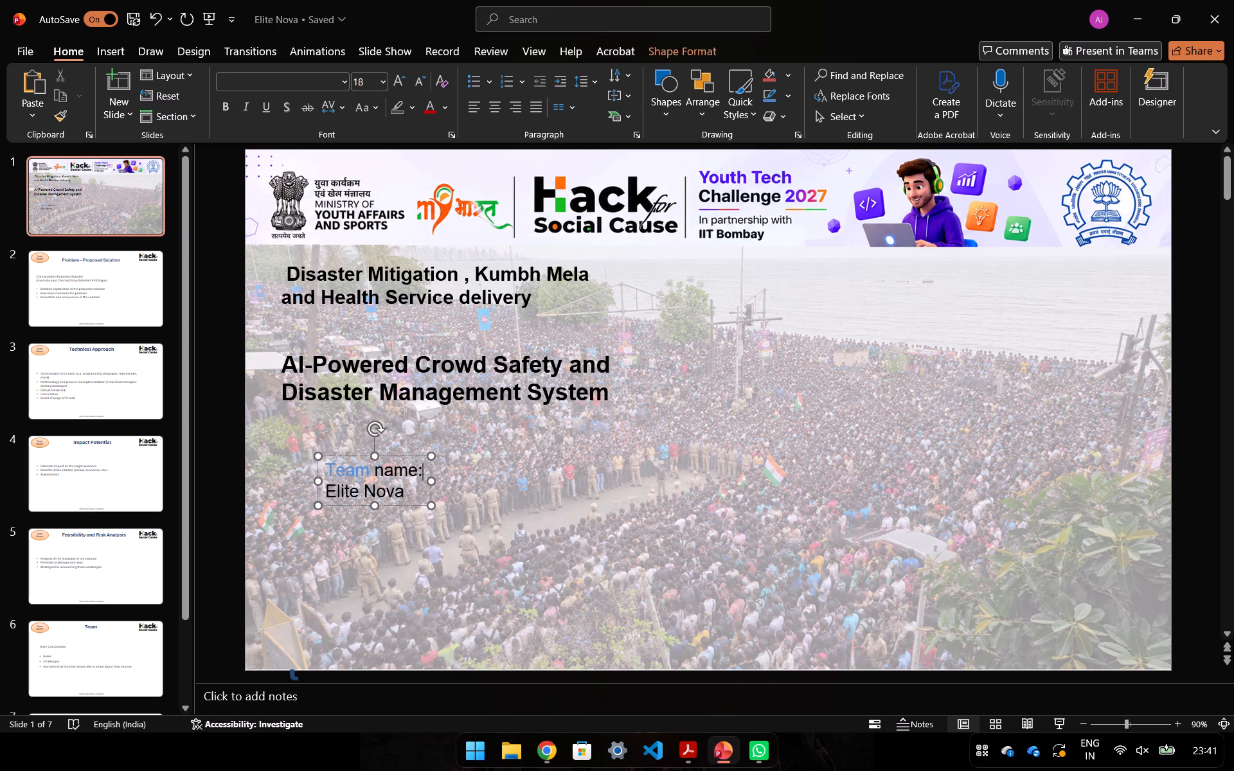
{"action": "key", "text": "Return"}
Move the team text box left so its text lines up with the left edge of the project title.
{"action": "left_click_drag", "start_coordinate": [321, 507], "coordinate": [273, 497]}
Make "Elite Nova" bold in the cover slide's team text box.
{"action": "left_click_drag", "start_coordinate": [282, 500], "coordinate": [354, 506]}
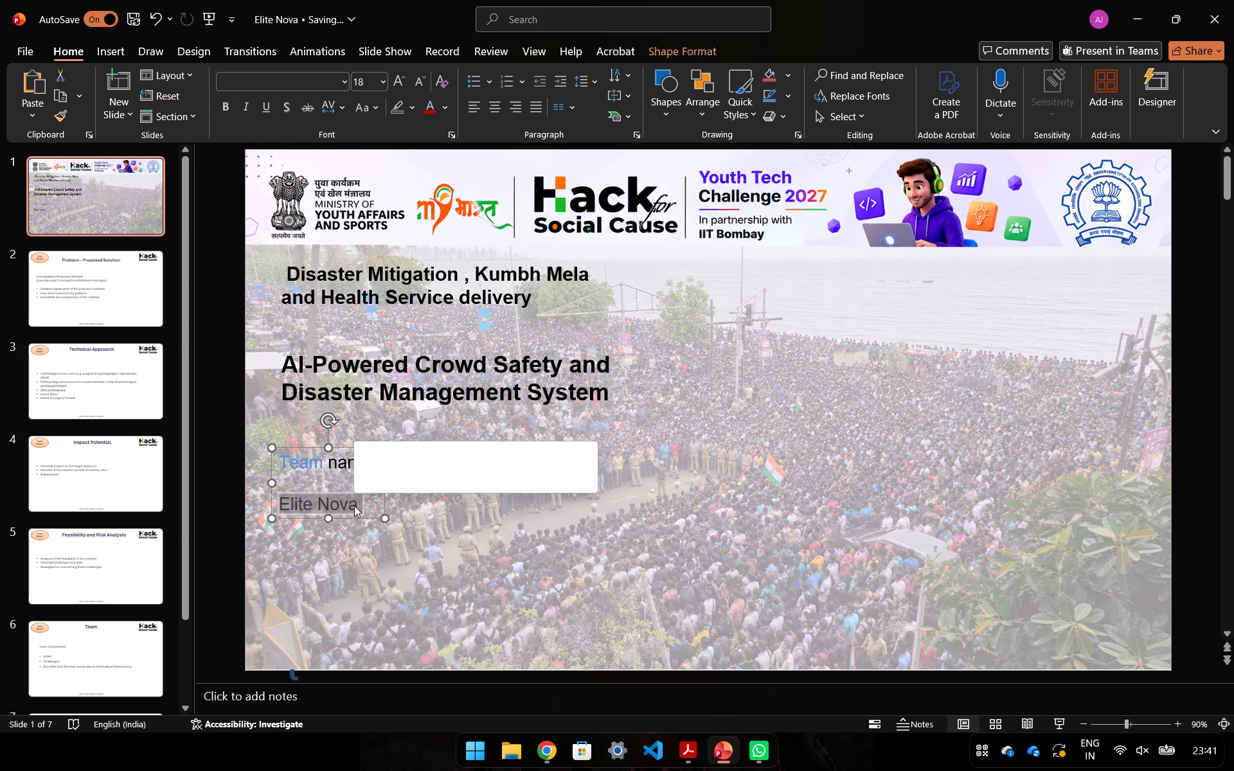
{"action": "left_click", "coordinate": [366, 478]}
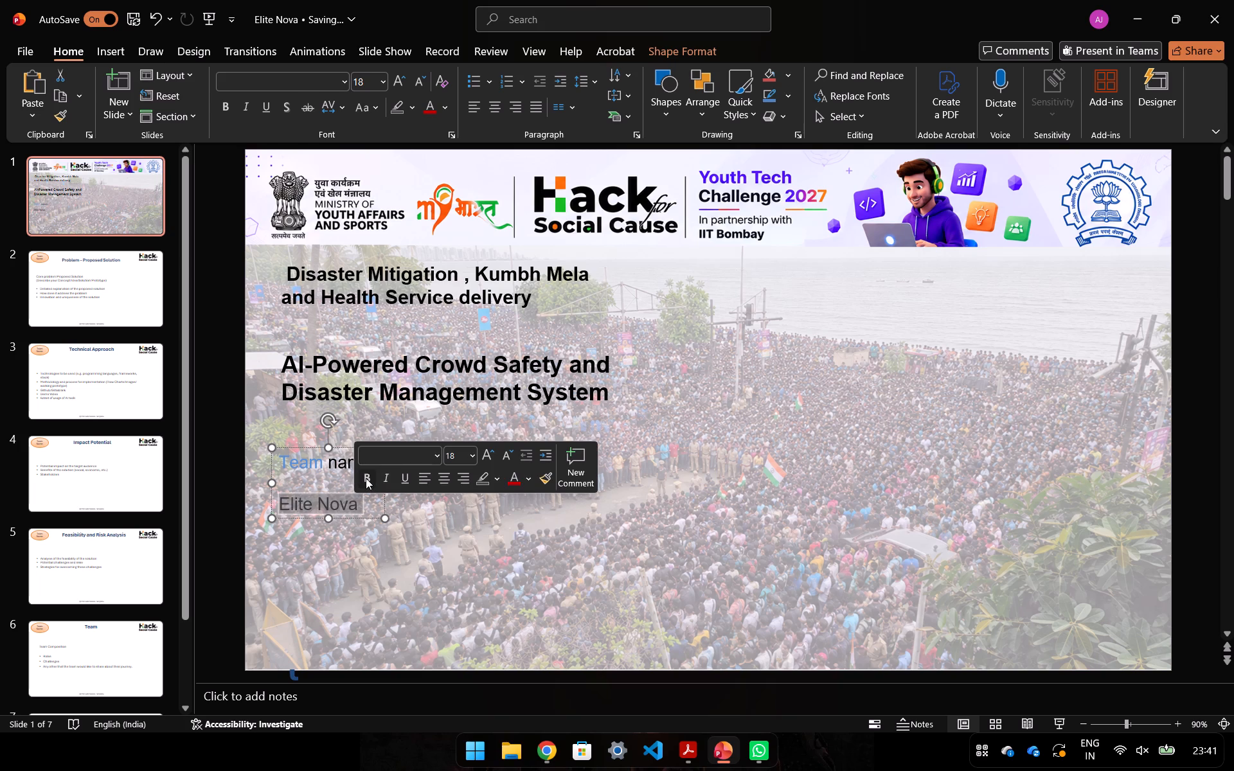
Set the font colour of the words "Team name" to standard dark red.
{"action": "left_click_drag", "start_coordinate": [281, 457], "coordinate": [361, 462]}
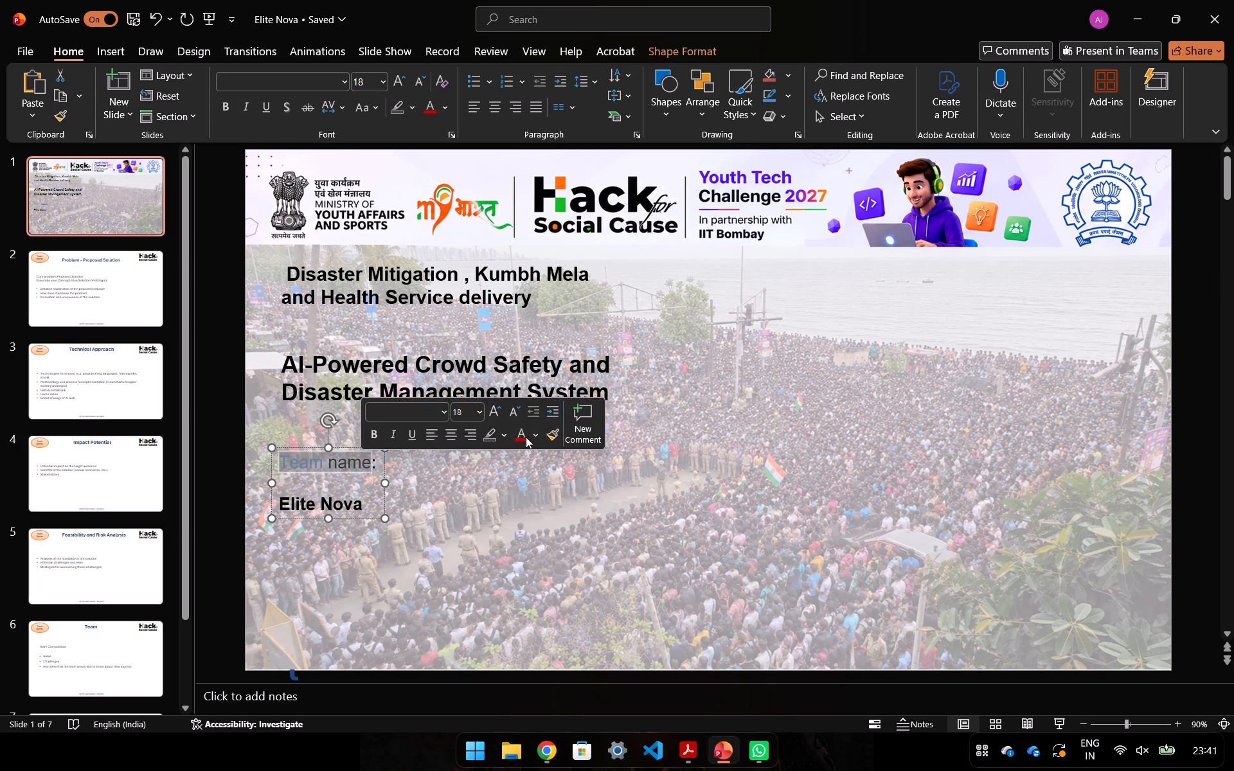
{"action": "left_click", "coordinate": [528, 437]}
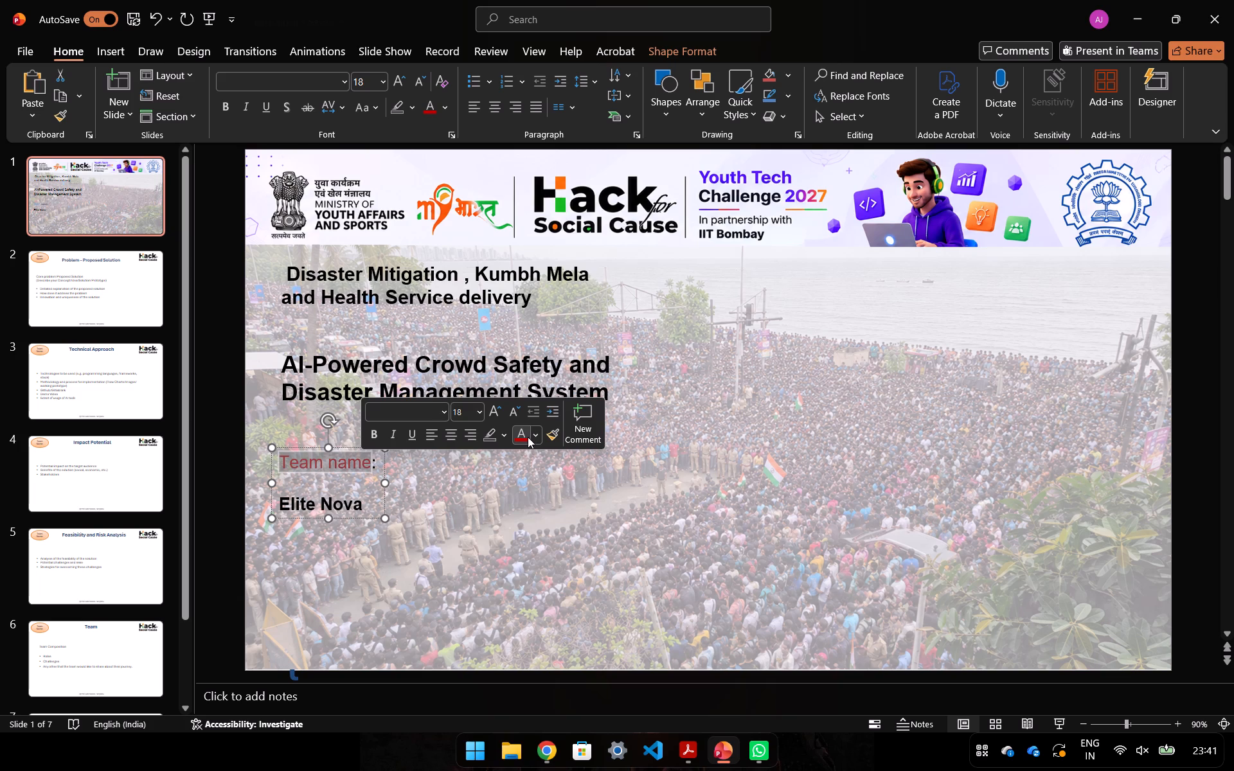
{"action": "left_click", "coordinate": [537, 437]}
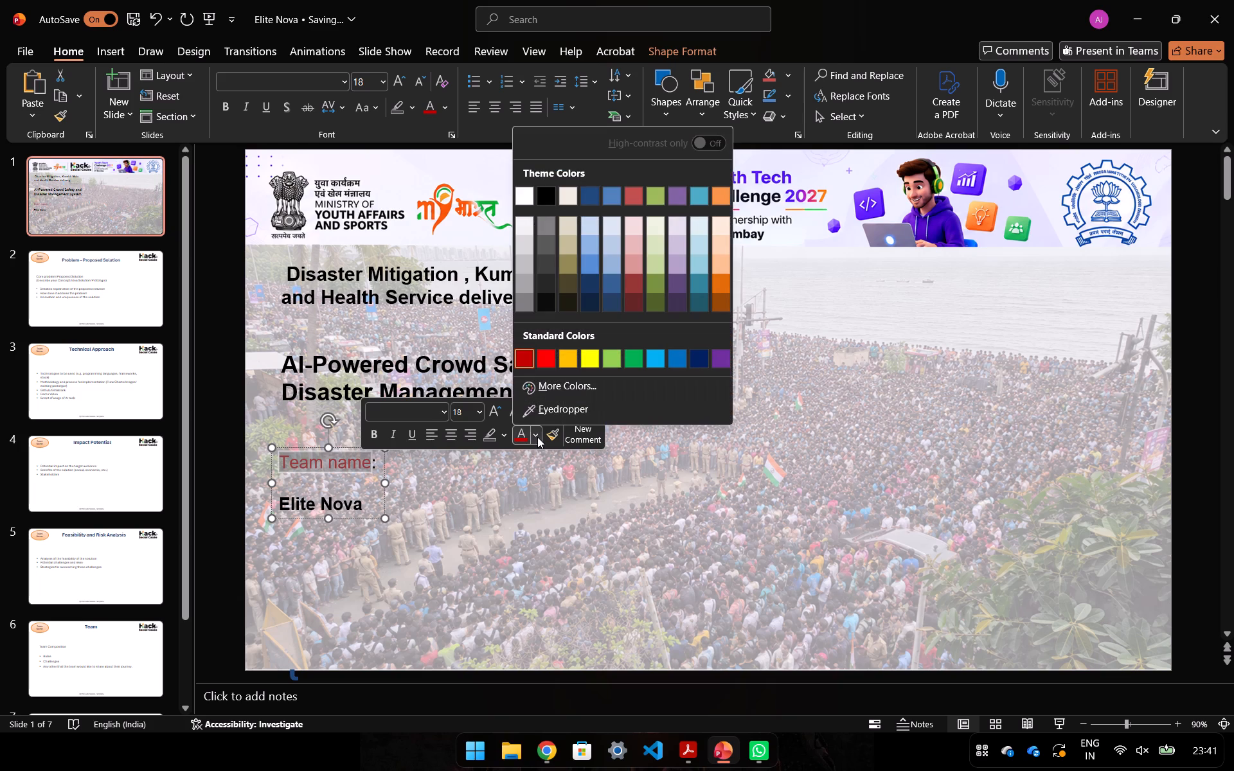
{"action": "left_click", "coordinate": [519, 495]}
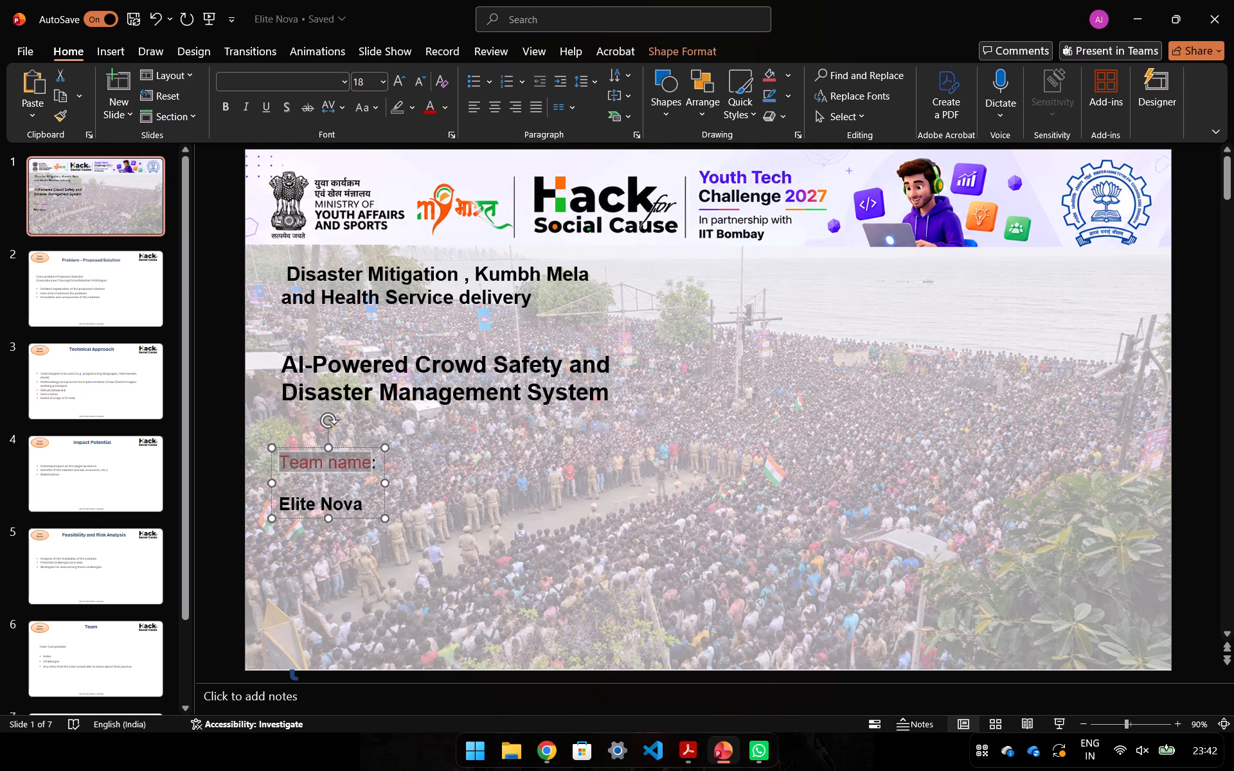
Delete the colon after "Team name" in the label.
{"action": "left_click", "coordinate": [373, 460]}
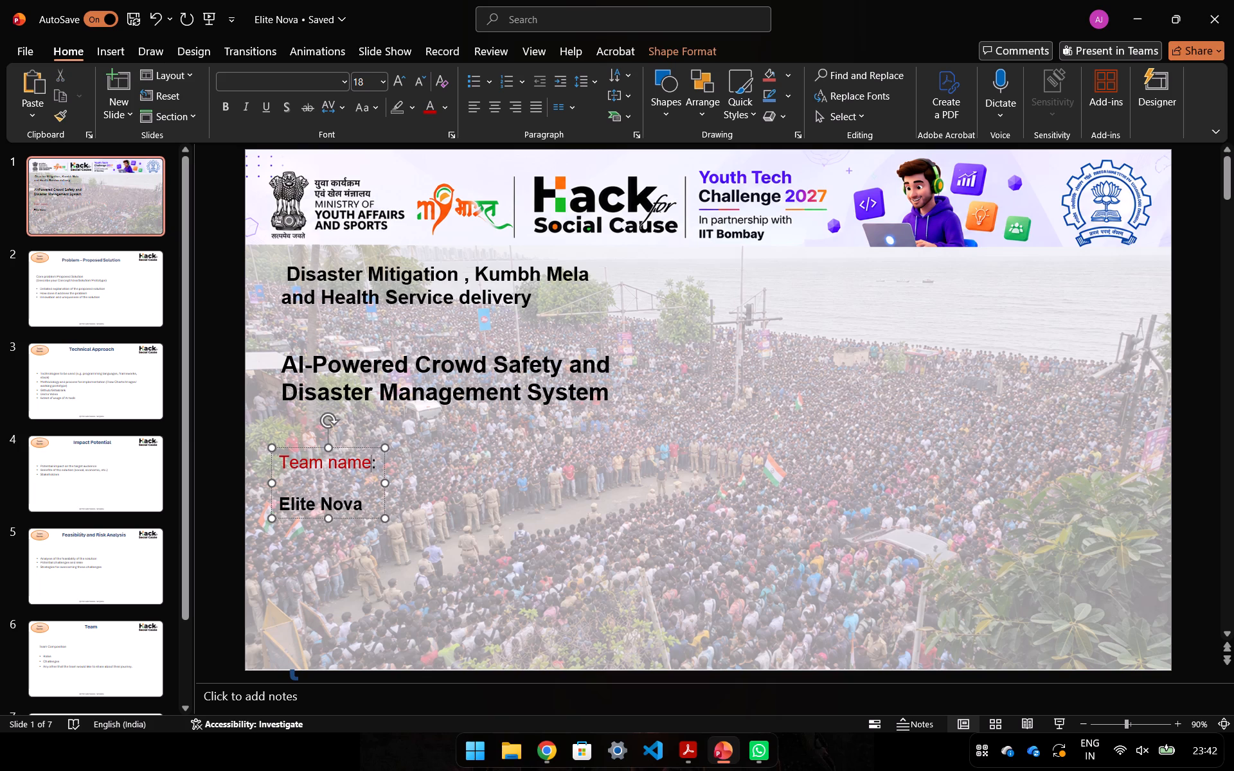
{"action": "left_click", "coordinate": [373, 460]}
{"action": "key", "text": "Down"}
{"action": "key", "text": "Up"}
{"action": "key", "text": "Right"}
{"action": "key", "text": "BackSpace"}
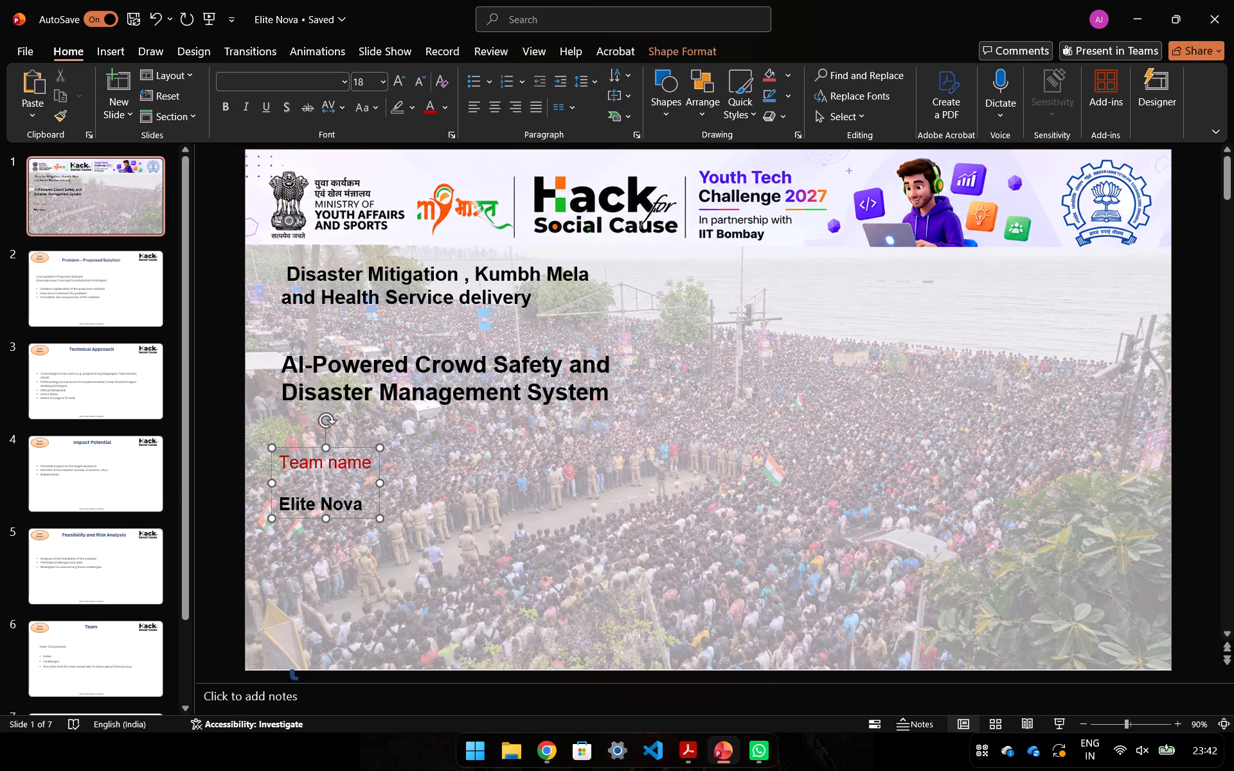
Check the Saral sample cover in Canva and the PDF template's Cover Page requirements, and return to PowerPoint.
{"action": "key", "text": "alt+Tab"}
{"action": "key", "text": "alt+Tab"}
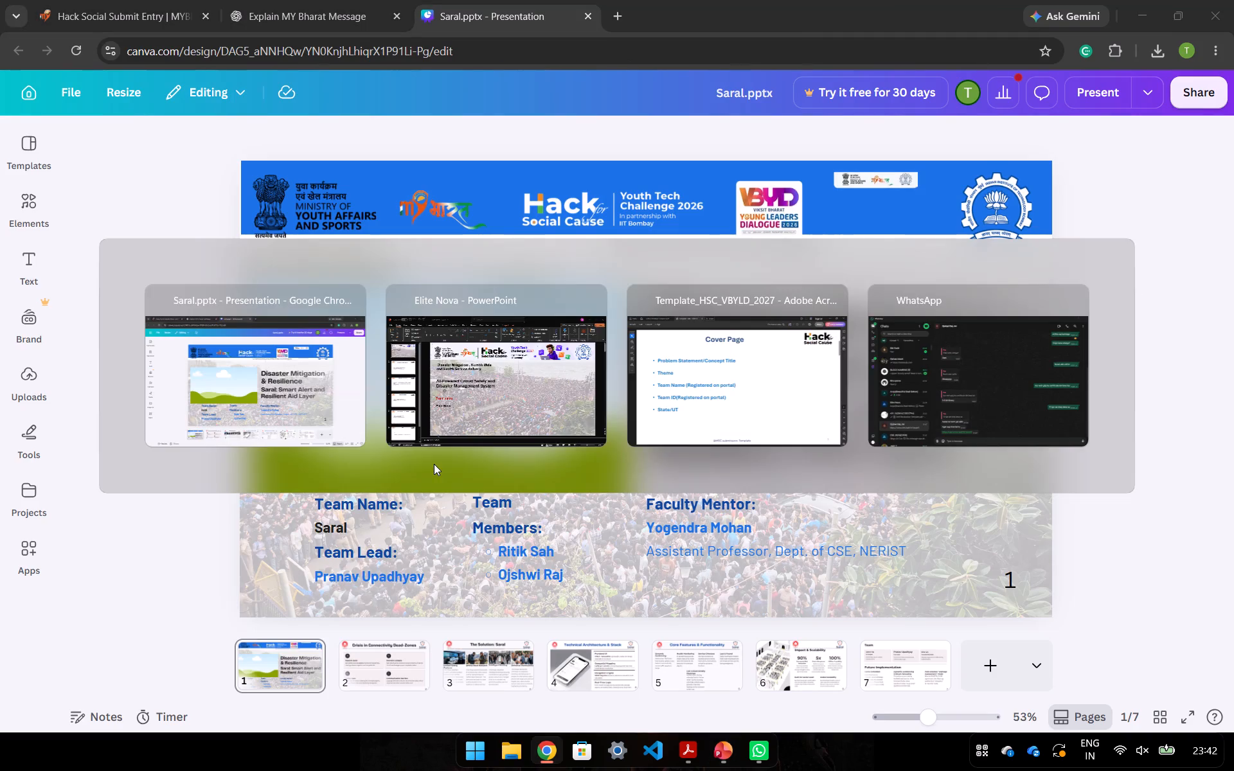
{"action": "key", "text": "alt+Tab"}
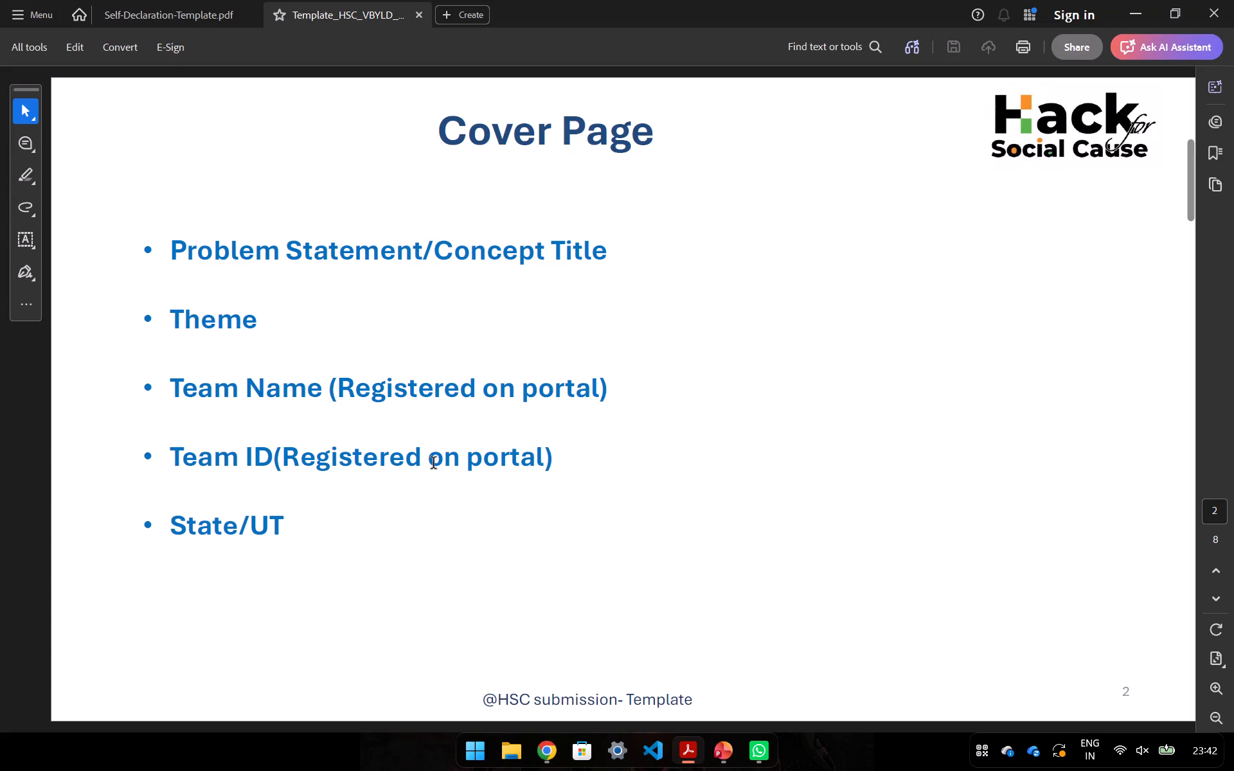
{"action": "key", "text": "alt+Tab"}
{"action": "key", "text": "alt+Tab"}
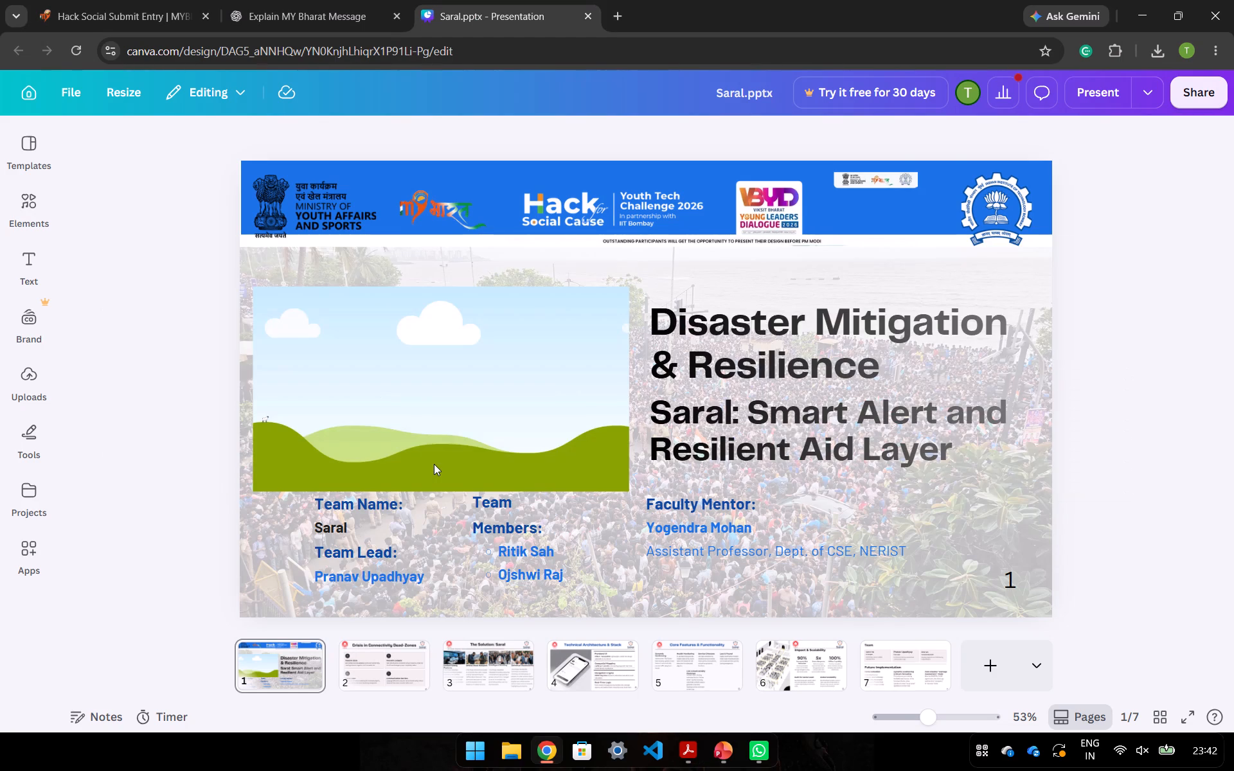
{"action": "key", "text": "alt+Tab"}
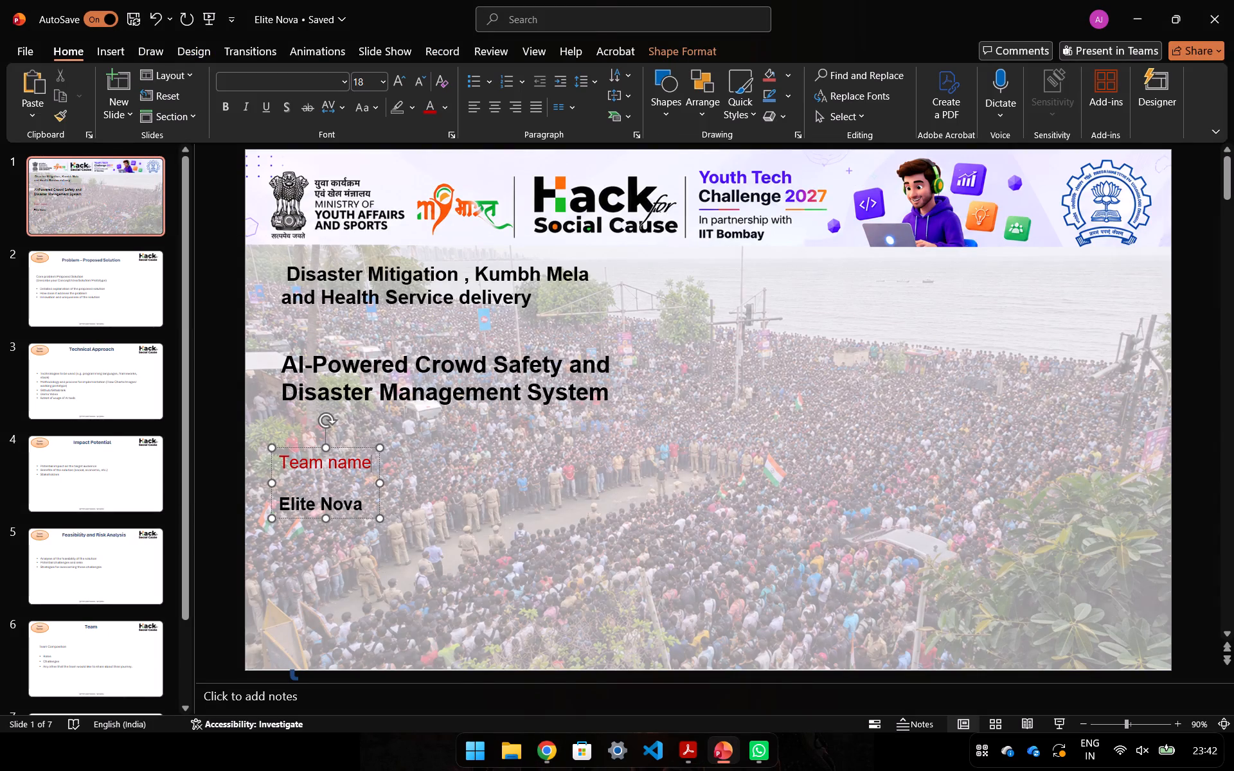
Insert a new text box on the cover slide to the right of the team name details.
{"action": "left_click", "coordinate": [99, 53]}
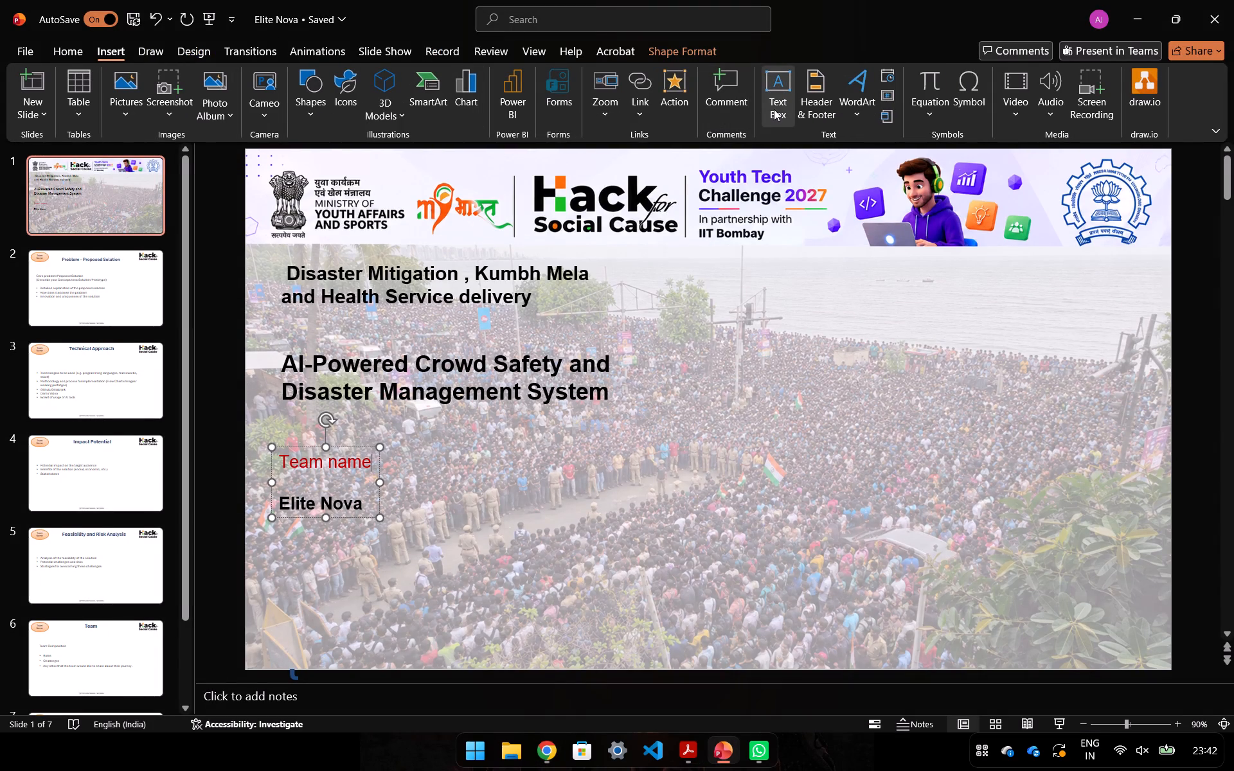
{"action": "left_click", "coordinate": [774, 109]}
{"action": "left_click", "coordinate": [539, 471]}
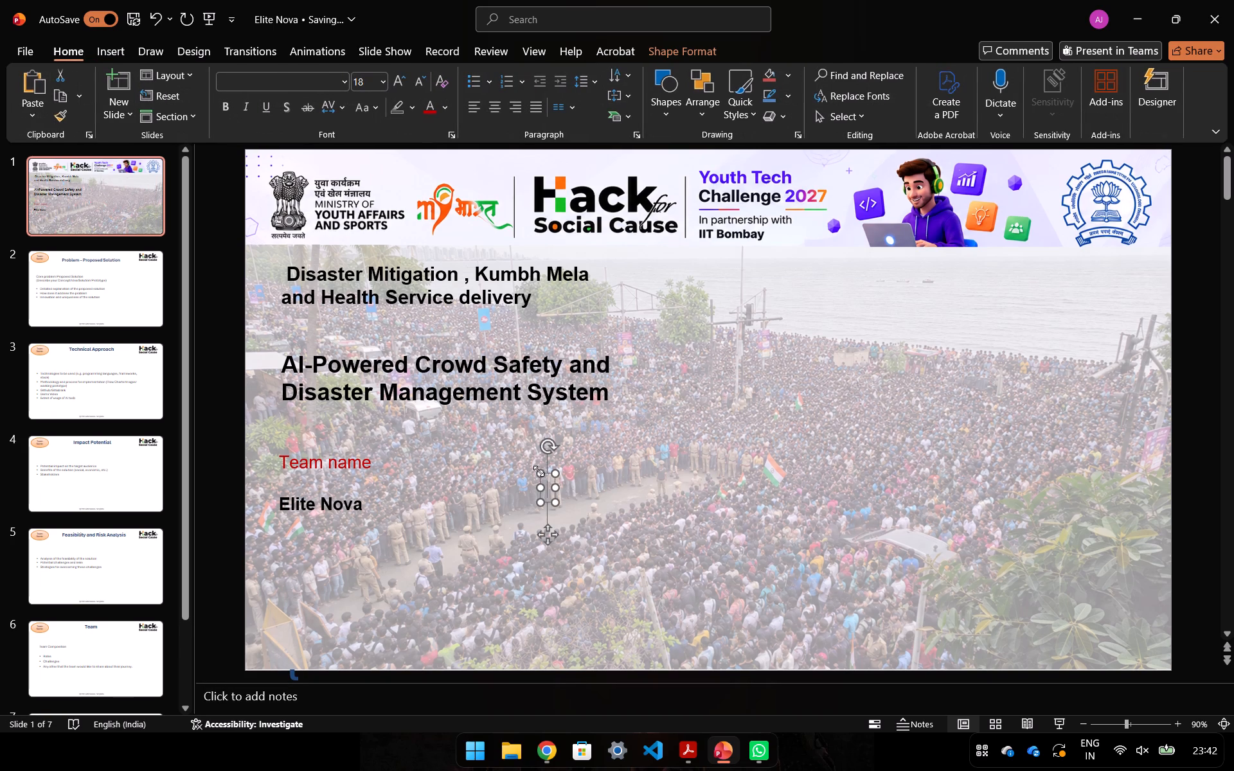
Enter the label "Team ID" in the new text box and start an empty line beneath it.
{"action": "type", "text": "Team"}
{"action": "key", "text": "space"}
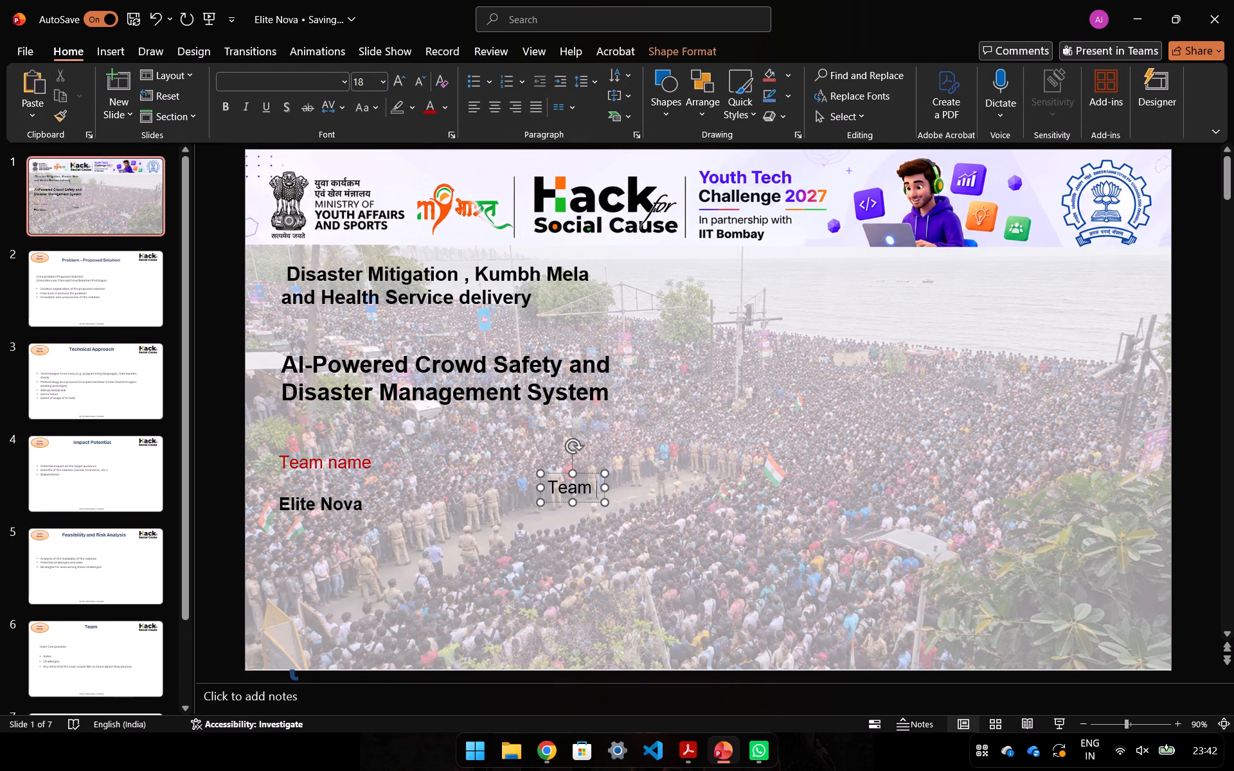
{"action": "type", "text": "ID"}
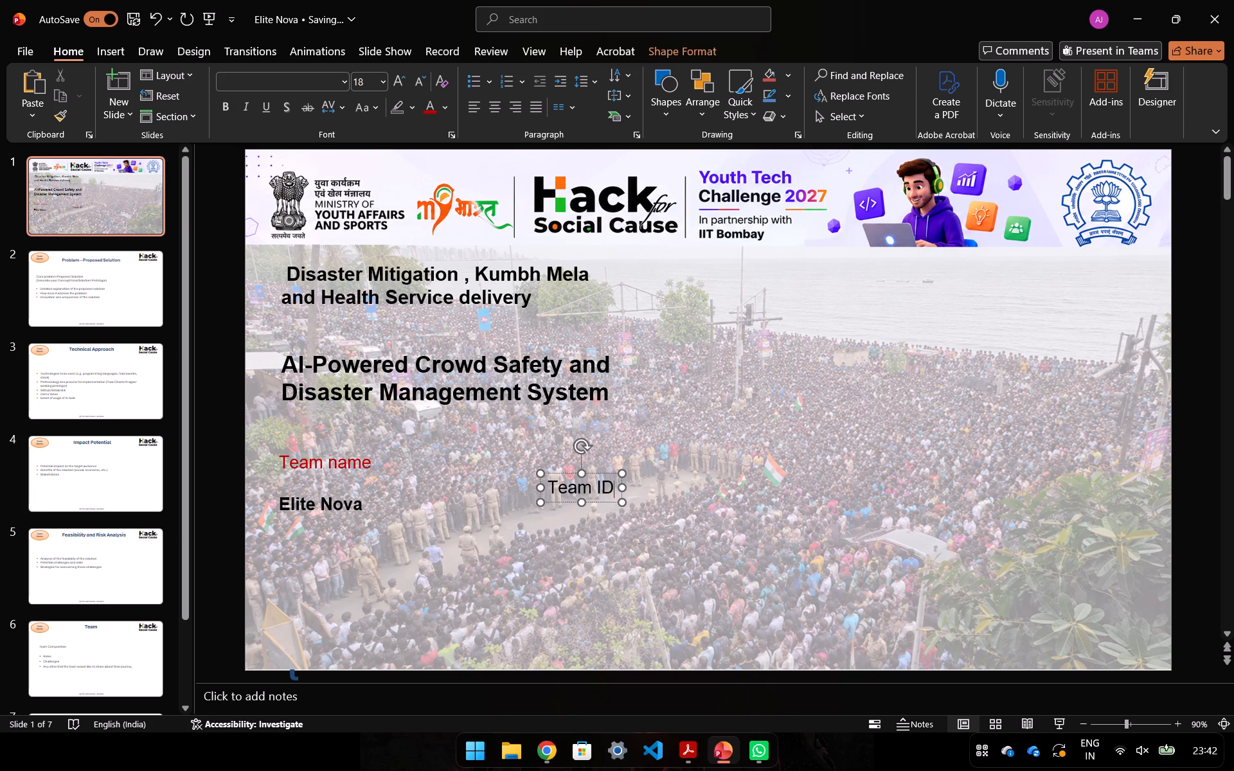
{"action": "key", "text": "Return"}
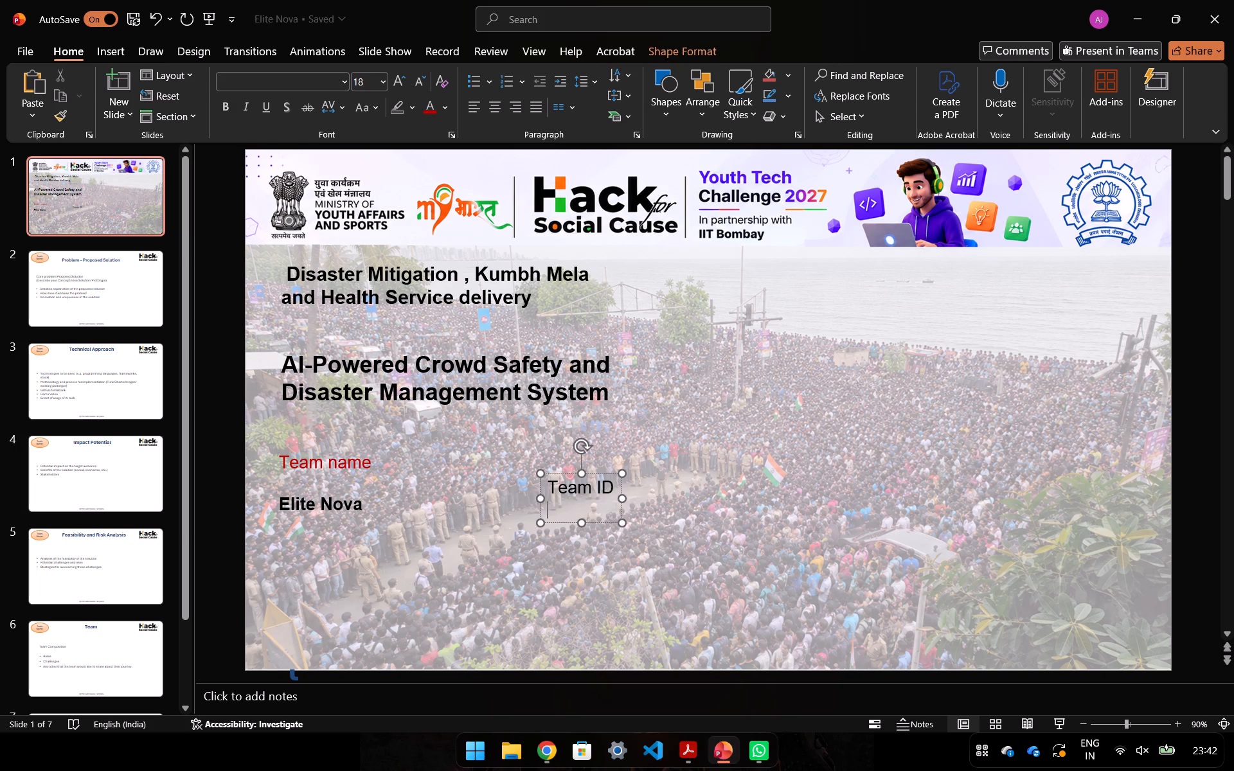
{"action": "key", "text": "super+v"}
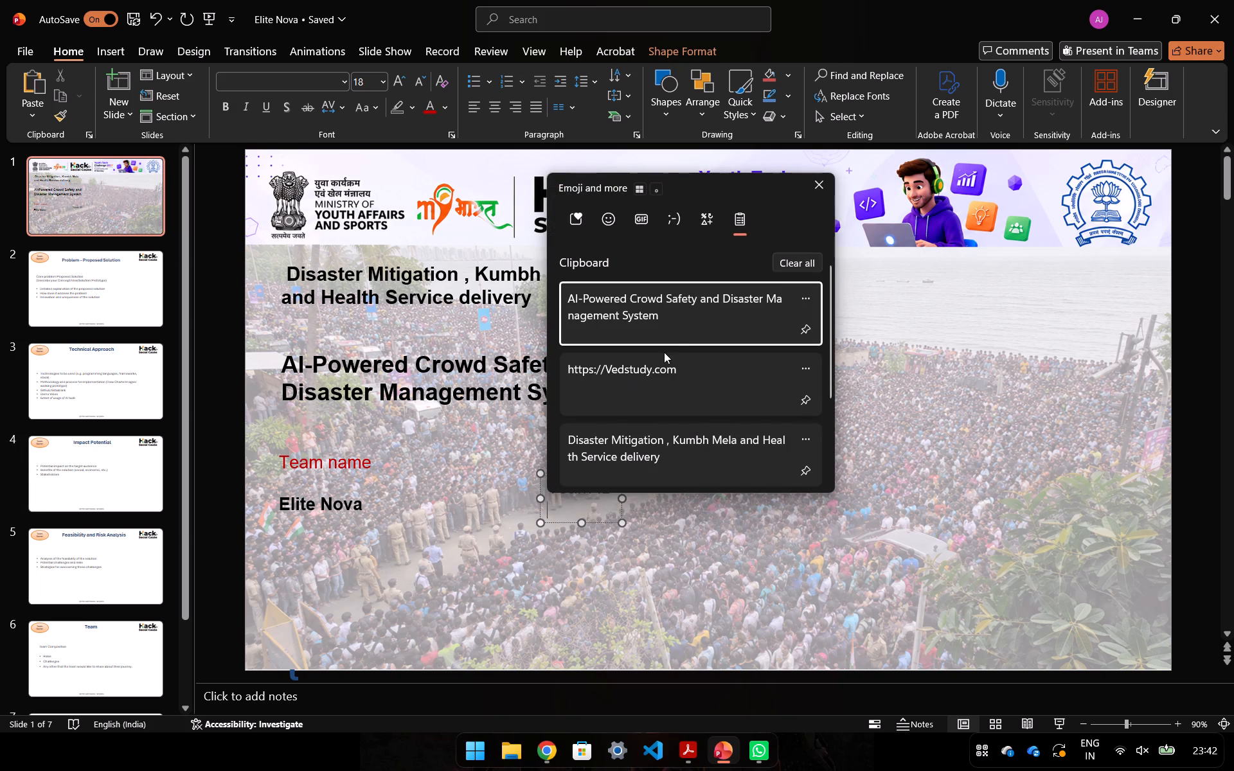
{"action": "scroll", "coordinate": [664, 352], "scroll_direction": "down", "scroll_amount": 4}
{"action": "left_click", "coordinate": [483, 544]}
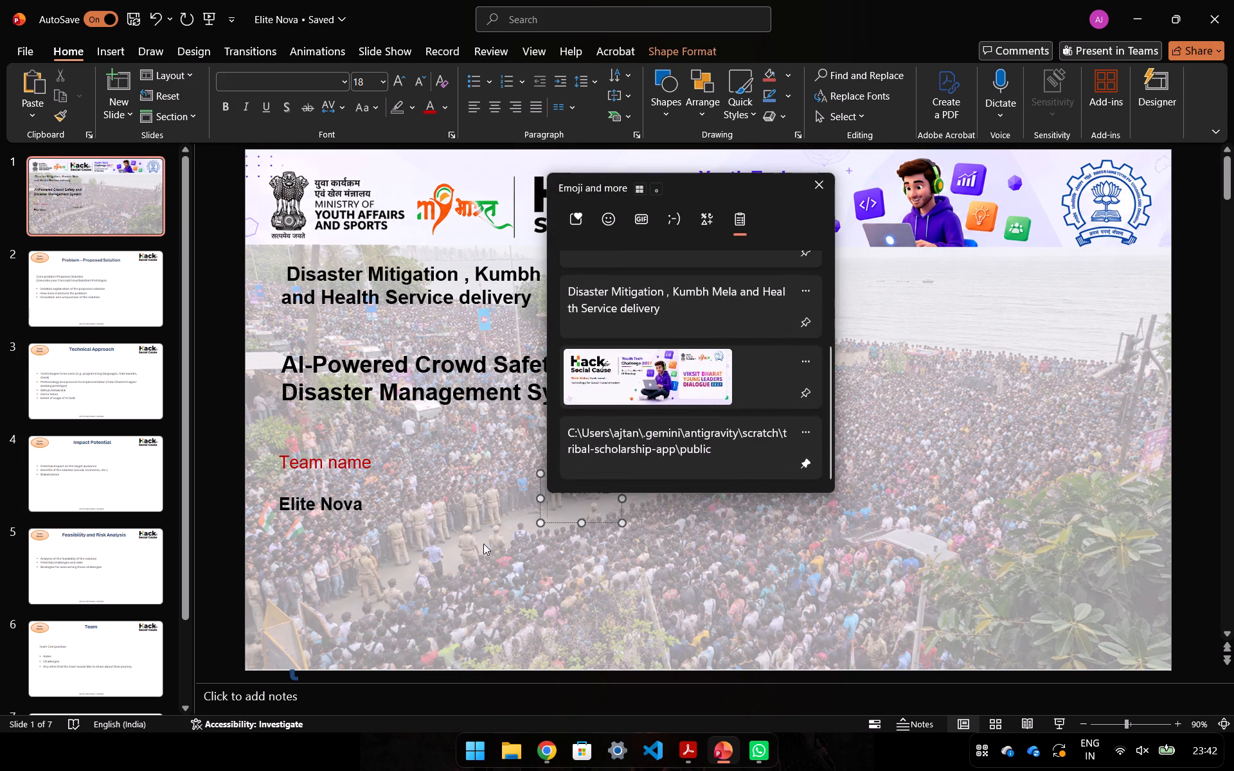
Glance at the PDF template's Cover Page requirements in Acrobat, and switch to Chrome with the Saral sample cover.
{"action": "key", "text": "alt+Tab"}
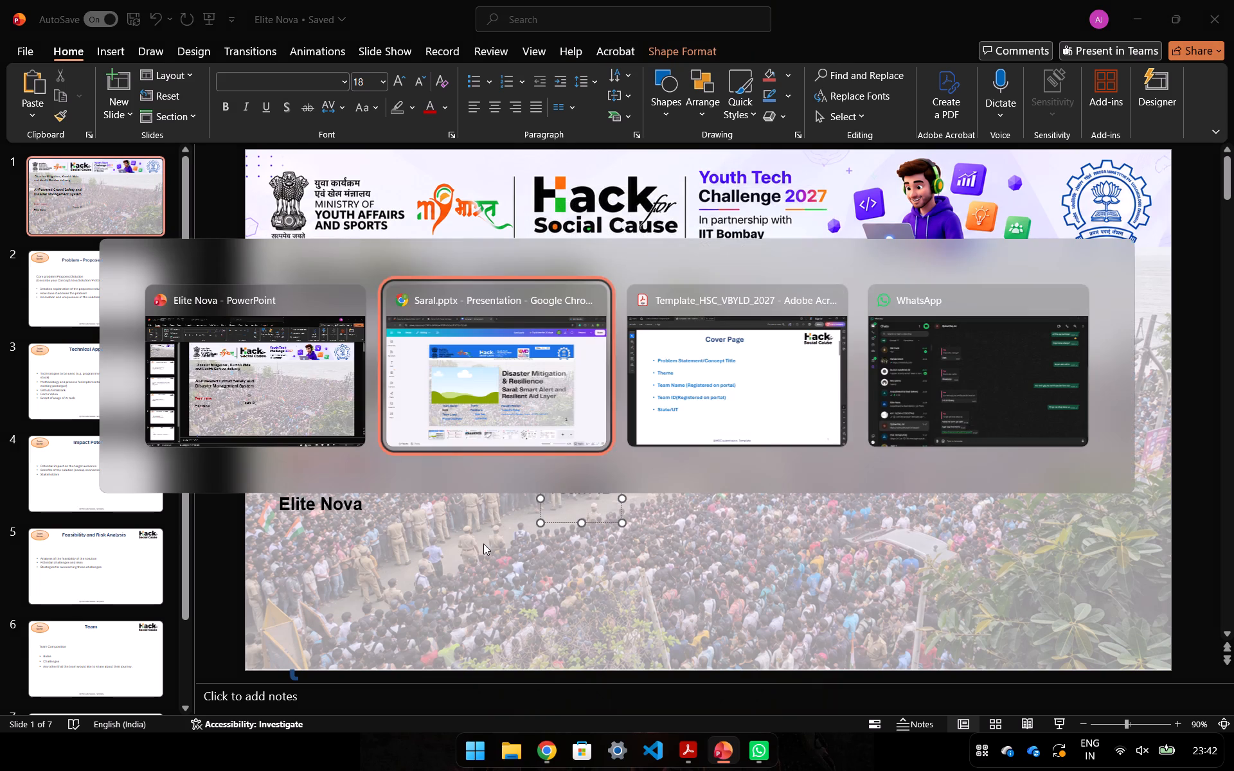
{"action": "key", "text": "alt+Tab"}
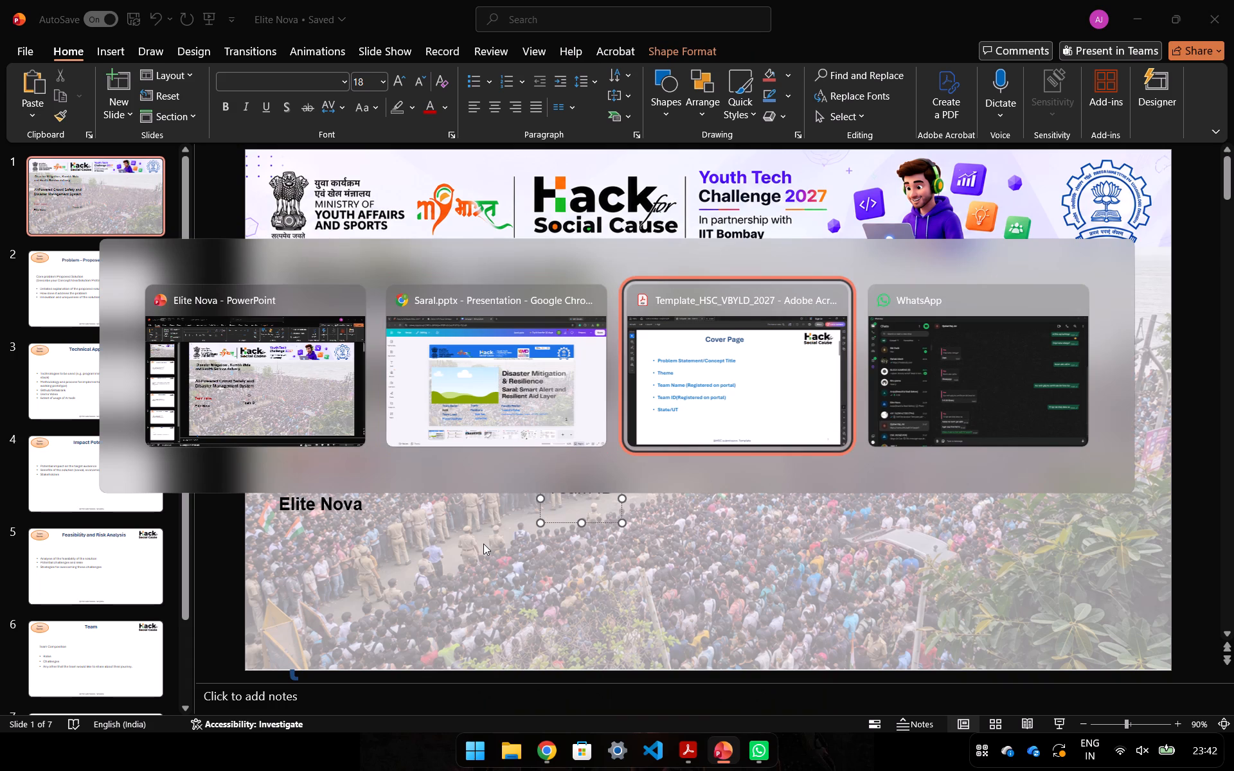
{"action": "key", "text": "alt+Tab"}
{"action": "key", "text": "alt+Tab"}
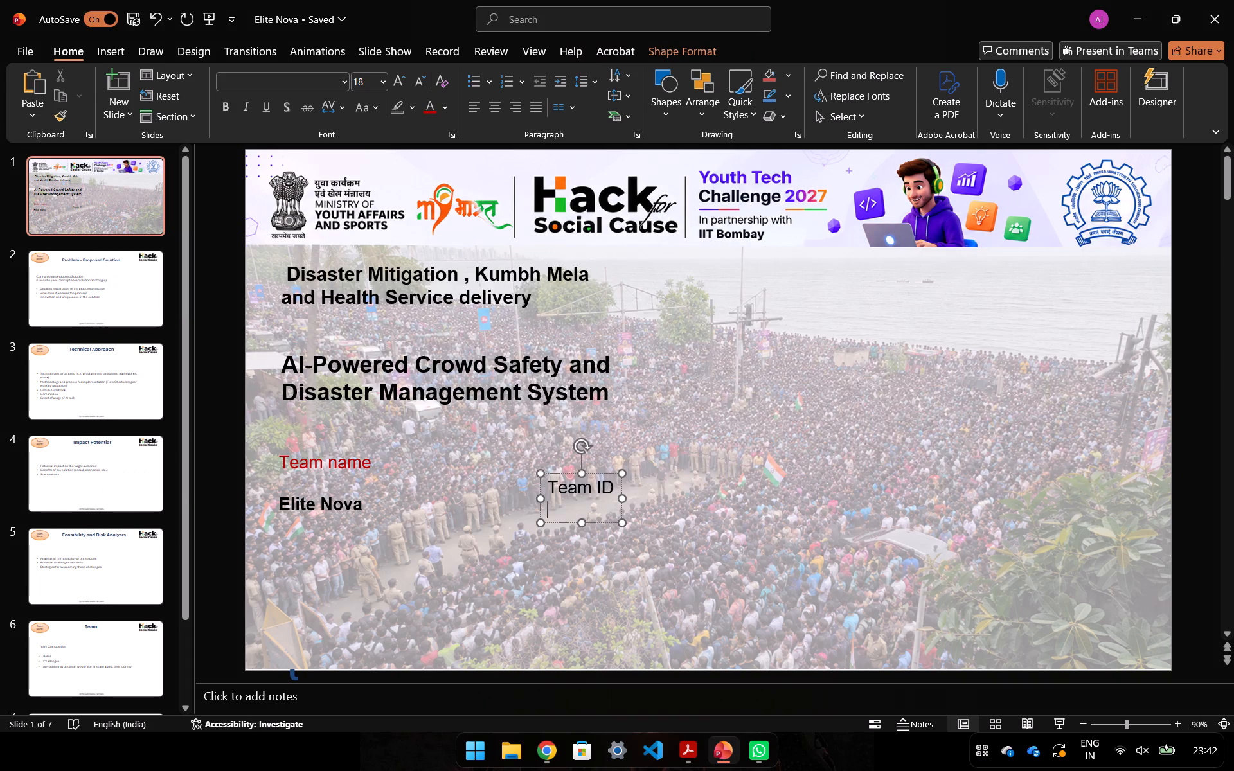
{"action": "key", "text": "alt+Tab"}
{"action": "key", "text": "alt+Tab"}
{"action": "key", "text": "alt+Tab"}
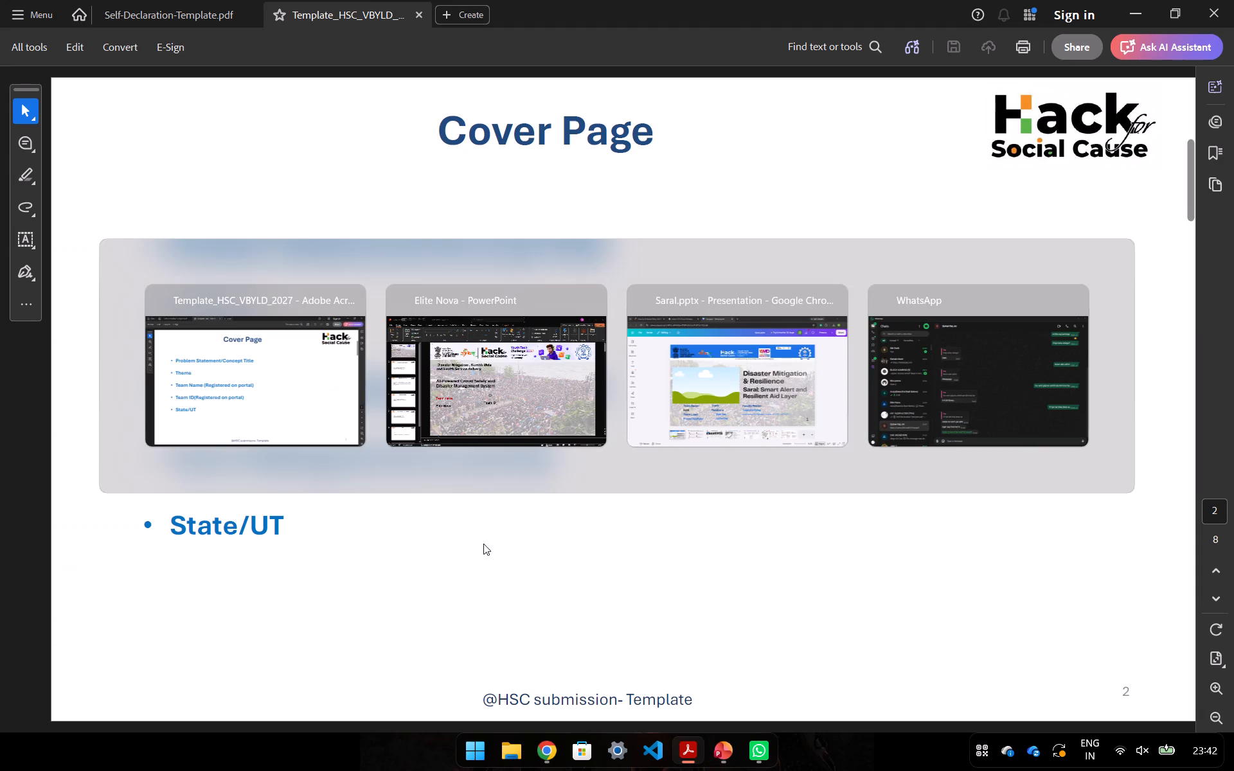
{"action": "key", "text": "alt+Tab"}
{"action": "key", "text": "alt+Tab"}
{"action": "key", "text": "alt+Tab"}
{"action": "key", "text": "alt+Tab"}
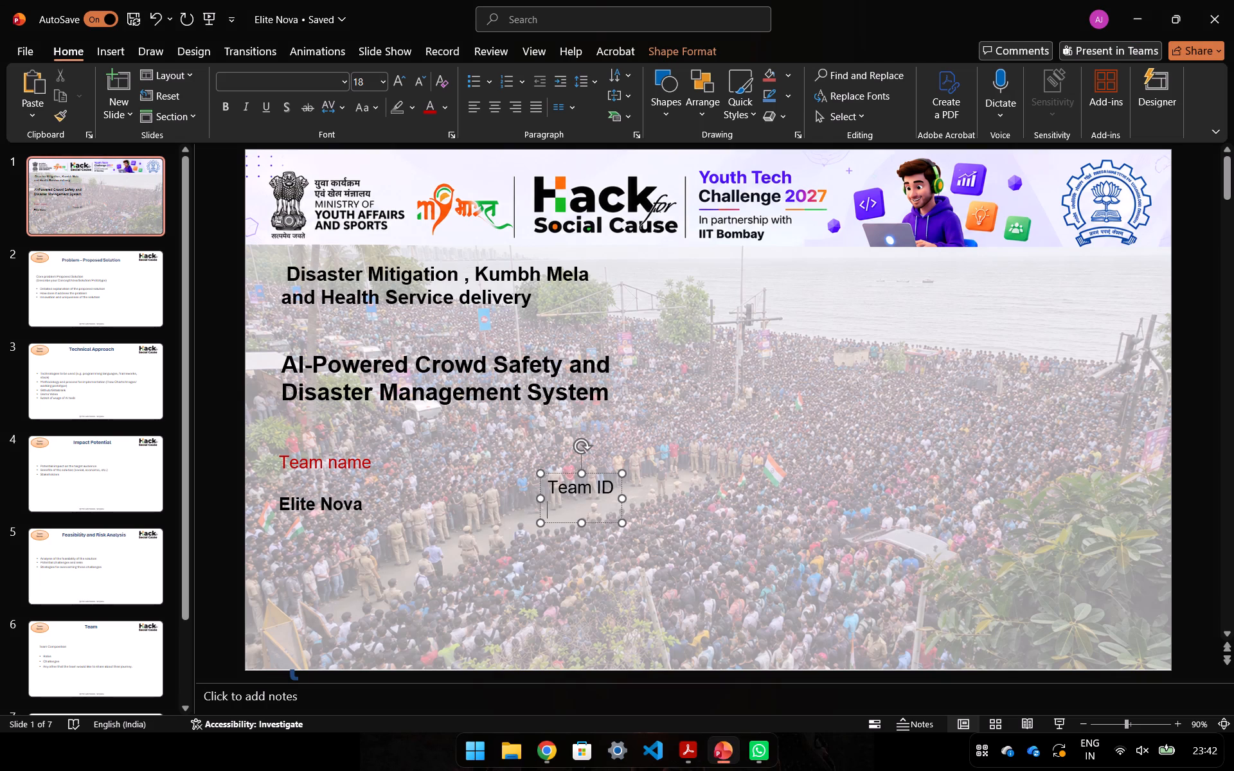
{"action": "key", "text": "alt+Tab"}
{"action": "key", "text": "alt+Tab"}
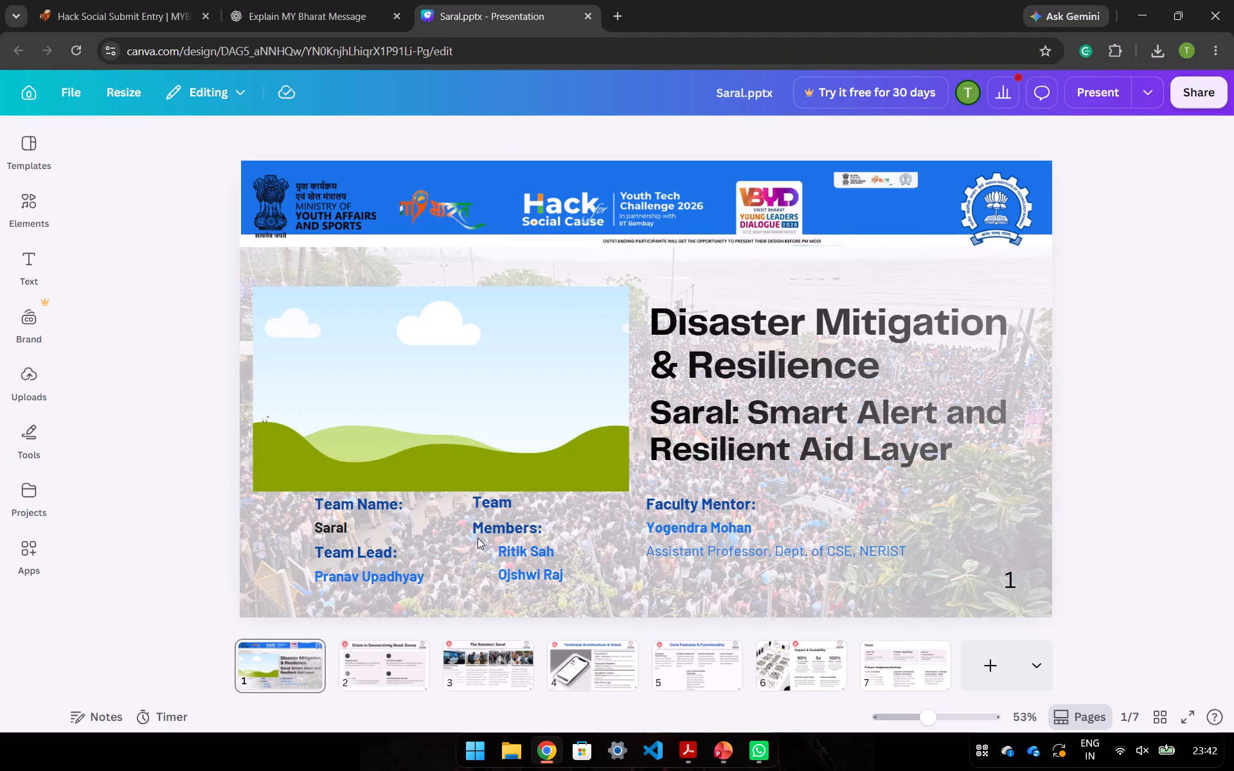
Look through the Hack Social Submit Entry form in Chrome, from the title and theme to the upload and self-declaration sections.
{"action": "left_click", "coordinate": [146, 15]}
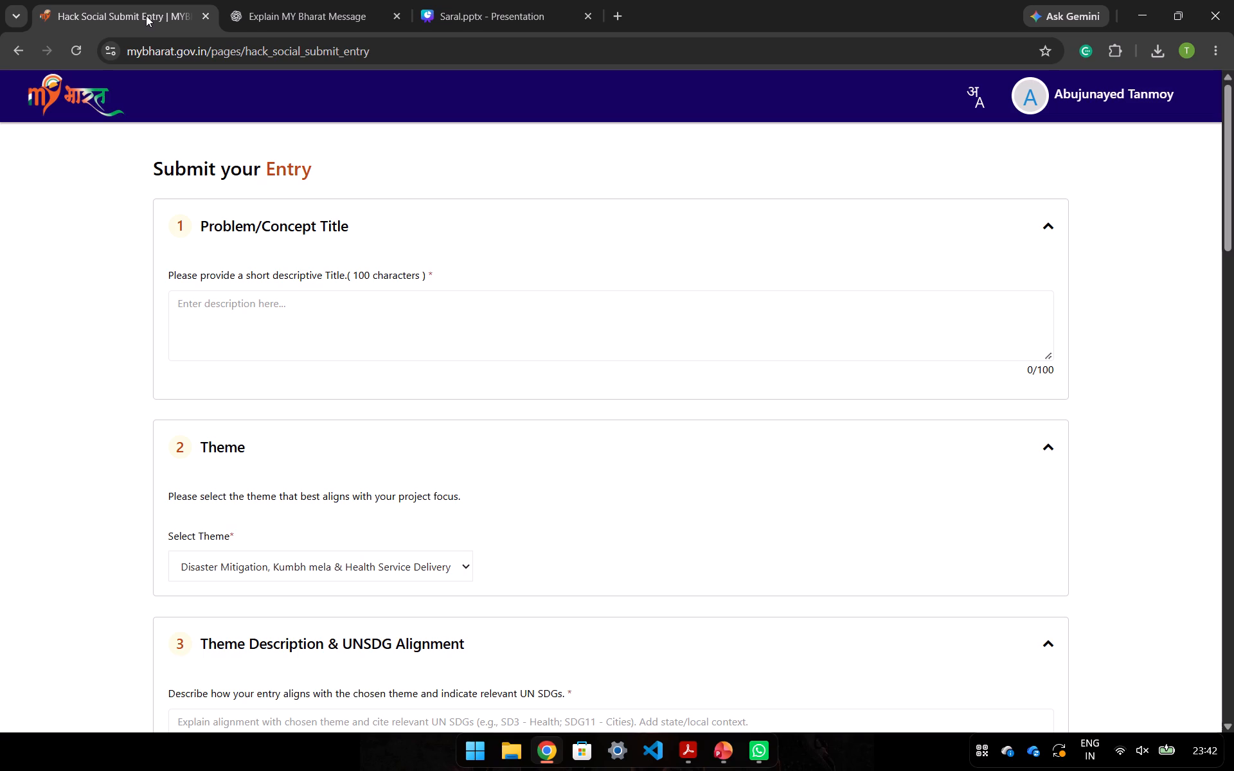
{"action": "scroll", "coordinate": [315, 312], "scroll_direction": "down", "scroll_amount": 7}
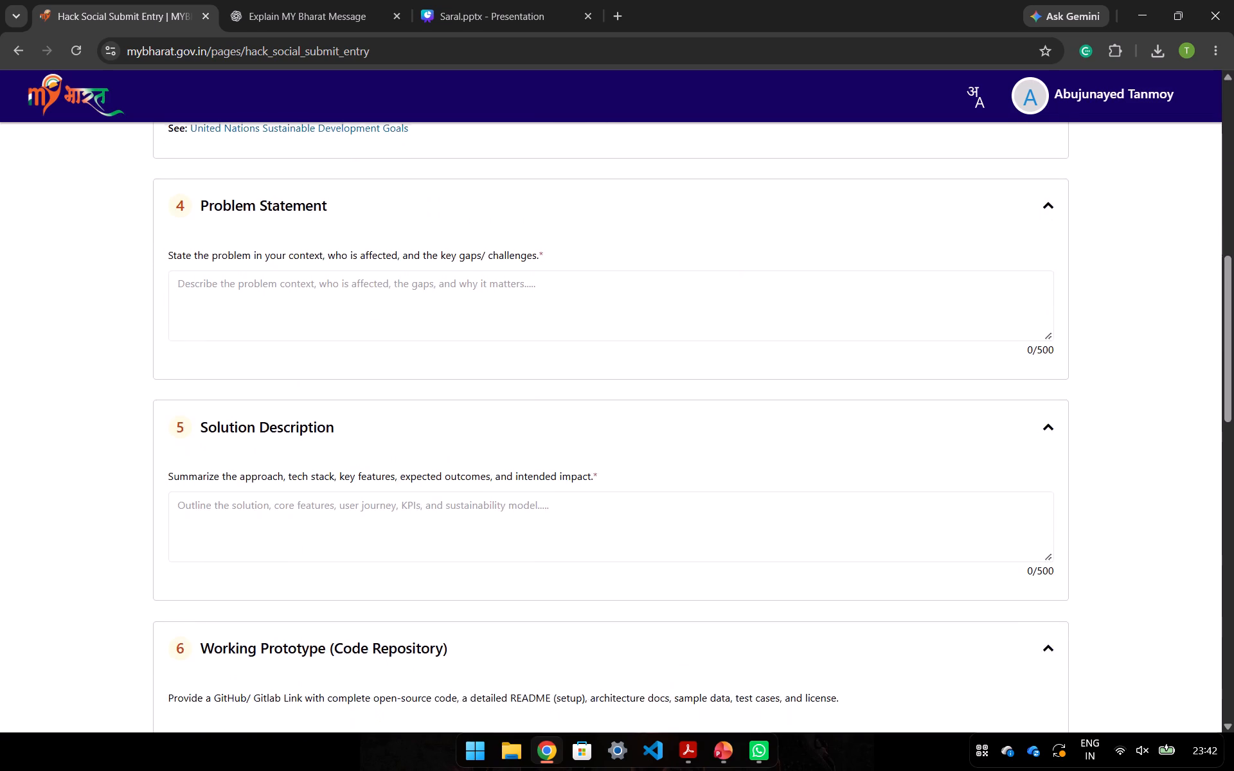
{"action": "scroll", "coordinate": [315, 312], "scroll_direction": "down", "scroll_amount": 7}
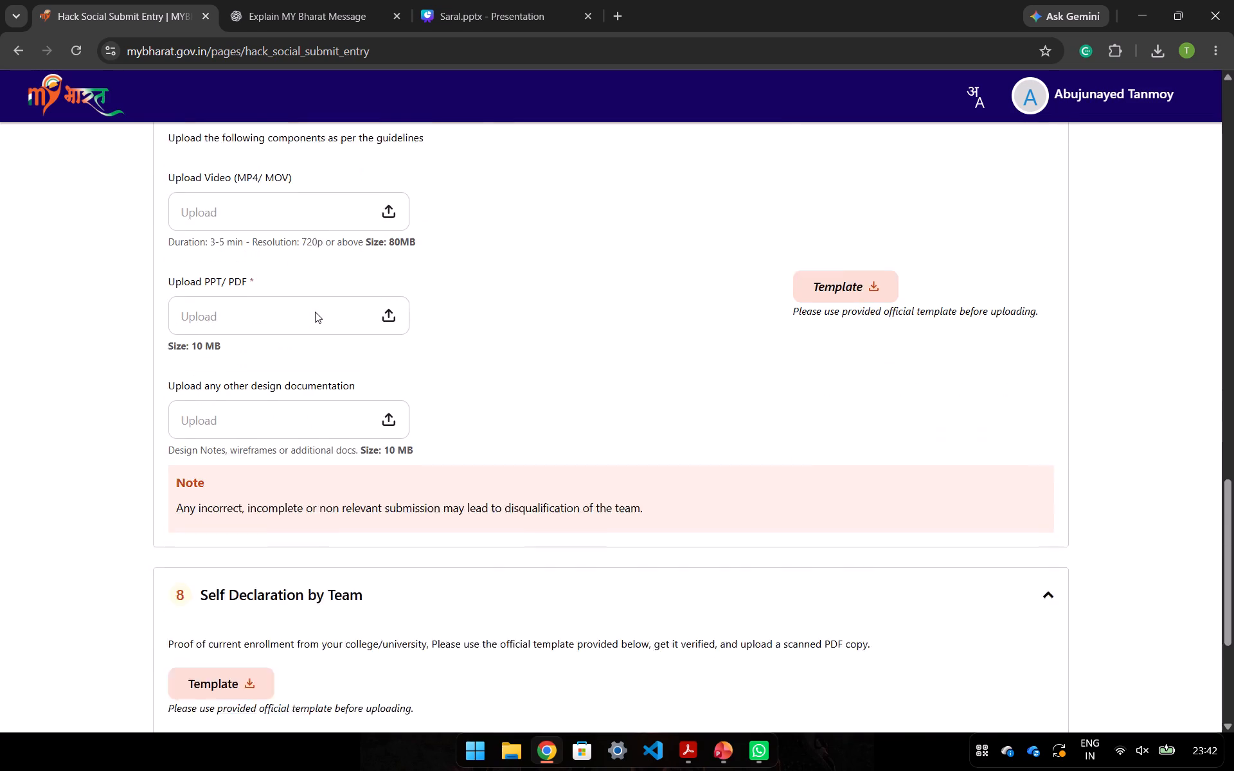
{"action": "scroll", "coordinate": [315, 312], "scroll_direction": "down", "scroll_amount": 4}
{"action": "scroll", "coordinate": [315, 312], "scroll_direction": "up", "scroll_amount": 12}
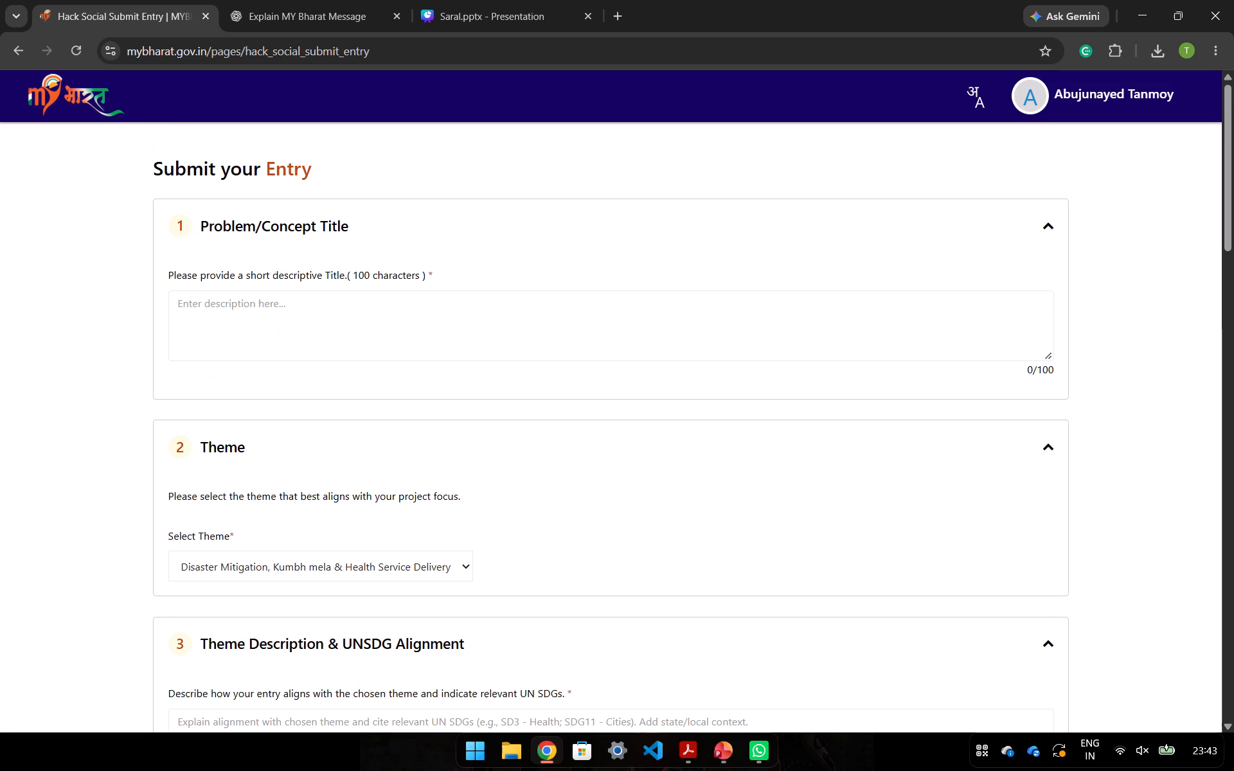
{"action": "key", "text": "alt+Tab"}
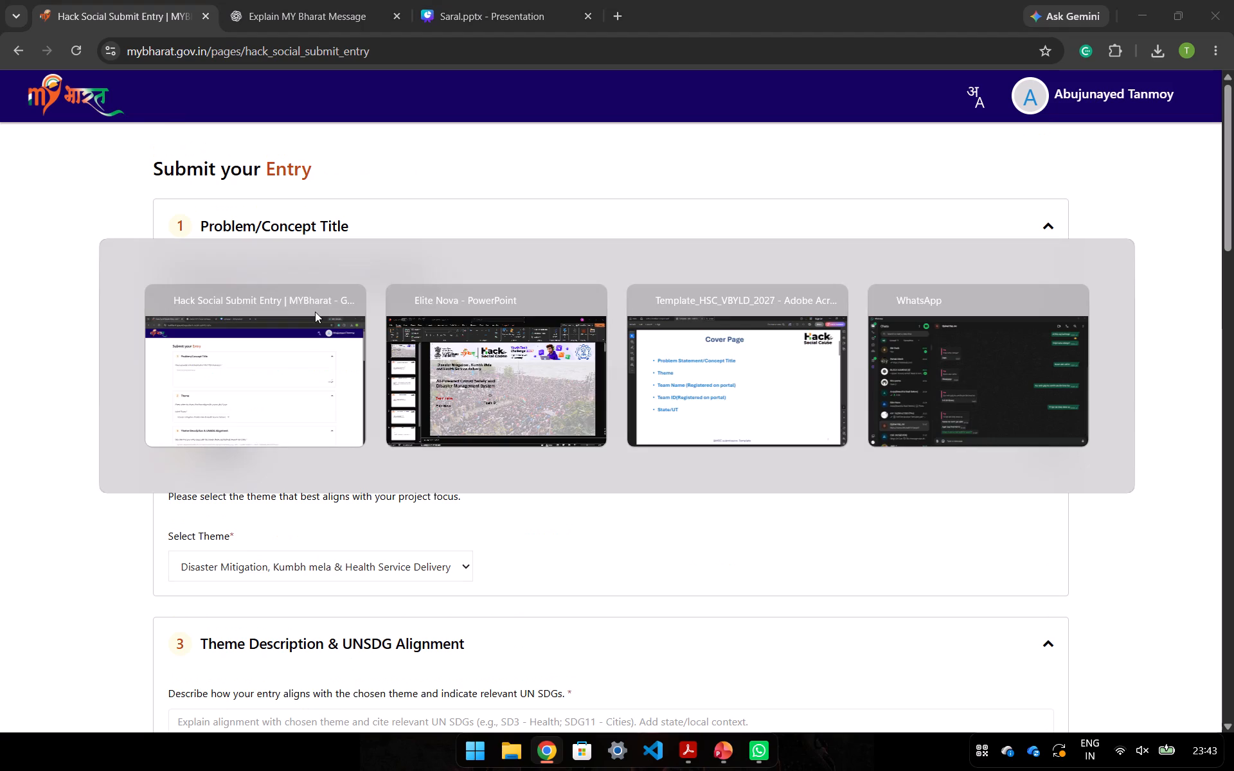
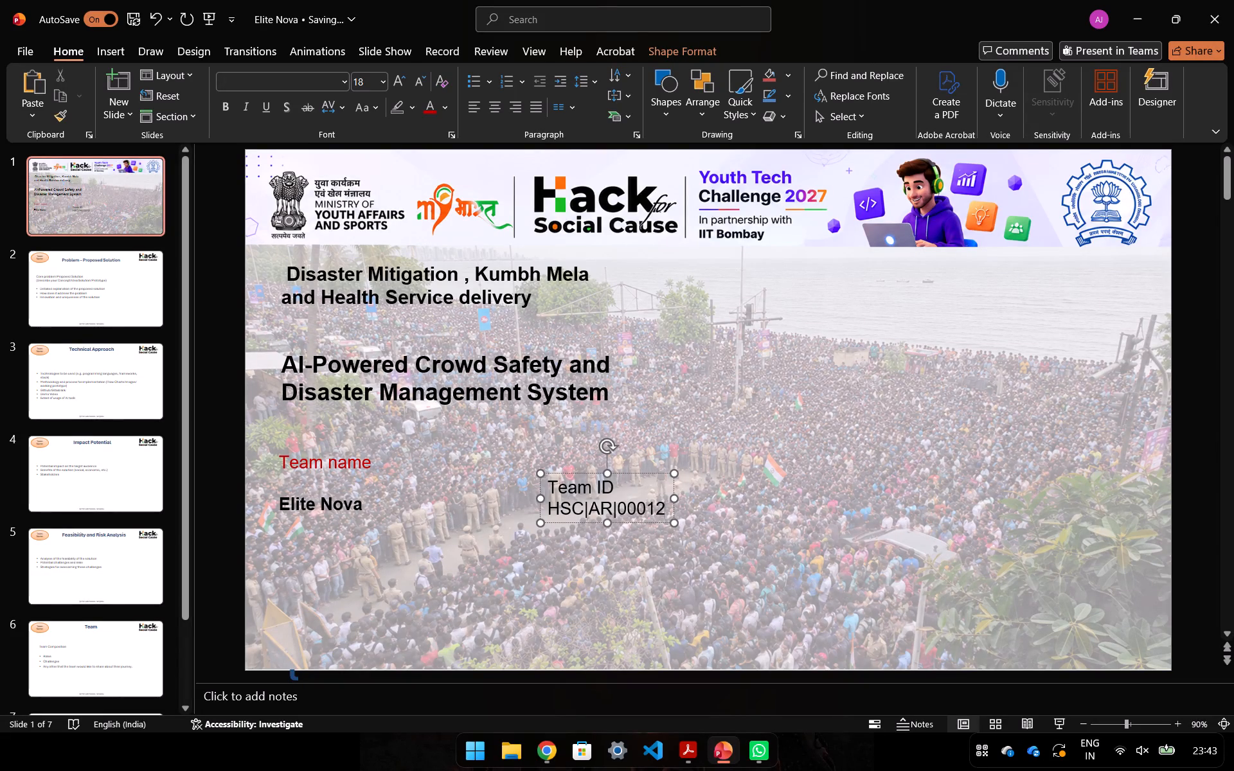
Make the team ID value under the "Team ID" label bold.
{"action": "left_click_drag", "start_coordinate": [548, 506], "coordinate": [675, 506]}
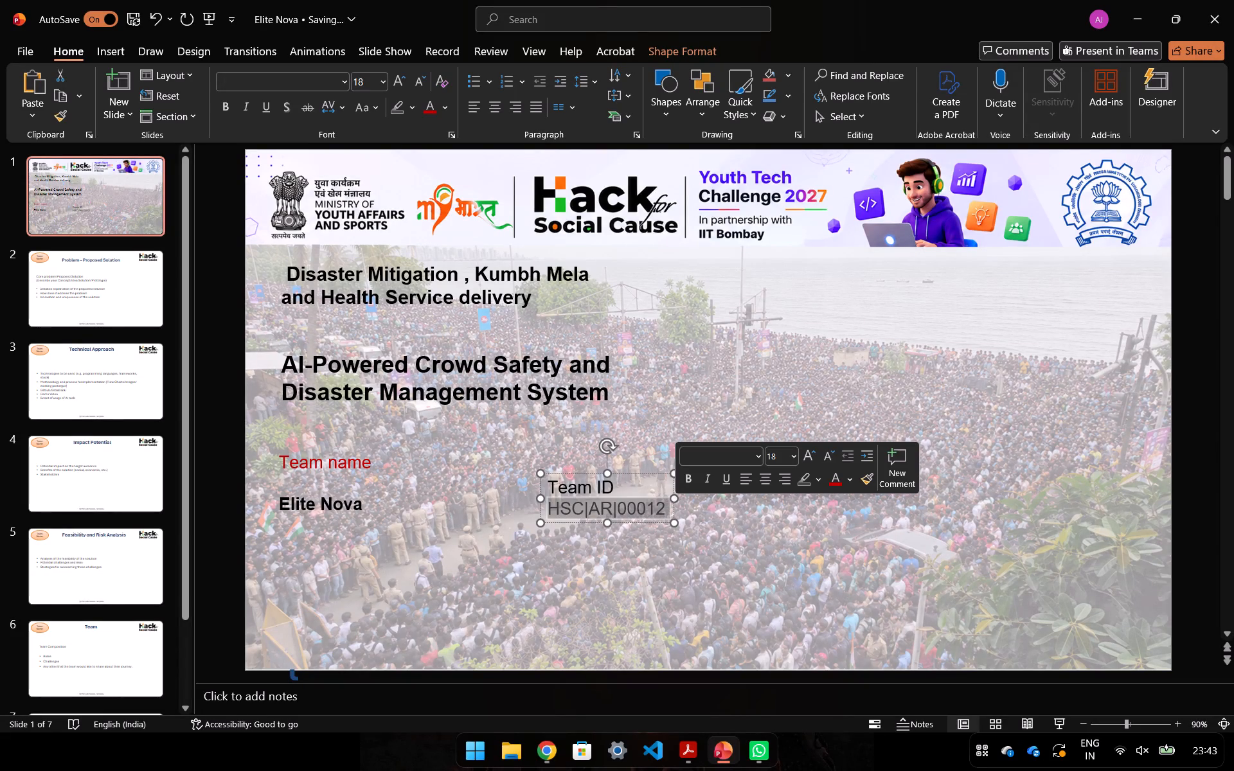
{"action": "left_click", "coordinate": [692, 483]}
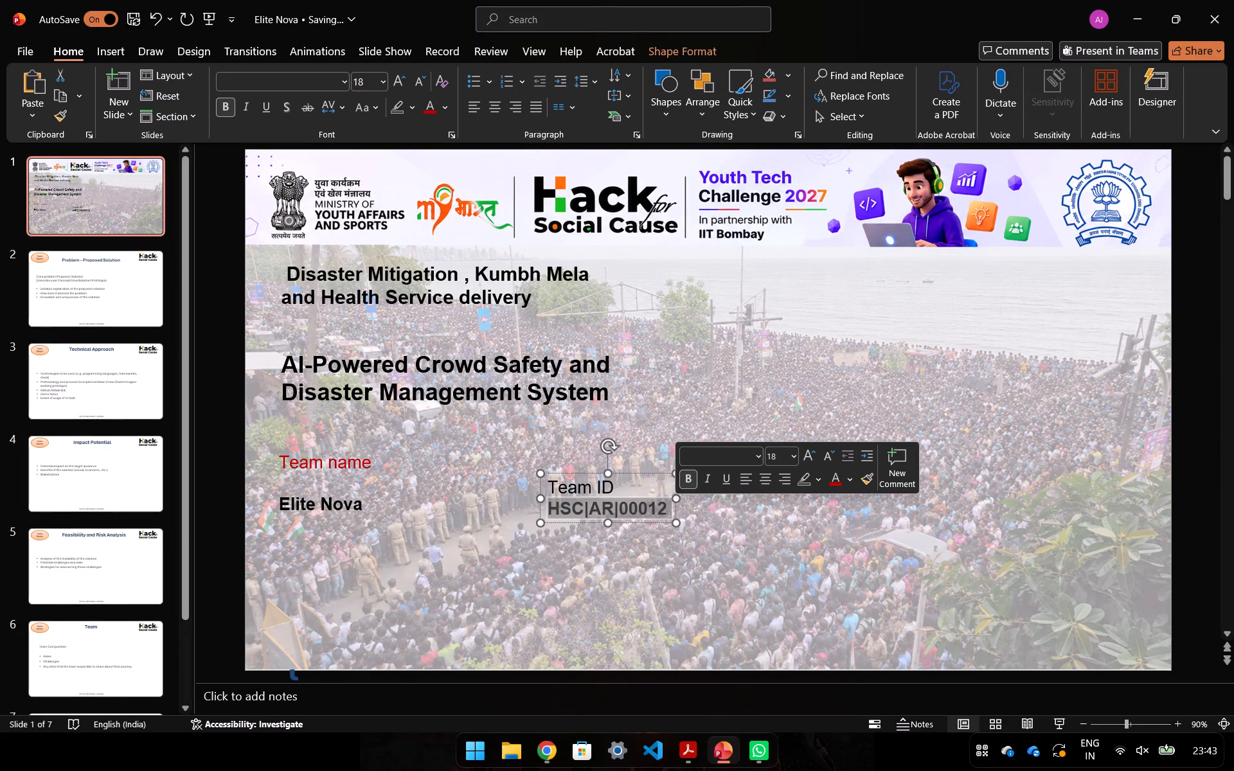
Colour the "Team ID" label dark red to match the team name label.
{"action": "left_click_drag", "start_coordinate": [618, 483], "coordinate": [554, 492]}
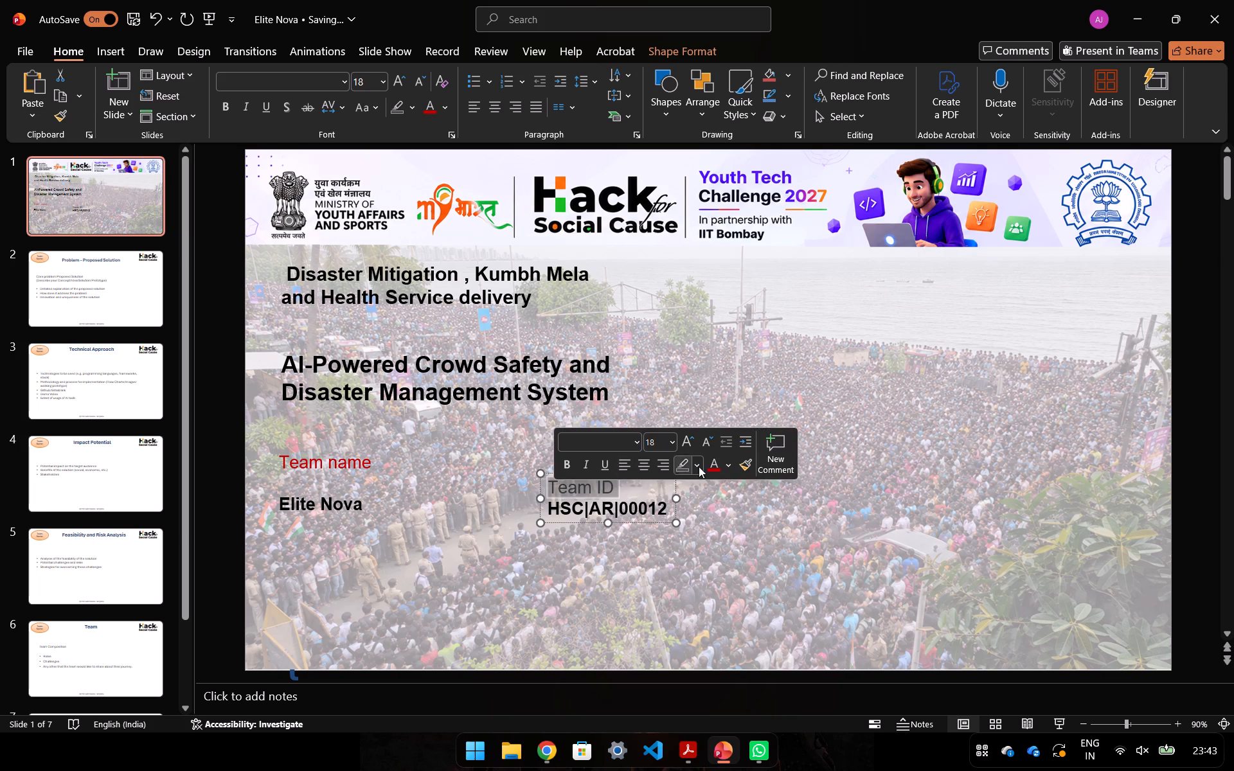
{"action": "left_click", "coordinate": [726, 465]}
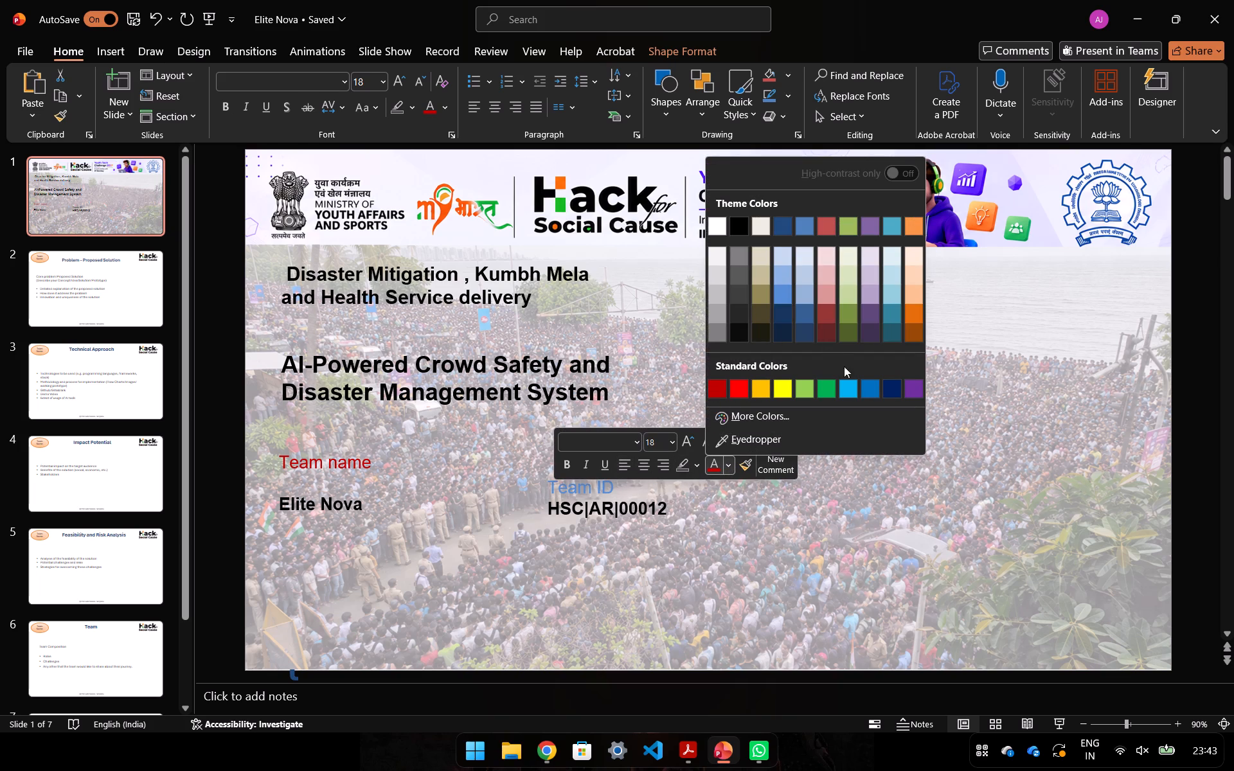
{"action": "left_click", "coordinate": [849, 386]}
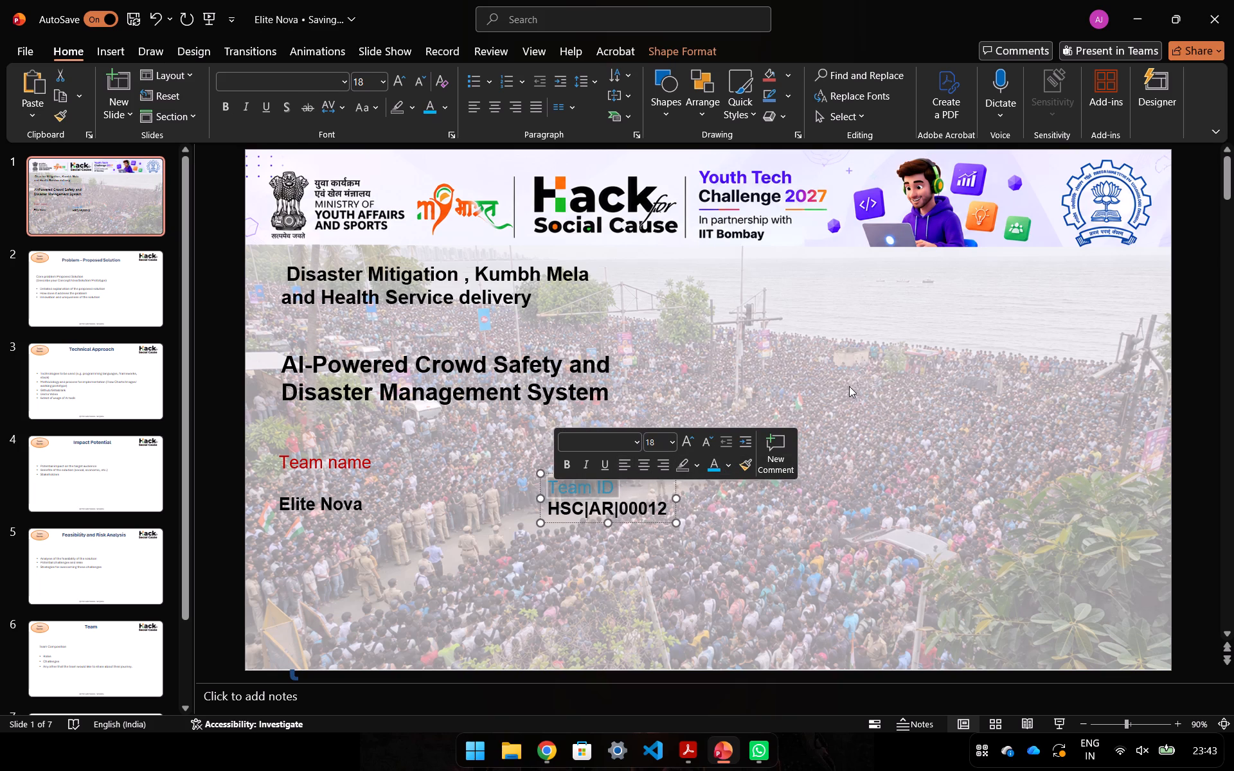
{"action": "left_click", "coordinate": [729, 460]}
{"action": "left_click", "coordinate": [721, 394]}
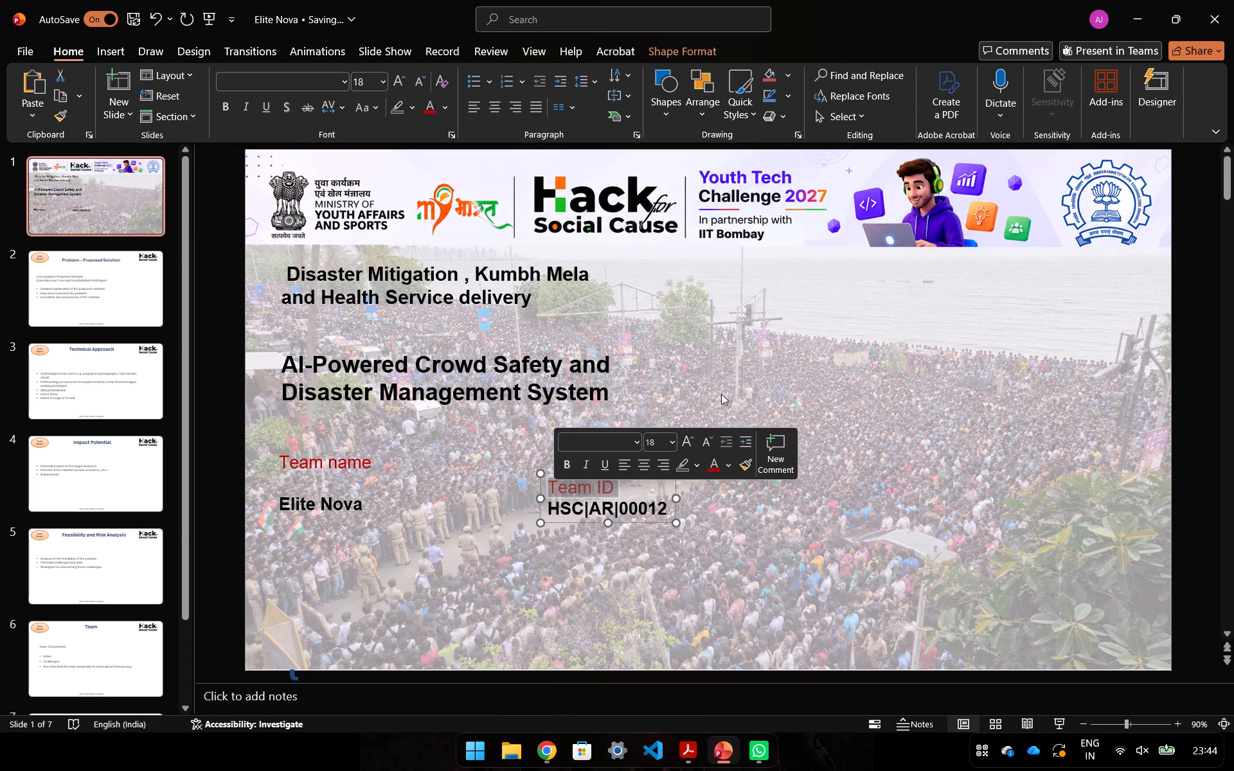
{"action": "left_click", "coordinate": [834, 411]}
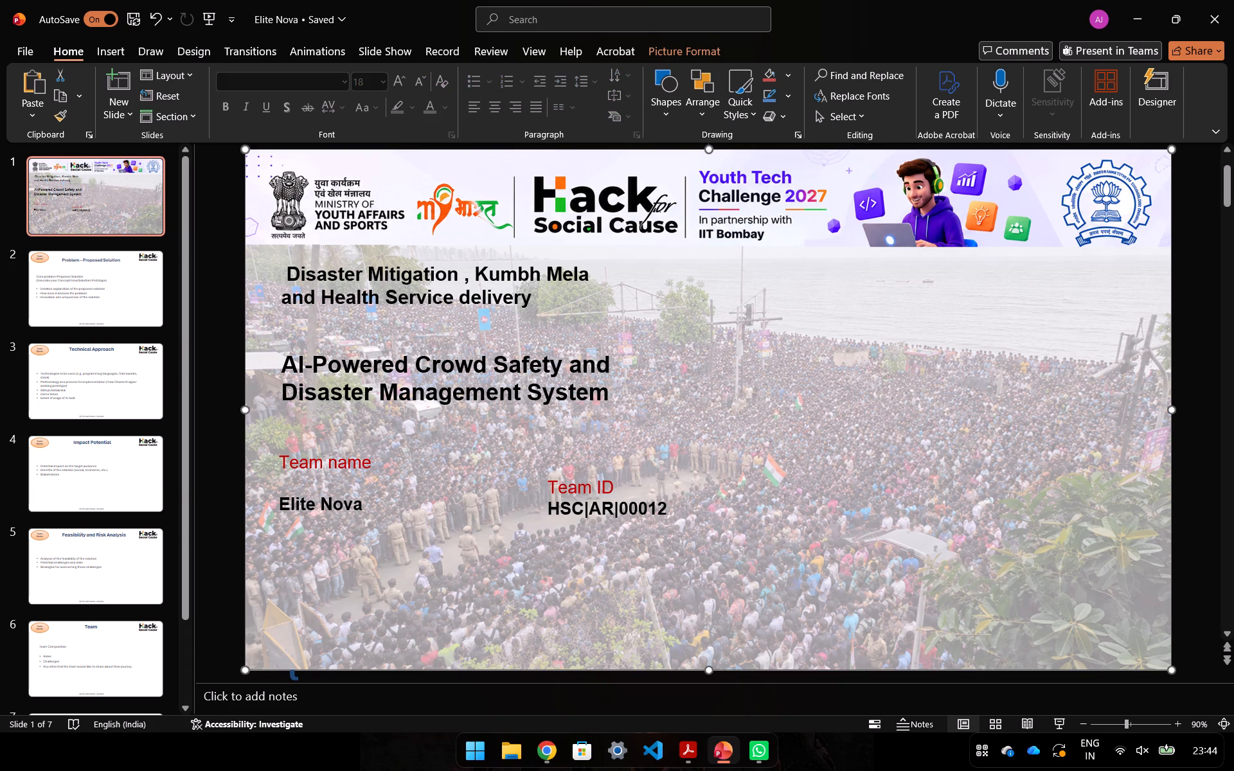
Check the Cover Page requirements in the PDF template in Acrobat, and return to PowerPoint.
{"action": "key", "text": "alt+Tab"}
{"action": "key", "text": "alt+Tab"}
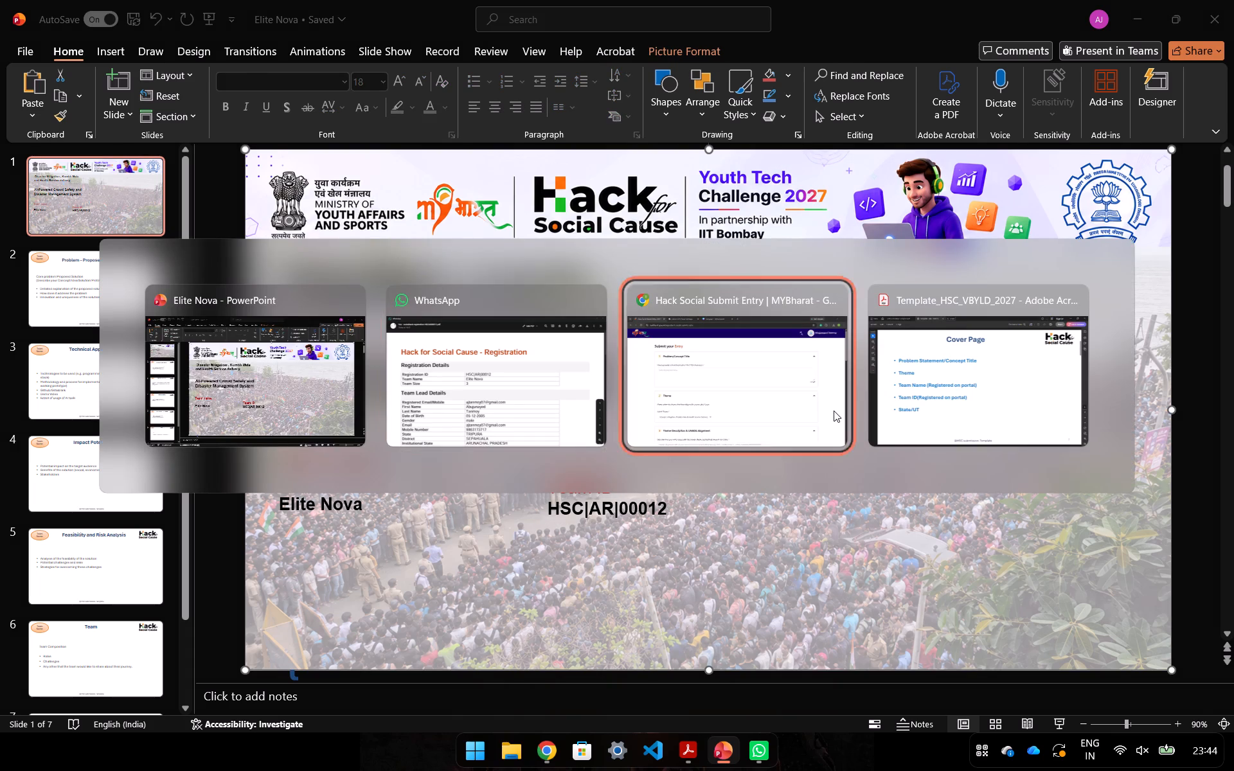
{"action": "key", "text": "alt+Tab"}
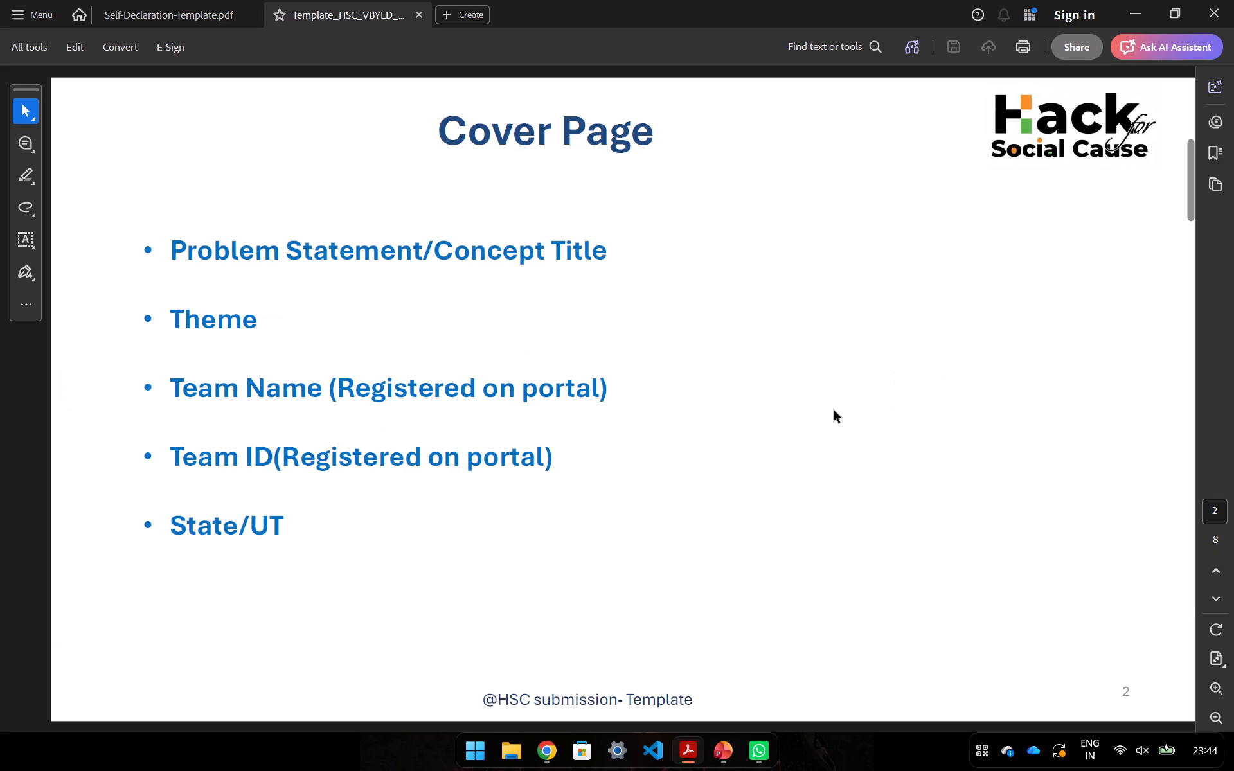
{"action": "key", "text": "alt+Tab"}
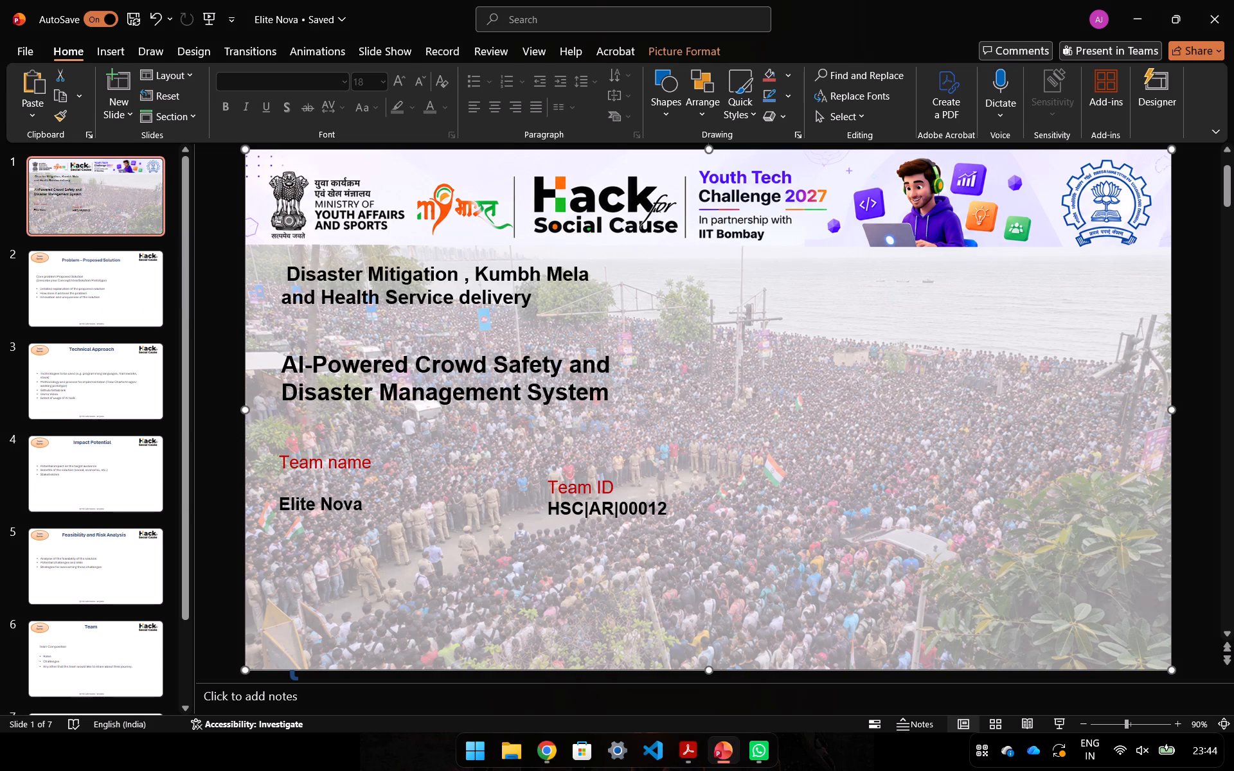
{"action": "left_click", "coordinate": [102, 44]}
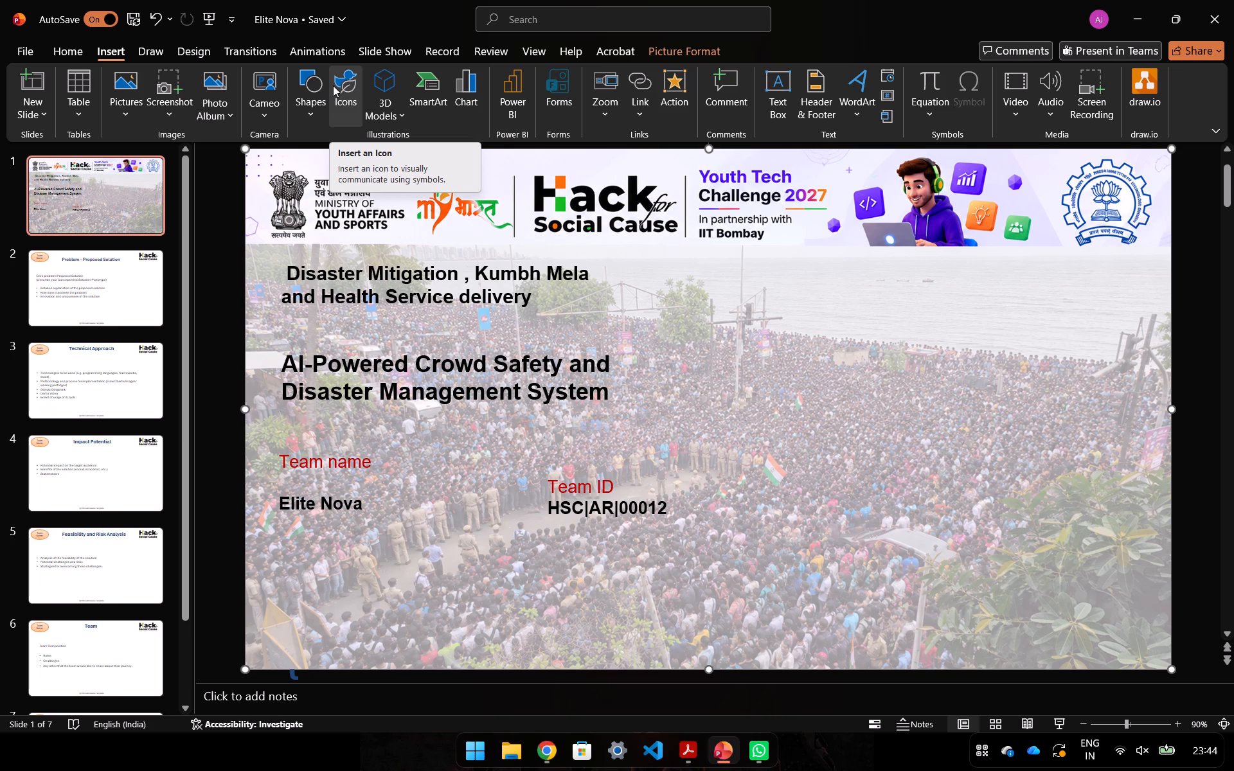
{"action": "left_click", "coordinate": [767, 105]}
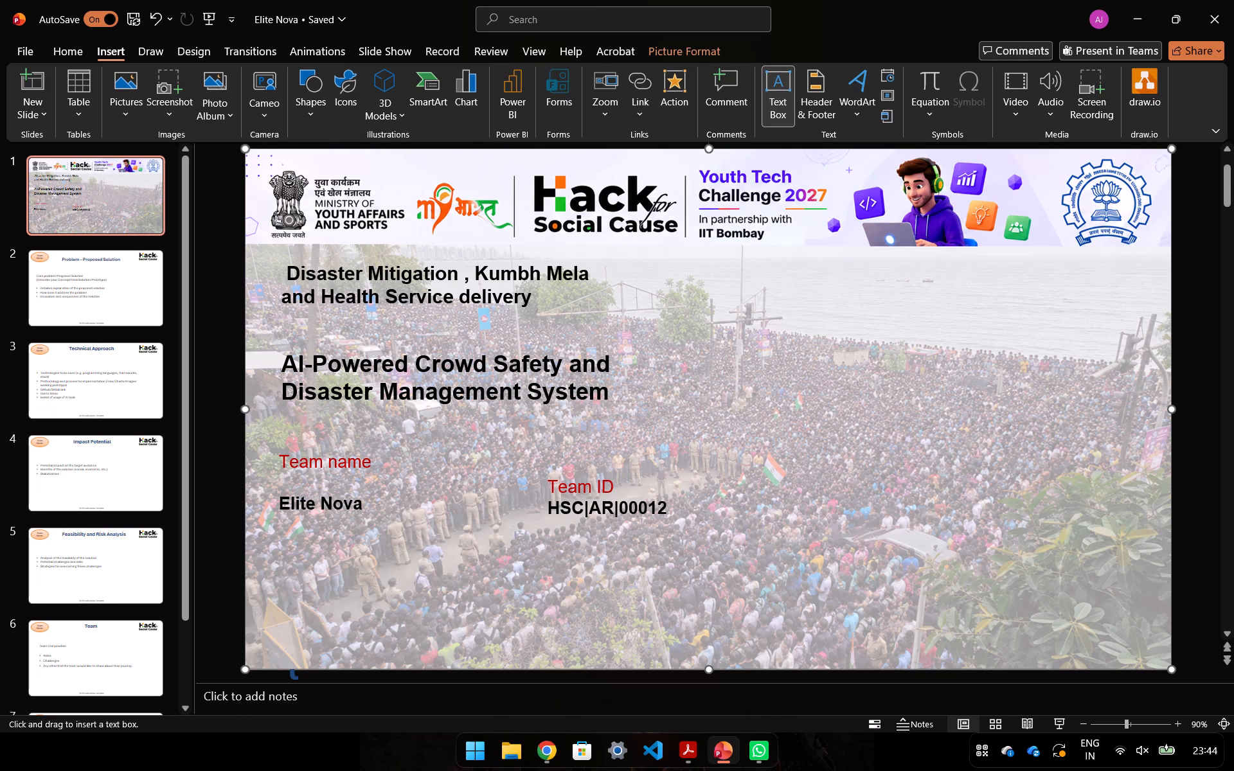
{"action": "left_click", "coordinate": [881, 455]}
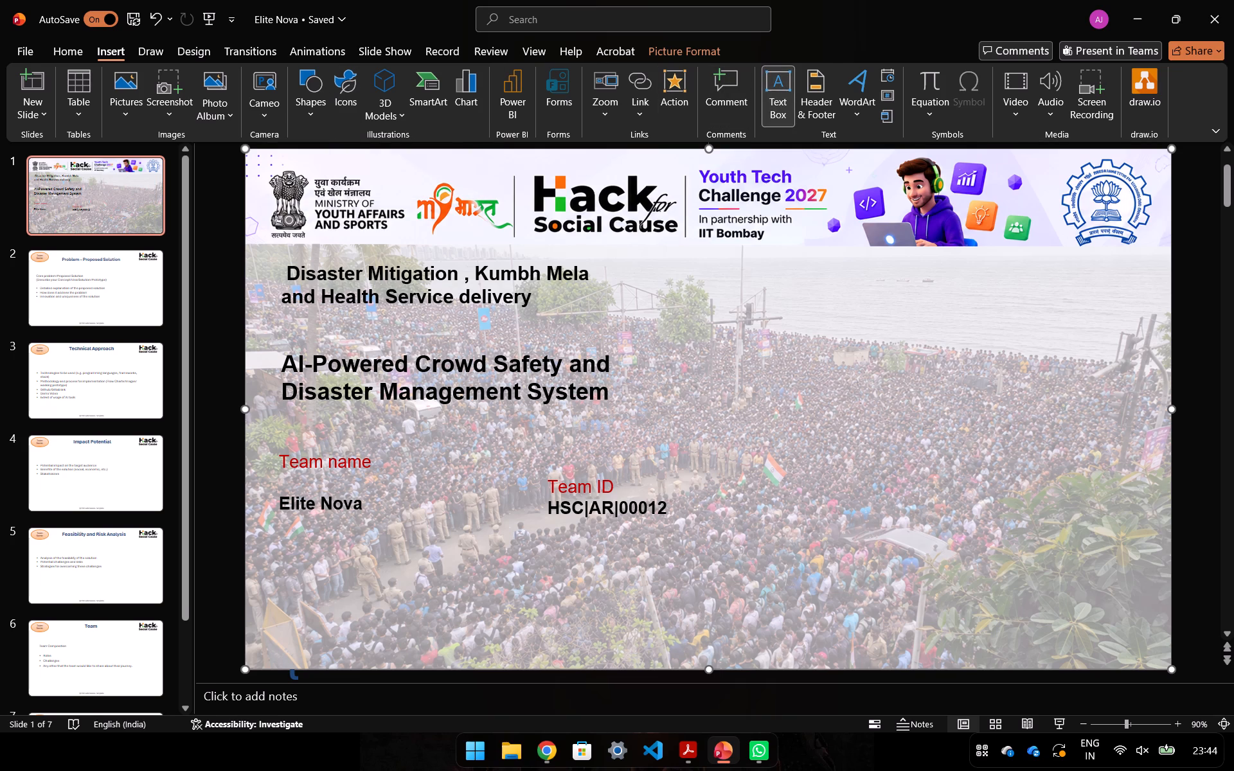
Move the Team ID text box up so its label sits roughly level with the team name label.
{"action": "left_click", "coordinate": [597, 490]}
{"action": "left_click_drag", "start_coordinate": [597, 490], "coordinate": [589, 468]}
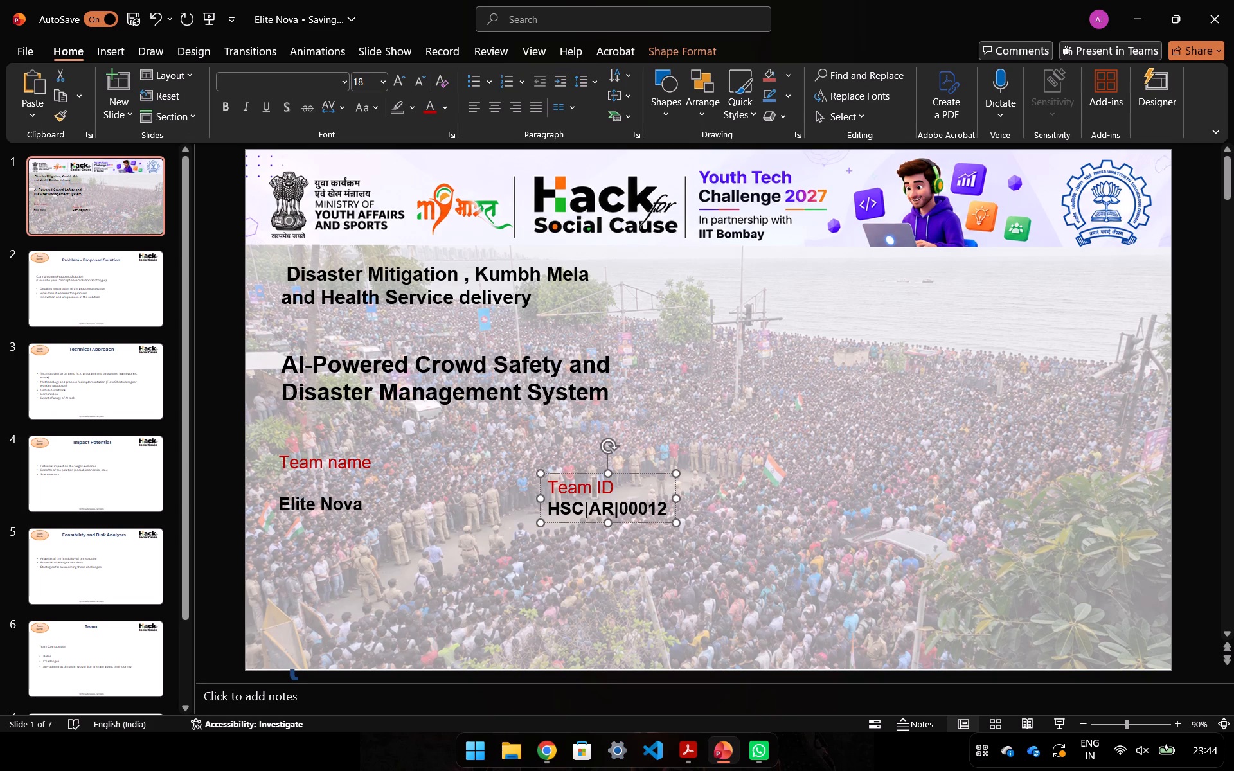
{"action": "left_click_drag", "start_coordinate": [589, 468], "coordinate": [596, 479]}
{"action": "left_click_drag", "start_coordinate": [614, 474], "coordinate": [607, 460]}
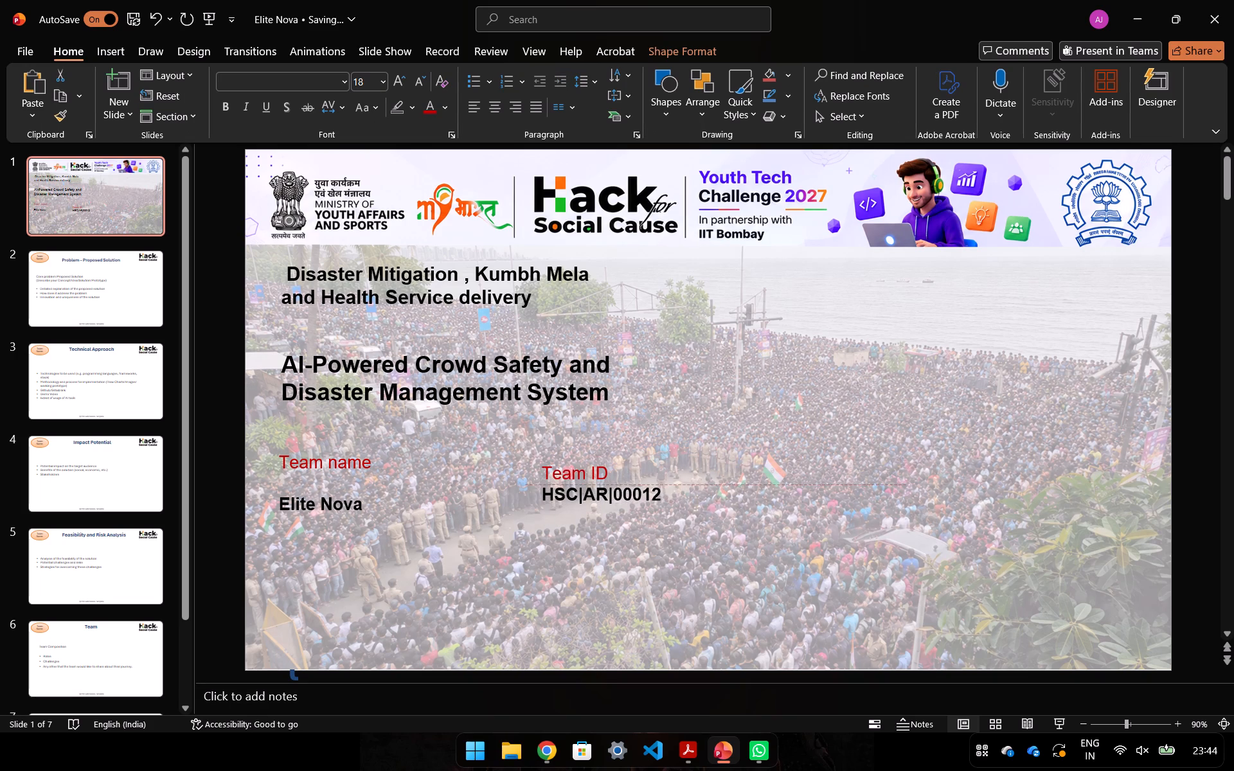
{"action": "left_click_drag", "start_coordinate": [607, 460], "coordinate": [607, 452]}
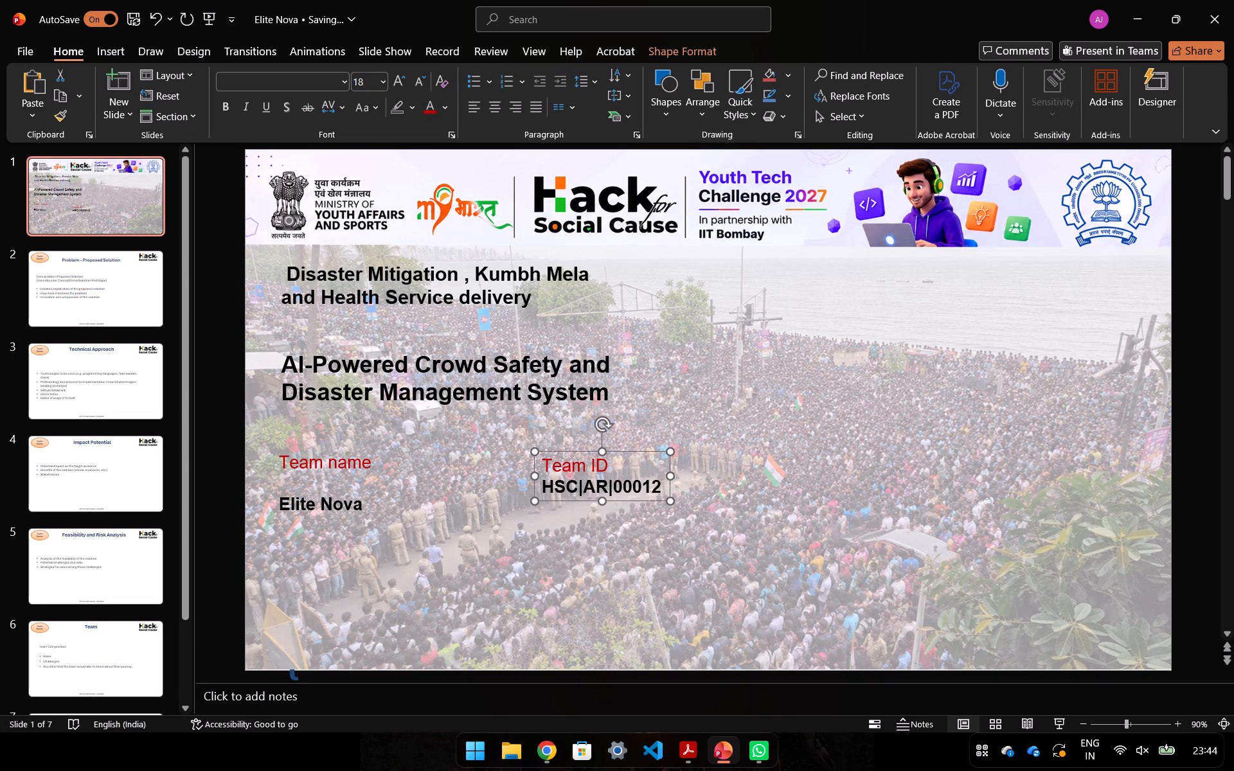
Capitalise the "n" in the team name label so it reads "Team Name".
{"action": "left_click", "coordinate": [340, 461]}
{"action": "key", "text": "BackSpace"}
{"action": "key", "text": "shift+n"}
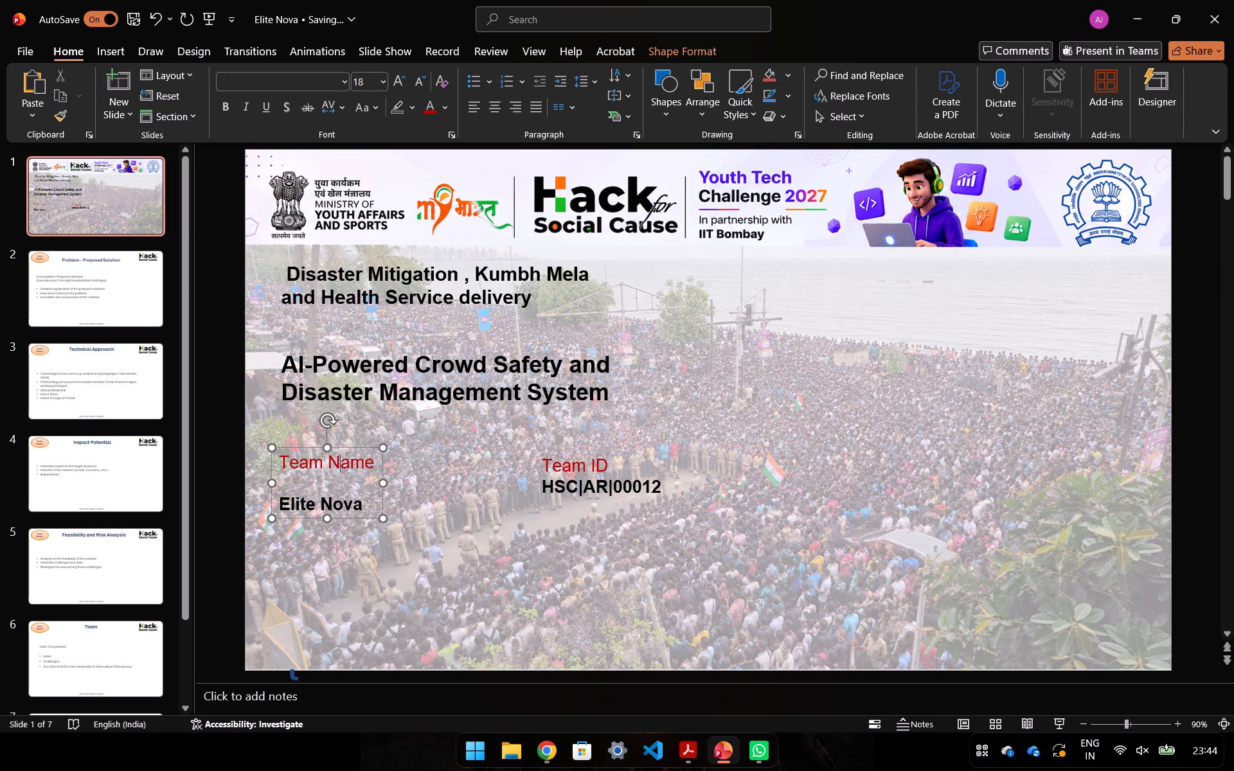
{"action": "left_click", "coordinate": [800, 472]}
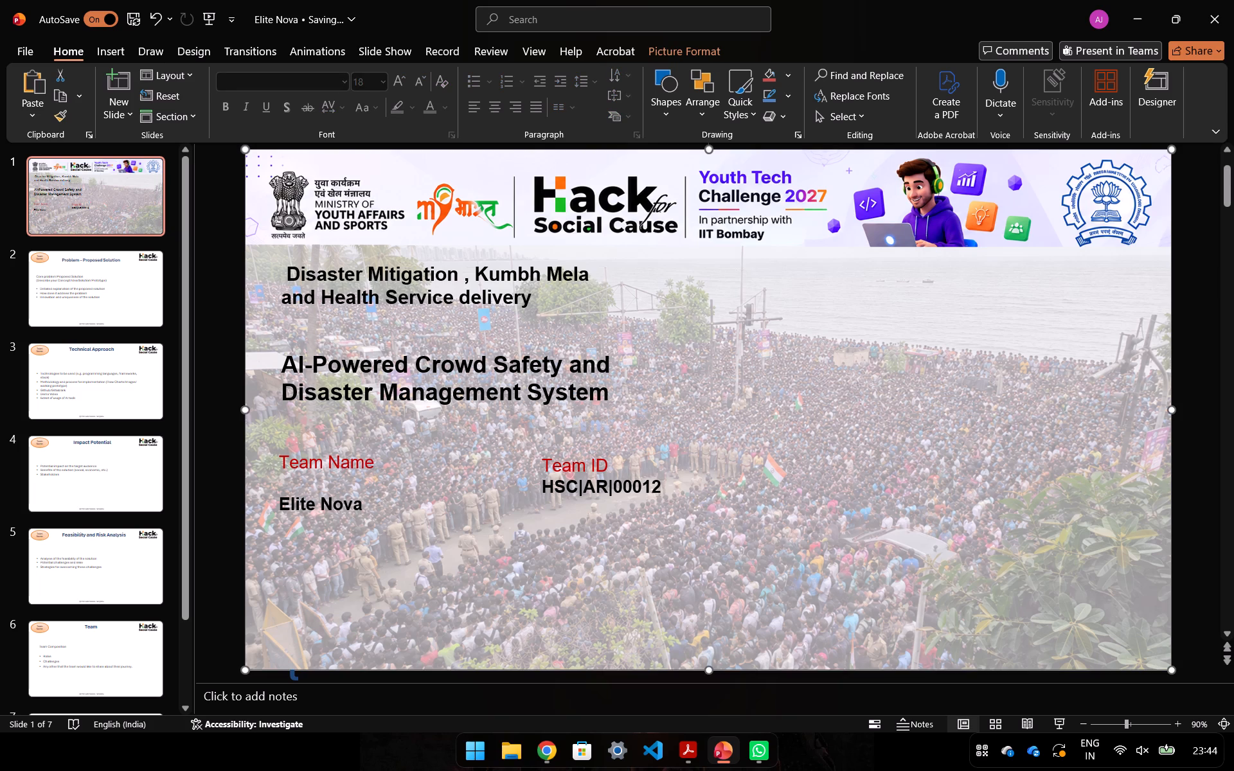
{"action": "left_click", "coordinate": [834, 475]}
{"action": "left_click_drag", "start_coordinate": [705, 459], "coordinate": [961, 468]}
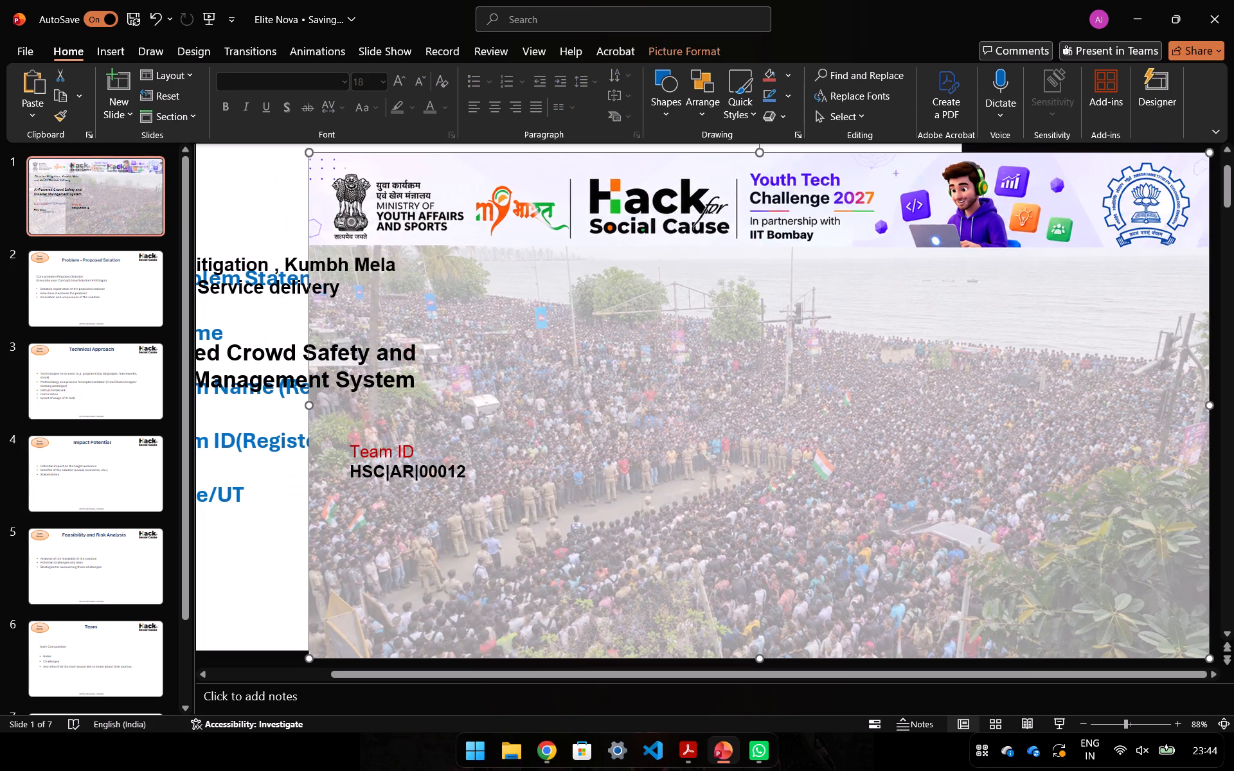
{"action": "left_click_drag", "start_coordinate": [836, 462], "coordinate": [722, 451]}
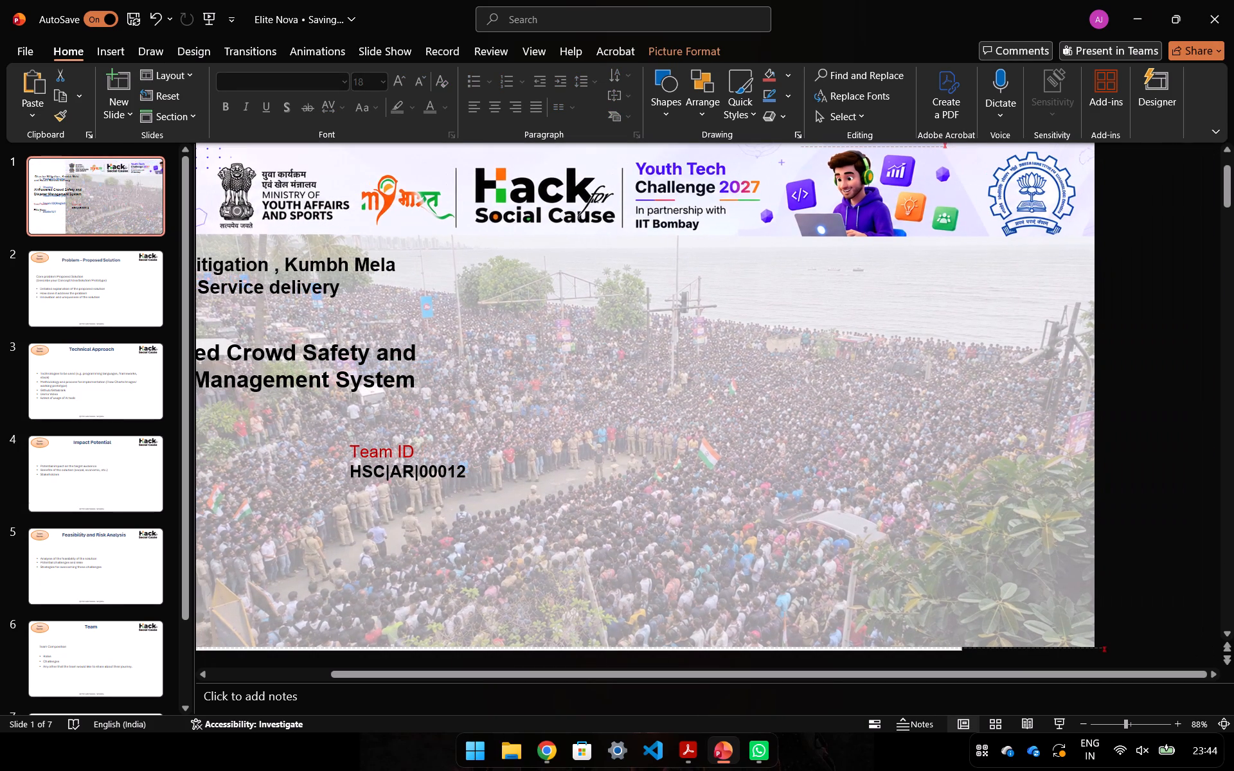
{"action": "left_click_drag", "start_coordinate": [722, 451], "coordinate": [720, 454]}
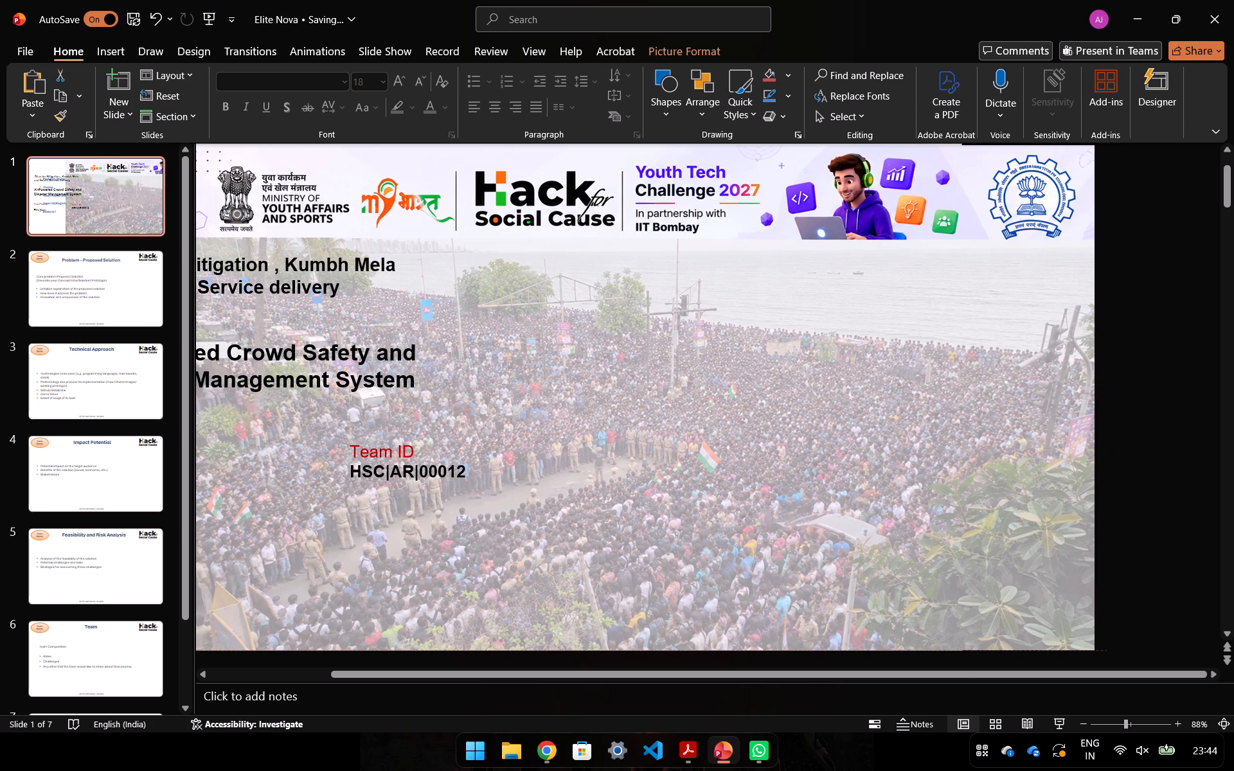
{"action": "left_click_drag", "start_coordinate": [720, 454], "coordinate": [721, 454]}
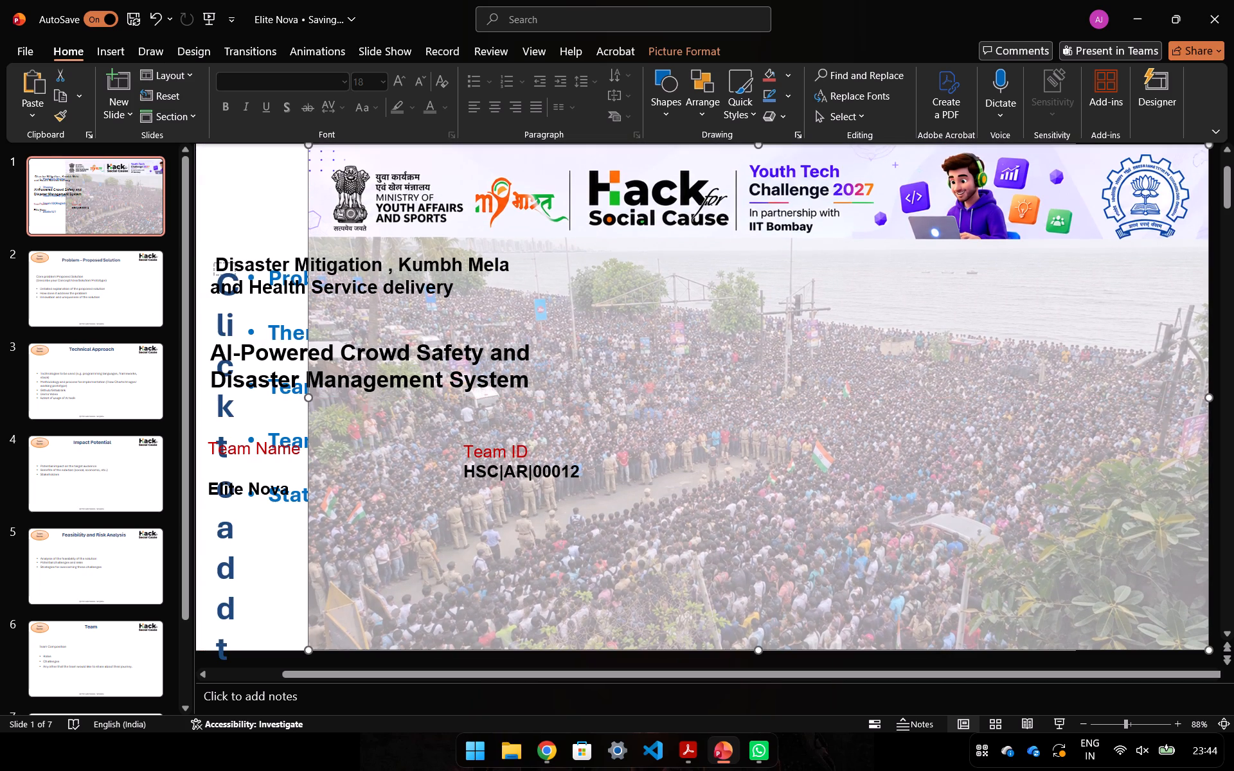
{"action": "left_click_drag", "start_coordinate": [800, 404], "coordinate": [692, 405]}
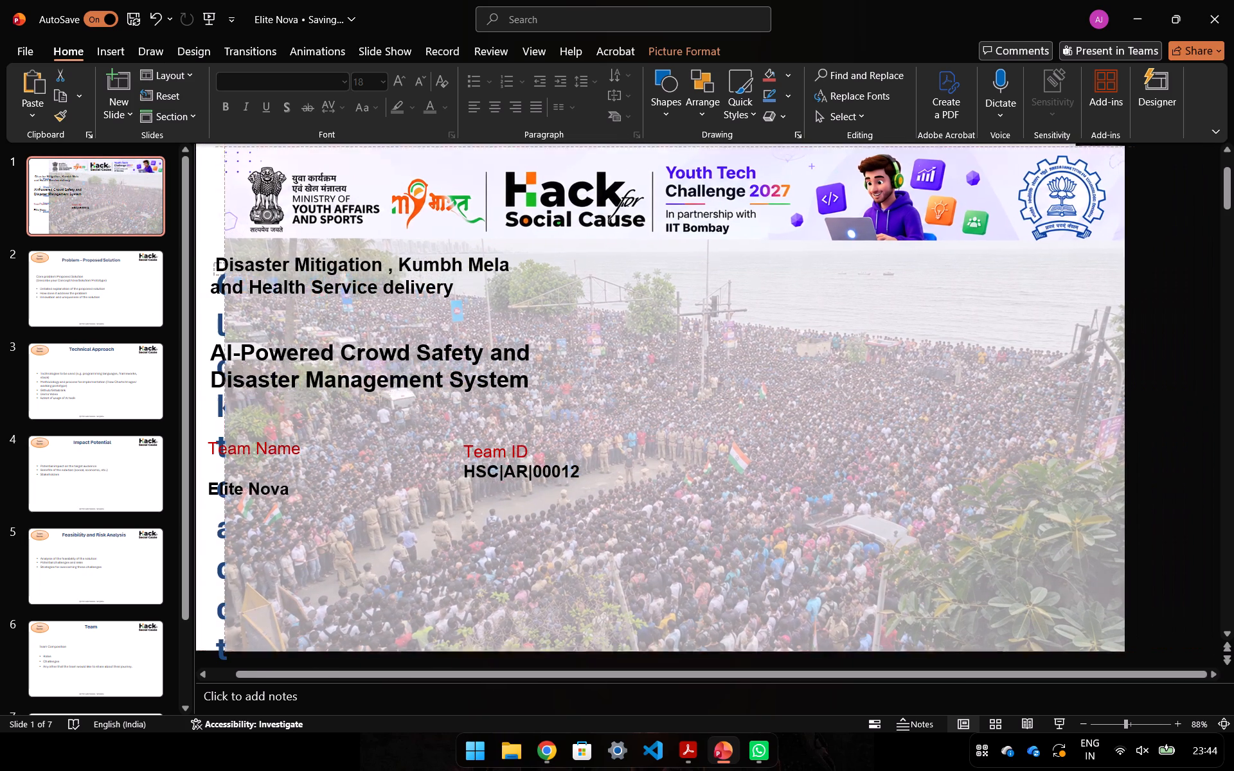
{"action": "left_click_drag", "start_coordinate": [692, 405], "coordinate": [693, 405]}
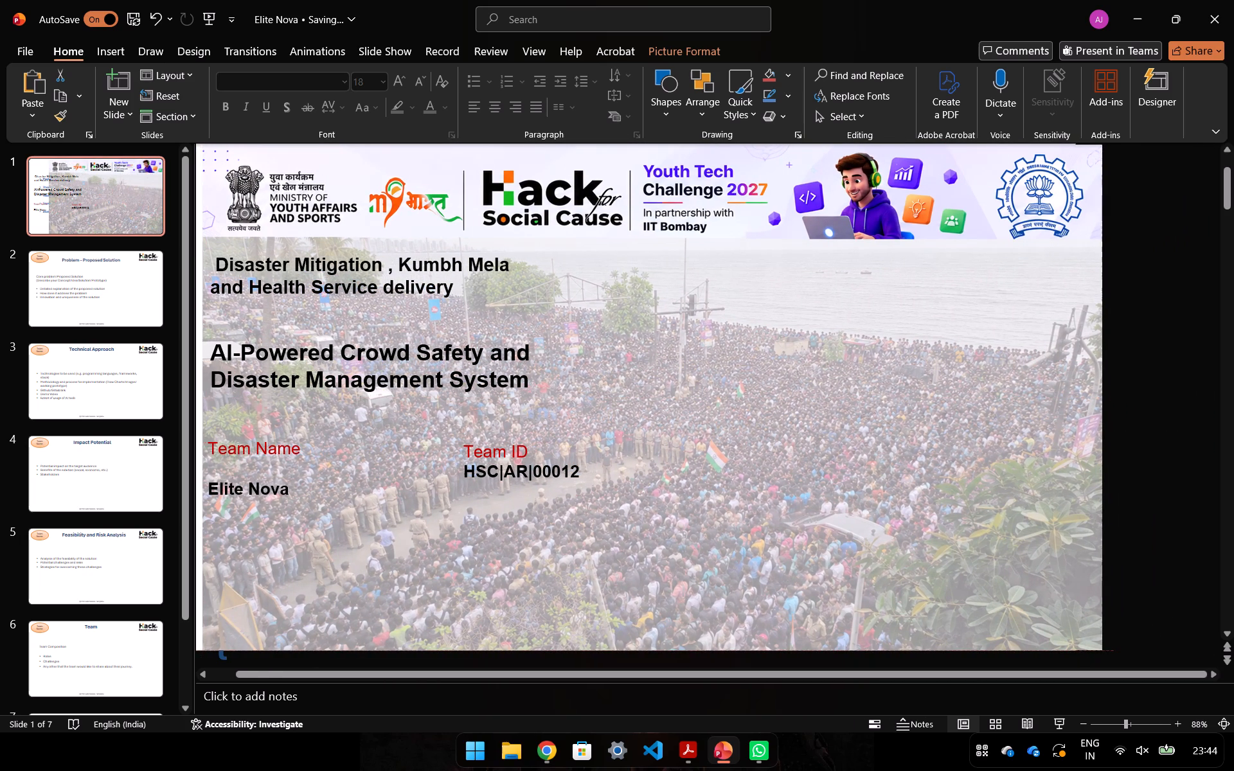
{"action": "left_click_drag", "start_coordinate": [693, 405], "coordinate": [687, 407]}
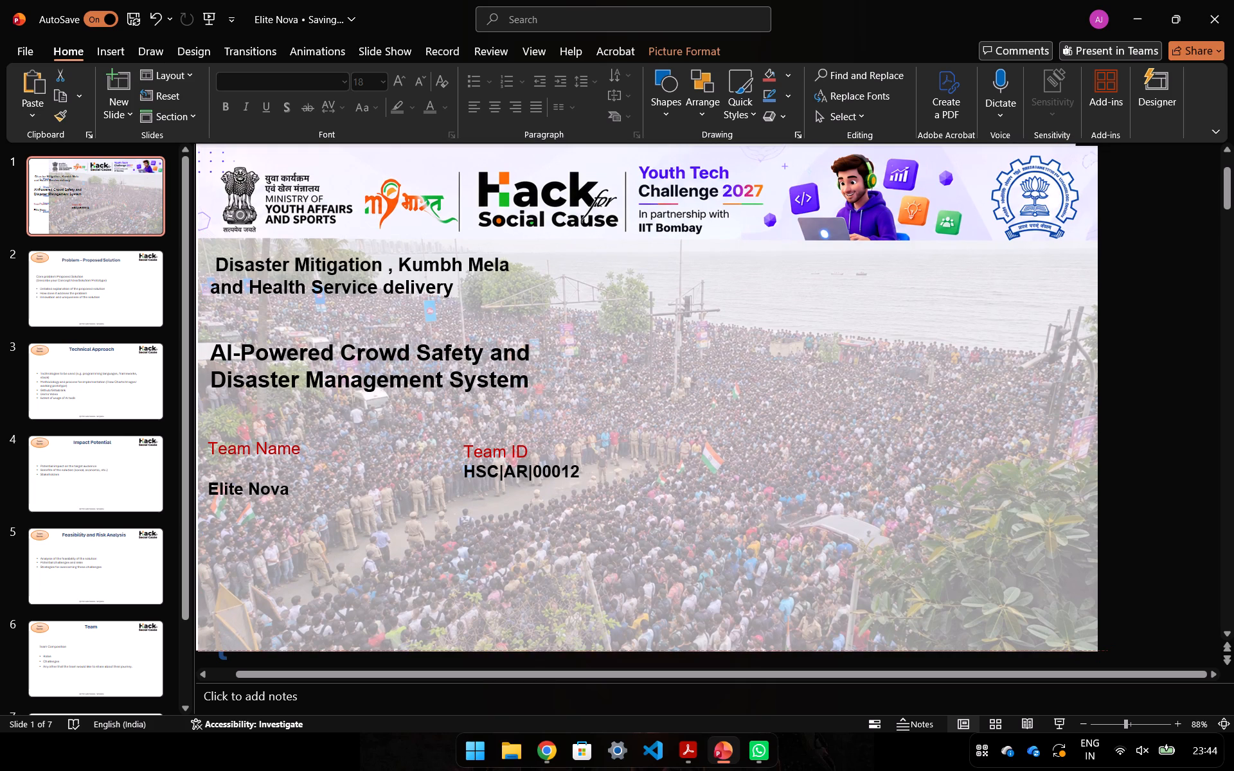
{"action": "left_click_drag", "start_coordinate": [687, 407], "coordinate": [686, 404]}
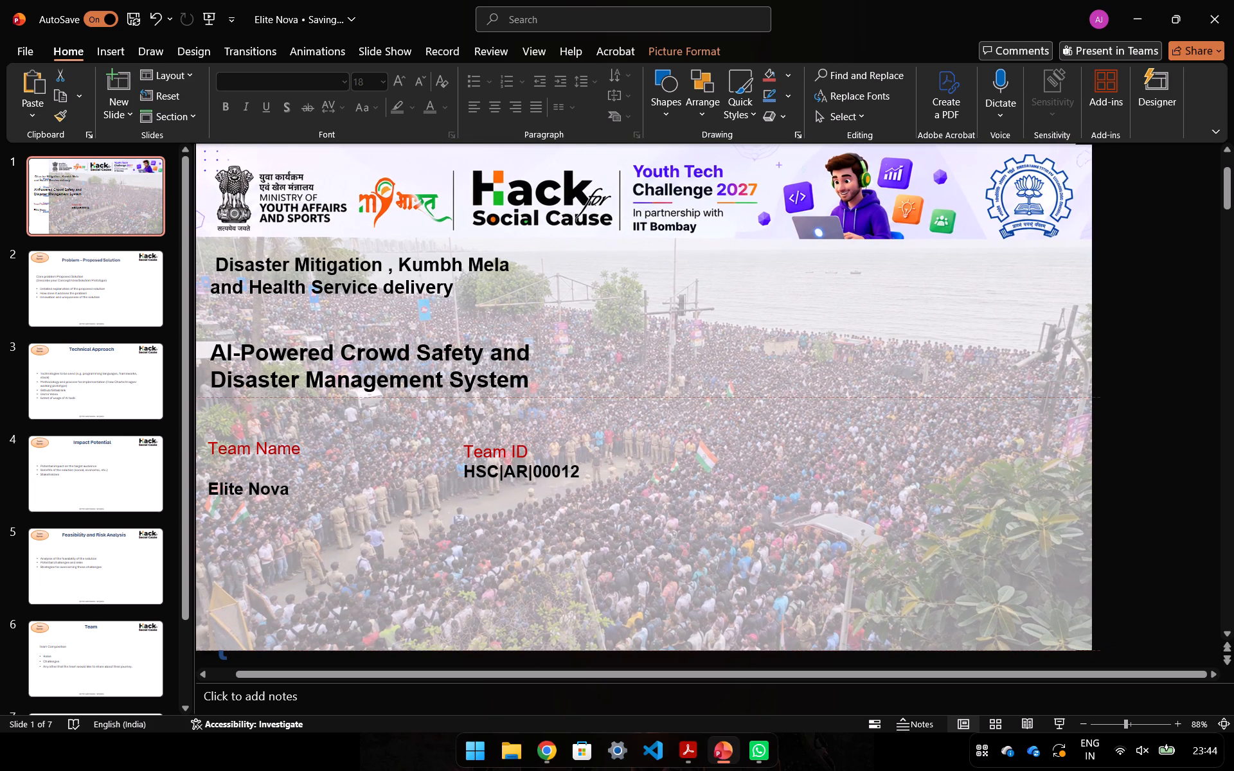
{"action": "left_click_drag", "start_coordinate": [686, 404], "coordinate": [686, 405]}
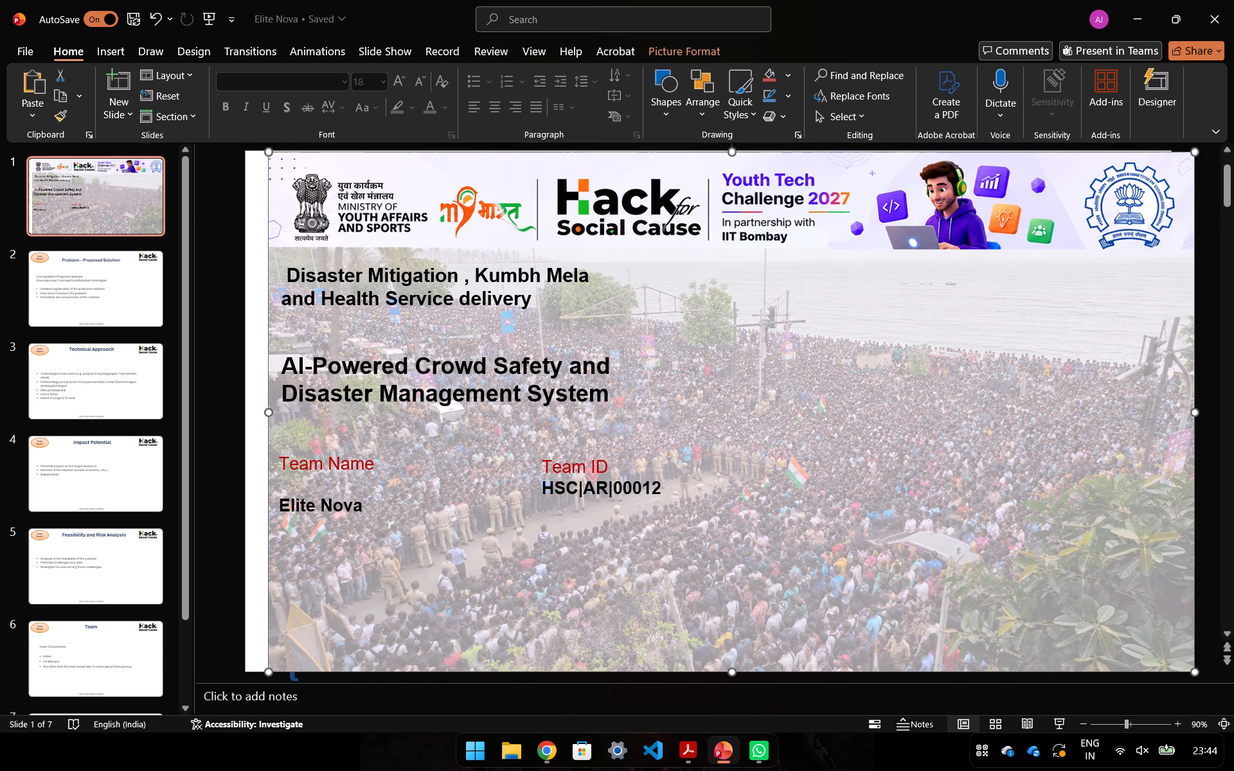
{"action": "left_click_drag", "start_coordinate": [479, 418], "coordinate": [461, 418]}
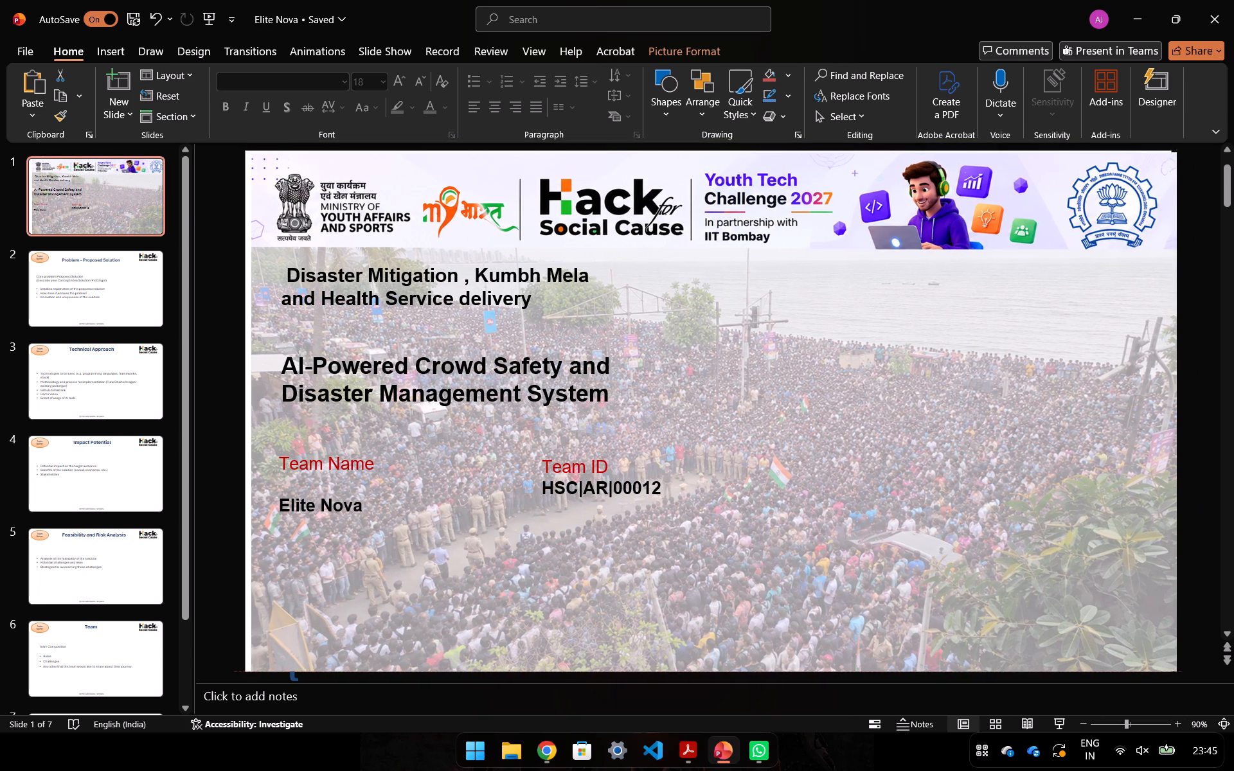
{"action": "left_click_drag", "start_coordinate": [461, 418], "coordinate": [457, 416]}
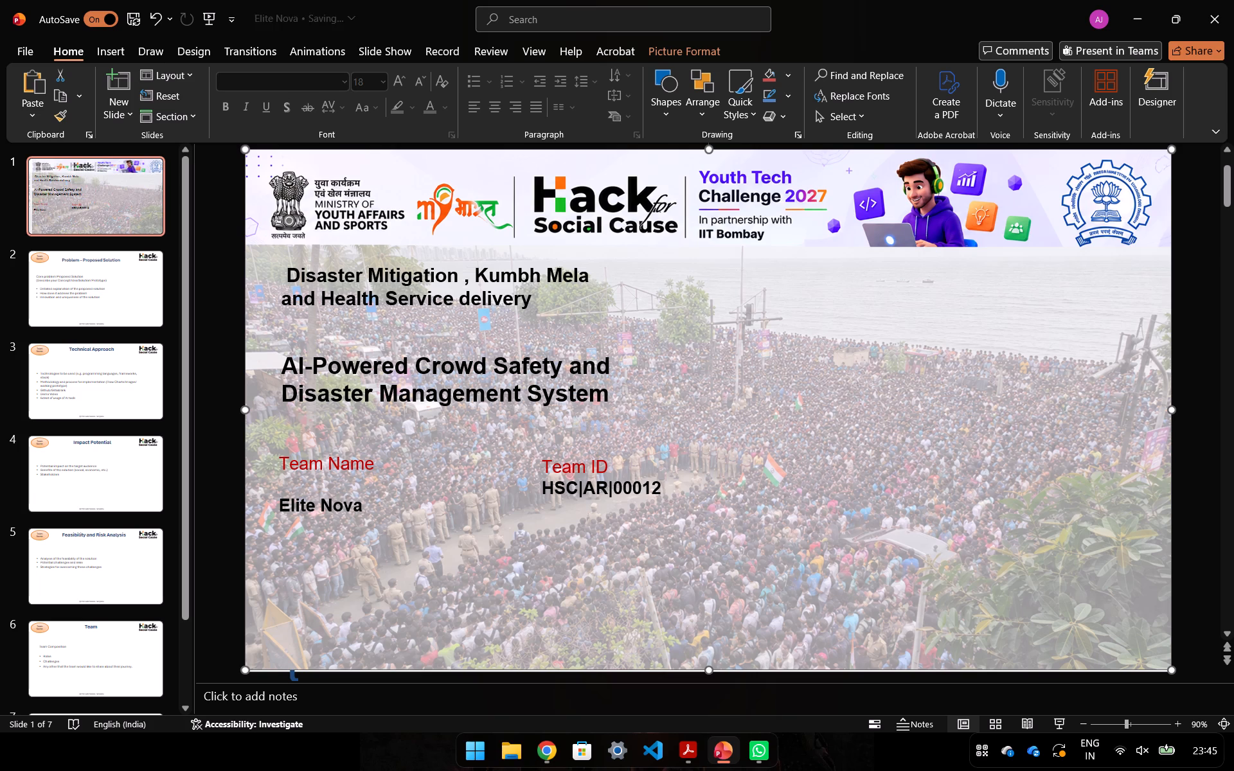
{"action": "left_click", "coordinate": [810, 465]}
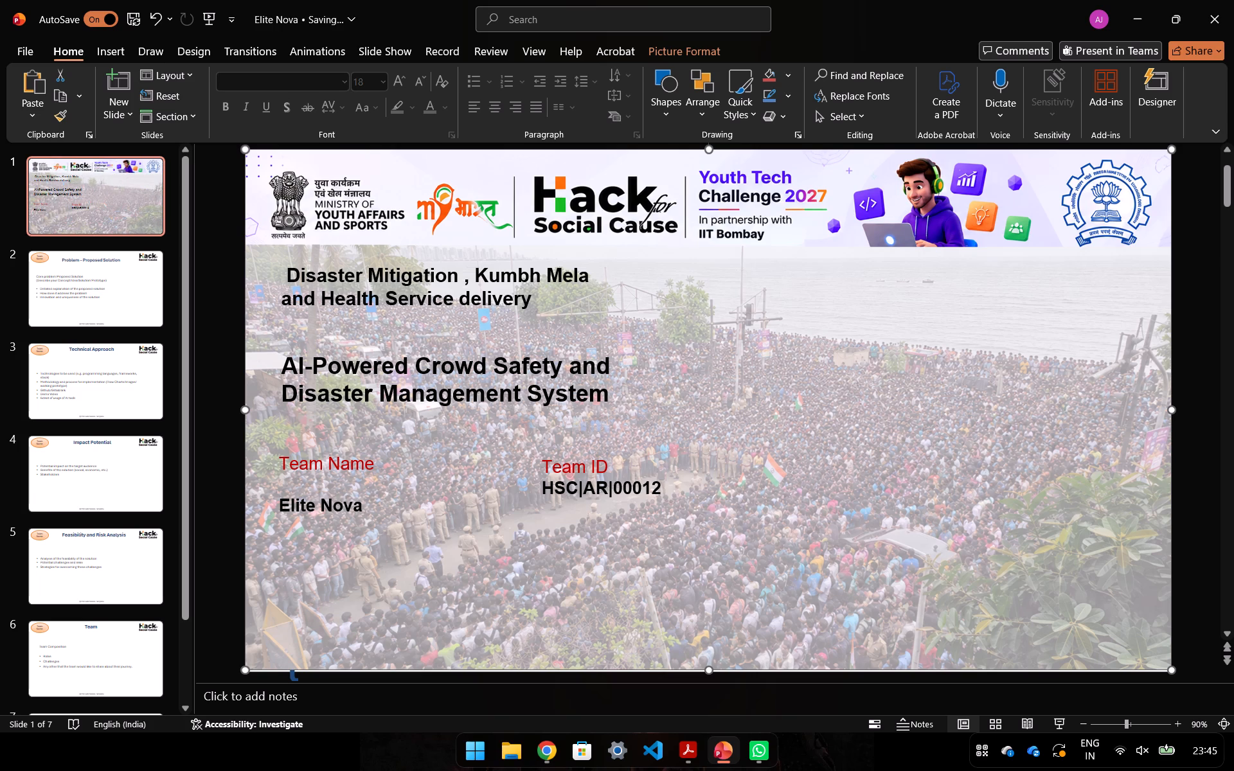
Add a text box on the cover slide, to the right of the Team ID and level with its label, reading "State".
{"action": "left_click", "coordinate": [118, 52]}
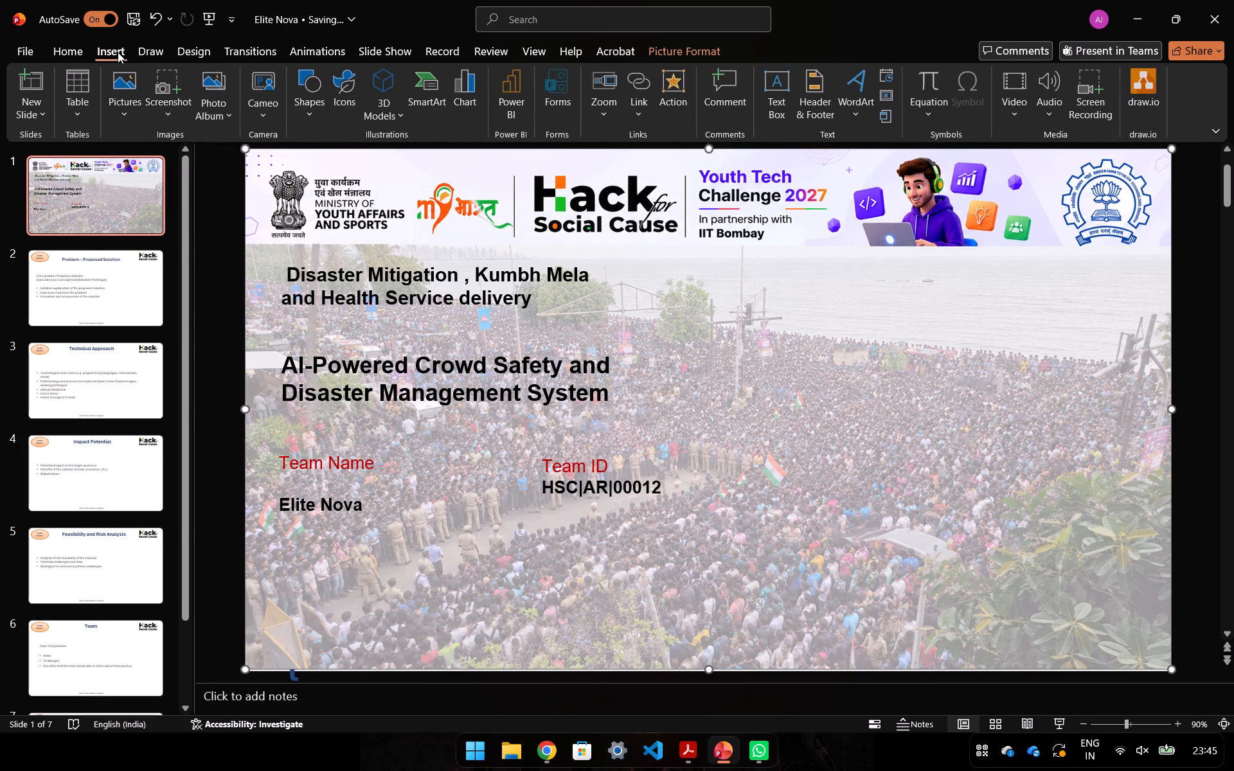
{"action": "left_click", "coordinate": [771, 102]}
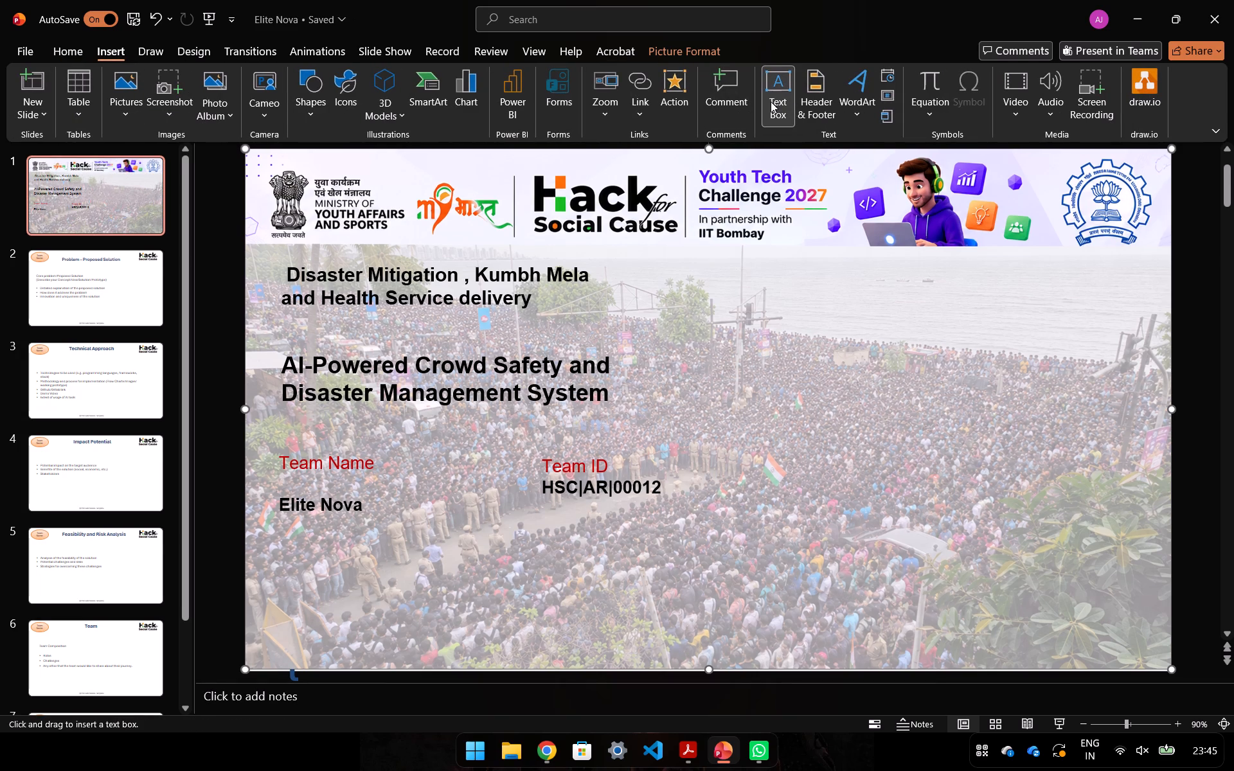
{"action": "left_click", "coordinate": [821, 454]}
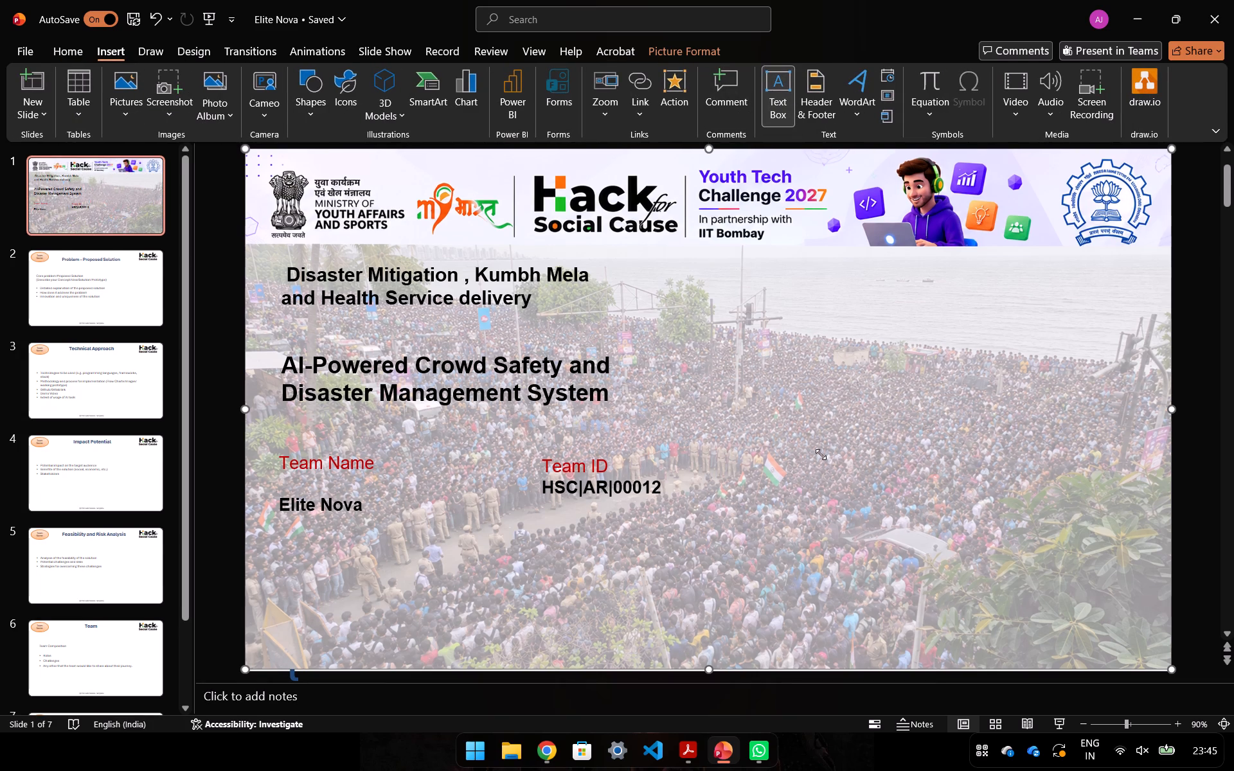
{"action": "type", "text": "Stat"}
{"action": "key", "text": "e"}
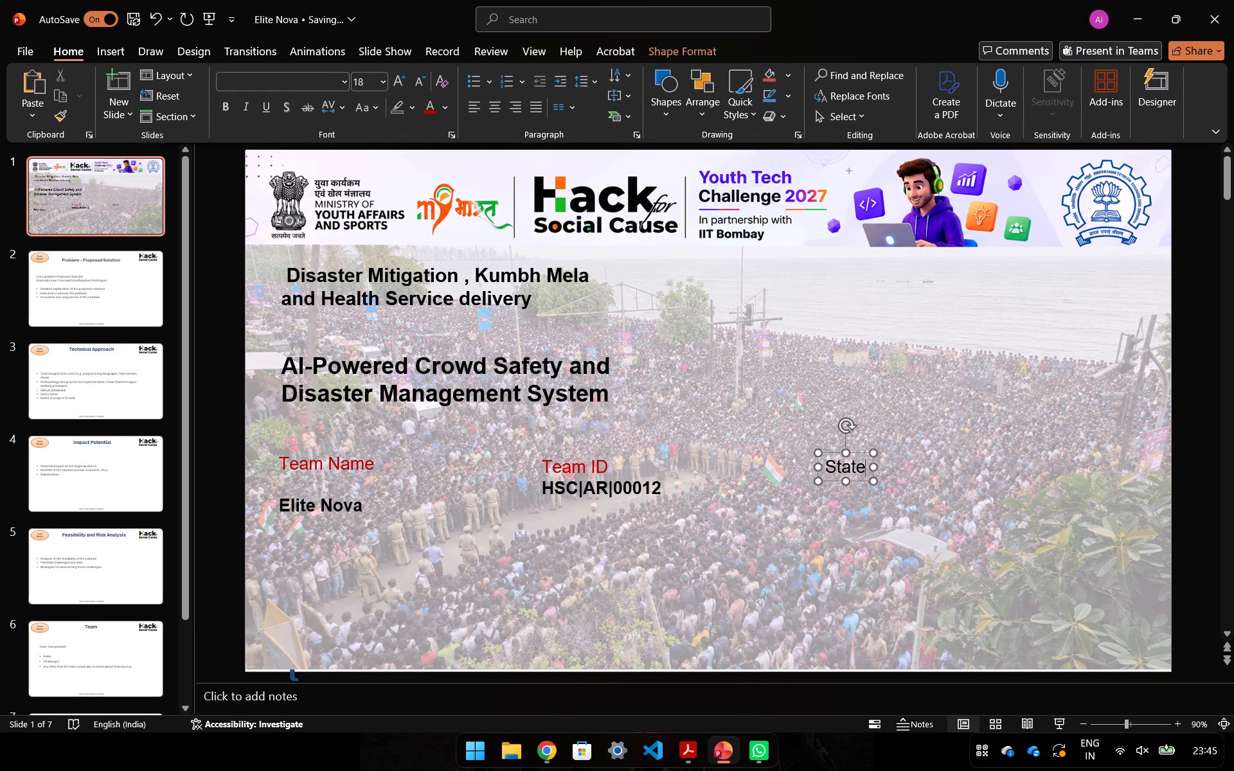
Enter "Arunachal Pradesh" on a second line under "State", and indent the "State" label by two spaces.
{"action": "key", "text": "Return"}
{"action": "key", "text": "shift+a"}
{"action": "type", "text": "runacha"}
{"action": "key", "text": "l"}
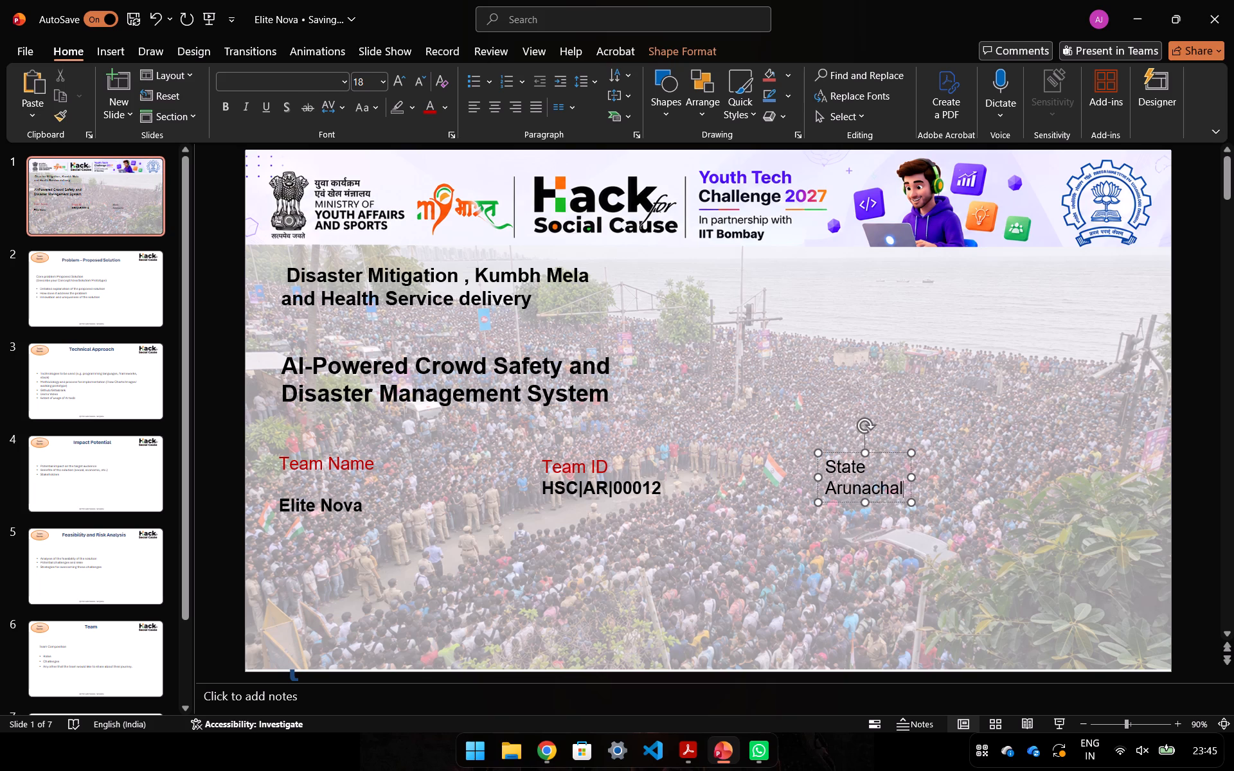
{"action": "key", "text": "space"}
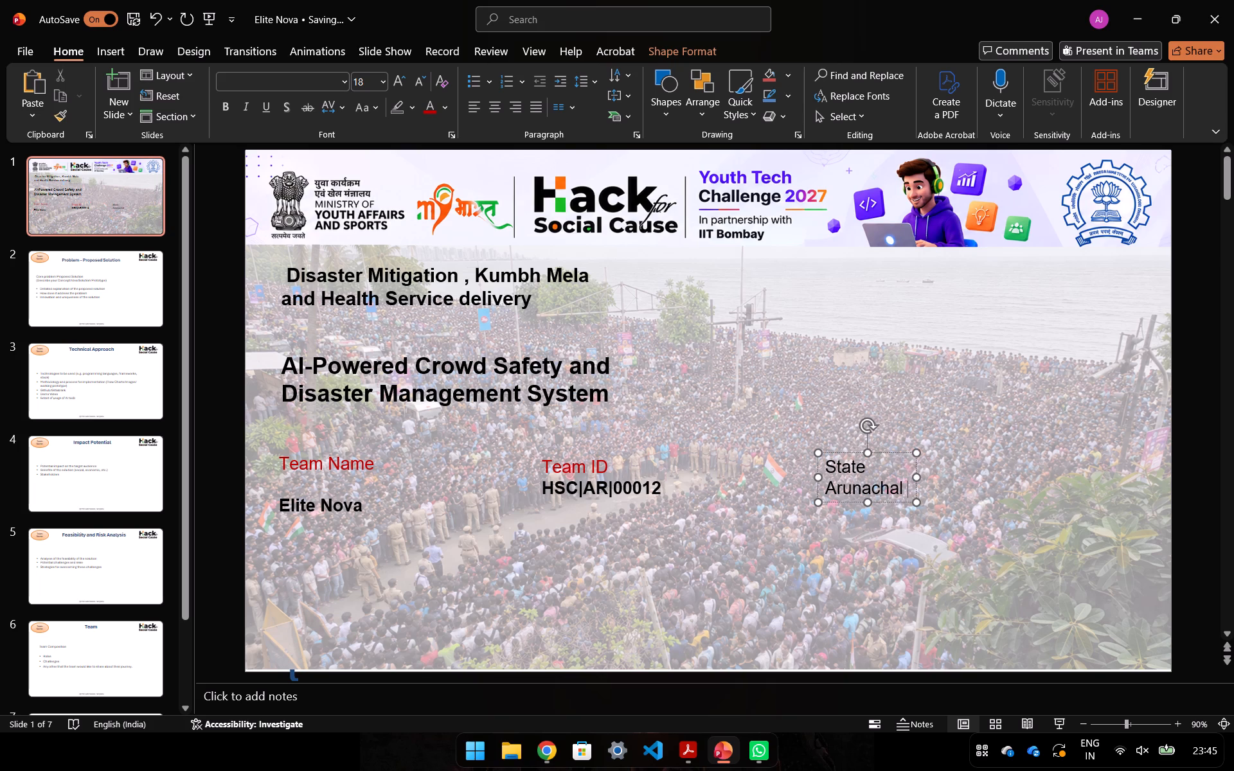
{"action": "key", "text": "shift+p"}
{"action": "type", "text": "rase"}
{"action": "key", "text": "BackSpace"}
{"action": "type", "text": "desh"}
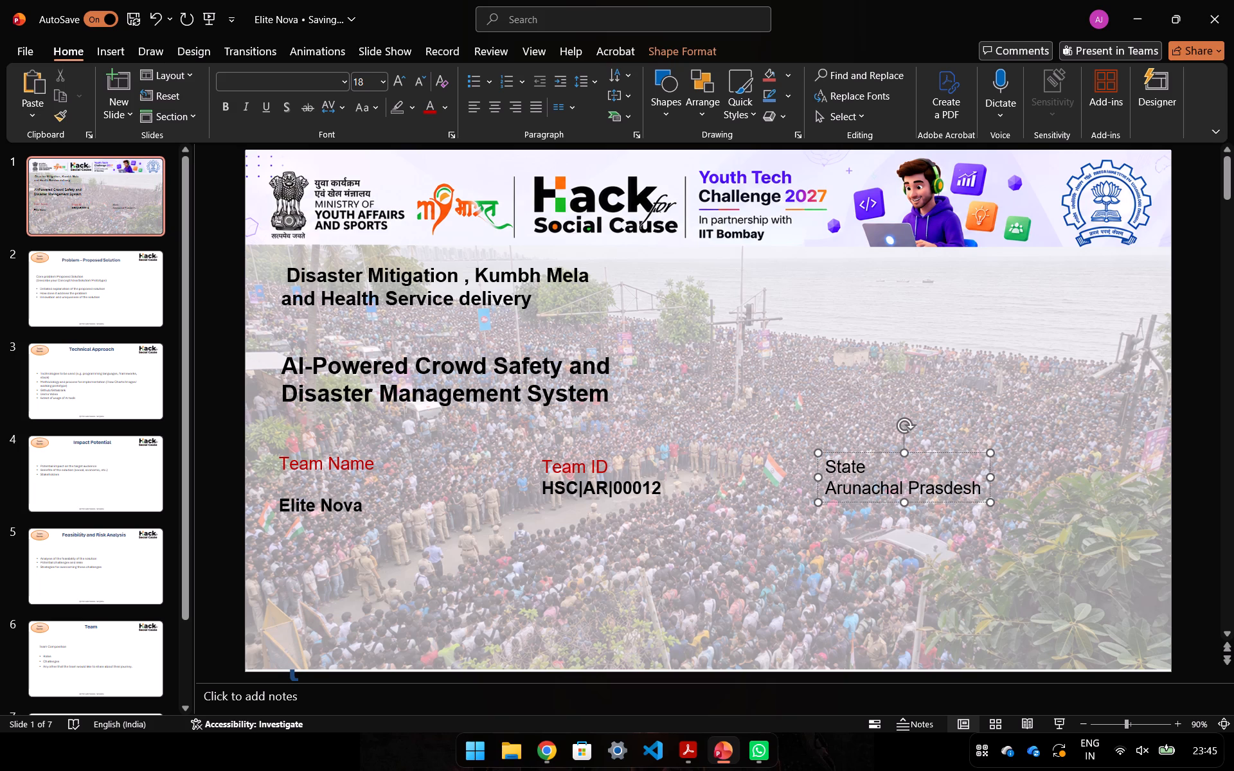
{"action": "left_click", "coordinate": [827, 466]}
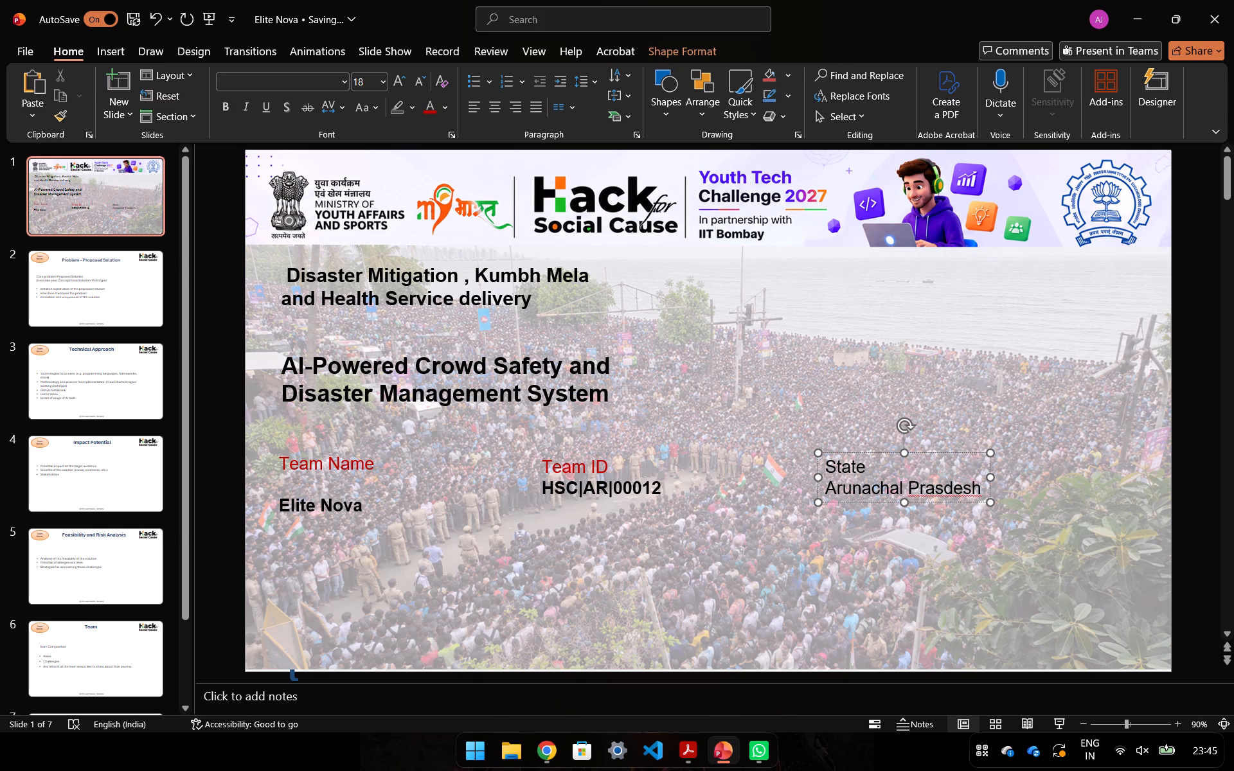
{"action": "key", "text": "space"}
{"action": "key", "text": "space"}
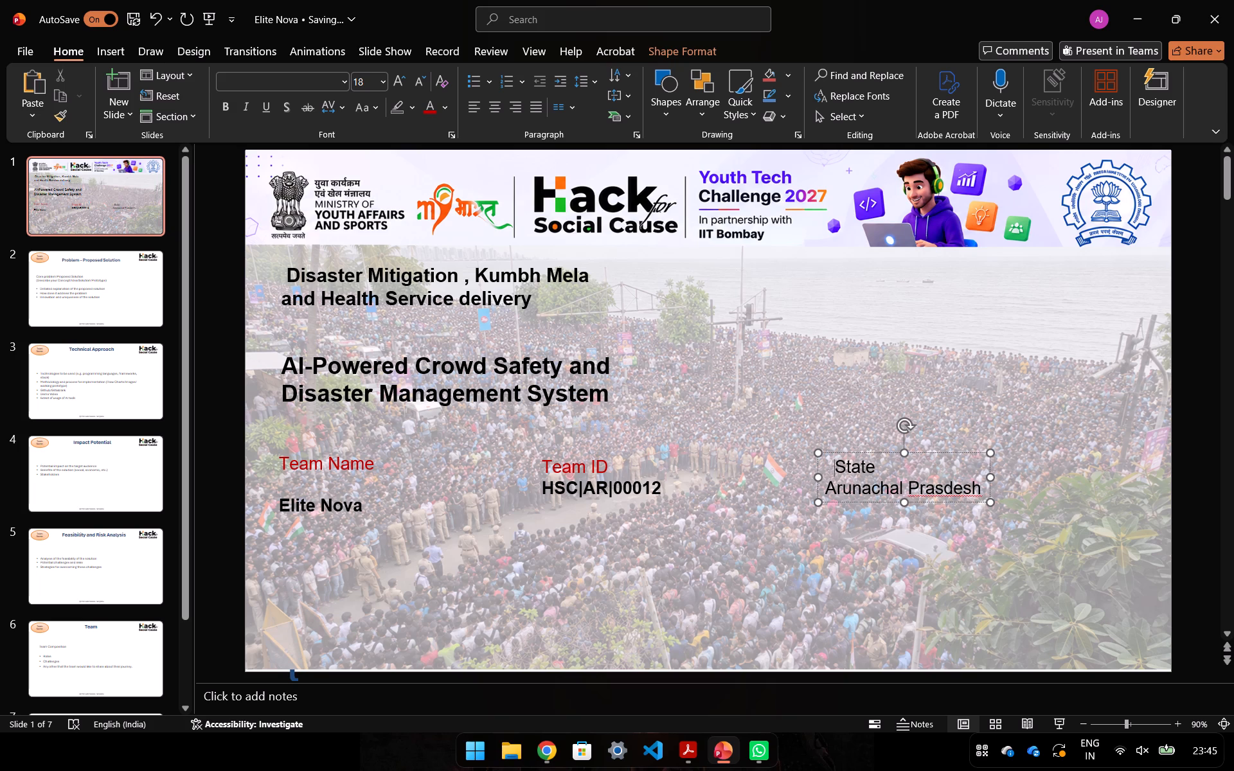
{"action": "left_click", "coordinate": [943, 494]}
{"action": "key", "text": "BackSpace"}
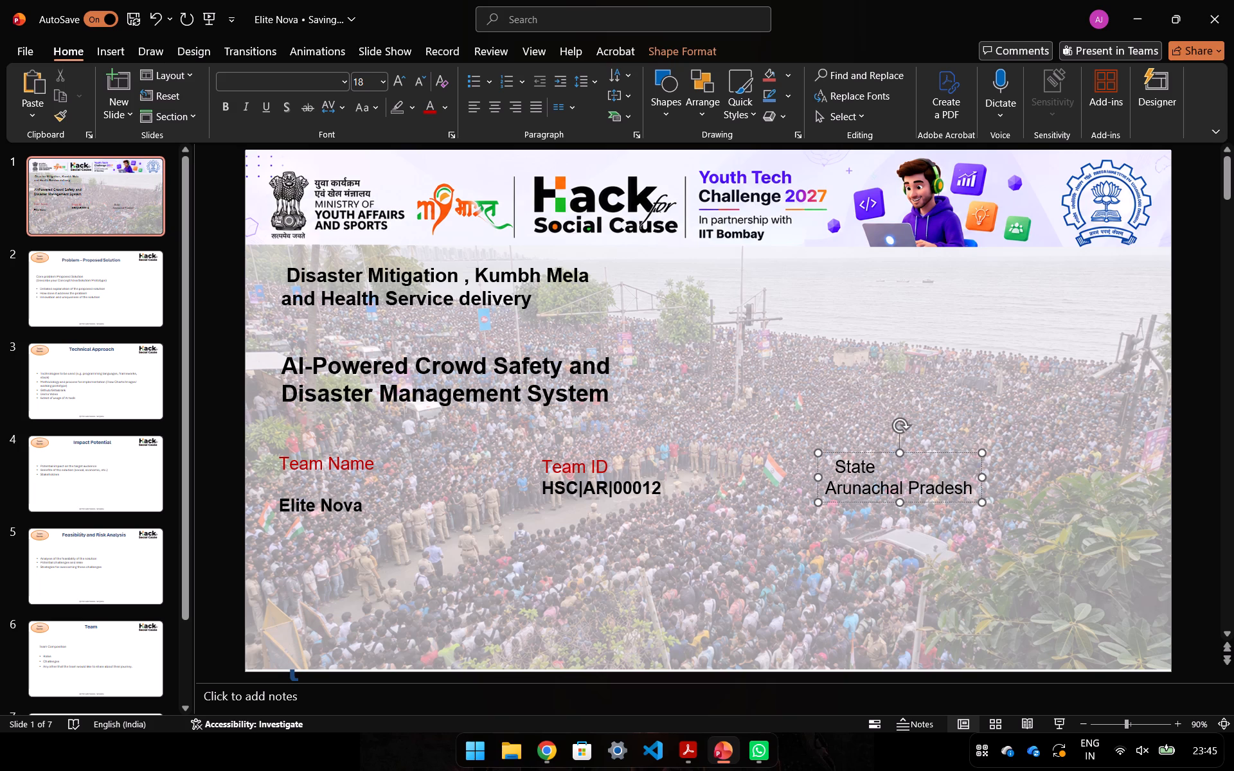
Nudge the State text box slightly to the left on the cover slide.
{"action": "left_click_drag", "start_coordinate": [825, 492], "coordinate": [818, 491]}
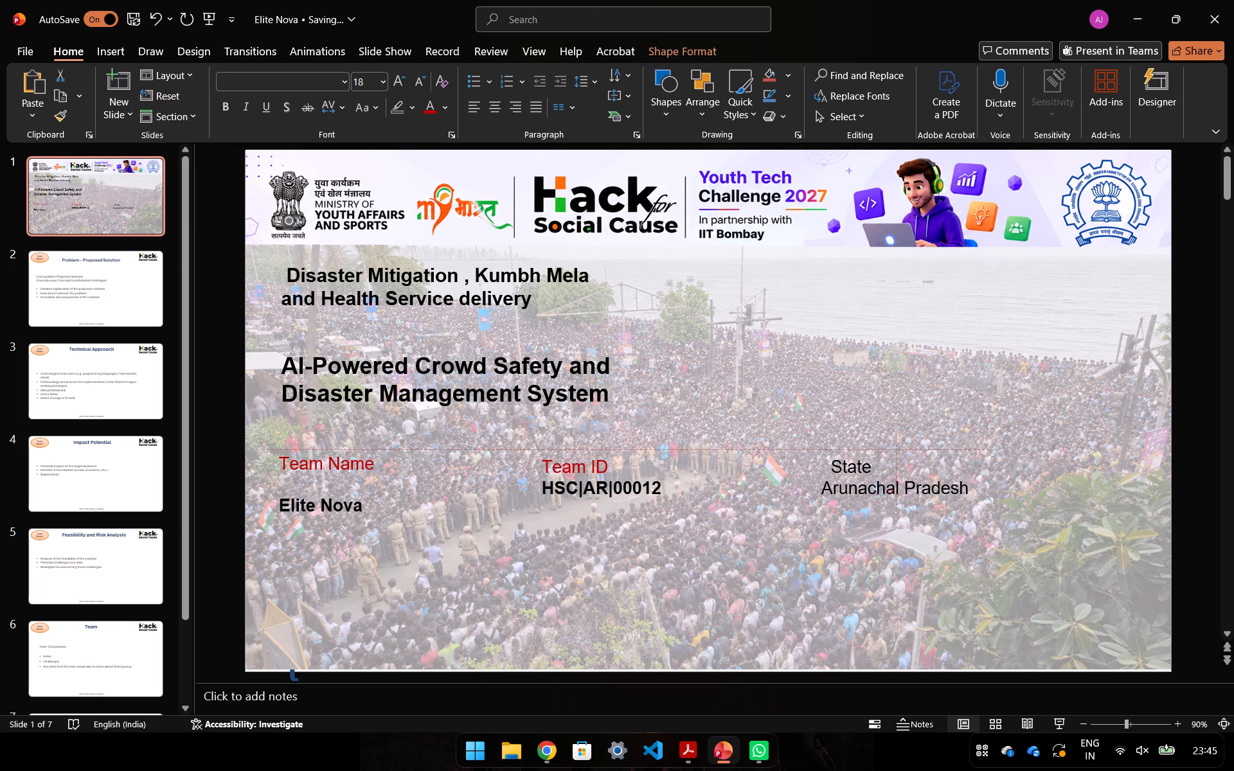
{"action": "left_click_drag", "start_coordinate": [818, 491], "coordinate": [818, 492]}
Make "Arunachal Pradesh" bold in the State text box.
{"action": "left_click_drag", "start_coordinate": [825, 486], "coordinate": [942, 486]}
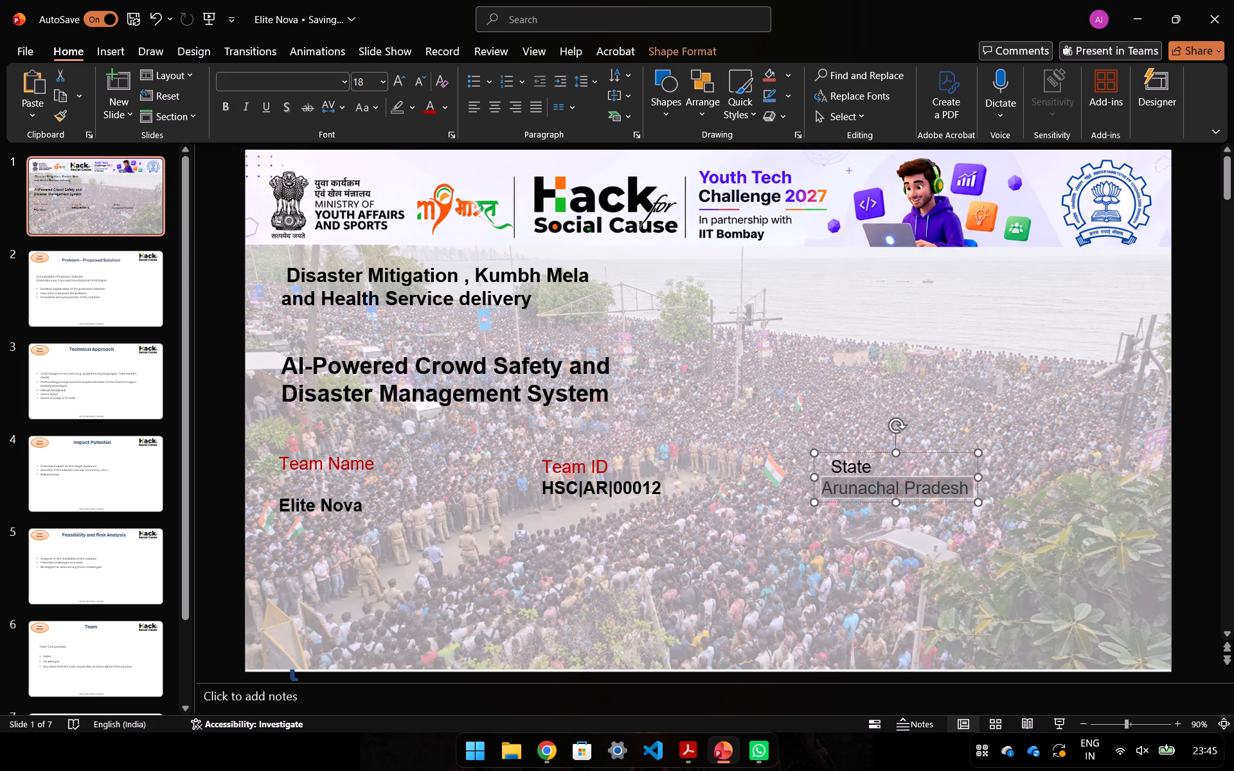
{"action": "left_click_drag", "start_coordinate": [942, 486], "coordinate": [974, 486]}
{"action": "left_click", "coordinate": [981, 464]}
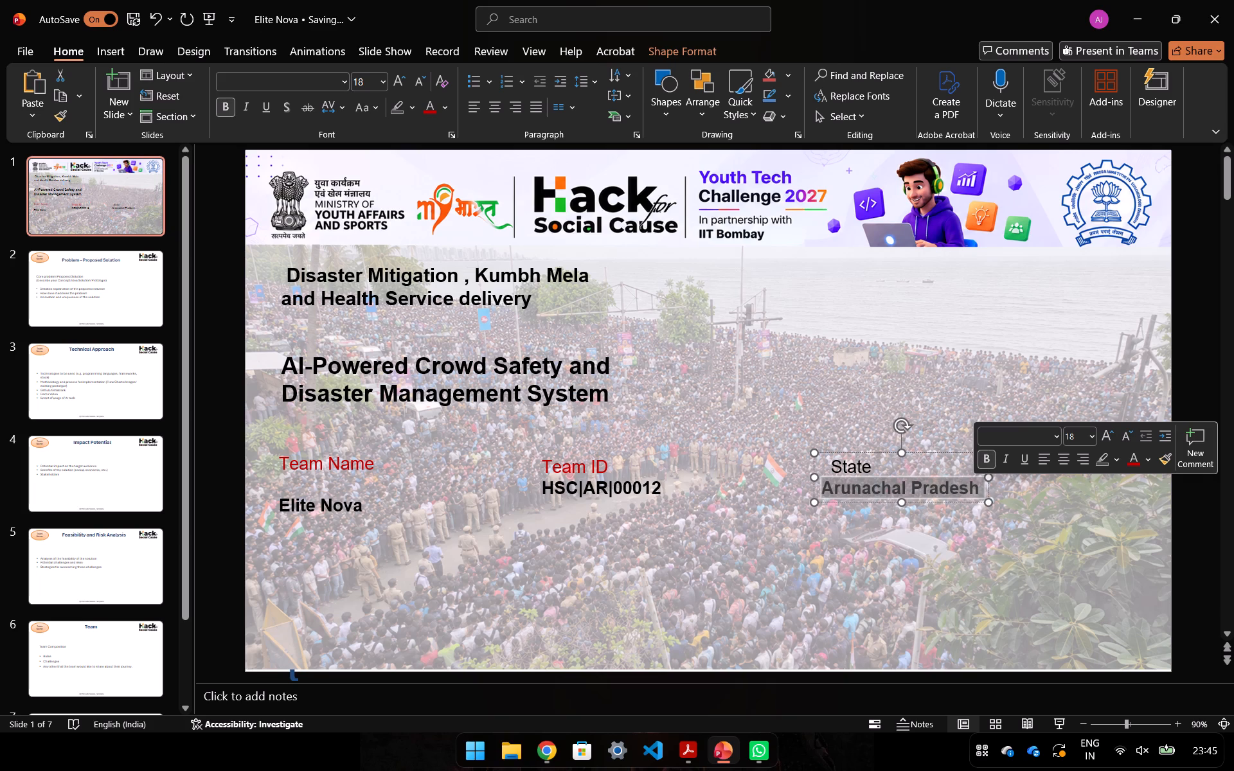
Colour the "State" label dark red to match the team name and Team ID labels.
{"action": "left_click_drag", "start_coordinate": [827, 467], "coordinate": [864, 473]}
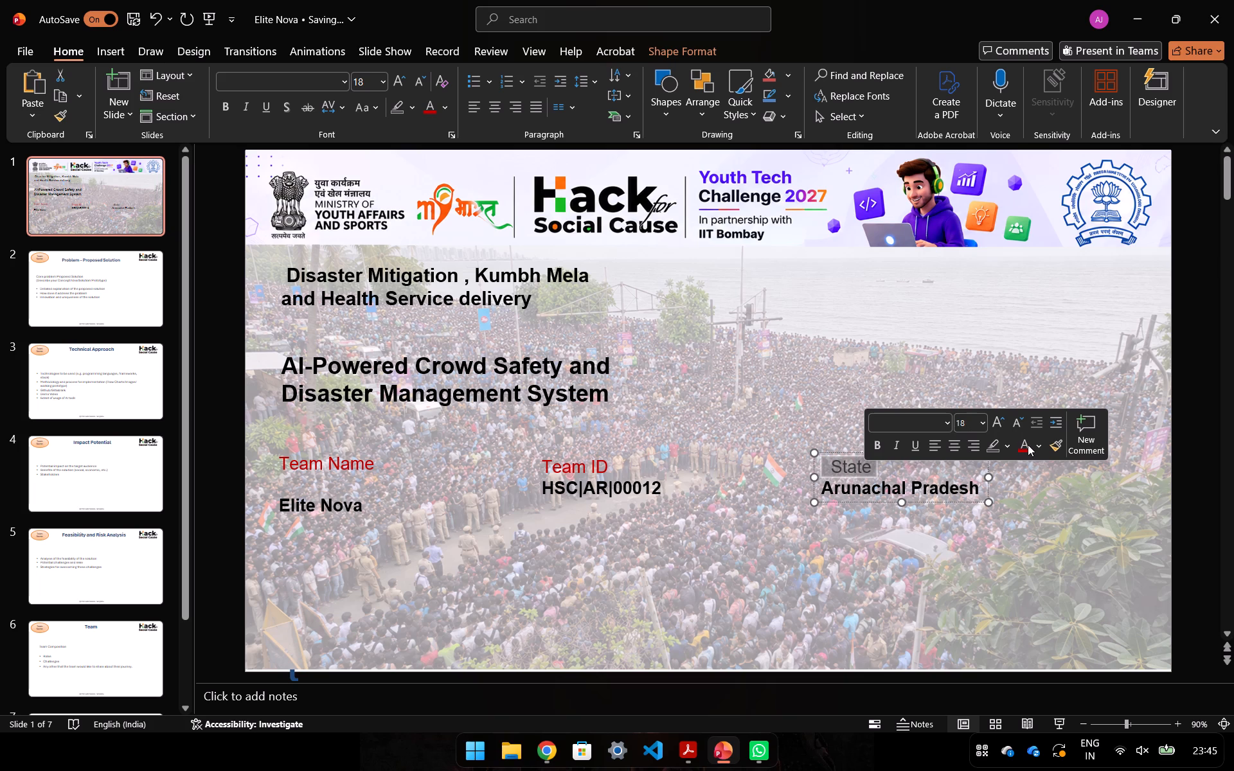
{"action": "left_click", "coordinate": [1028, 445]}
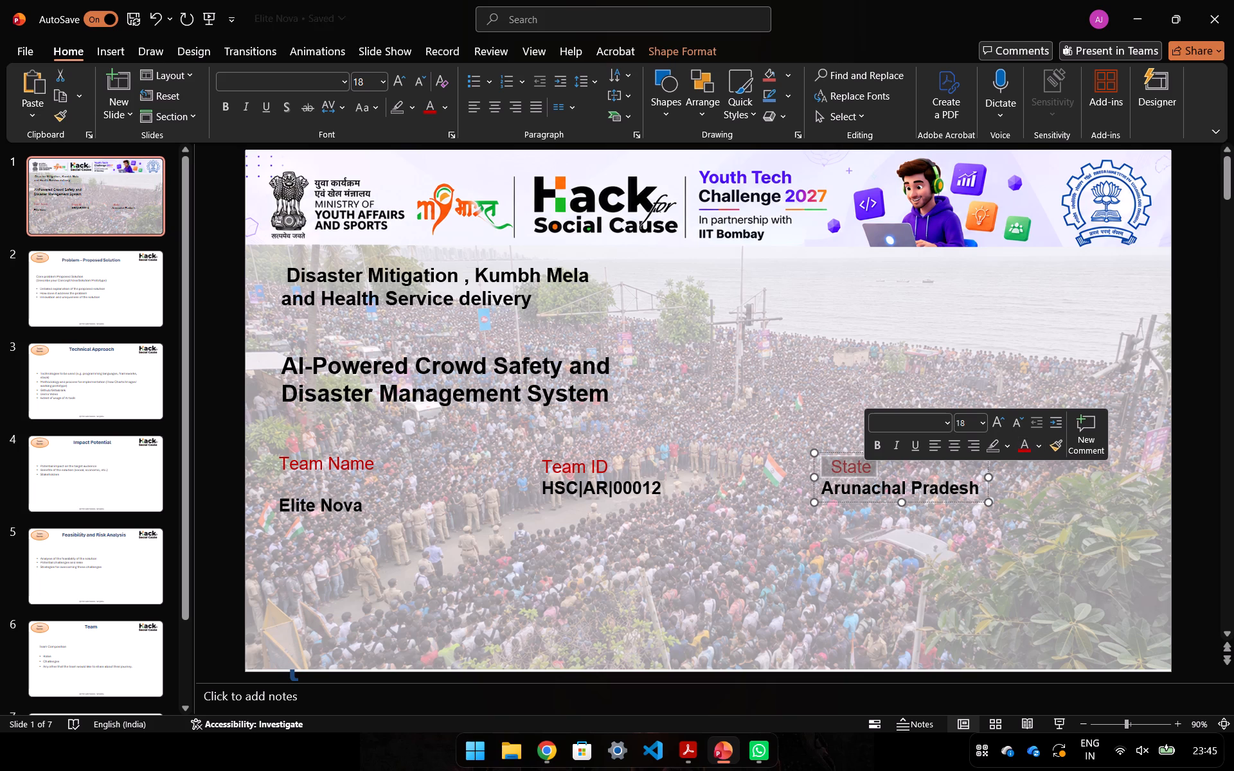
Delete the template's placeholder body text below the "Problem – Proposed Solution" heading on slide 2.
{"action": "left_click", "coordinate": [788, 610]}
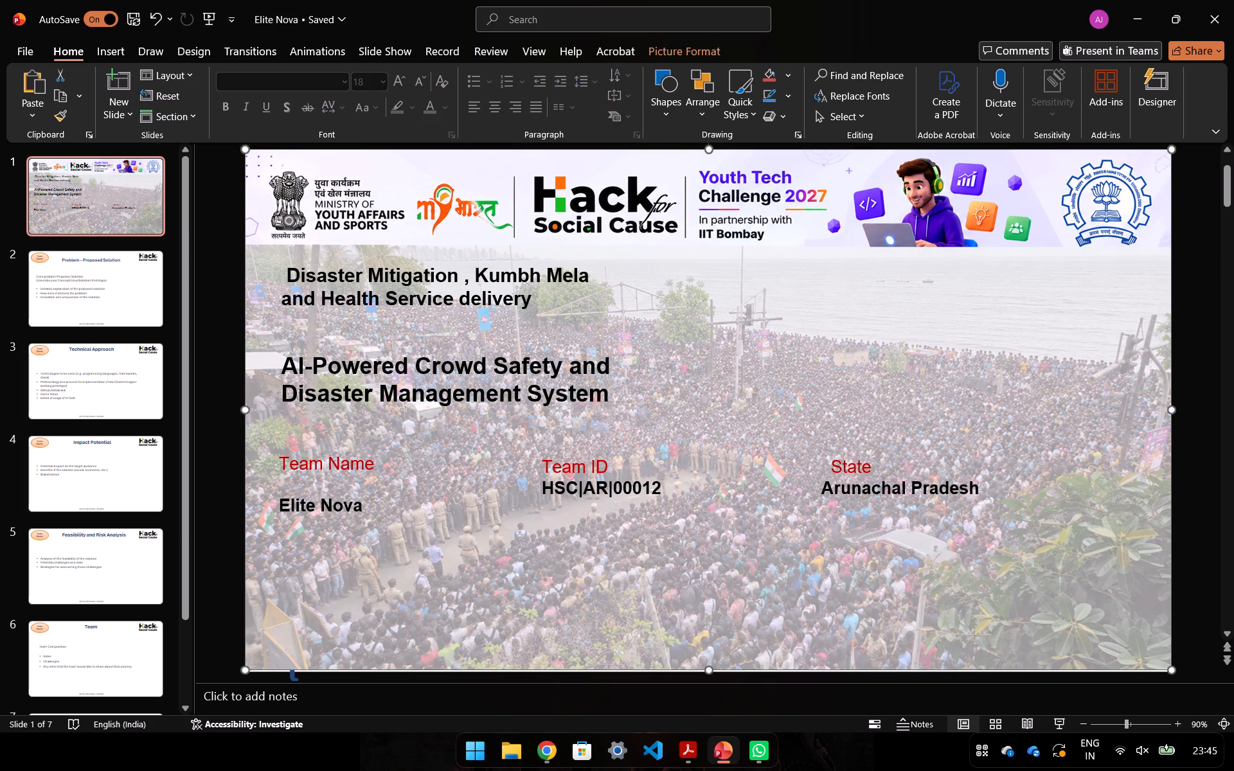
{"action": "left_click", "coordinate": [75, 294]}
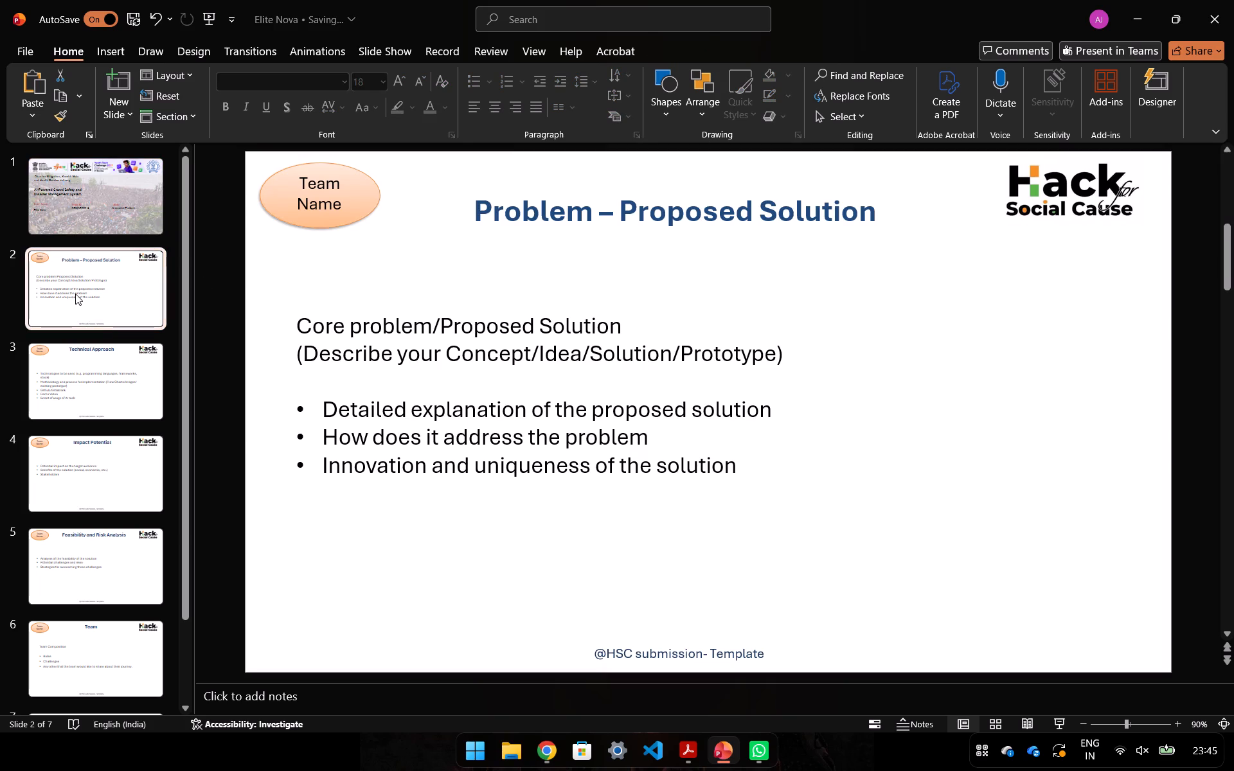
{"action": "left_click_drag", "start_coordinate": [290, 297], "coordinate": [677, 518]}
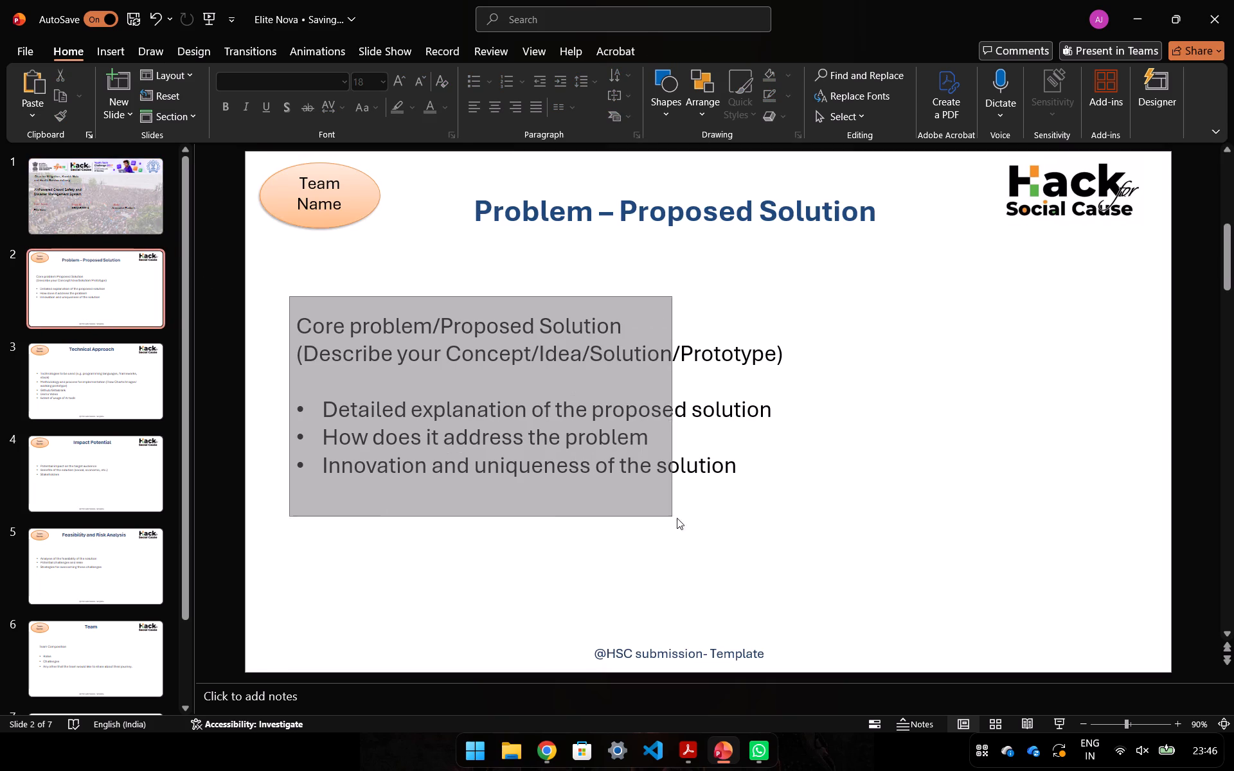
{"action": "left_click_drag", "start_coordinate": [677, 518], "coordinate": [798, 488]}
{"action": "key", "text": "BackSpace"}
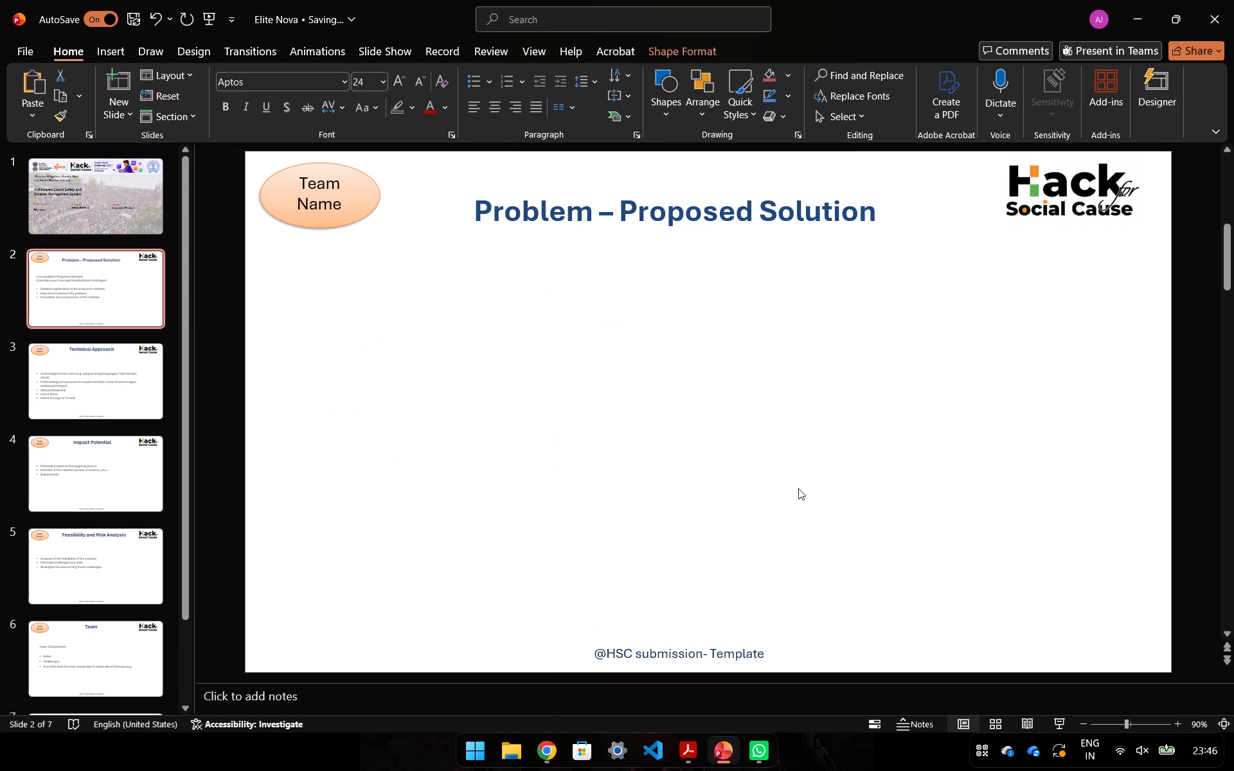
Switch to the Saral.pptx presentation in Canva in Chrome and view its second slide as a reference.
{"action": "key", "text": "alt+Tab"}
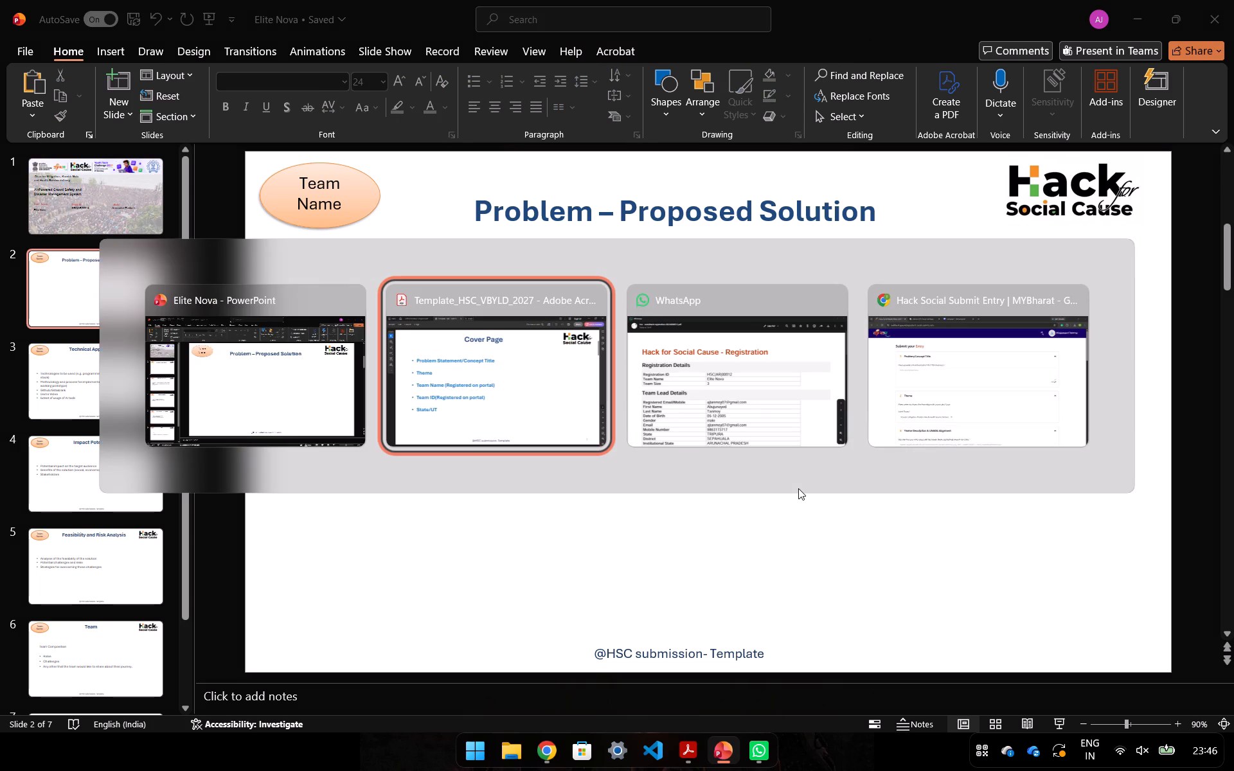
{"action": "key", "text": "alt+Tab"}
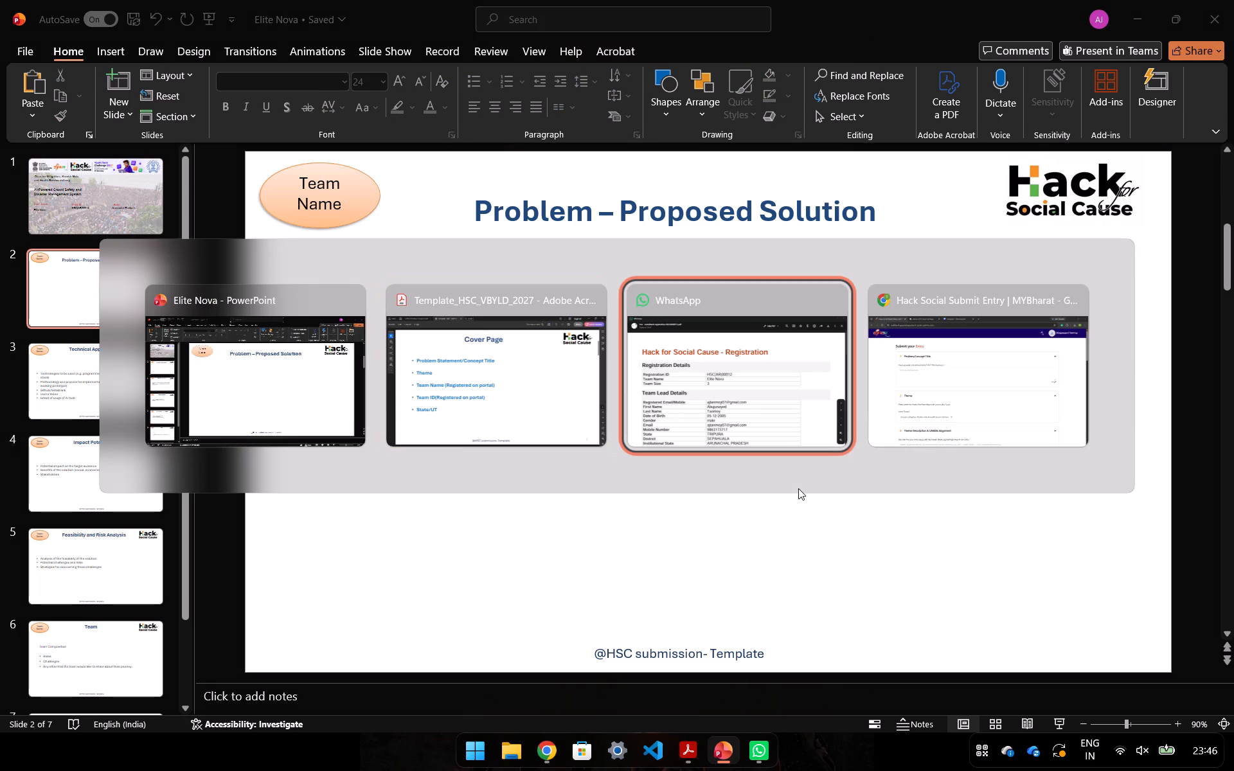
{"action": "key", "text": "alt+Tab"}
{"action": "left_click", "coordinate": [532, 0]}
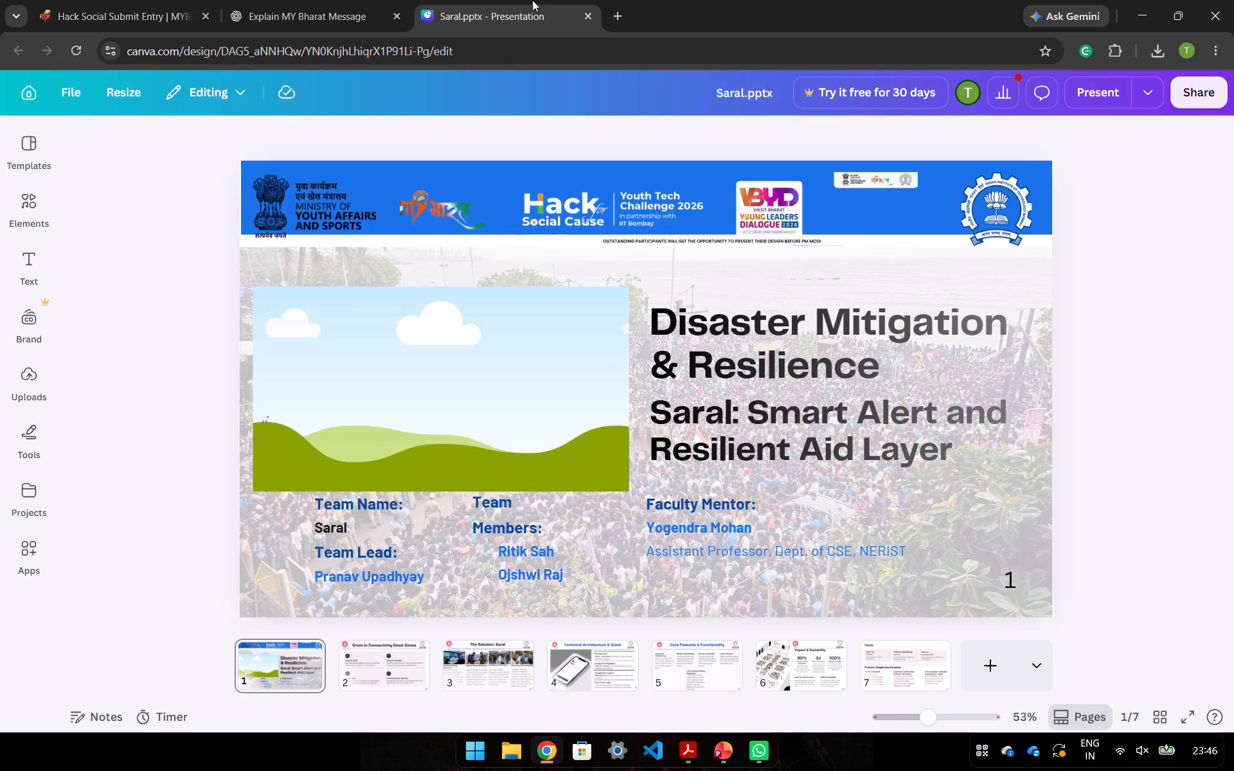
{"action": "left_click", "coordinate": [380, 657]}
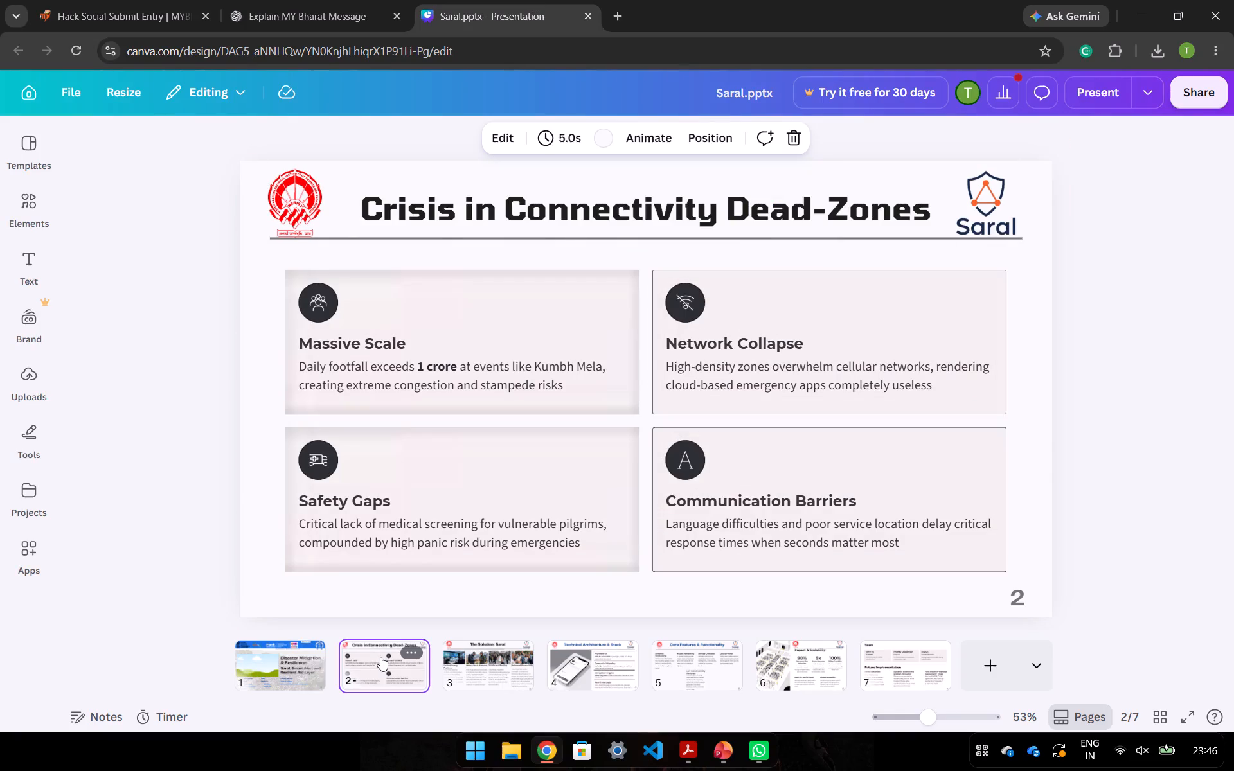
Switch from the Canva presentation to the Template_HSC_VBYLD_2027 PDF in Adobe Acrobat.
{"action": "key", "text": "alt+Tab"}
{"action": "key", "text": "alt+Tab"}
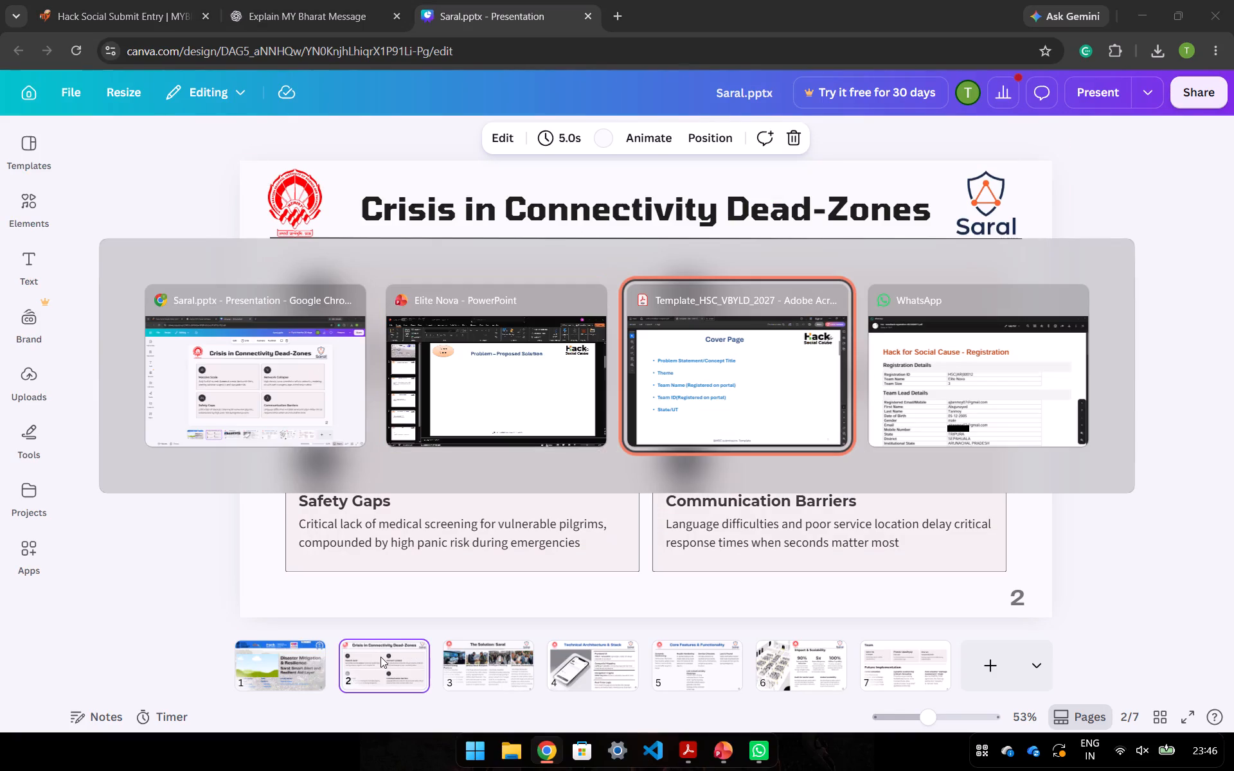
Switch to the Saral.pptx presentation in Canva and examine the problem and solution content on pages 2 and 3.
{"action": "key", "text": "alt+Tab"}
{"action": "key", "text": "alt+Tab"}
{"action": "key", "text": "alt+Tab"}
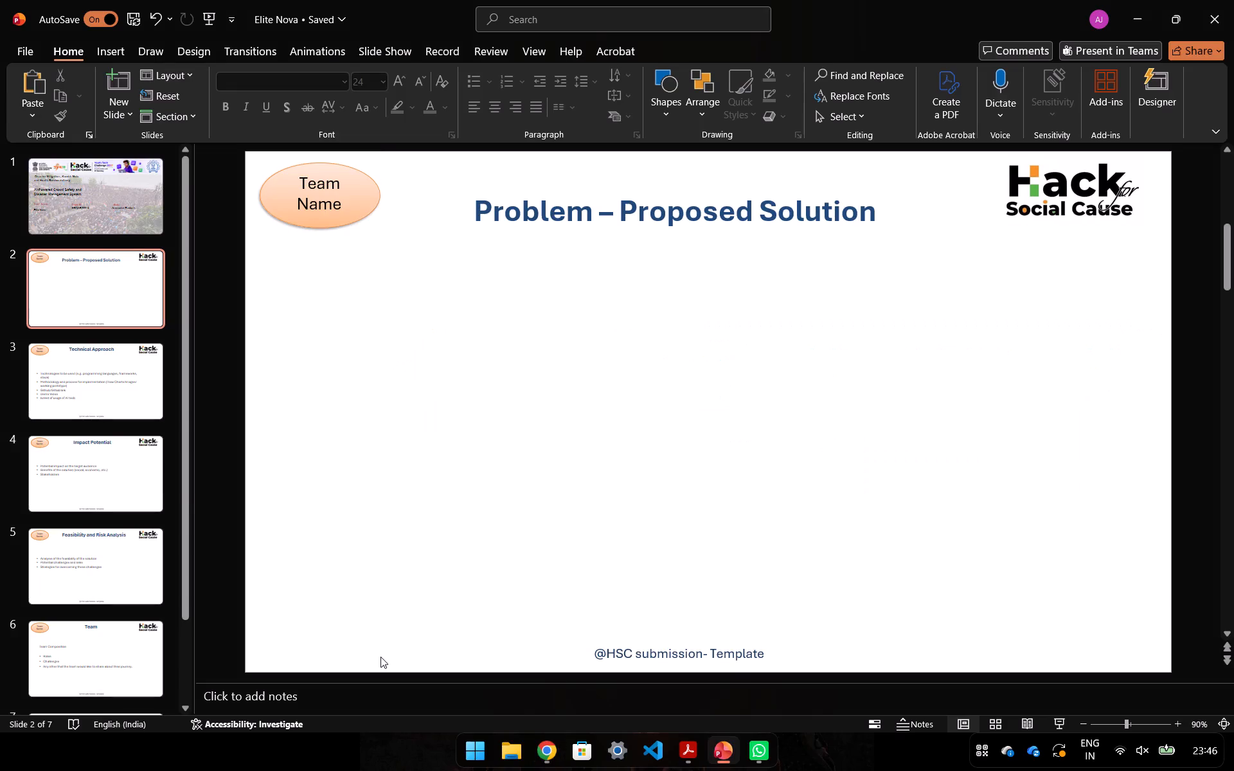
{"action": "key", "text": "alt+Tab"}
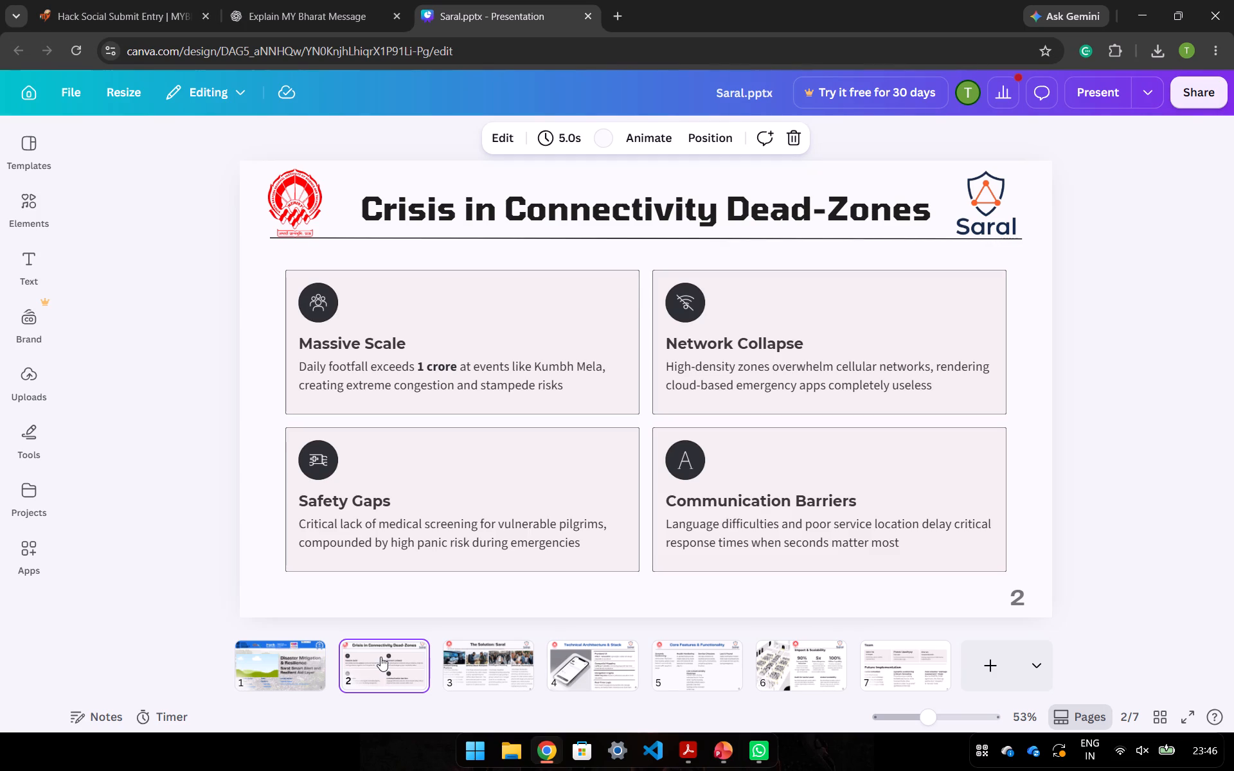
{"action": "left_click", "coordinate": [471, 651]}
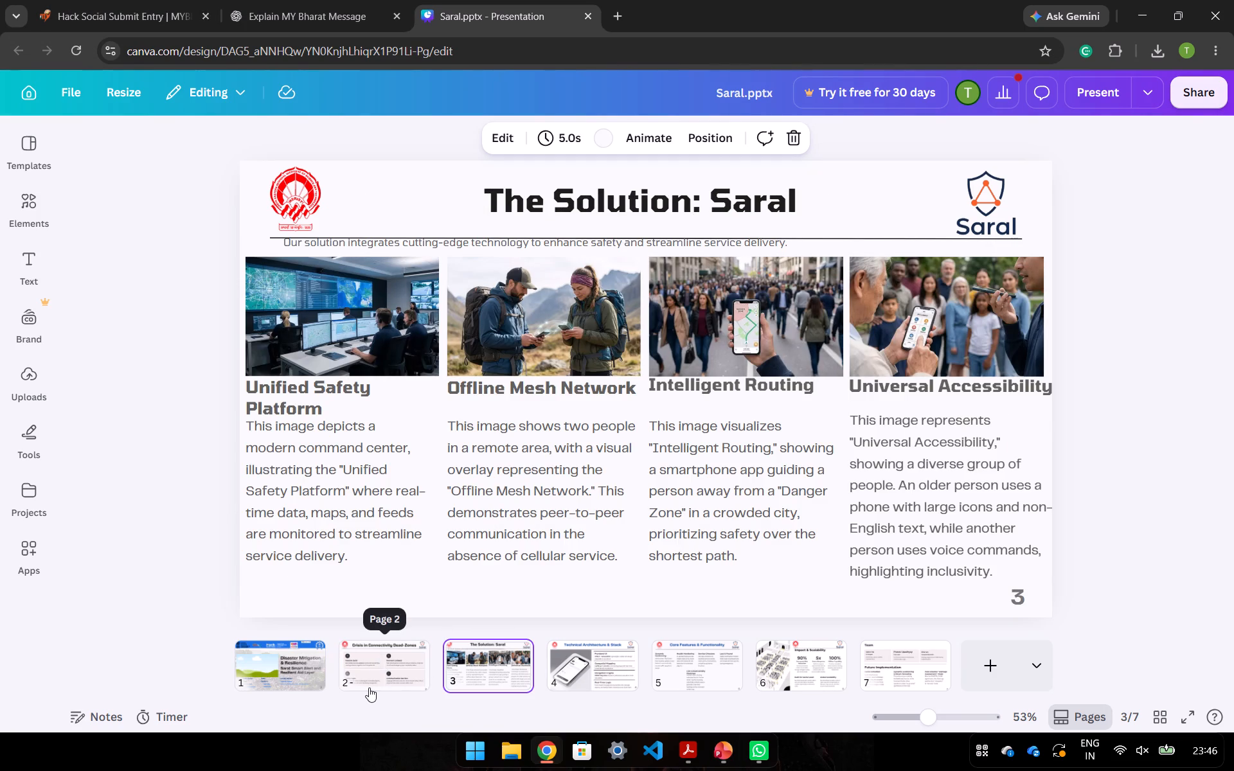
{"action": "left_click", "coordinate": [370, 675]}
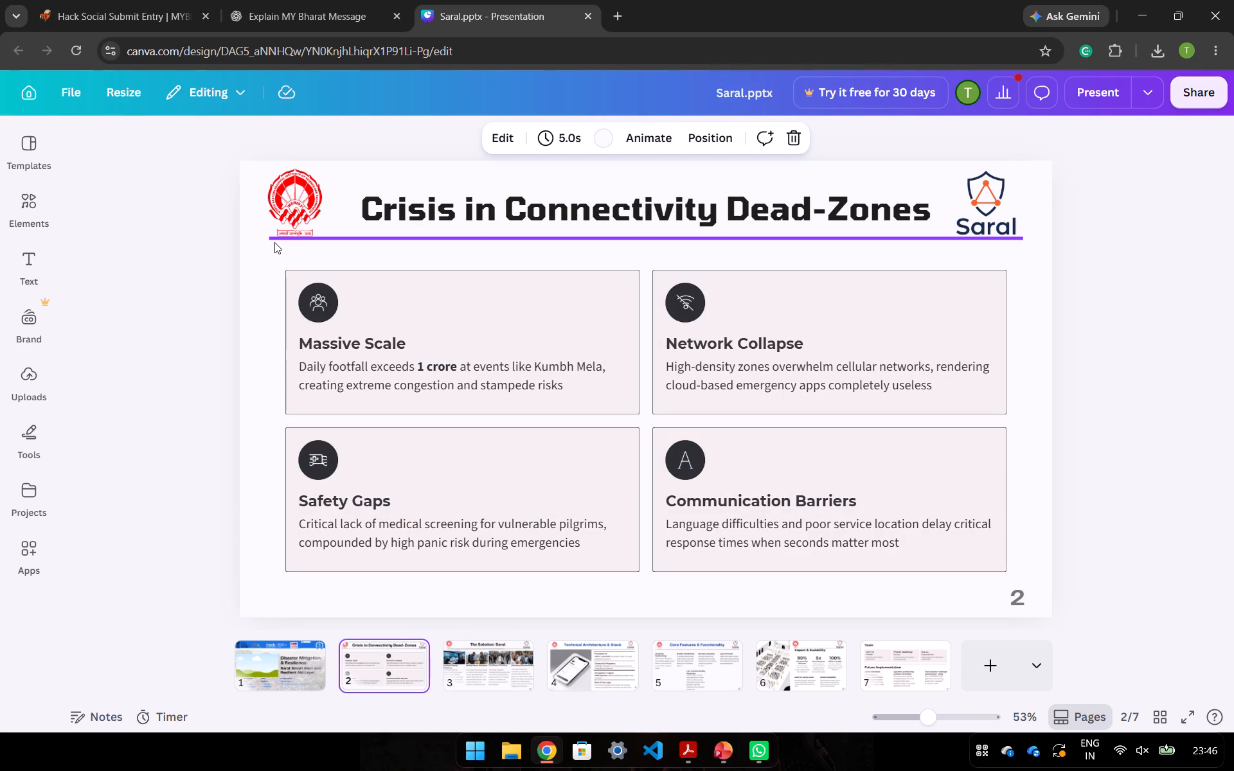
{"action": "left_click_drag", "start_coordinate": [275, 242], "coordinate": [1001, 580]}
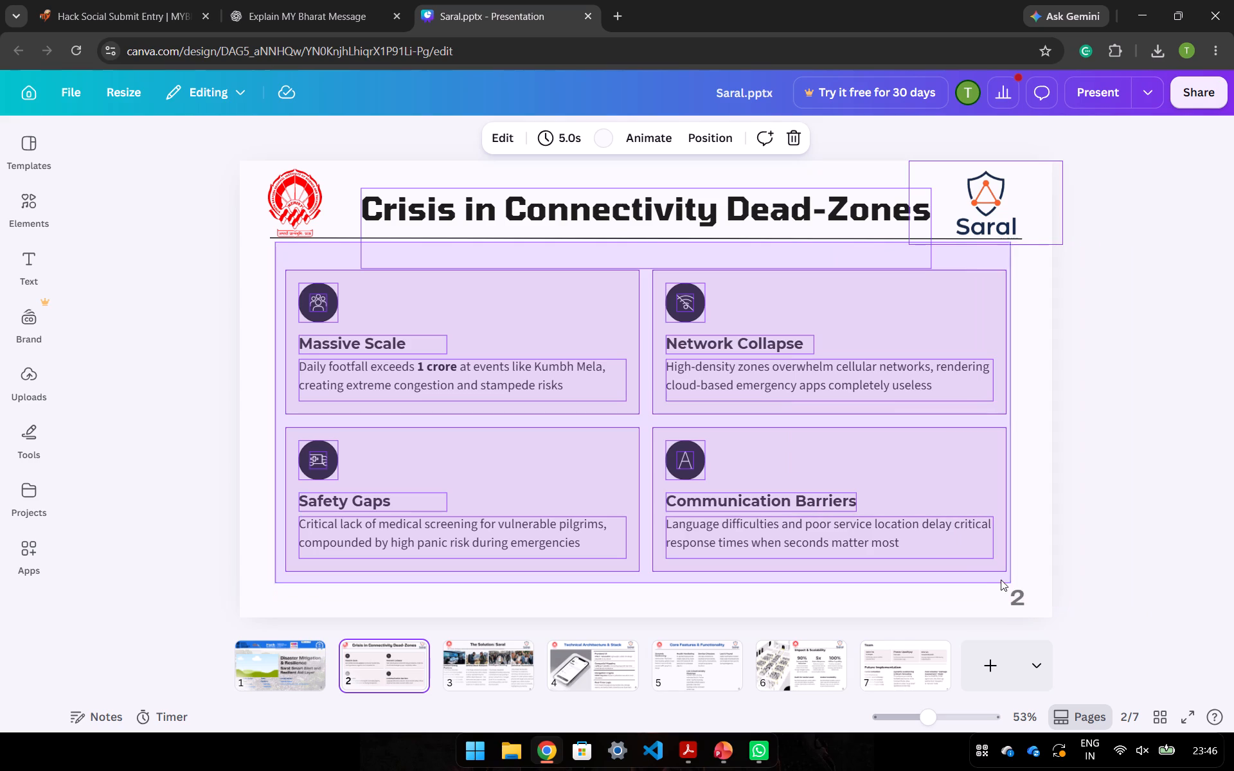
{"action": "left_click_drag", "start_coordinate": [1001, 580], "coordinate": [1015, 589]}
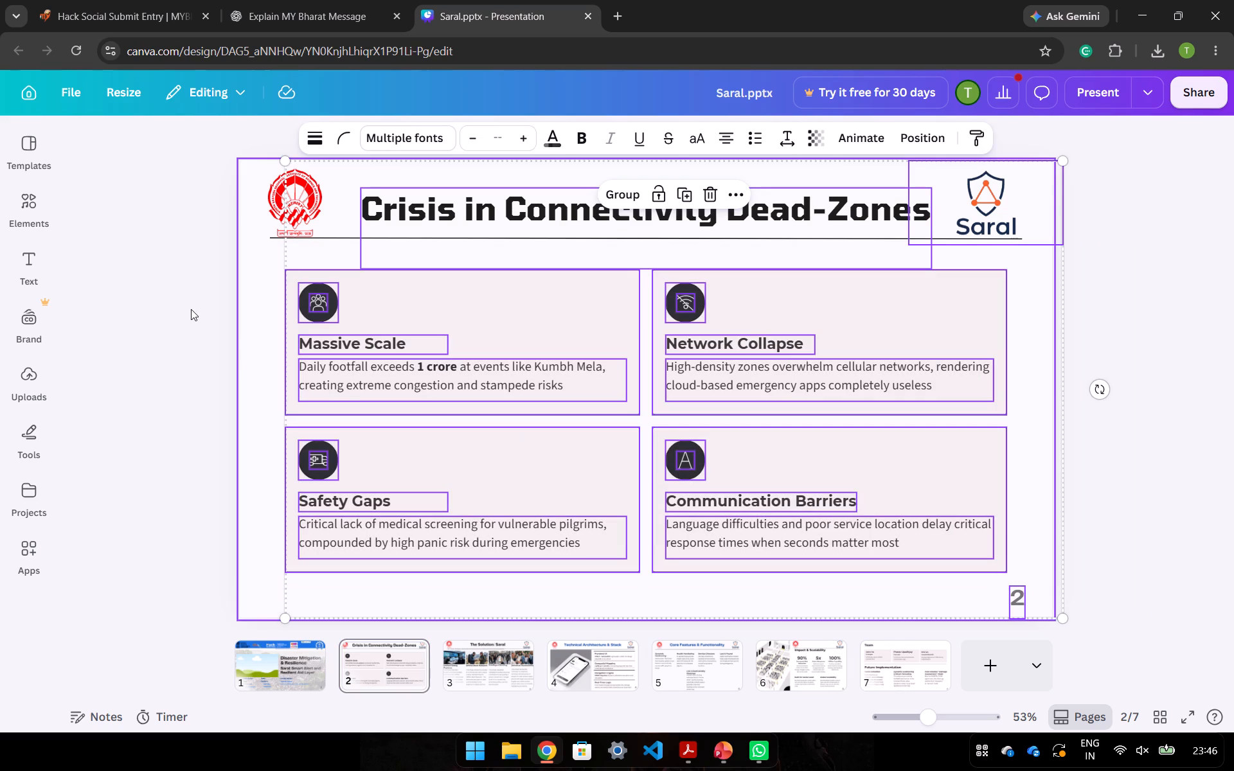
{"action": "left_click", "coordinate": [257, 328]}
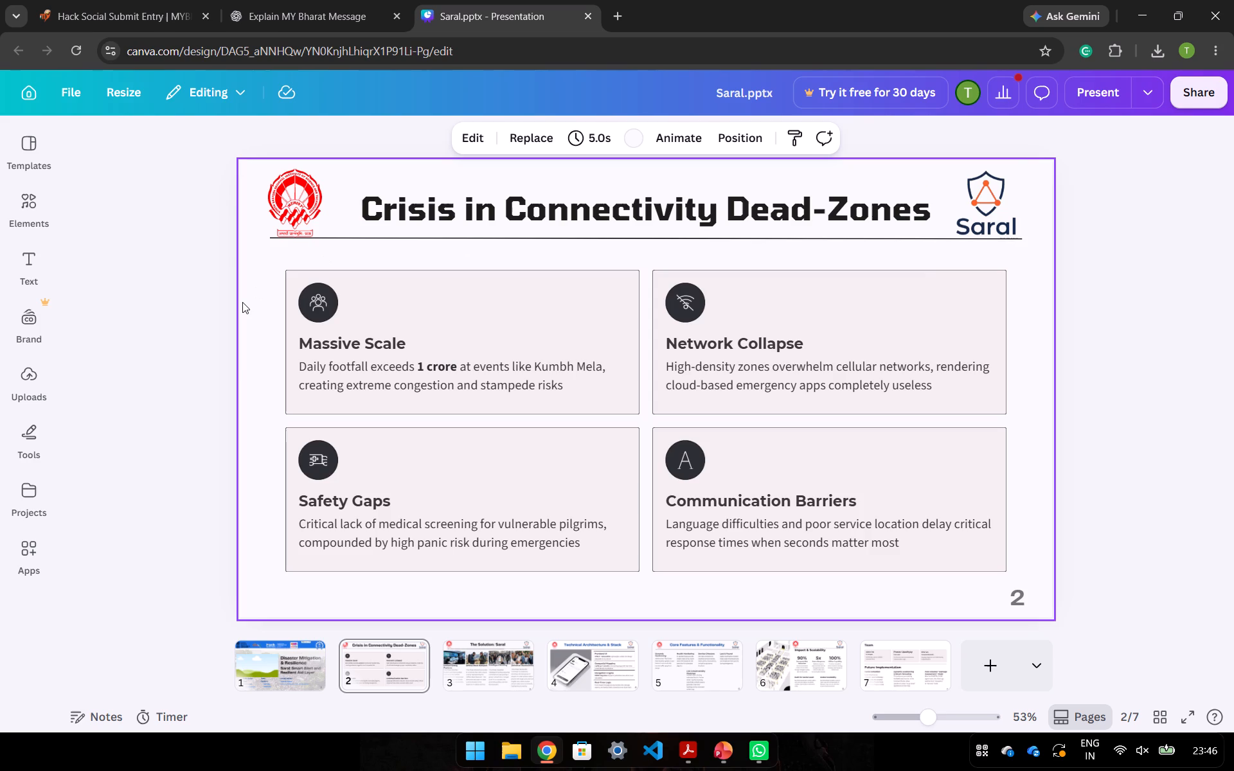
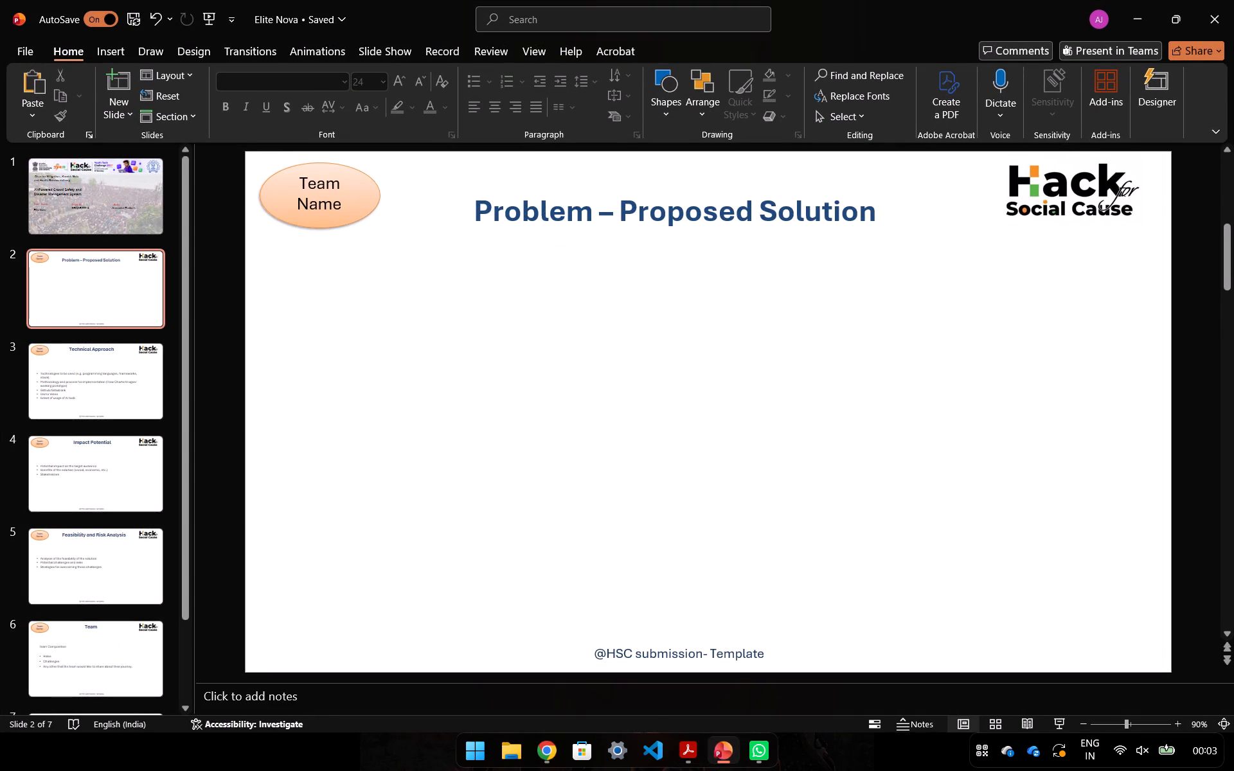
{"action": "left_click", "coordinate": [82, 373]}
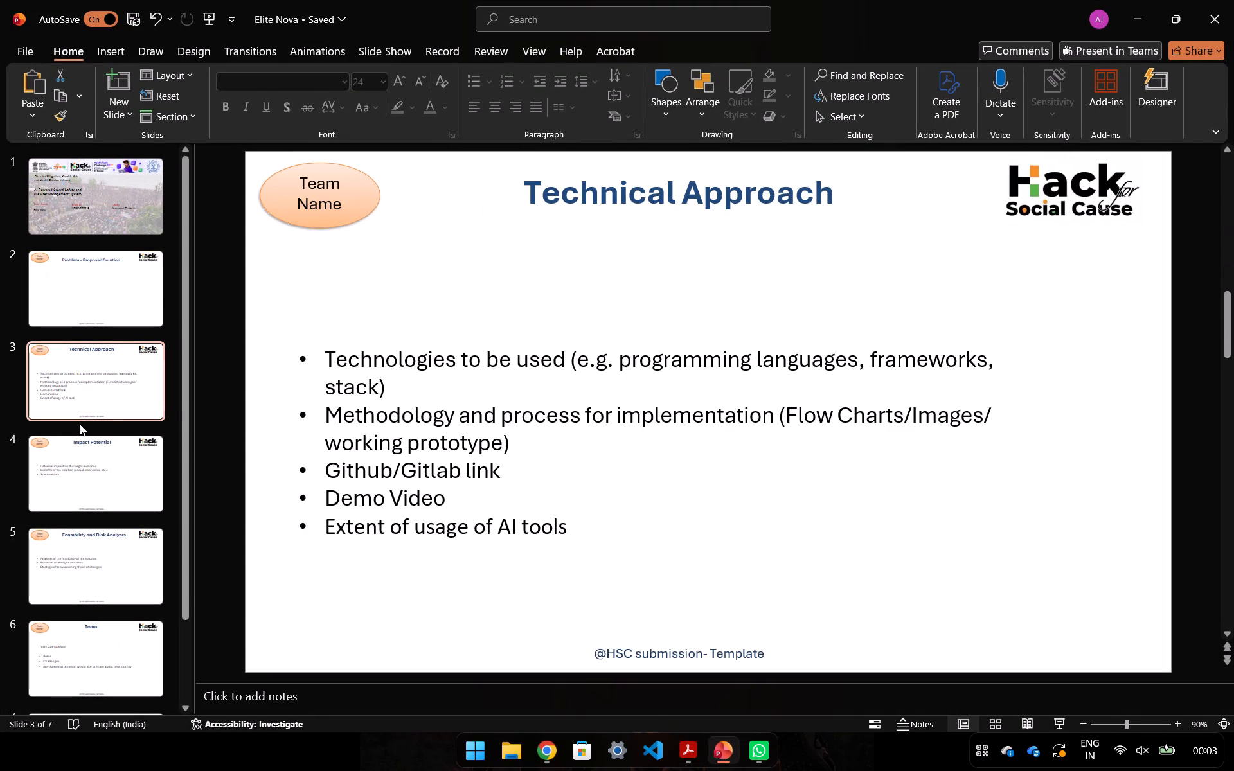
{"action": "left_click", "coordinate": [80, 454]}
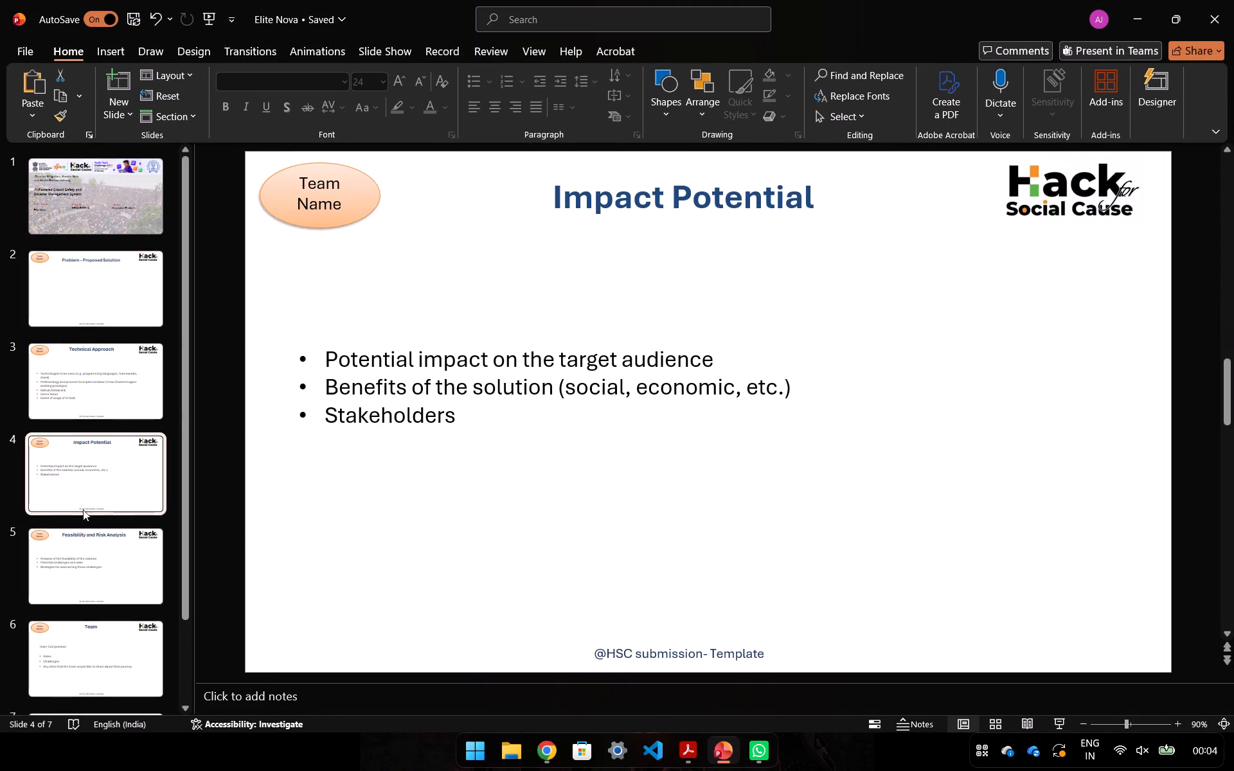
{"action": "left_click", "coordinate": [89, 549]}
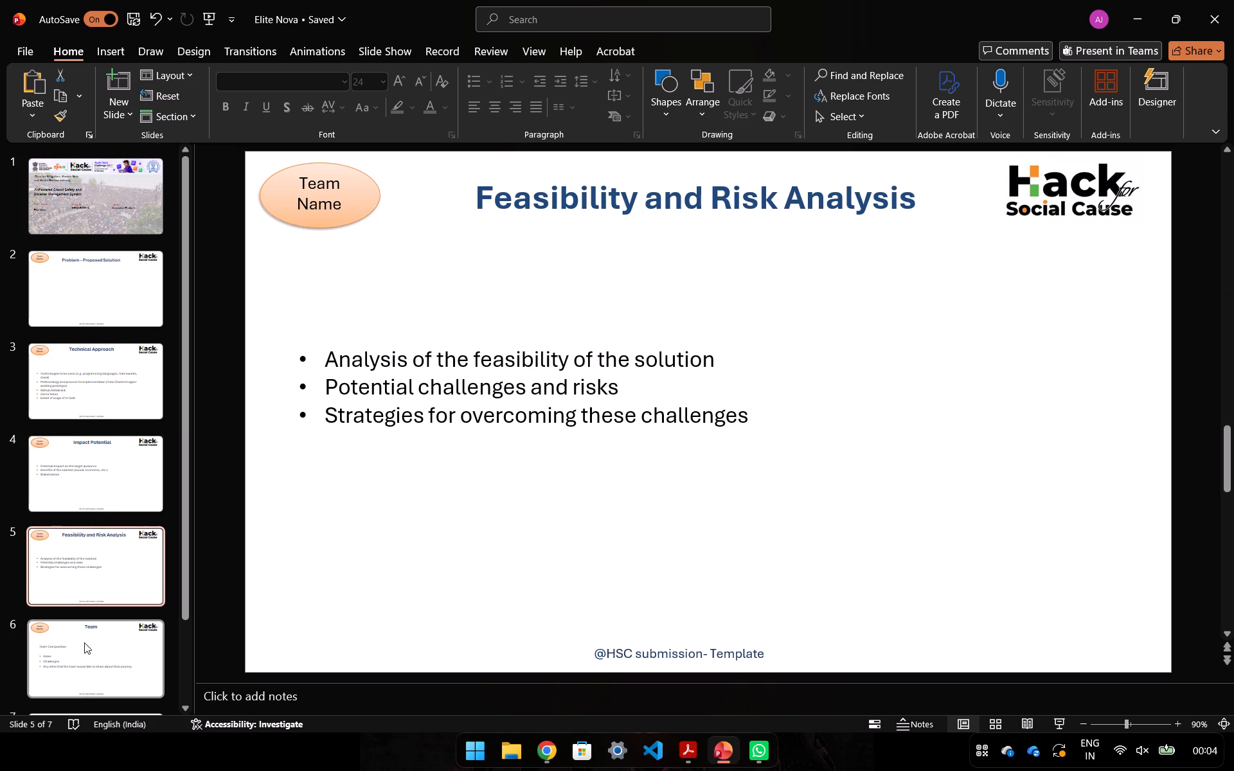
{"action": "left_click", "coordinate": [84, 642]}
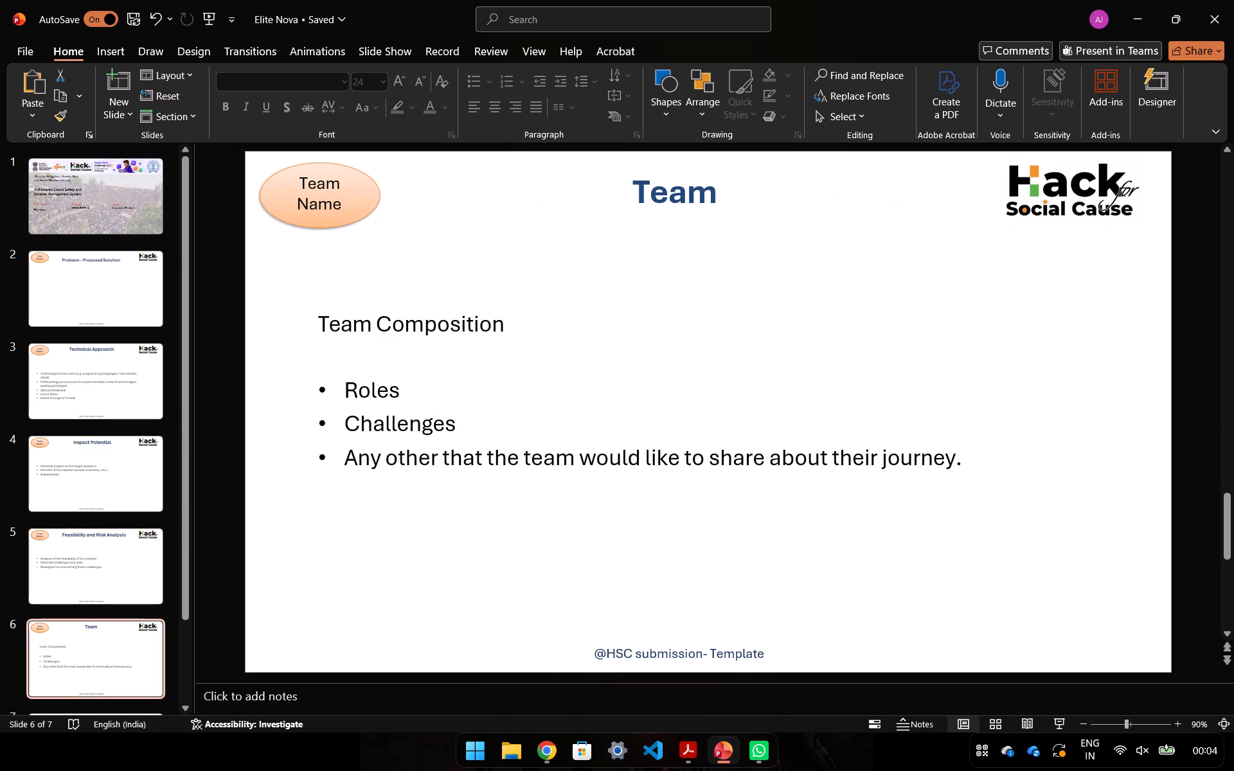
{"action": "left_click_drag", "start_coordinate": [324, 309], "coordinate": [610, 445]}
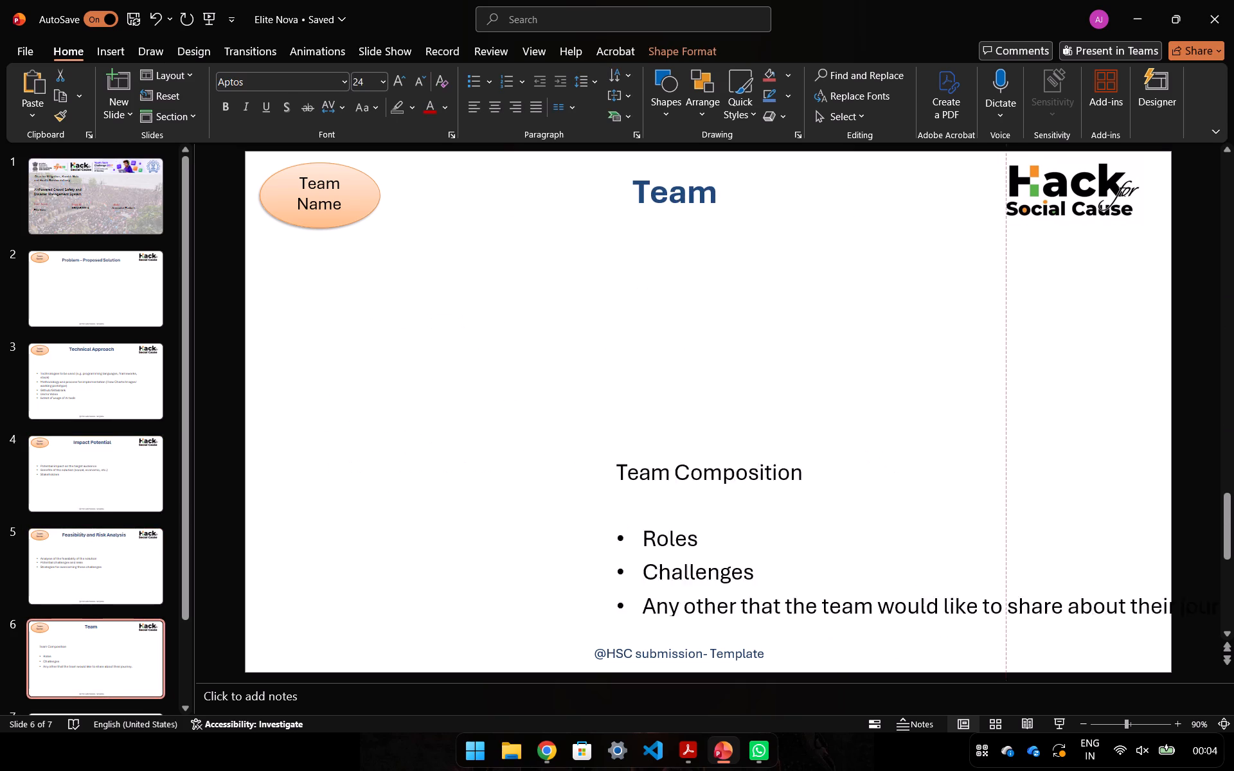
{"action": "left_click_drag", "start_coordinate": [610, 445], "coordinate": [384, 305]}
{"action": "left_click_drag", "start_coordinate": [384, 323], "coordinate": [961, 495]}
{"action": "key", "text": "BackSpace"}
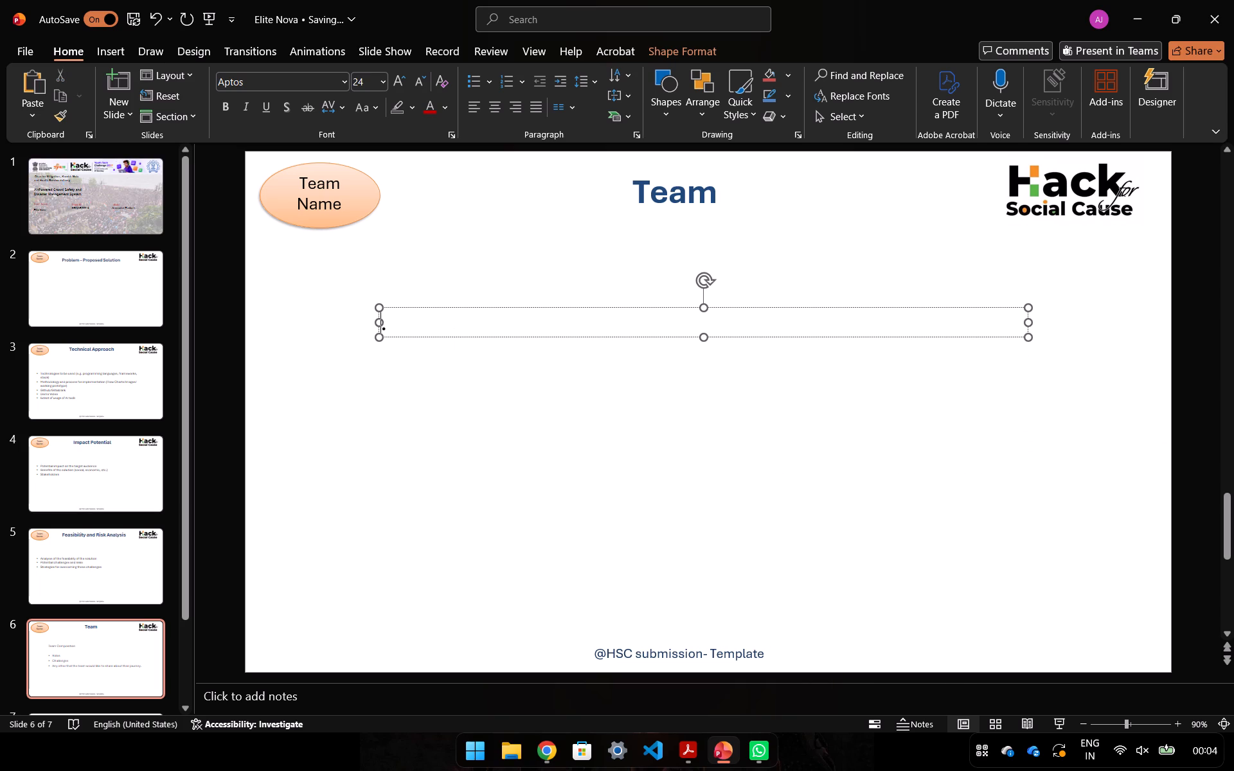
Remove the leftover bullet from the emptied text box on the Team slide.
{"action": "left_click", "coordinate": [499, 341]}
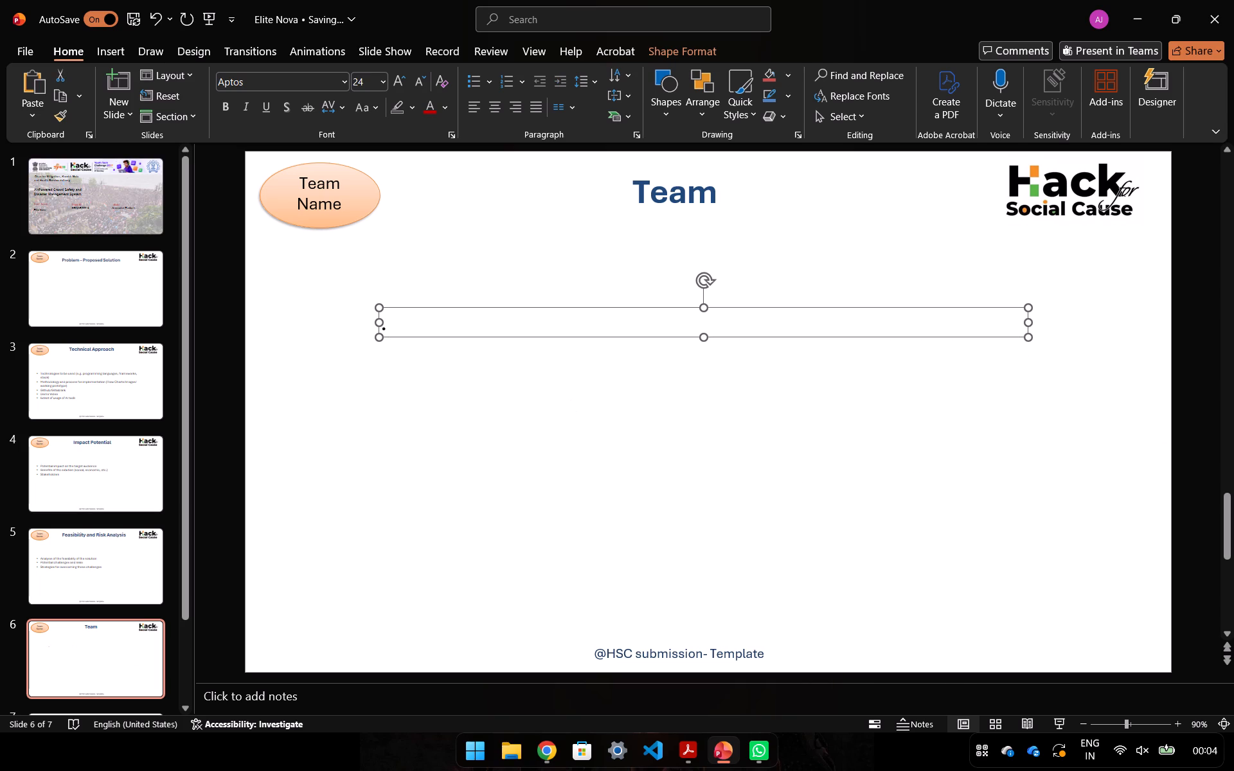
{"action": "left_click", "coordinate": [433, 326]}
{"action": "left_click", "coordinate": [433, 326]}
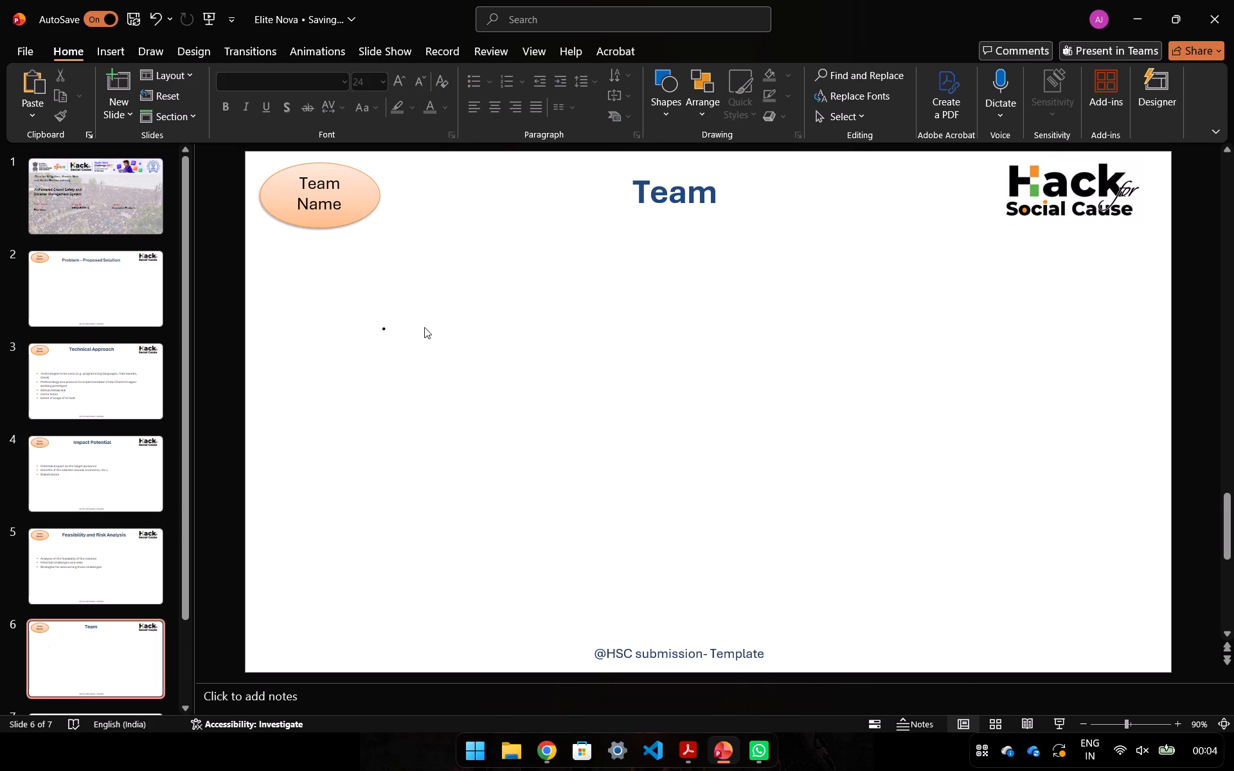
{"action": "left_click", "coordinate": [391, 333]}
{"action": "left_click", "coordinate": [389, 321]}
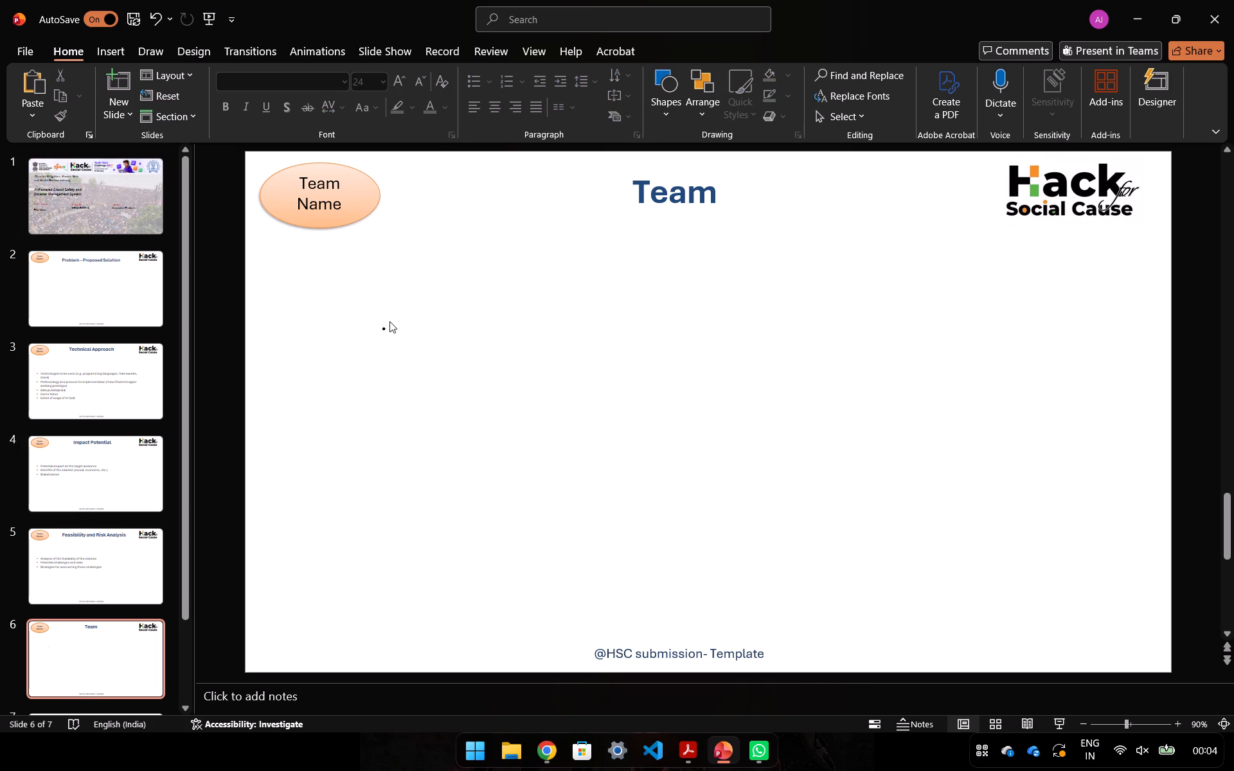
{"action": "left_click", "coordinate": [389, 321]}
{"action": "left_click", "coordinate": [393, 326]}
{"action": "left_click_drag", "start_coordinate": [374, 333], "coordinate": [329, 351]}
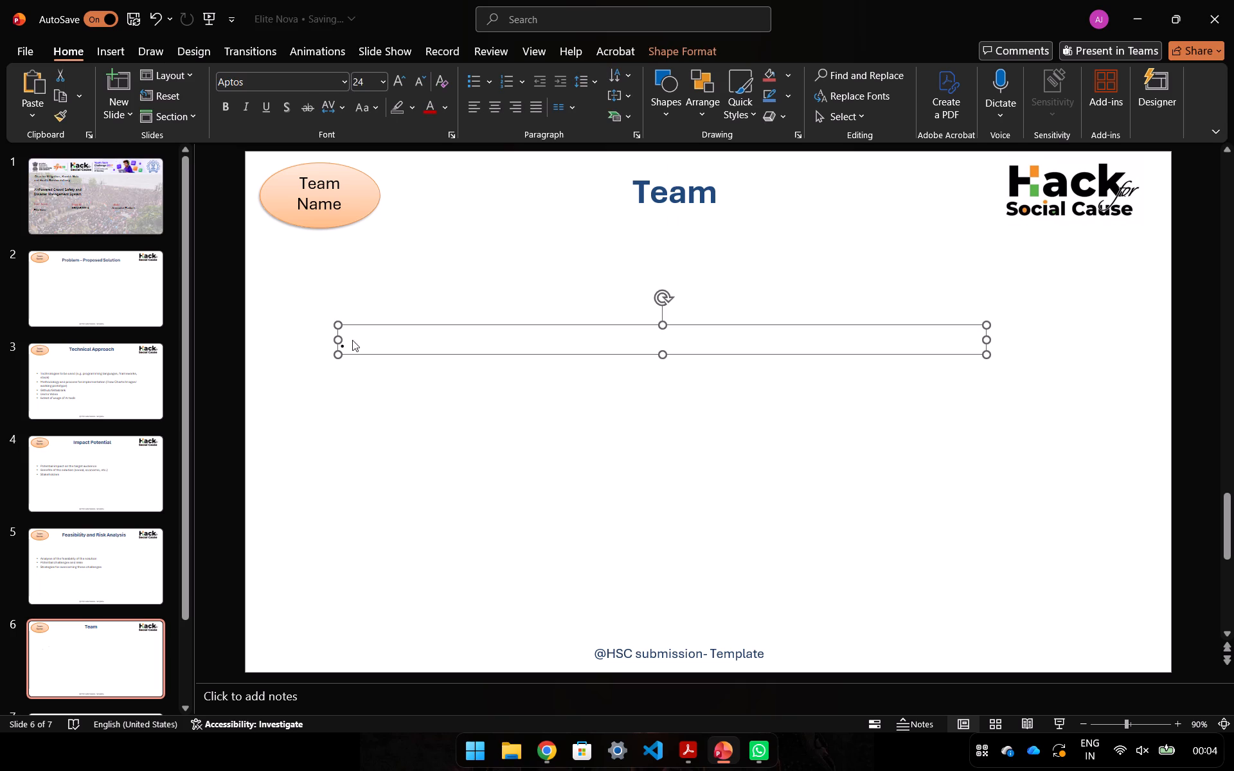
{"action": "left_click", "coordinate": [365, 339]}
{"action": "left_click", "coordinate": [365, 339]}
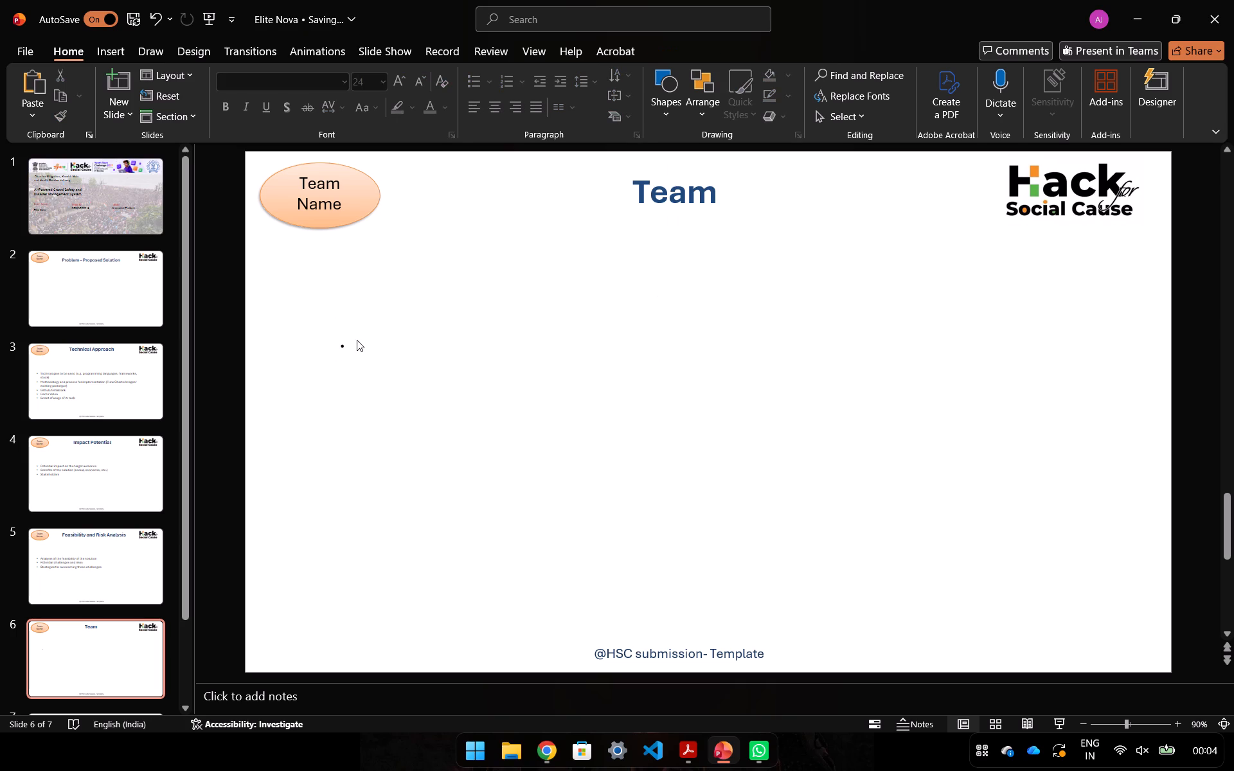
{"action": "left_click_drag", "start_coordinate": [357, 340], "coordinate": [339, 345]}
{"action": "left_click", "coordinate": [339, 345]}
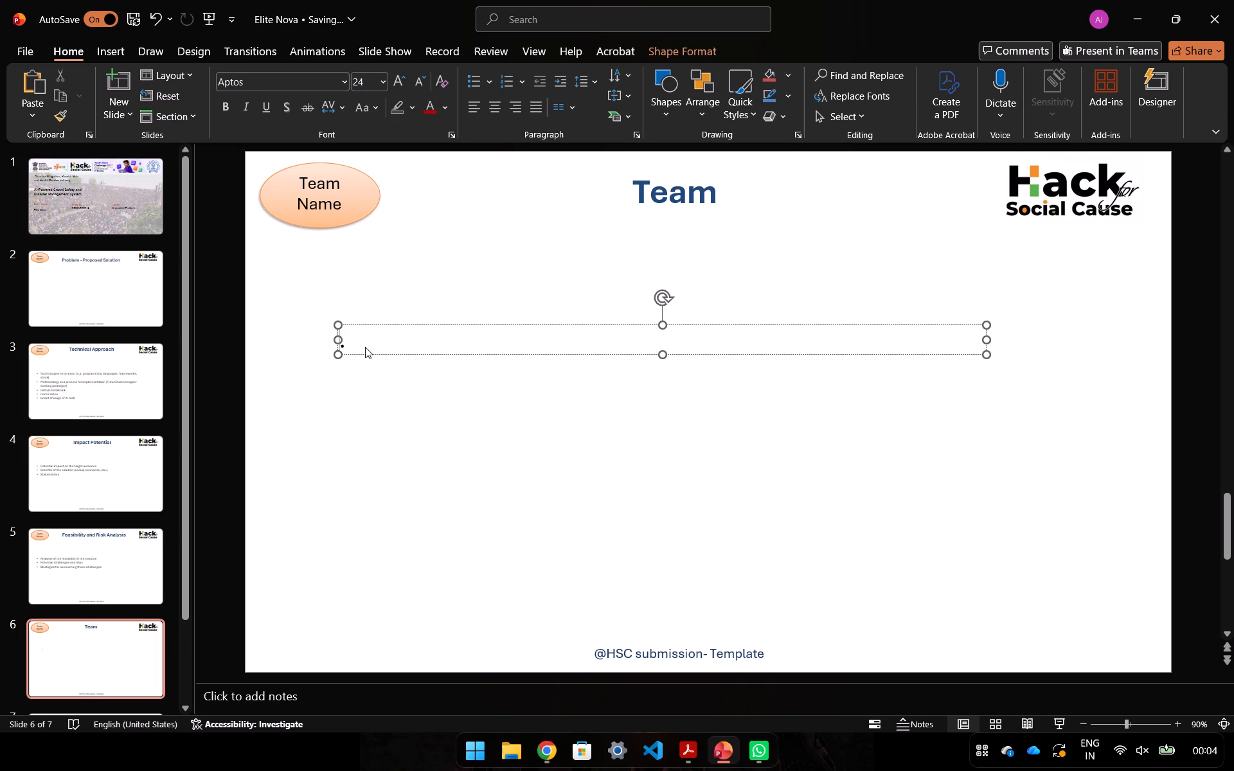
{"action": "key", "text": "Right"}
{"action": "key", "text": "BackSpace"}
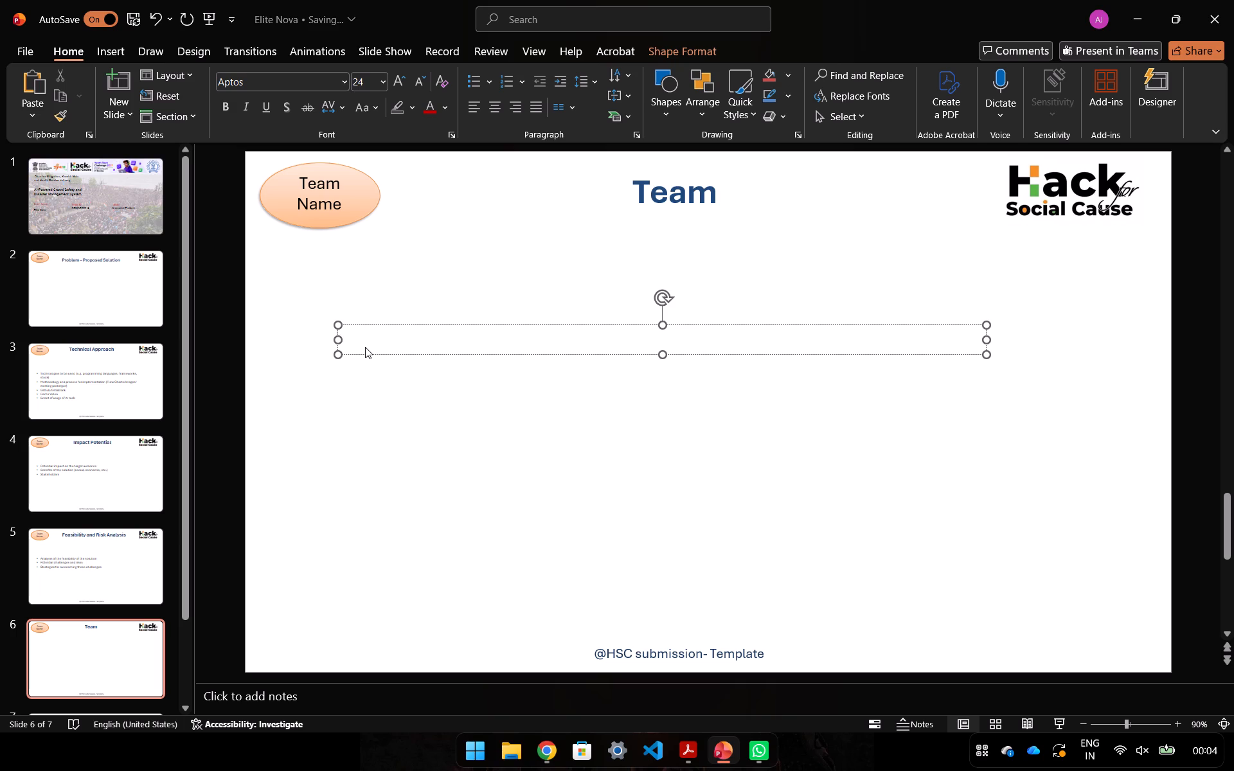
{"action": "left_click", "coordinate": [590, 347]}
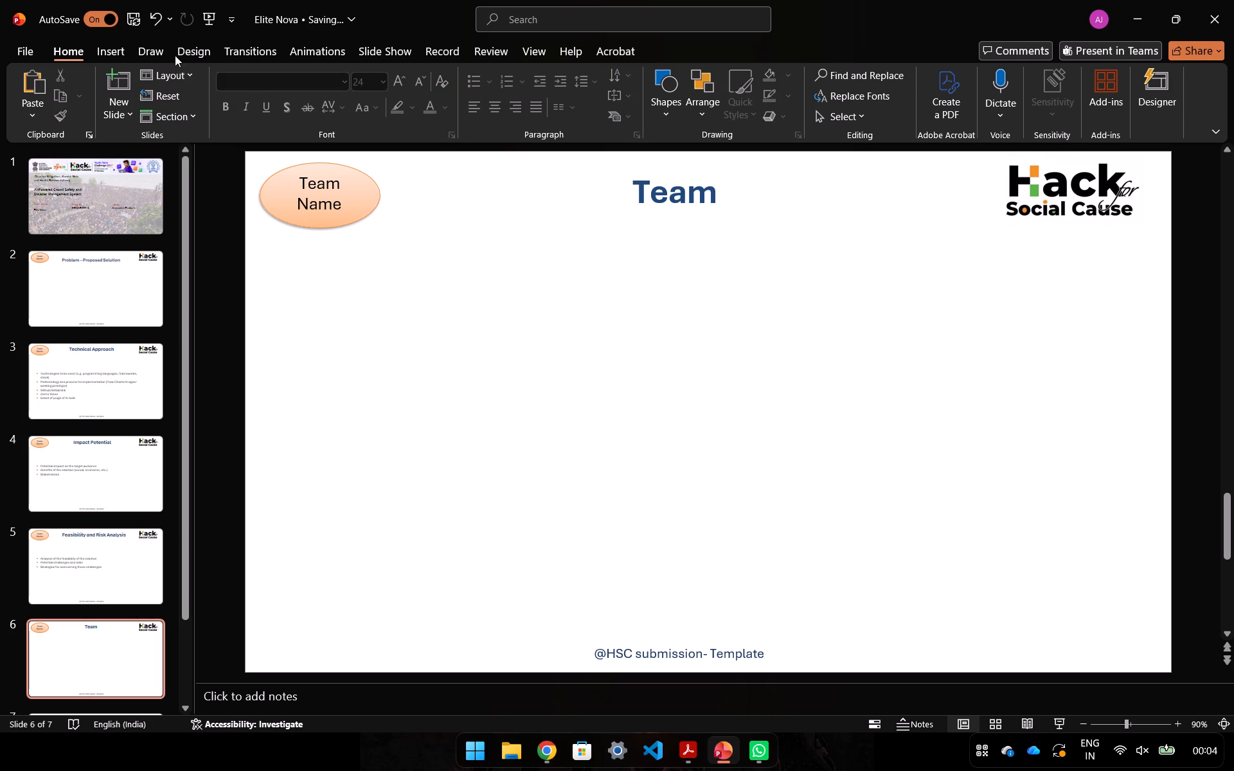
Insert the picture Analysis output 1 from the Downloads folder onto the Team slide.
{"action": "left_click", "coordinate": [118, 53]}
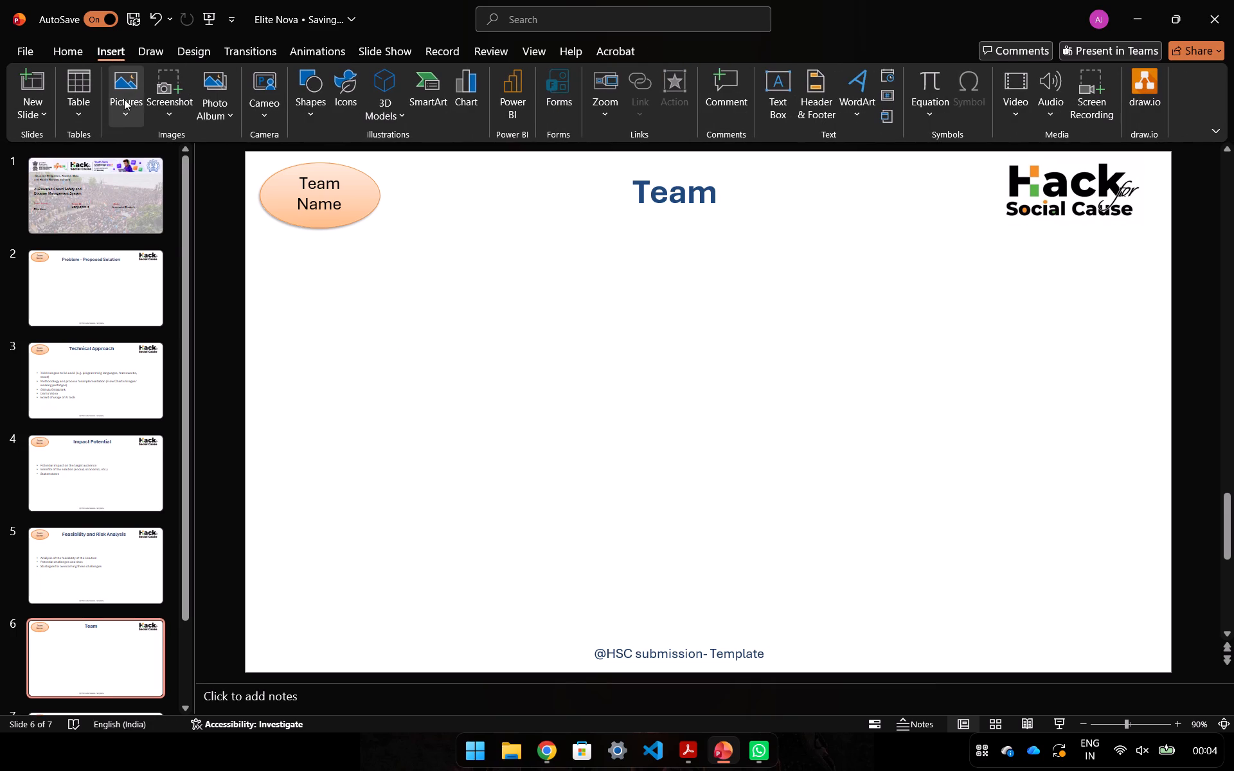
{"action": "left_click", "coordinate": [142, 99]}
{"action": "left_click", "coordinate": [176, 172]}
{"action": "left_click", "coordinate": [198, 153]}
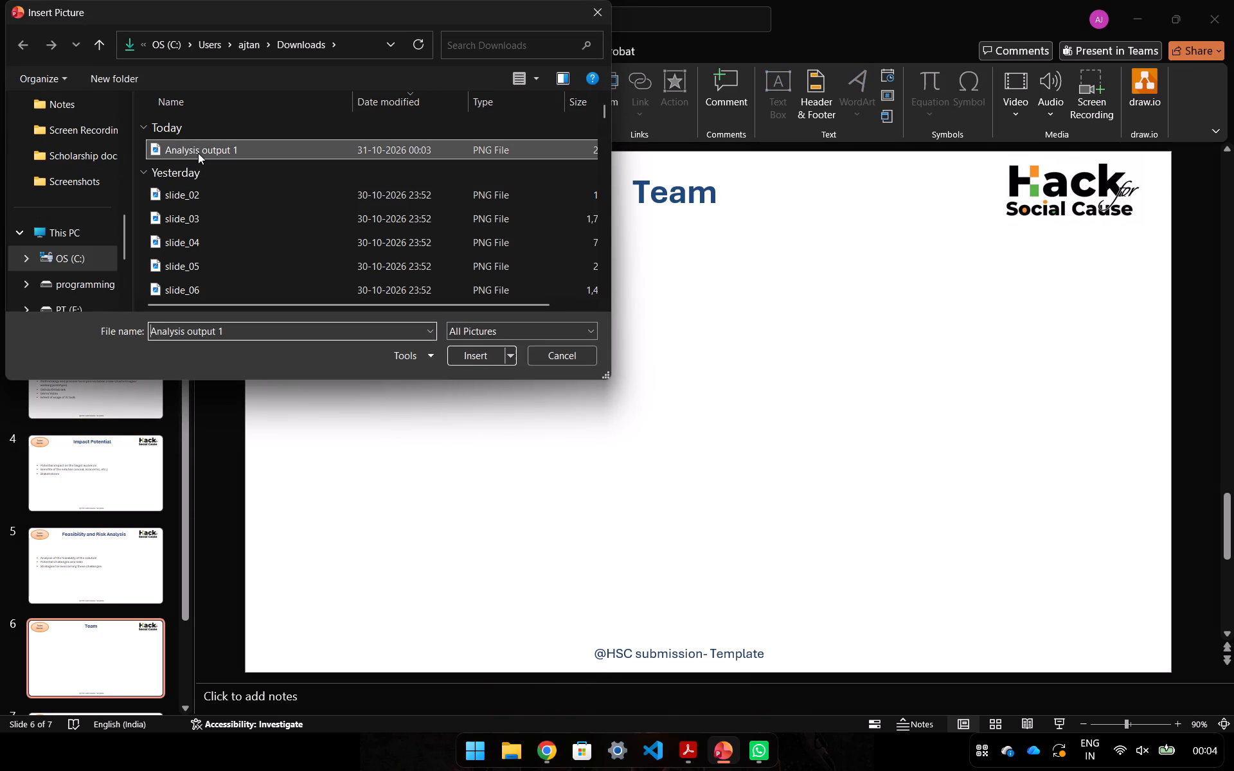
{"action": "left_click", "coordinate": [468, 356]}
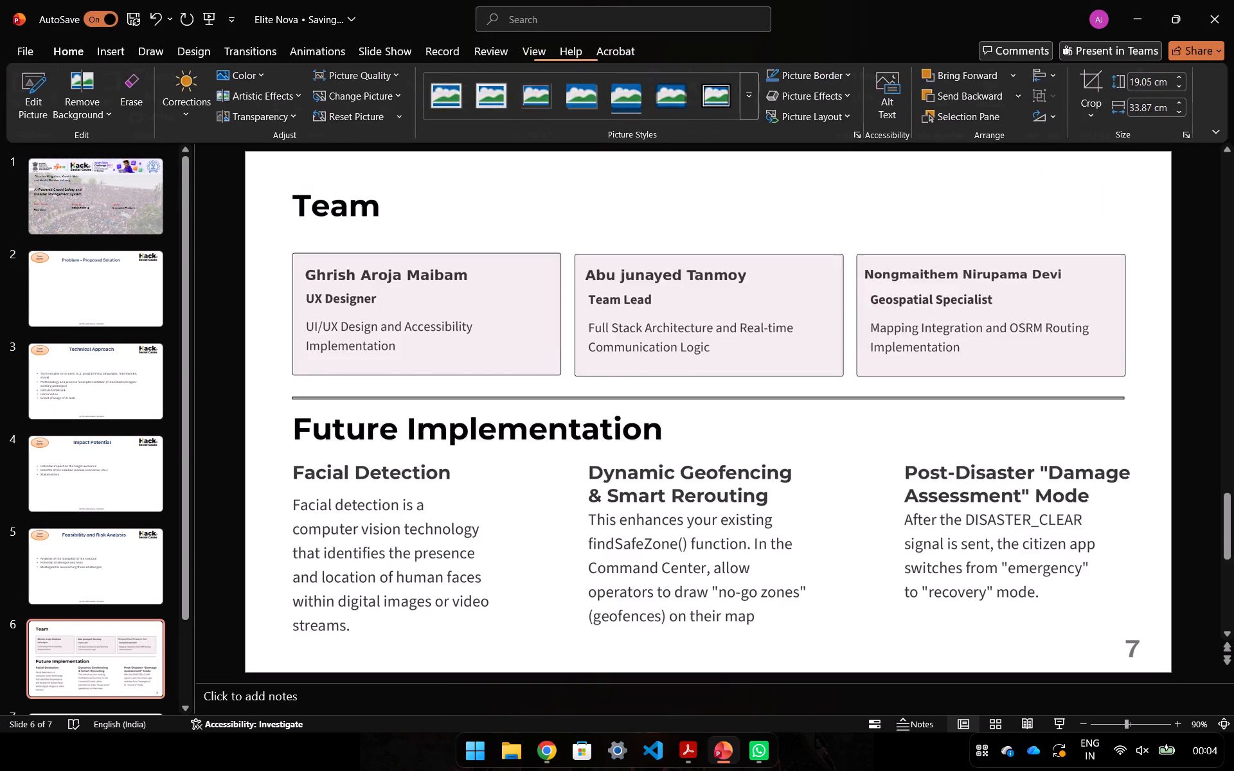
{"action": "left_click", "coordinate": [126, 670]}
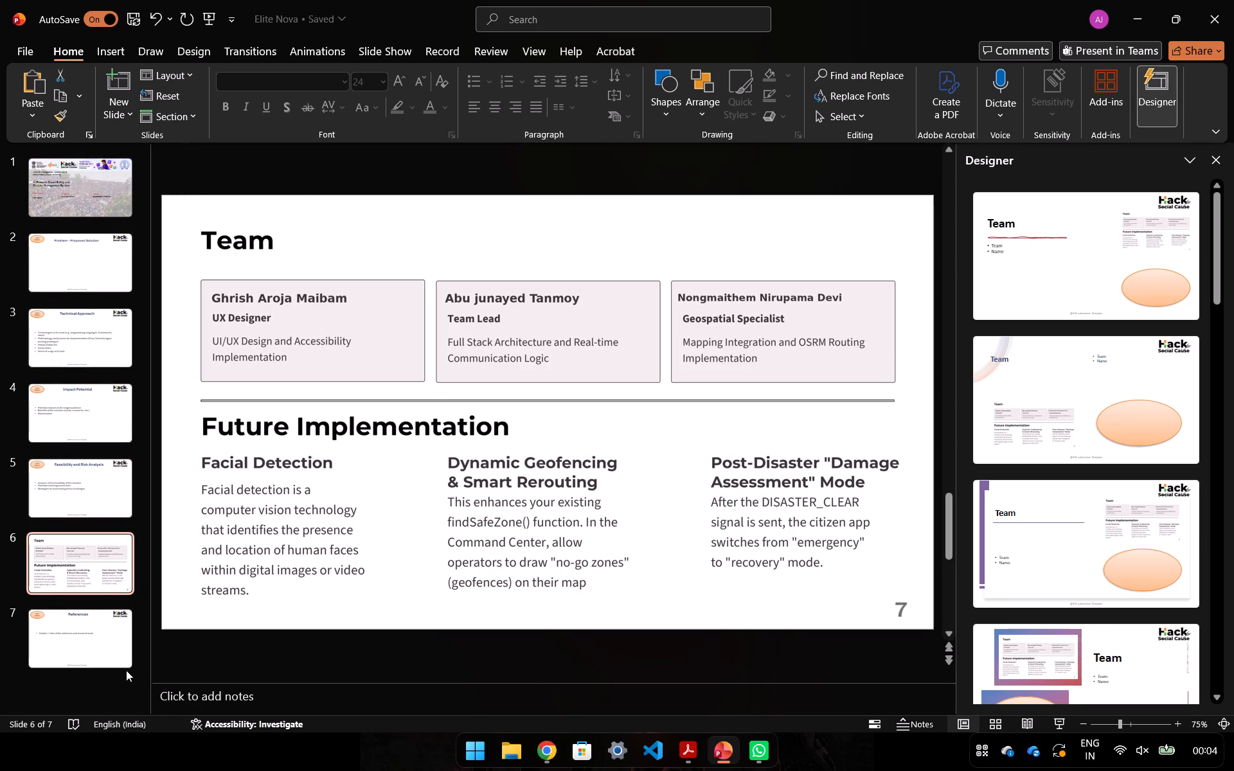
Shrink the inserted picture from its upper edge so it starts just below the slide's header with the Hack for Social Cause logo.
{"action": "left_click", "coordinate": [389, 249]}
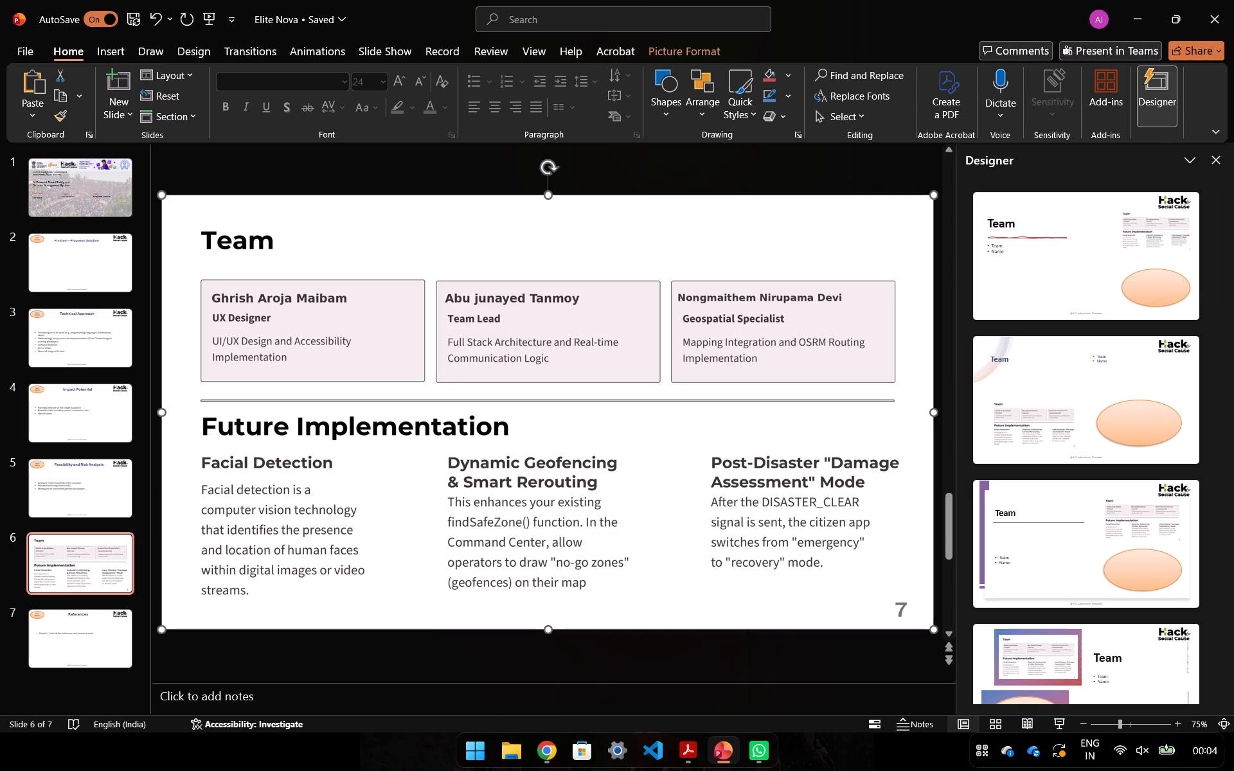
{"action": "left_click", "coordinate": [542, 193]}
{"action": "left_click_drag", "start_coordinate": [550, 195], "coordinate": [553, 236]}
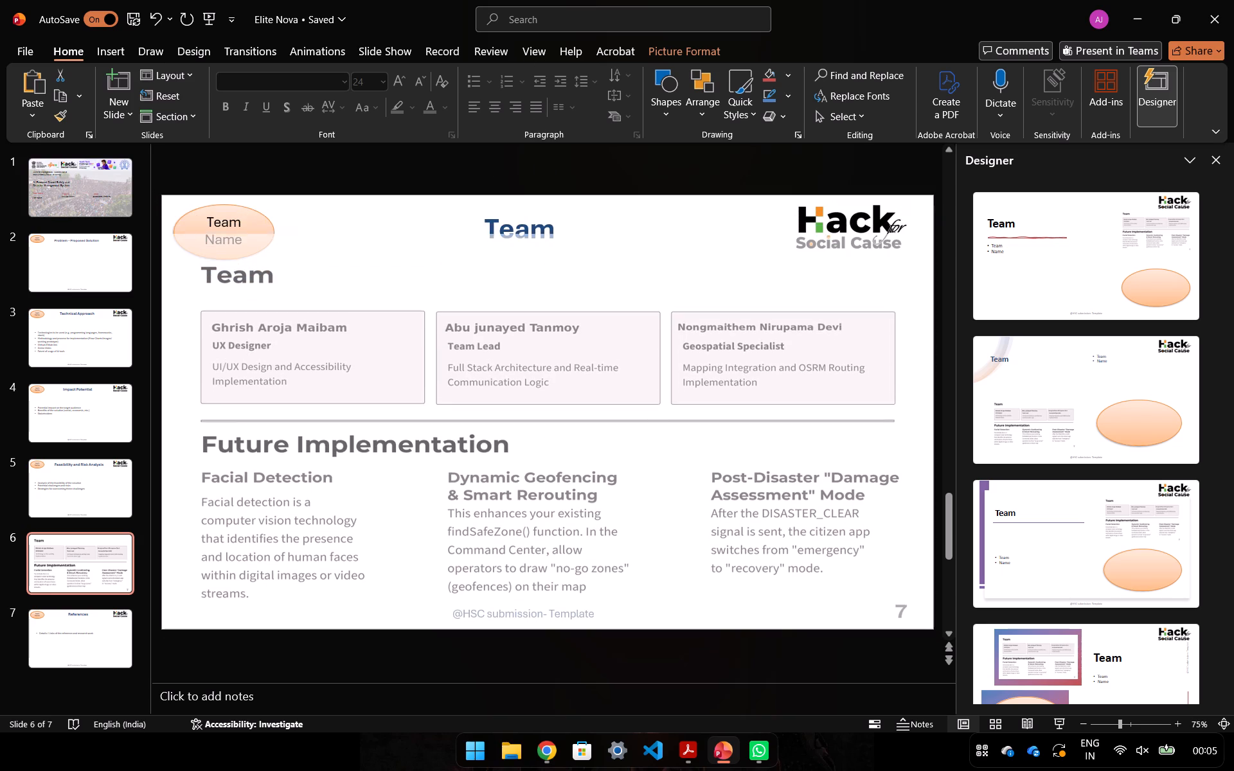
{"action": "left_click_drag", "start_coordinate": [553, 236], "coordinate": [553, 269]}
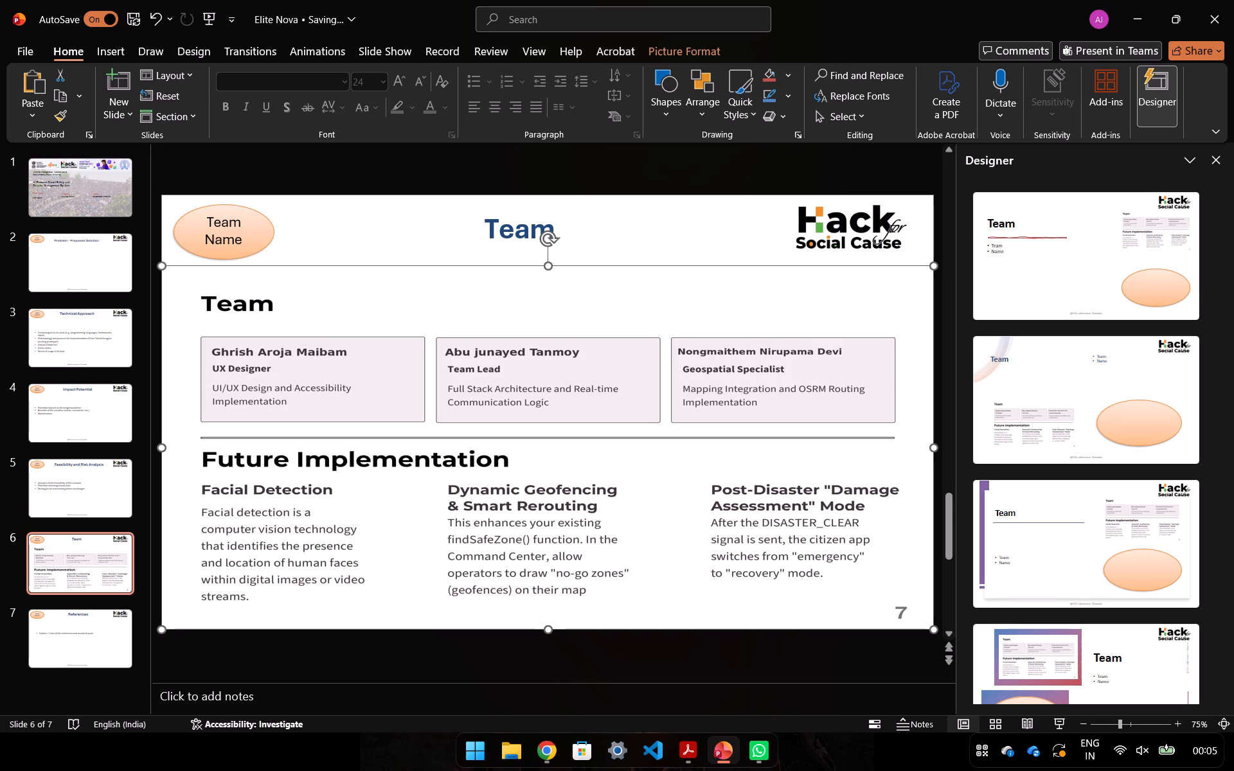
Delete the text Team from the title placeholder in the Team slide's header.
{"action": "left_click", "coordinate": [522, 228]}
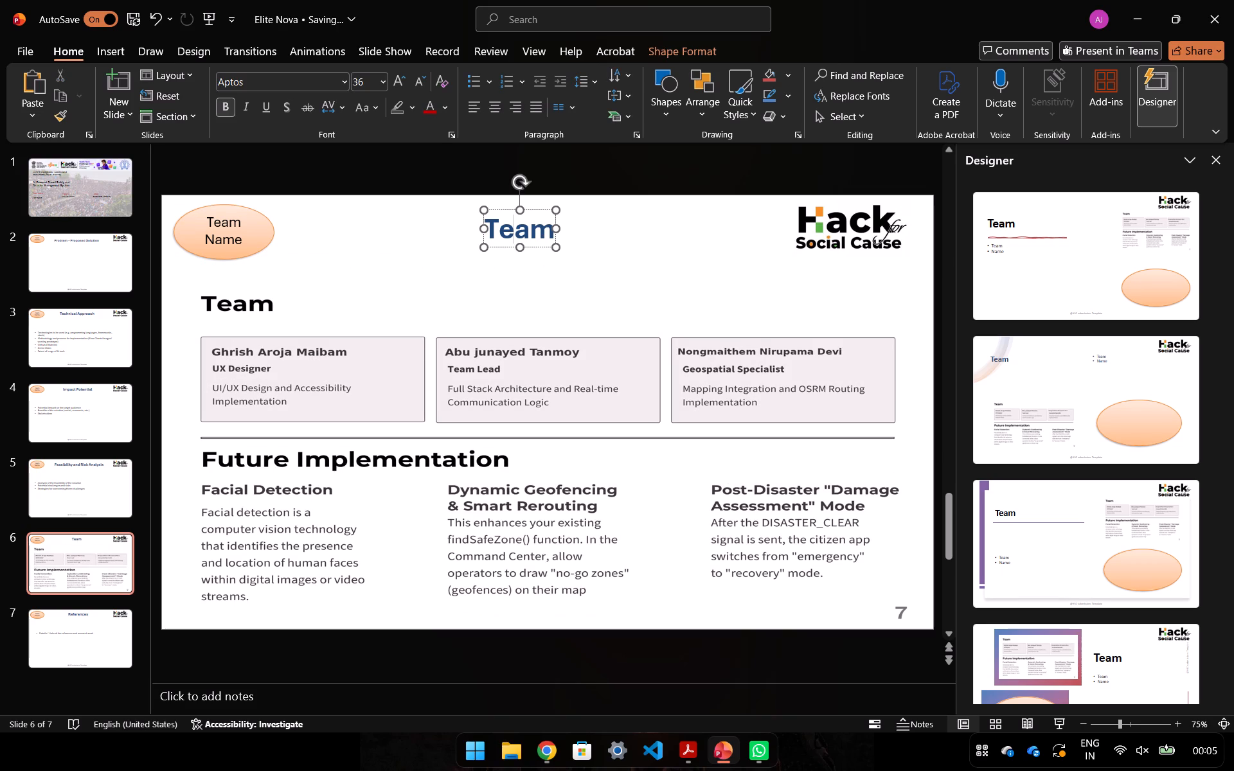
{"action": "left_click", "coordinate": [551, 234]}
{"action": "key", "text": "BackSpace"}
{"action": "key", "text": "backslash"}
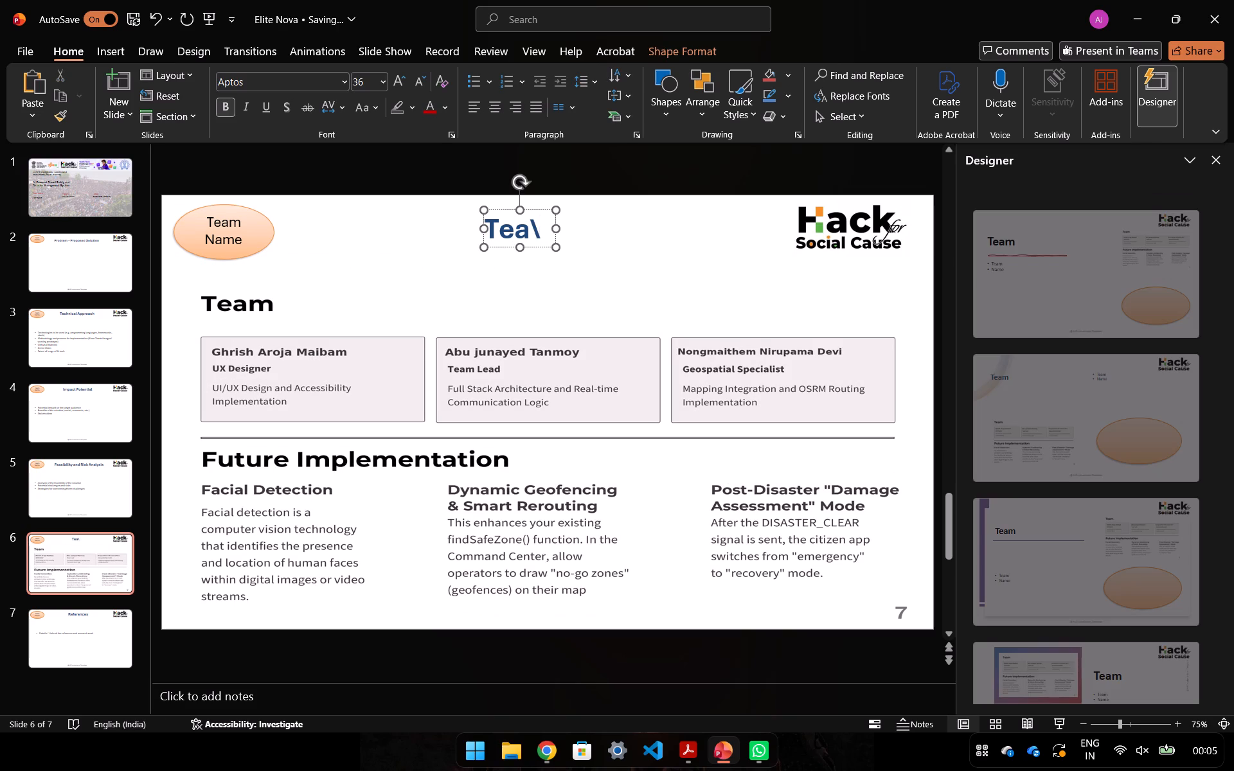
{"action": "key", "text": "BackSpace"}
{"action": "key", "text": "BackSpace"}
{"action": "key", "text": "BackSpace"}
{"action": "key", "text": "BackSpace"}
{"action": "left_click", "coordinate": [465, 239]}
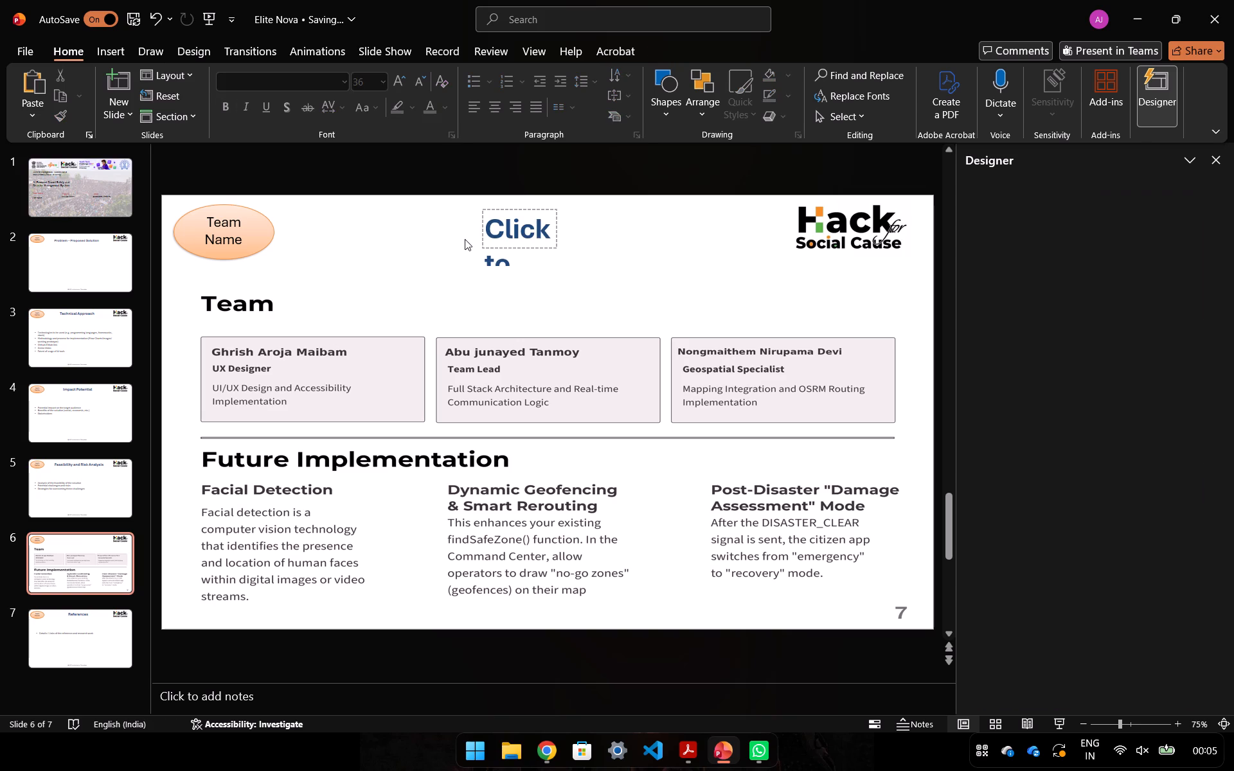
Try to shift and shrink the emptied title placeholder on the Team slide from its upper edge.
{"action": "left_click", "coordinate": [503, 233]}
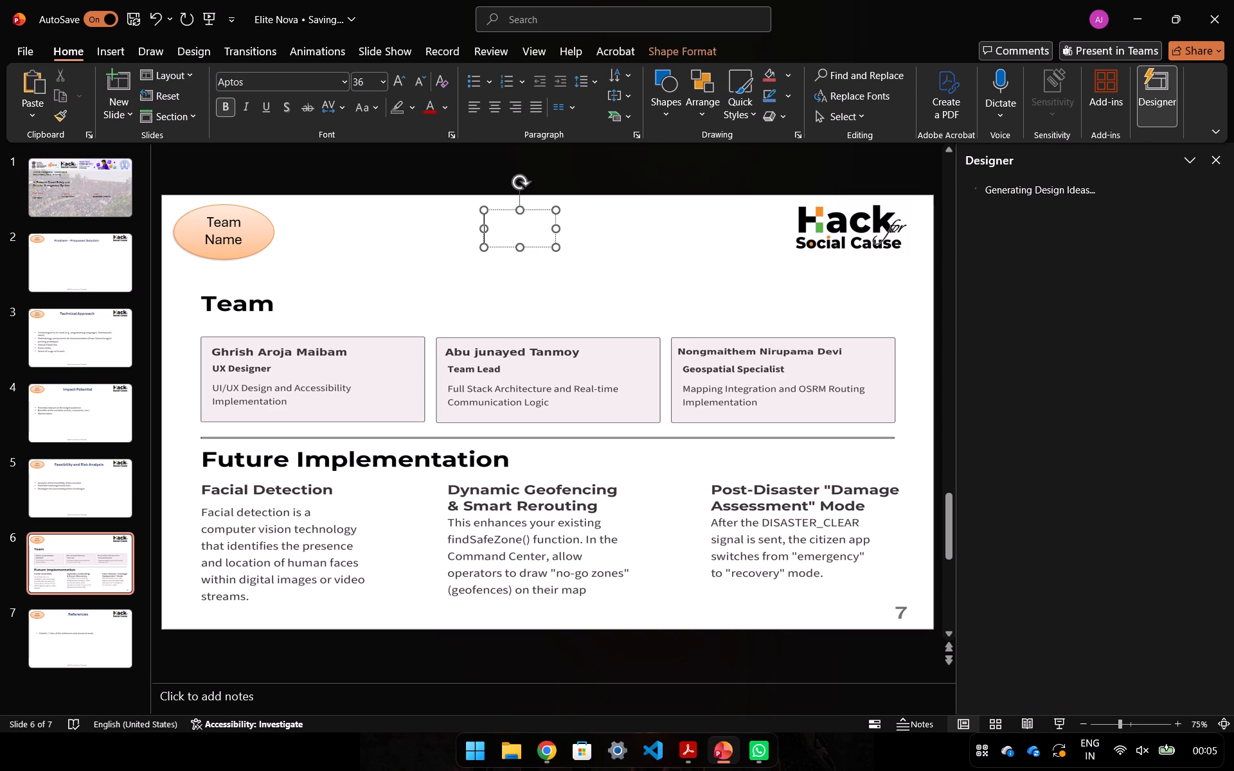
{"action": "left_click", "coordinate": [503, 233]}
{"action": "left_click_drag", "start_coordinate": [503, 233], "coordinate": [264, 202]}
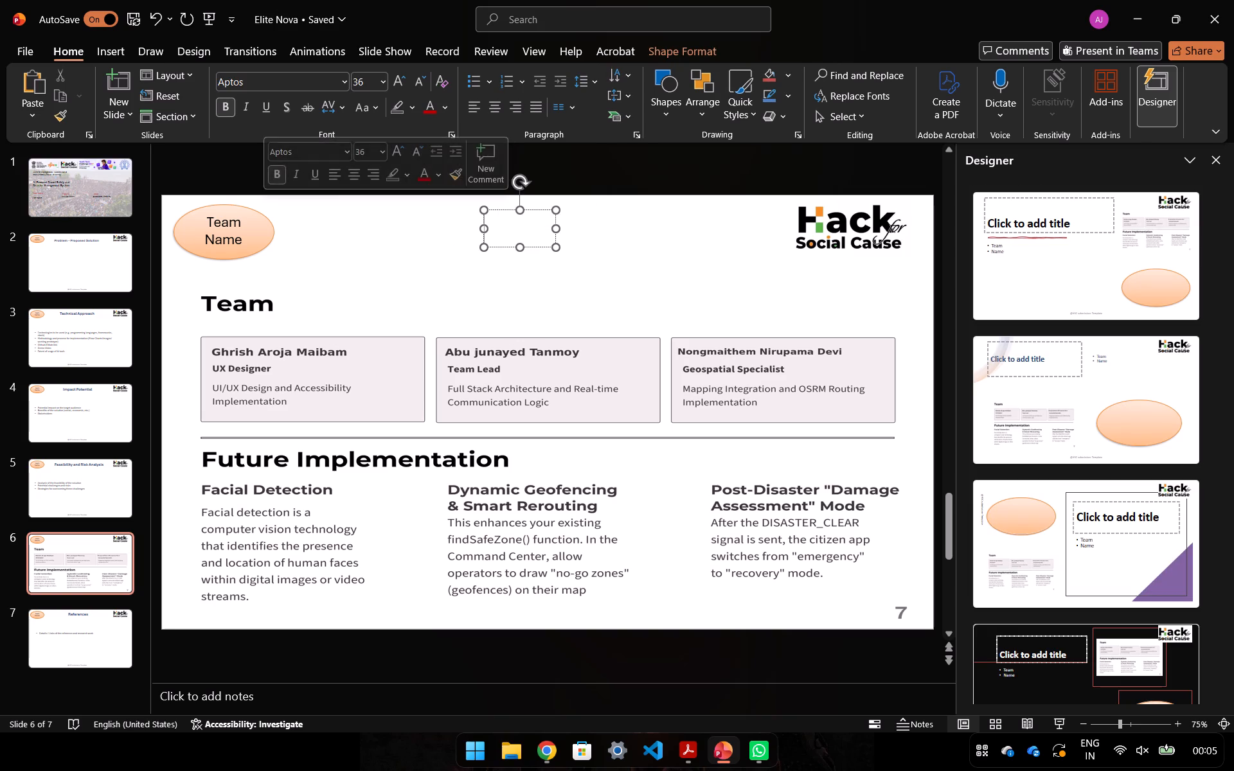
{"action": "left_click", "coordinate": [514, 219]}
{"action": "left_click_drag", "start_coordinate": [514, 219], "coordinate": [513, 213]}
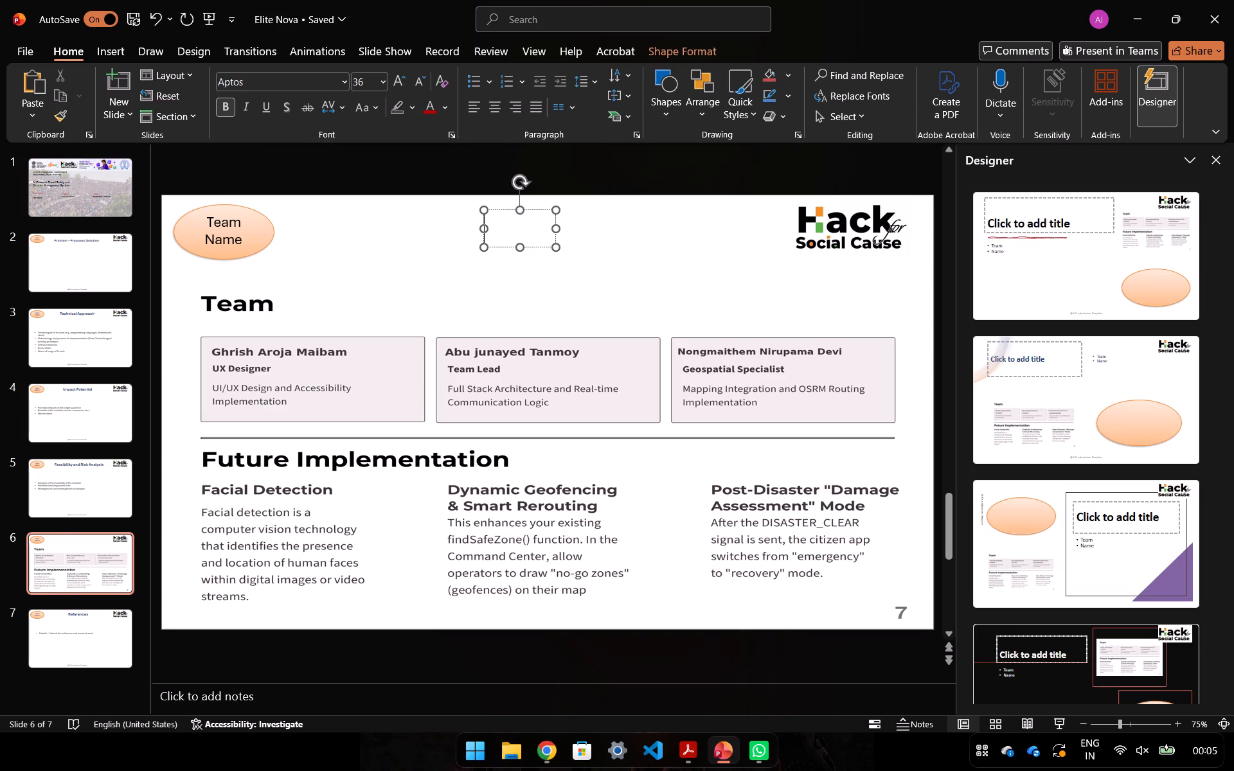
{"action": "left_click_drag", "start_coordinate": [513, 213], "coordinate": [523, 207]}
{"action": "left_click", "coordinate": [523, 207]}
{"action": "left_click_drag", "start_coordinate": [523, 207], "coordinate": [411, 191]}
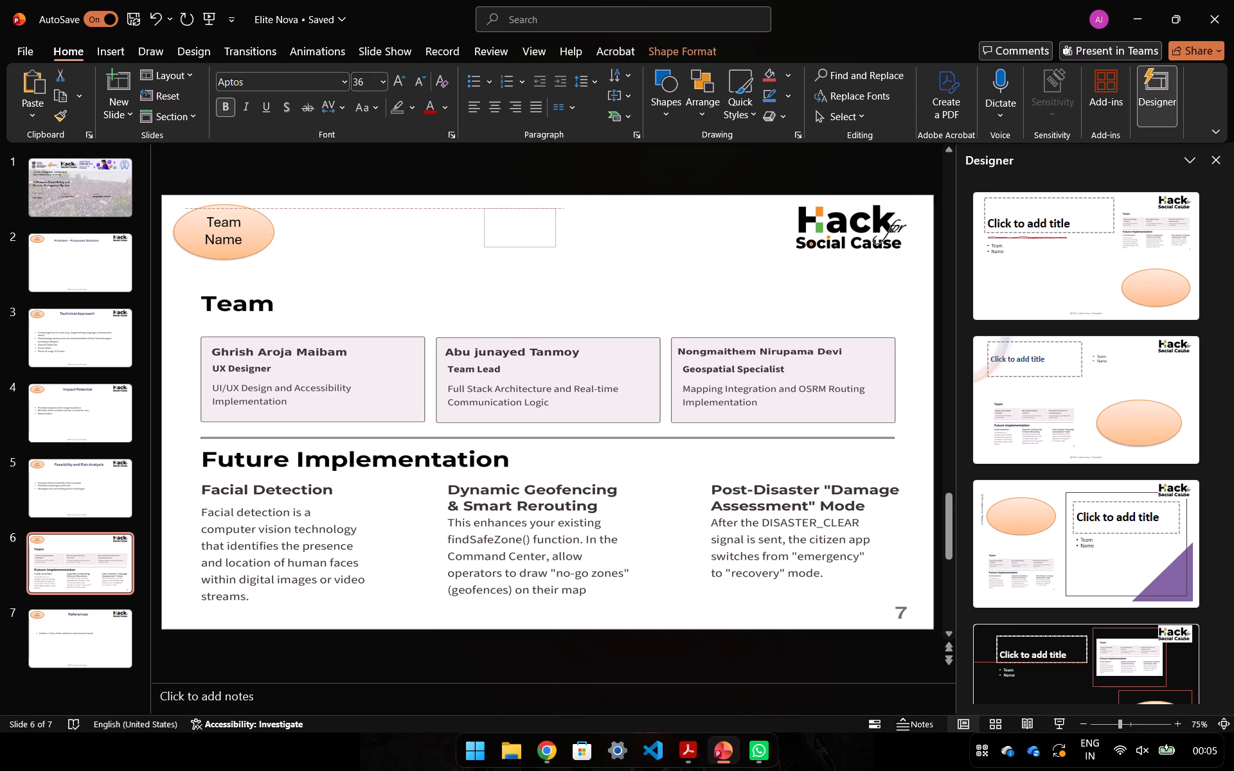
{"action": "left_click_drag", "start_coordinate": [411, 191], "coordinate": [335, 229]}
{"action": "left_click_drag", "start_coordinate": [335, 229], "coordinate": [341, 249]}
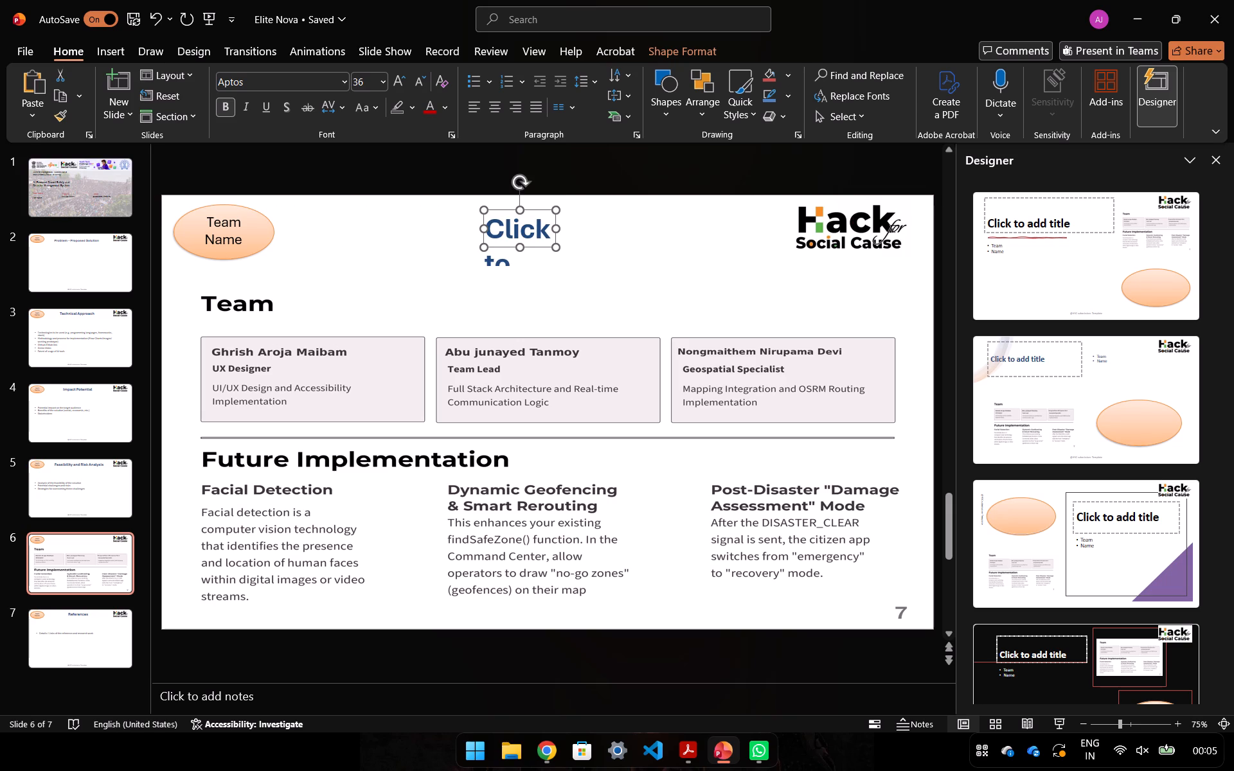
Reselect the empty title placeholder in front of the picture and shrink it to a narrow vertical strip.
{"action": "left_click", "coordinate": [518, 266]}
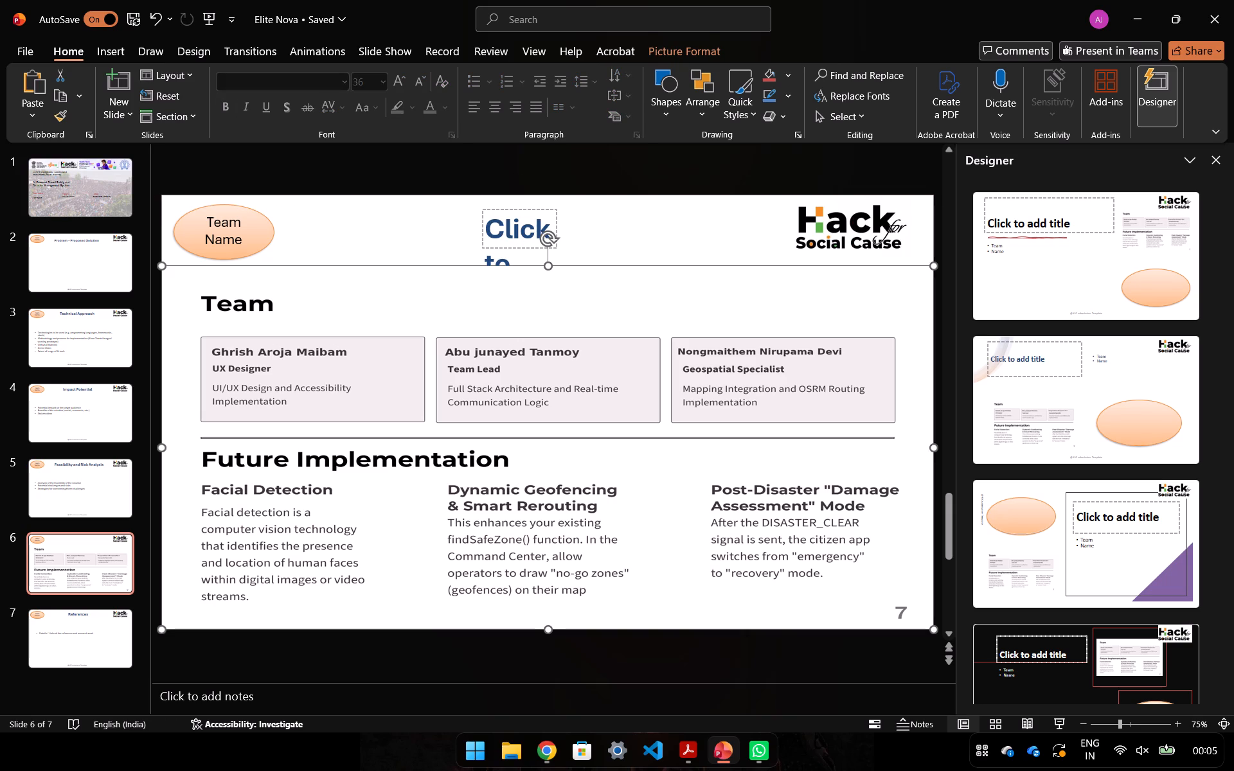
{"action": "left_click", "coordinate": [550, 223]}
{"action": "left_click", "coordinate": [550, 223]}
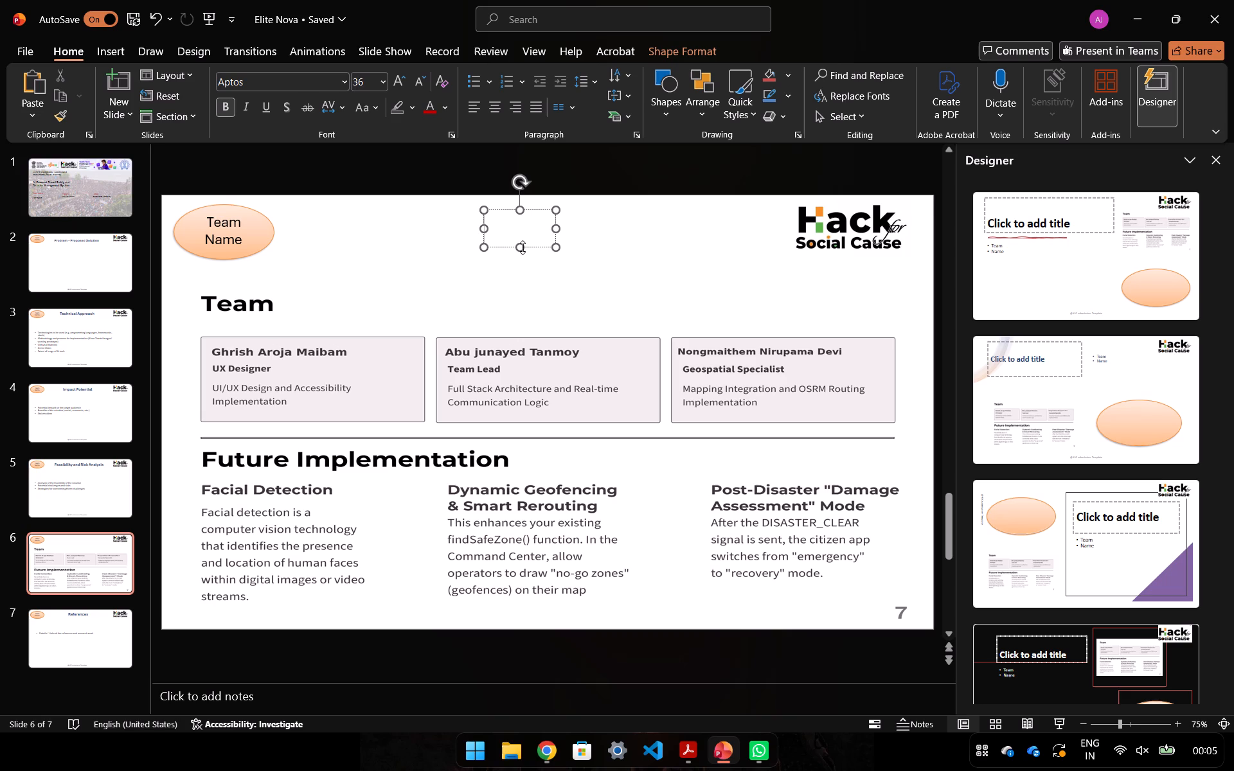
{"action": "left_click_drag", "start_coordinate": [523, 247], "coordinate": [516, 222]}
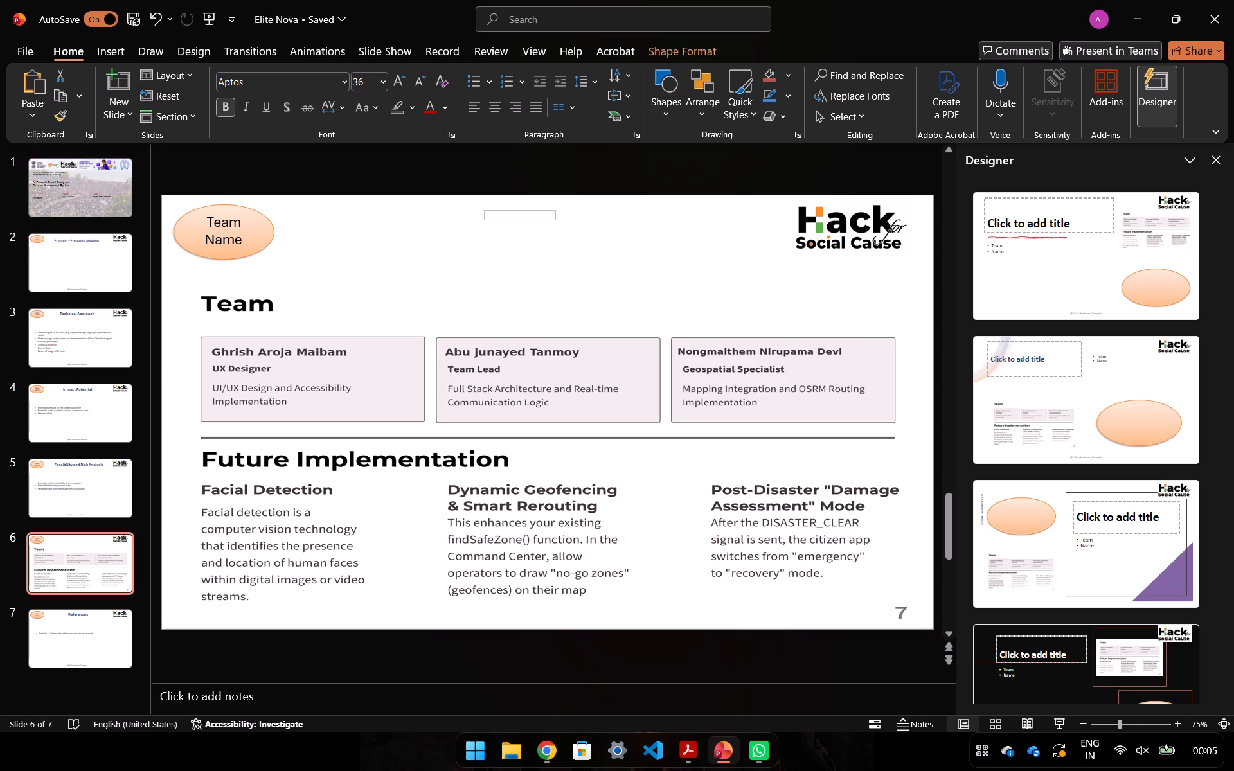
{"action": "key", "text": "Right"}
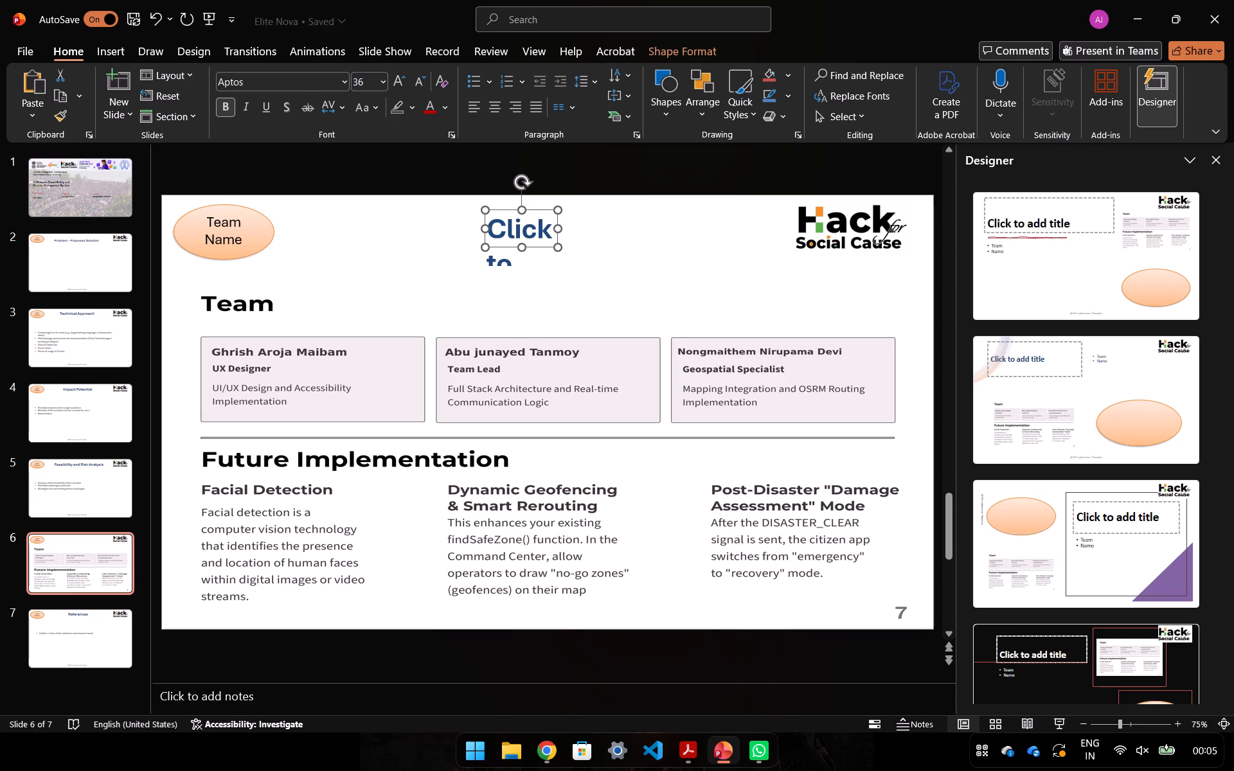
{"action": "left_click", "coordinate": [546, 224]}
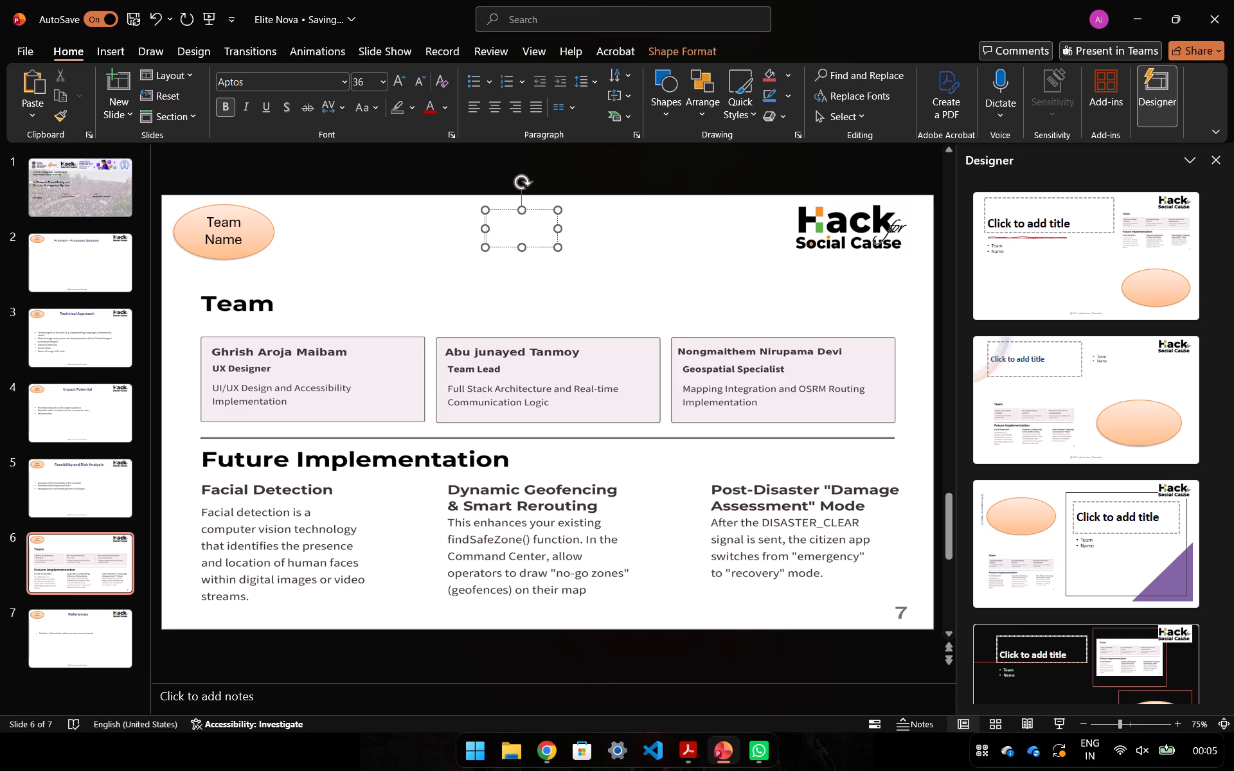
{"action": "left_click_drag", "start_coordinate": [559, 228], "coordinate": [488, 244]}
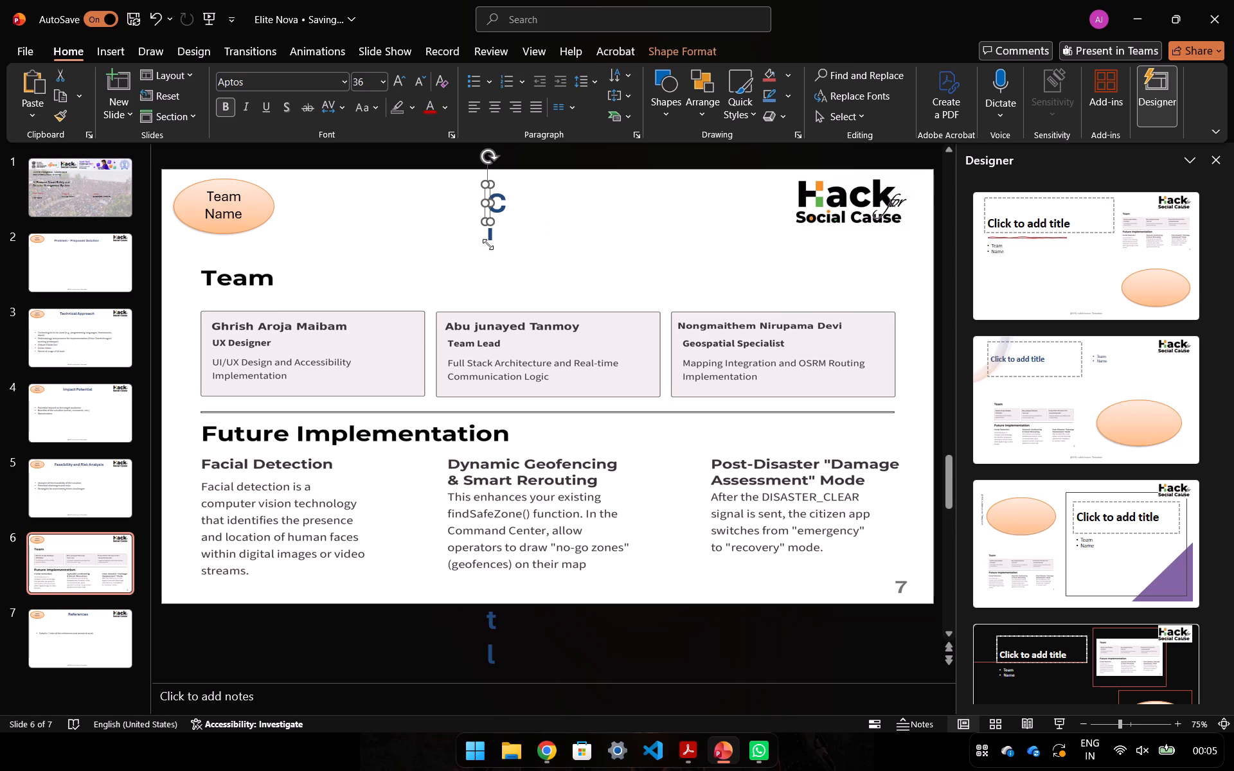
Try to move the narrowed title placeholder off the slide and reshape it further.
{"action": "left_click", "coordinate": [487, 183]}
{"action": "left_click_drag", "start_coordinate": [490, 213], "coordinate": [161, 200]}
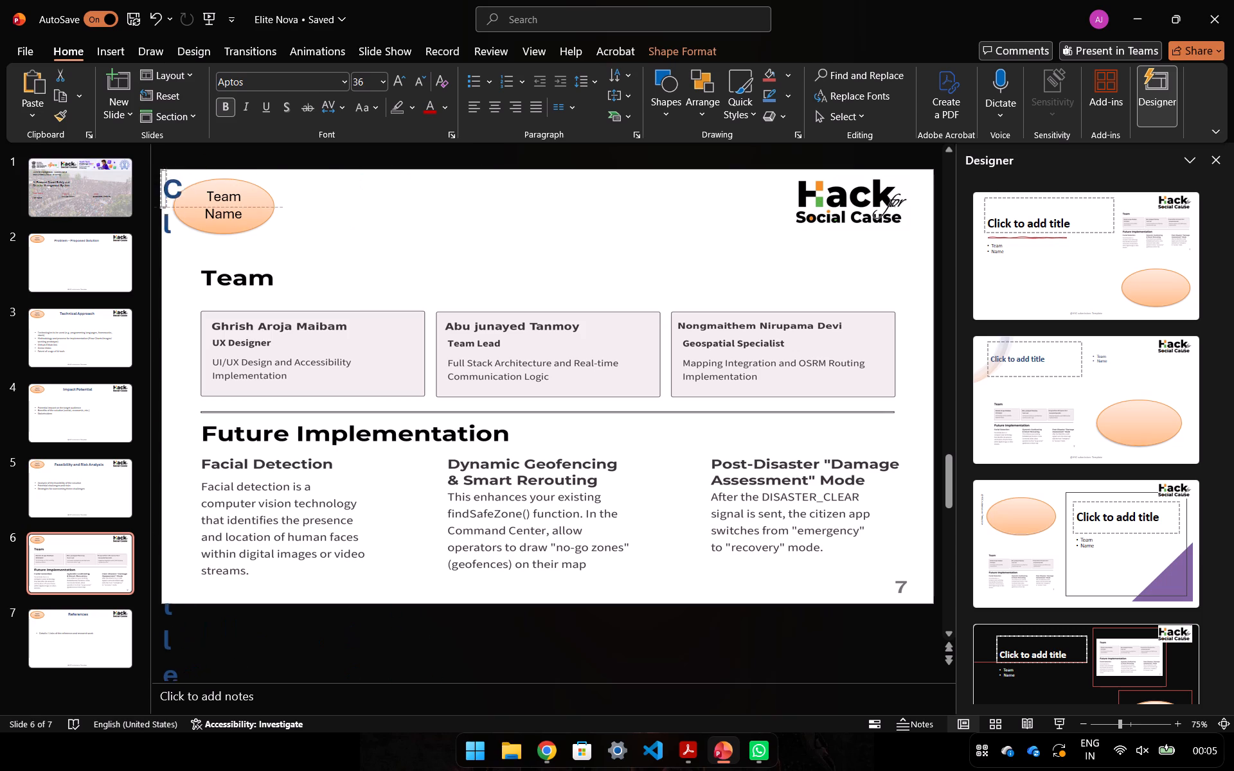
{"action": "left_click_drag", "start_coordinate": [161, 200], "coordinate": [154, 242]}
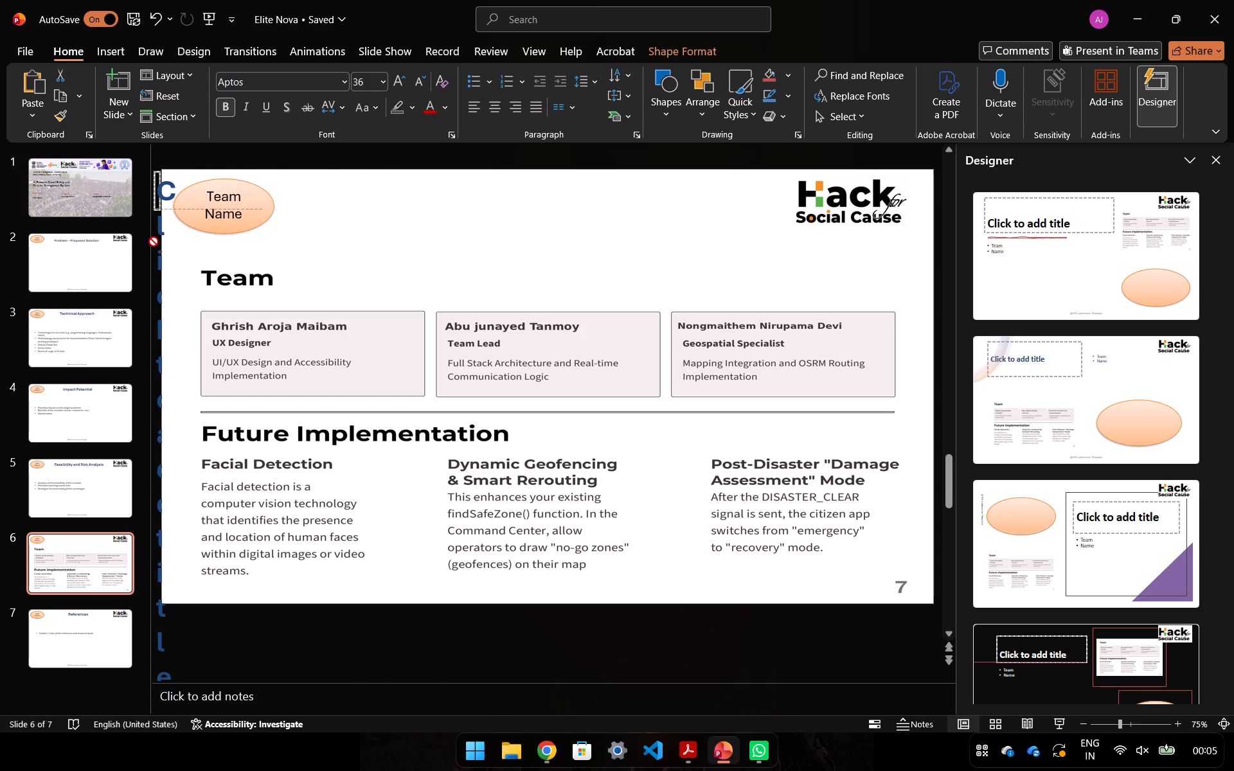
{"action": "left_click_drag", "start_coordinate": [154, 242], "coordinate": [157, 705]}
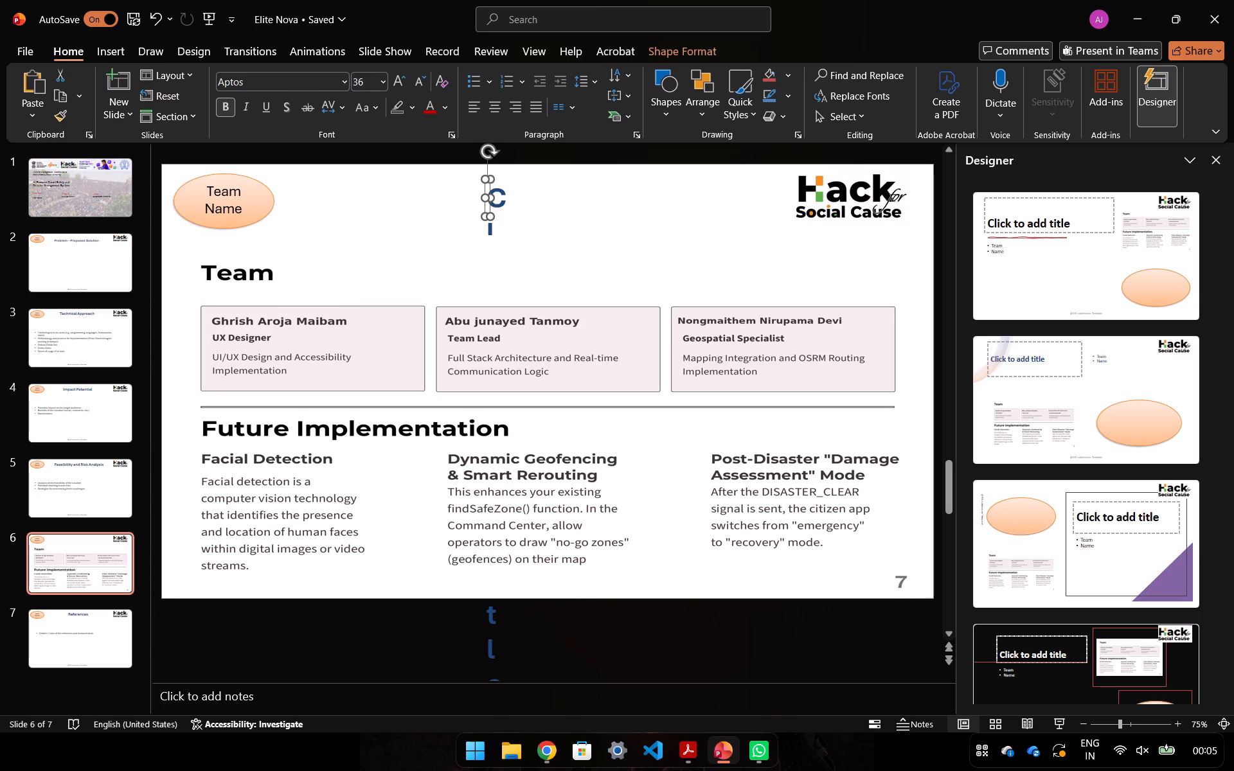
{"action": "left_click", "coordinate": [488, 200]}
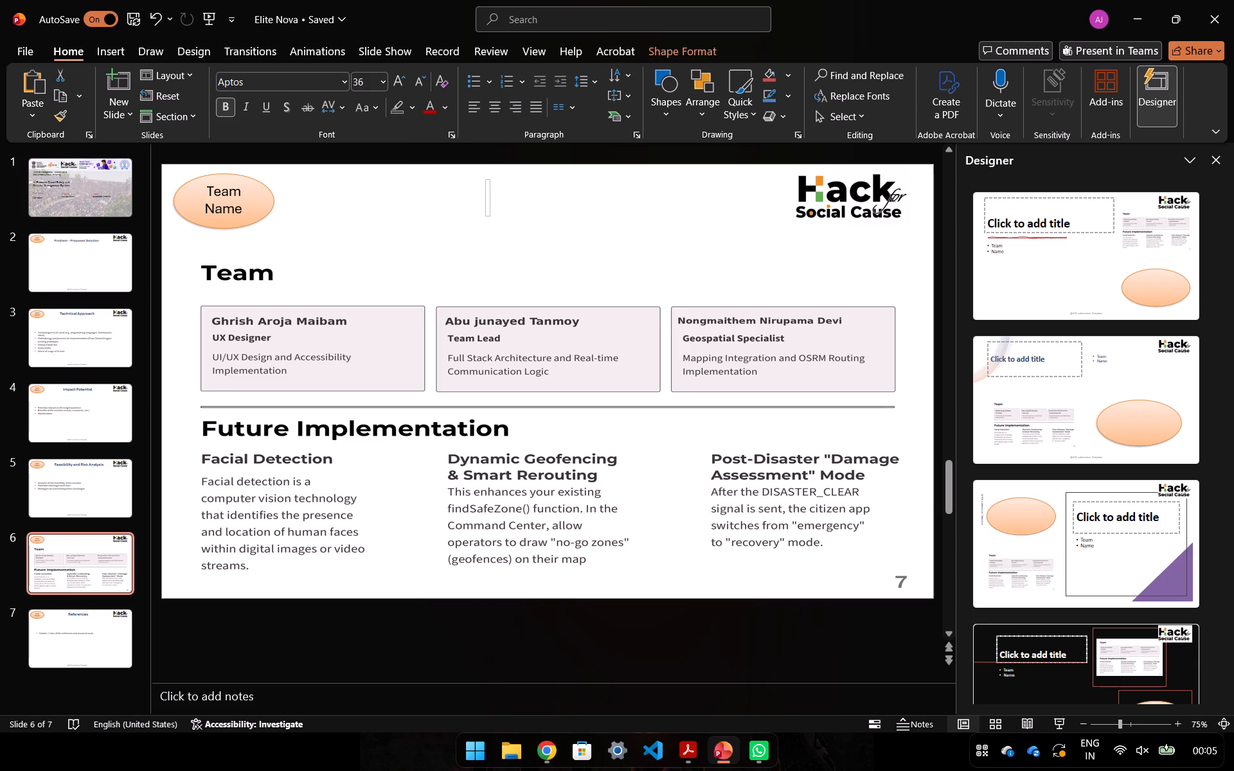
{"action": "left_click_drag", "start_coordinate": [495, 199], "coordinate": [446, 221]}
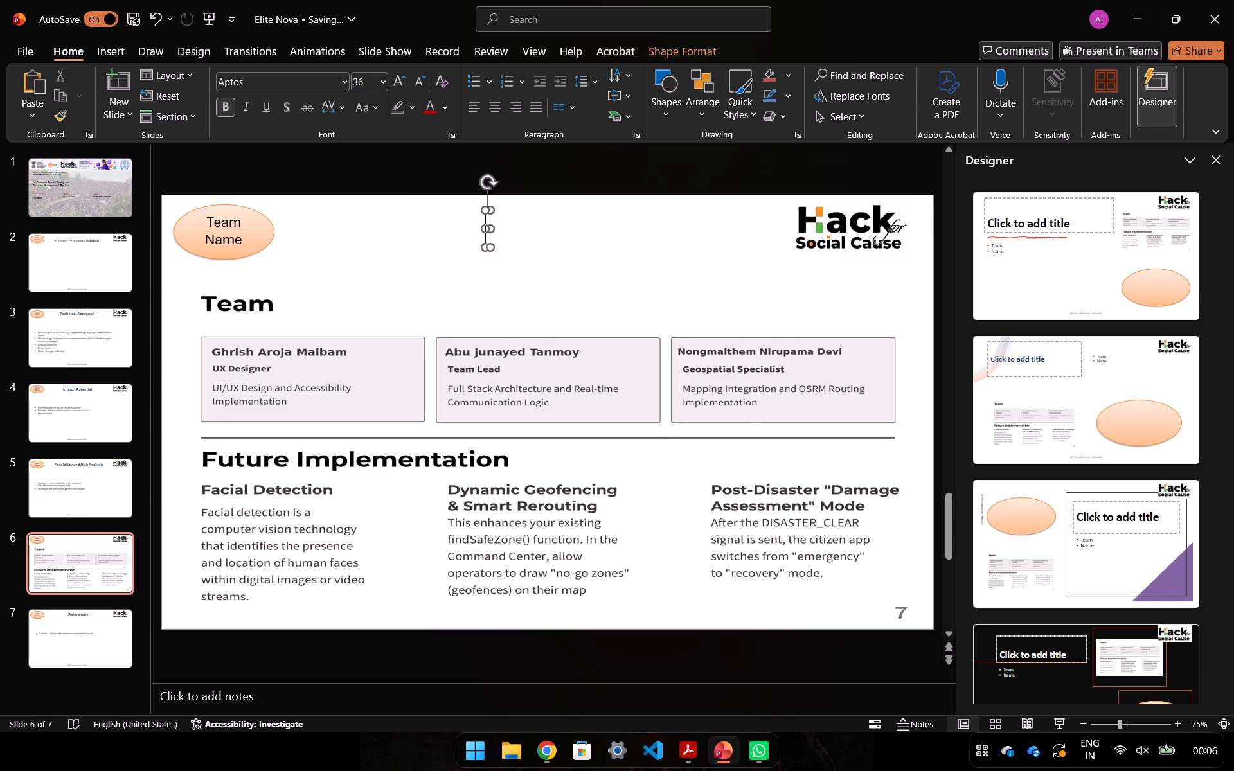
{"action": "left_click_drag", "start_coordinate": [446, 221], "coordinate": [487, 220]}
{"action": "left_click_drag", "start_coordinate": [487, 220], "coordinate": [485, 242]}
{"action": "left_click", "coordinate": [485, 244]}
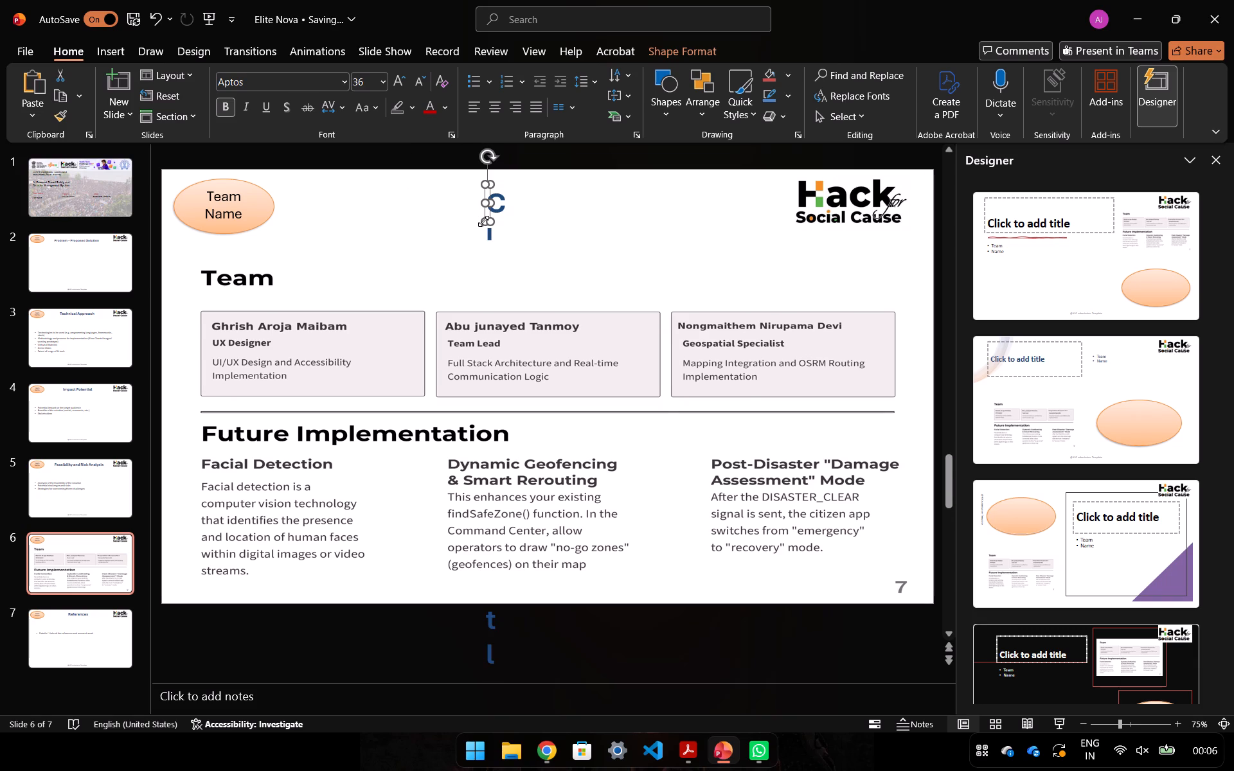
Cut the empty title placeholder from the Team slide's header.
{"action": "right_click", "coordinate": [488, 210]}
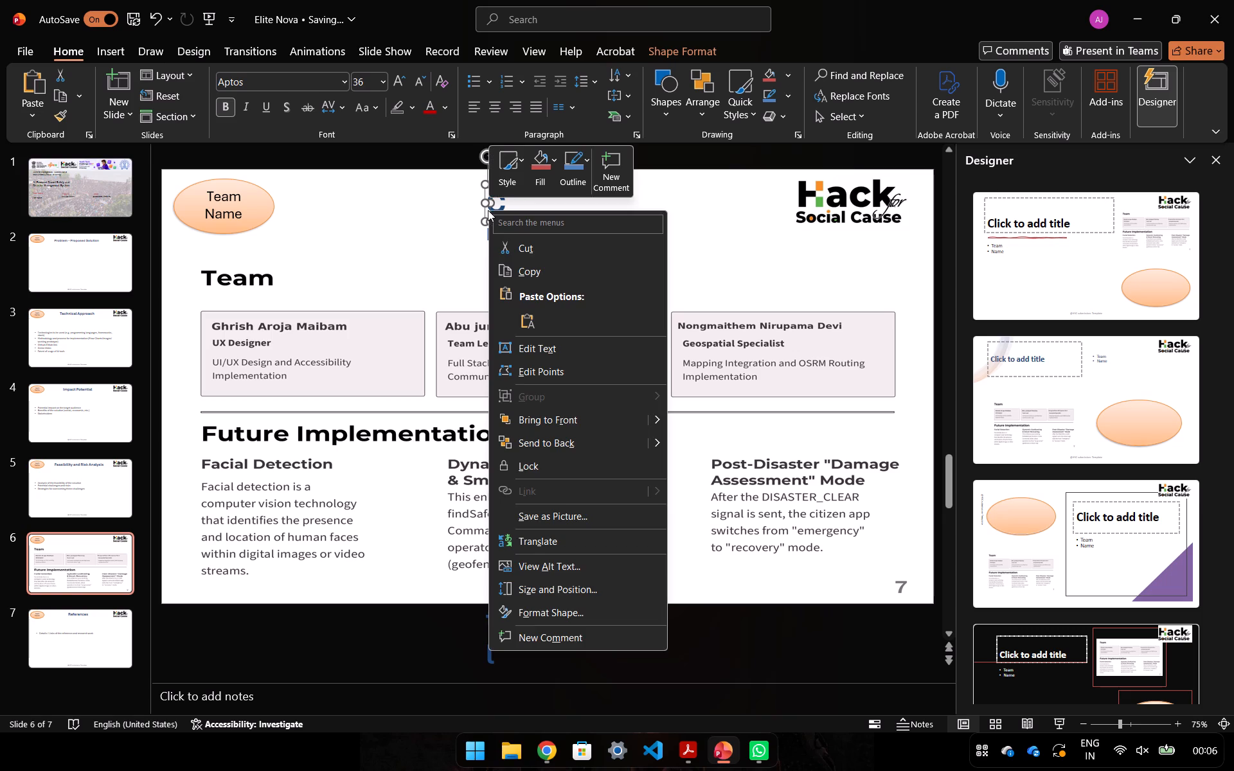
{"action": "left_click", "coordinate": [510, 258]}
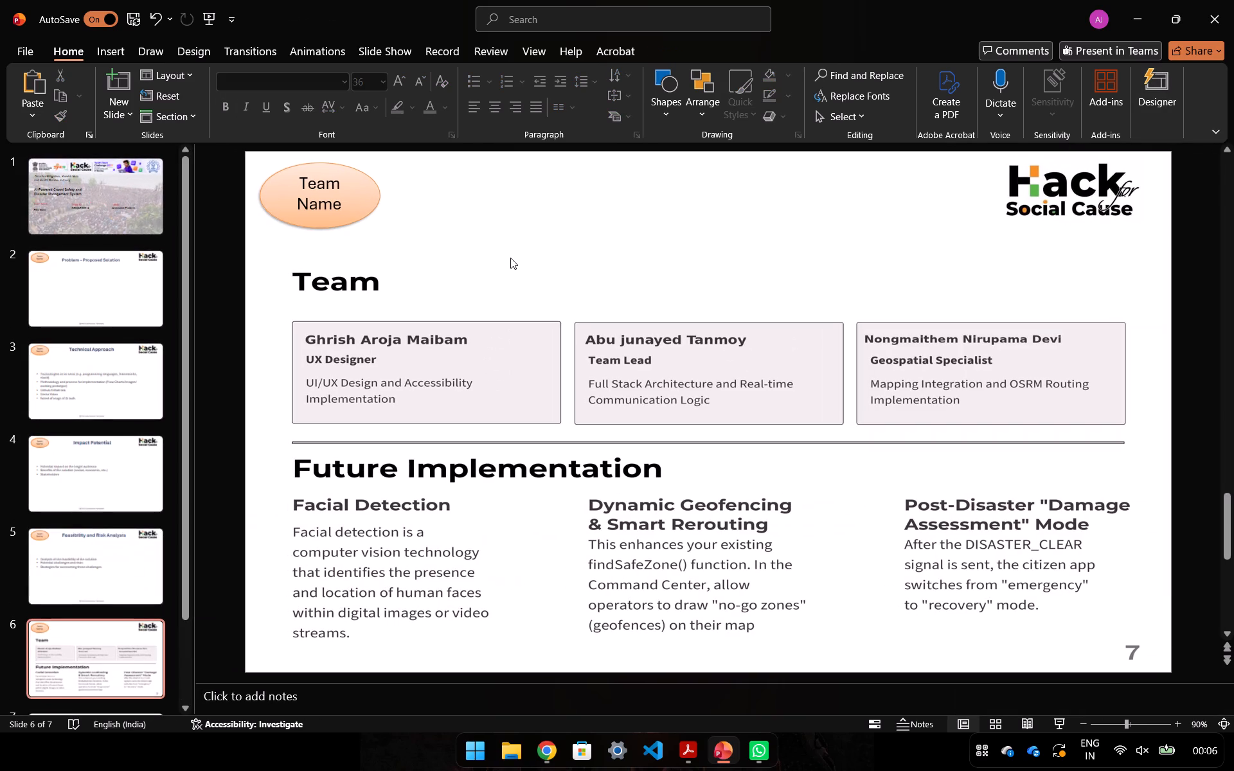
Remove the whole Team Name badge, including its orange oval, text and outline, from the Team slide's header.
{"action": "left_click", "coordinate": [357, 183]}
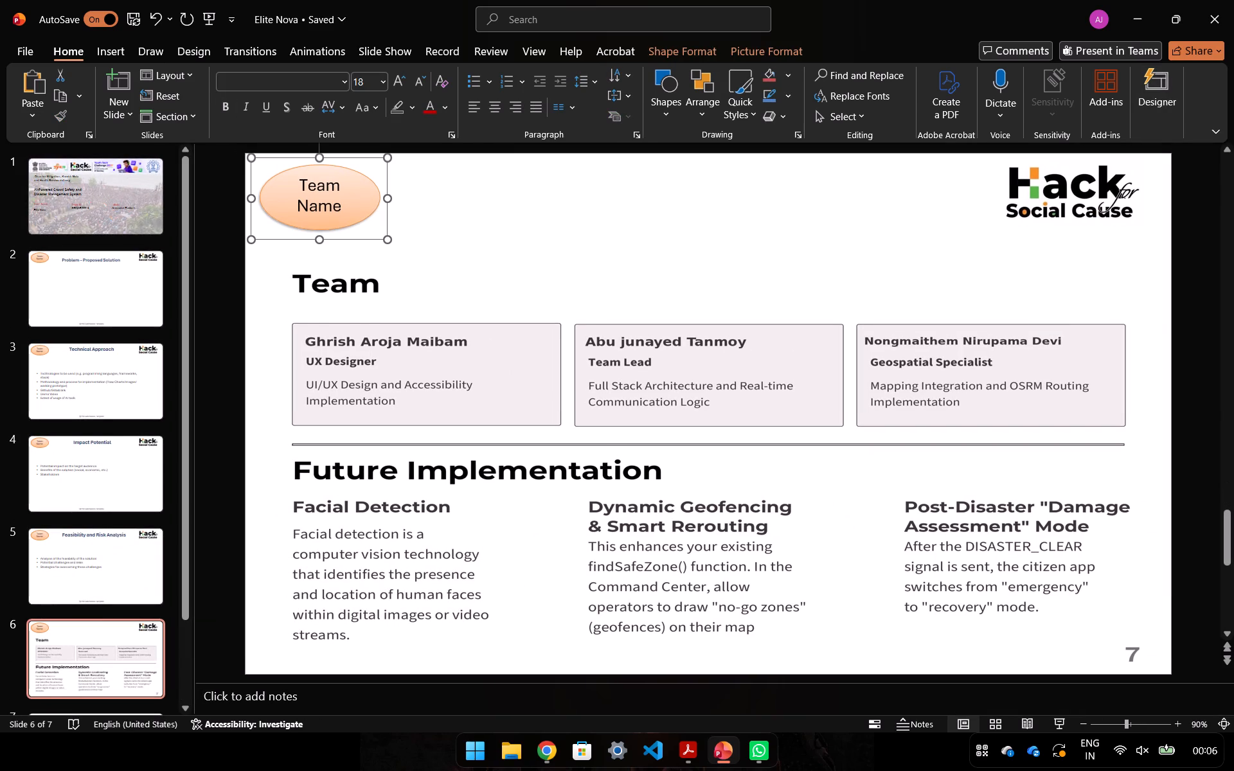
{"action": "left_click", "coordinate": [357, 183]}
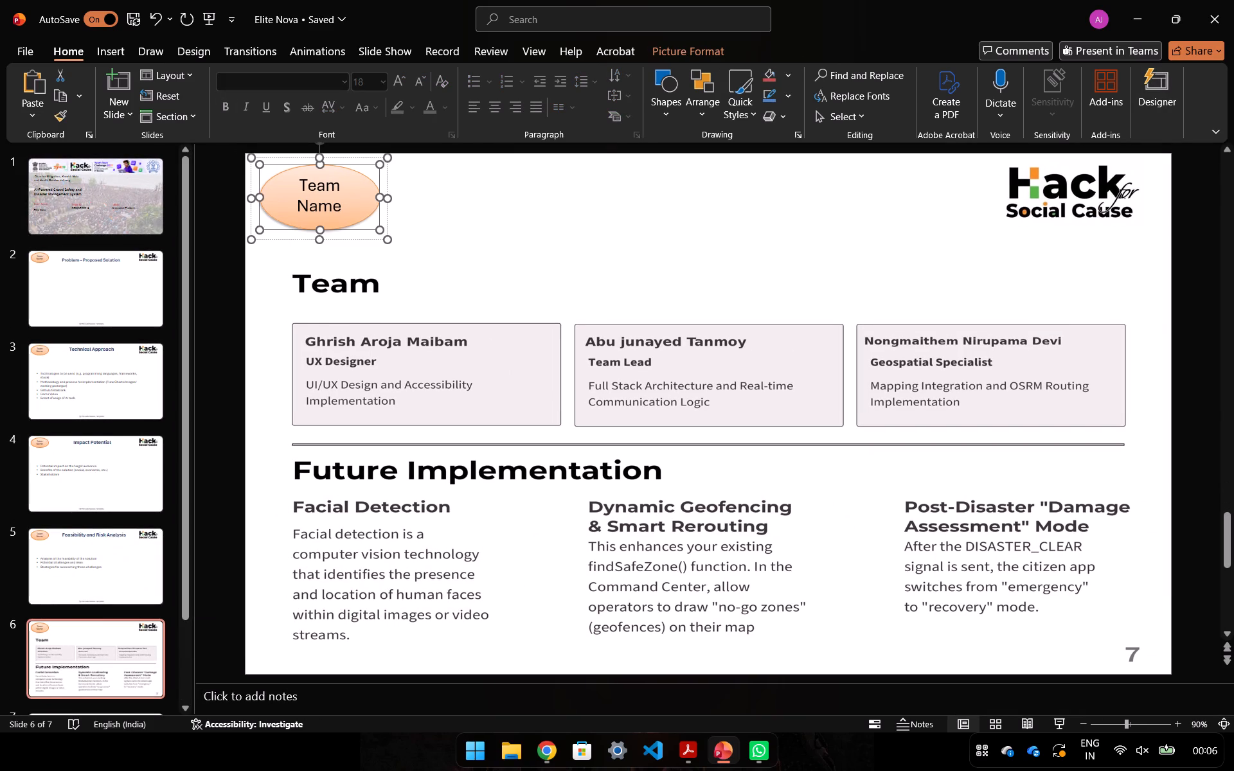
{"action": "right_click", "coordinate": [357, 183]}
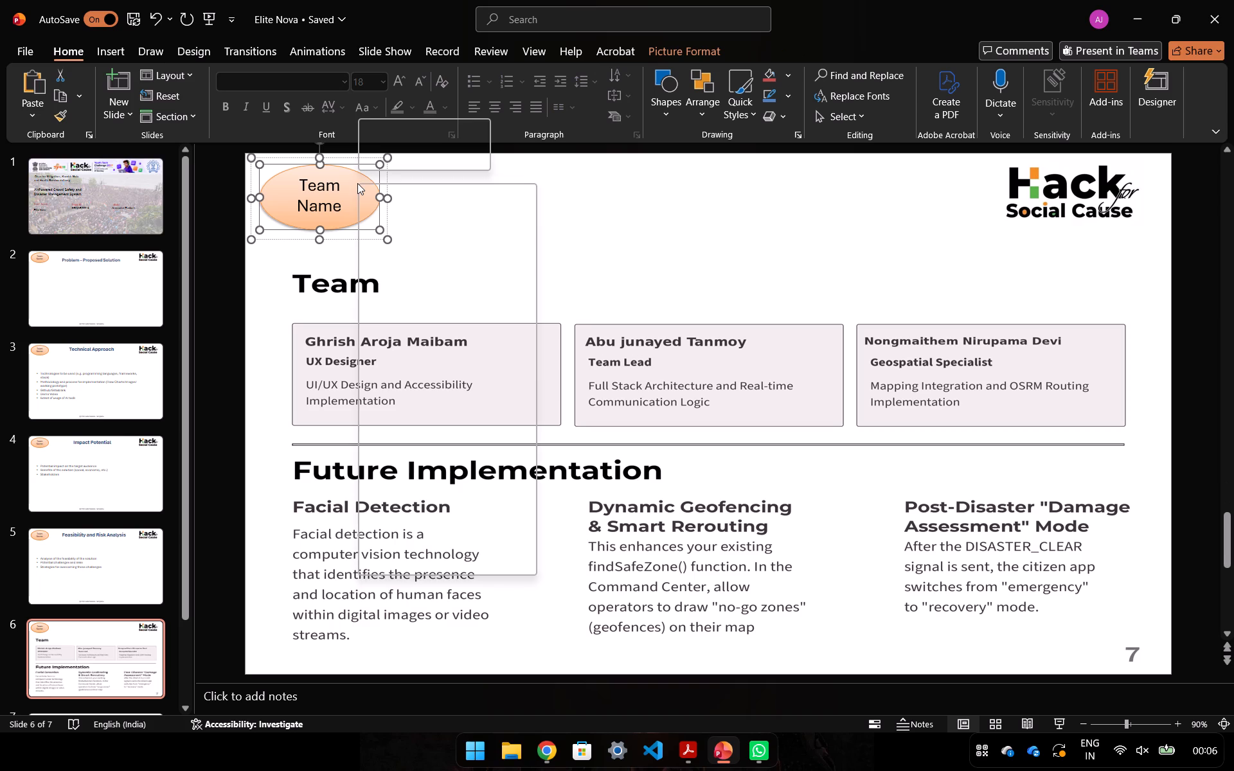
{"action": "left_click", "coordinate": [387, 213]}
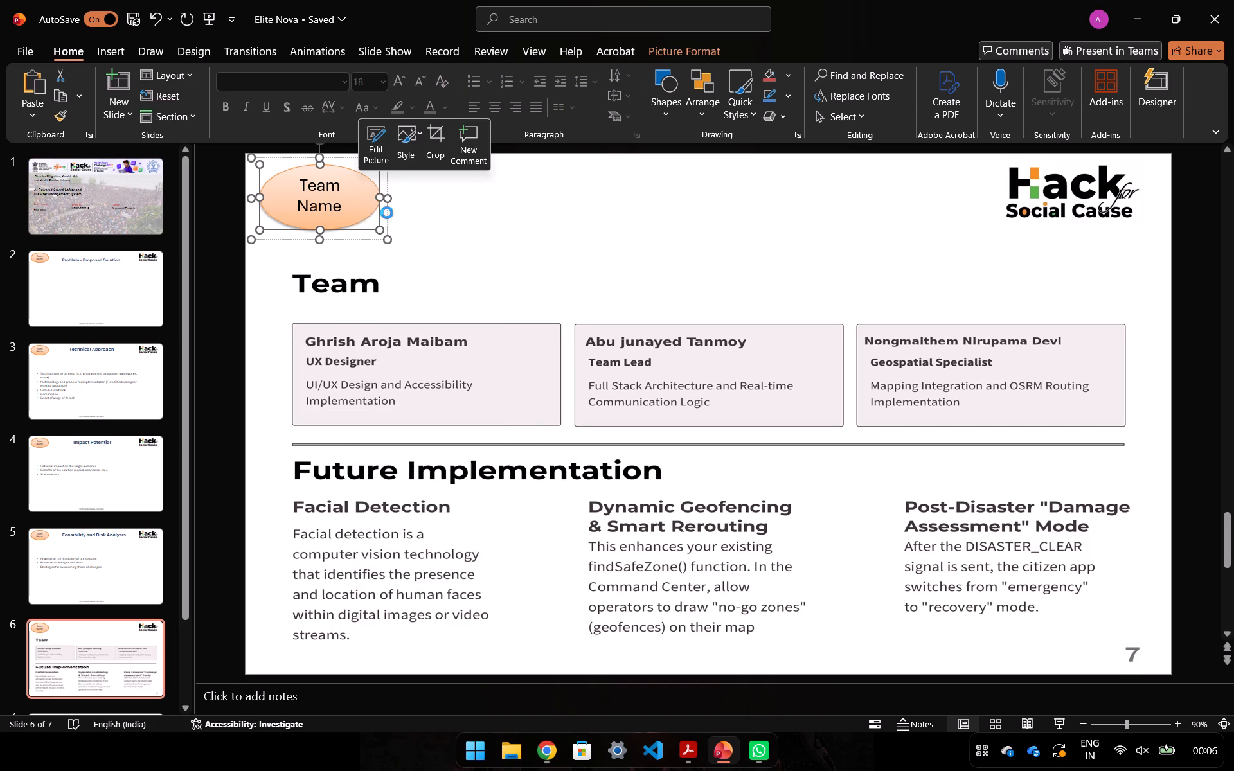
{"action": "left_click", "coordinate": [307, 197]}
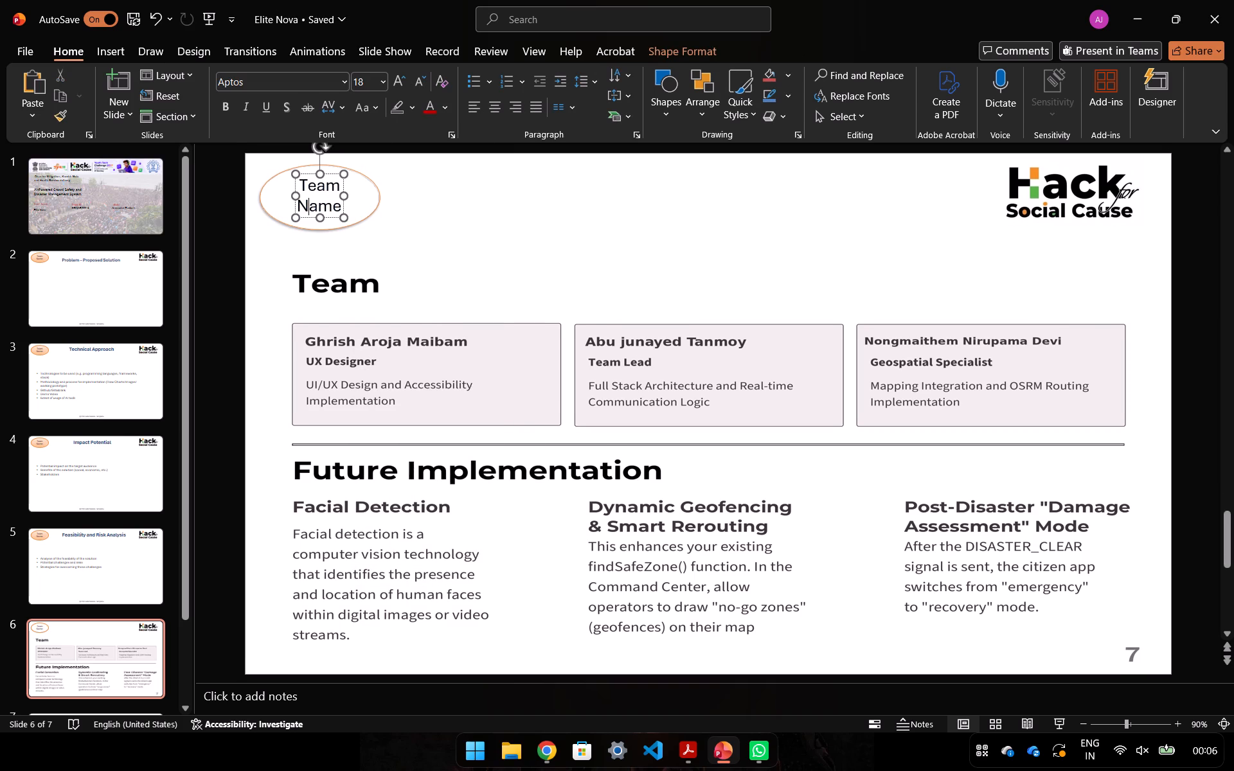
{"action": "right_click", "coordinate": [307, 197]}
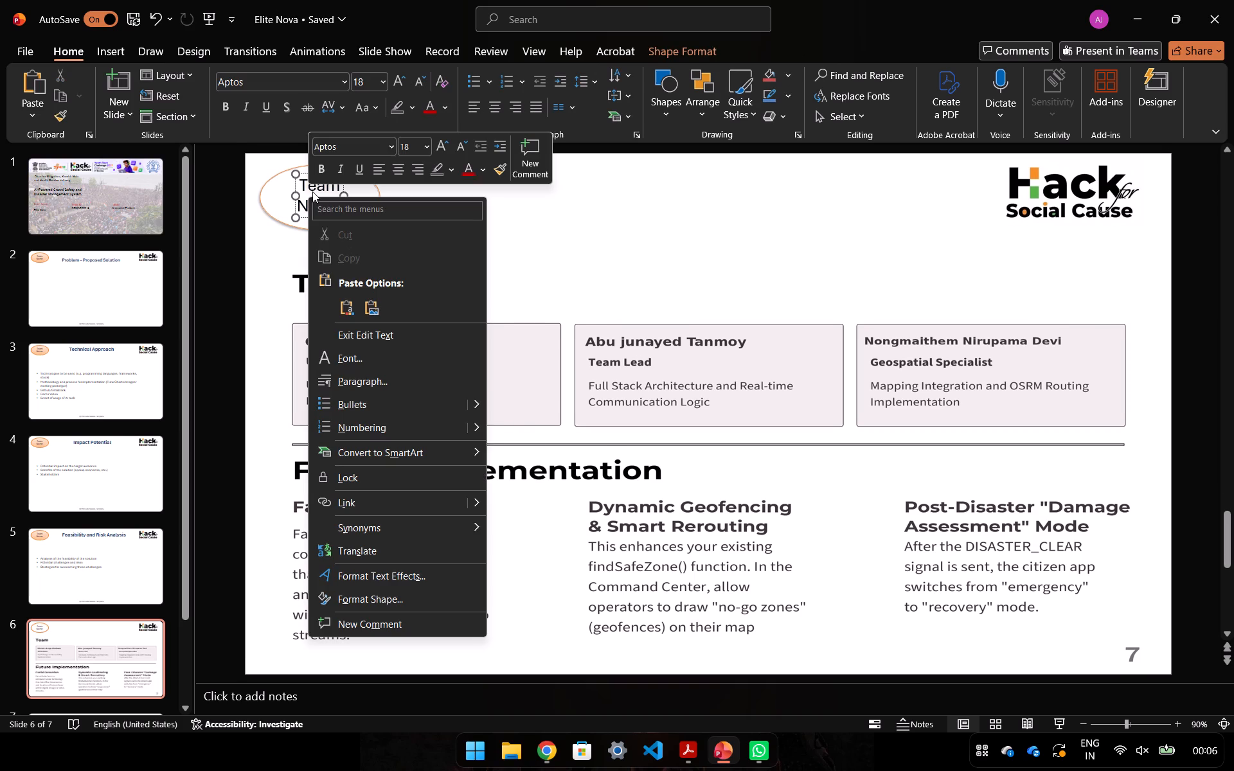
{"action": "left_click", "coordinate": [312, 191]}
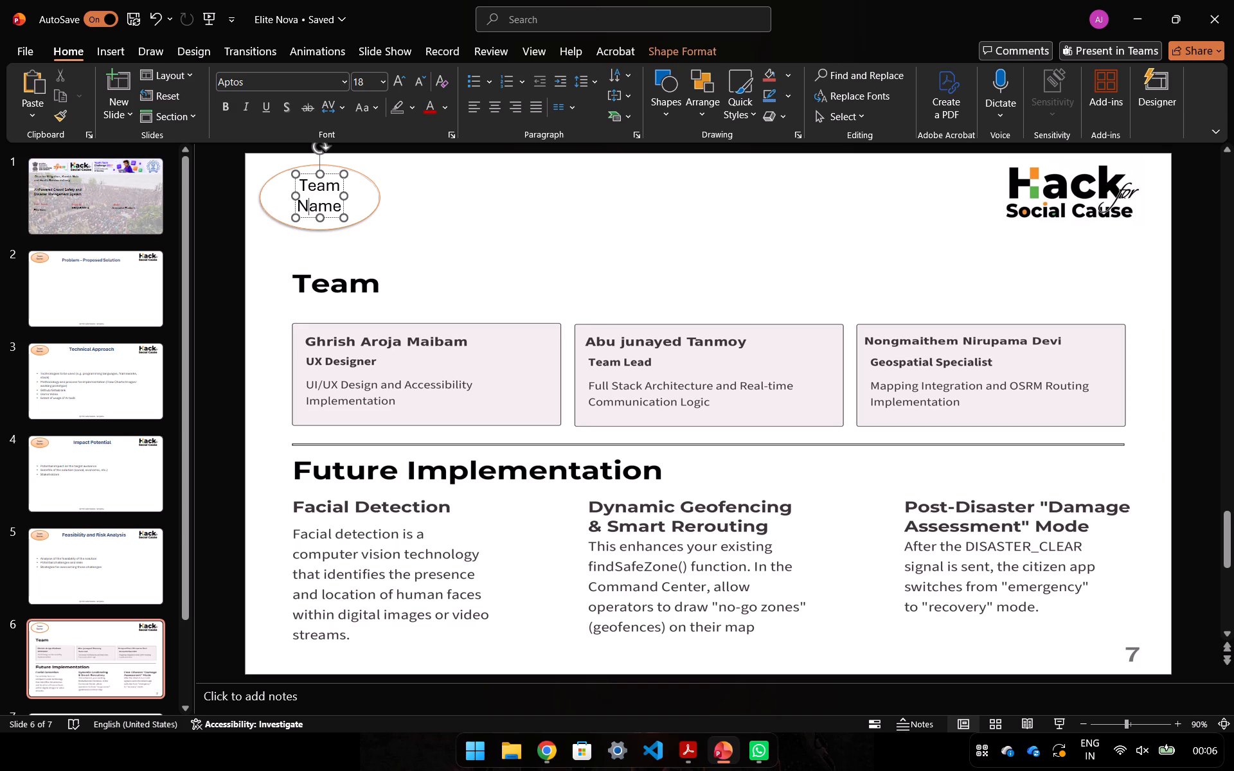
{"action": "left_click_drag", "start_coordinate": [333, 200], "coordinate": [298, 177]}
{"action": "key", "text": "BackSpace"}
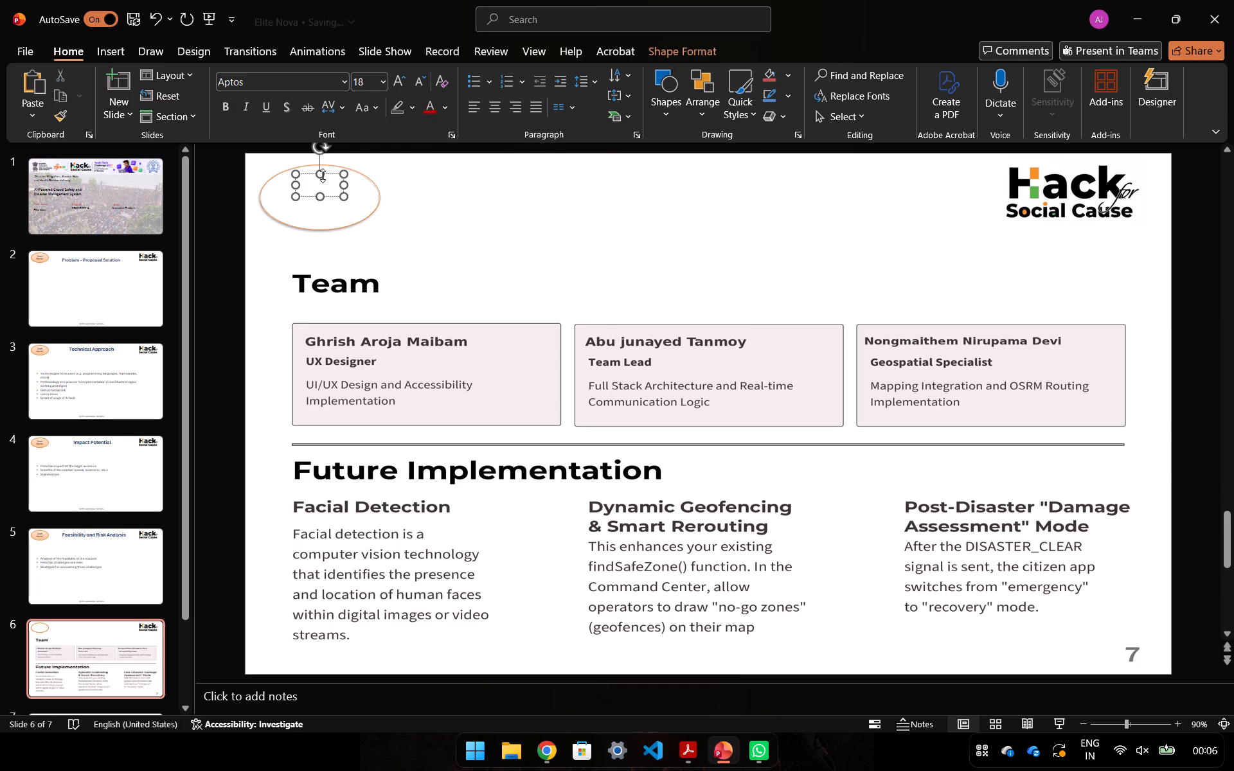
{"action": "right_click", "coordinate": [323, 186]}
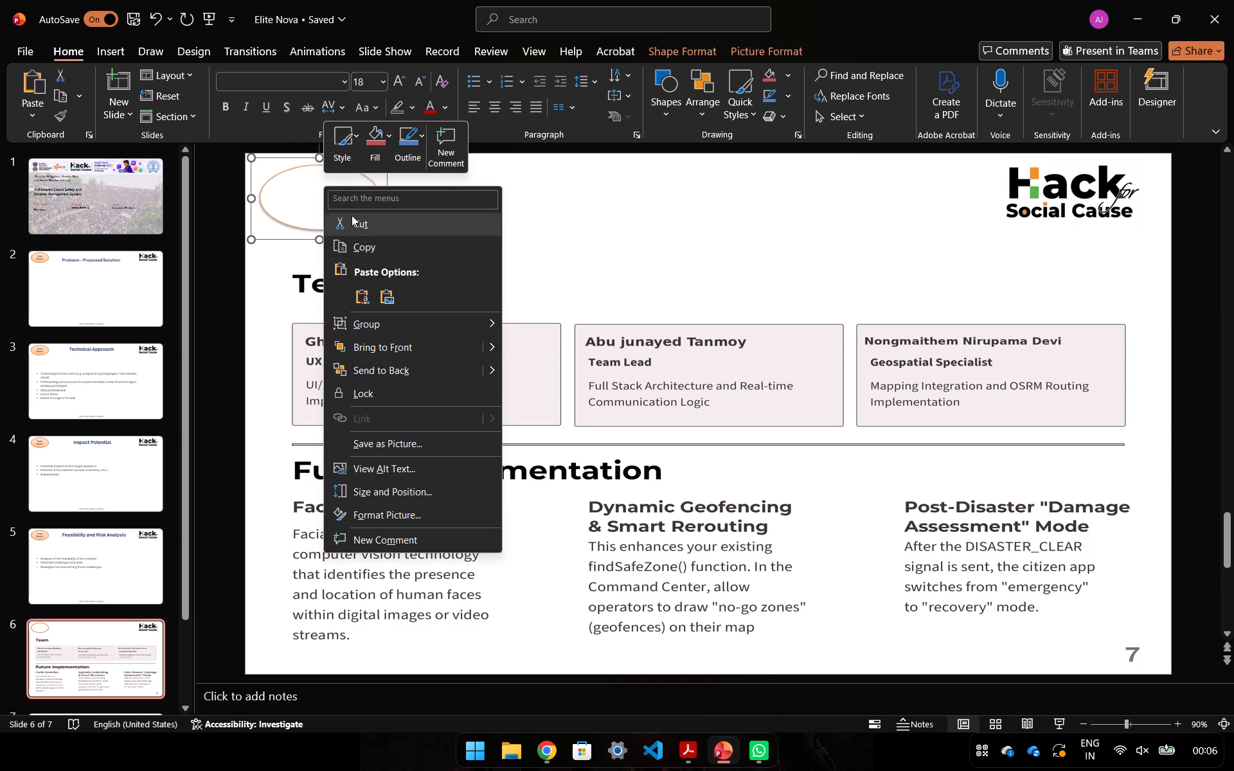
{"action": "left_click", "coordinate": [352, 222]}
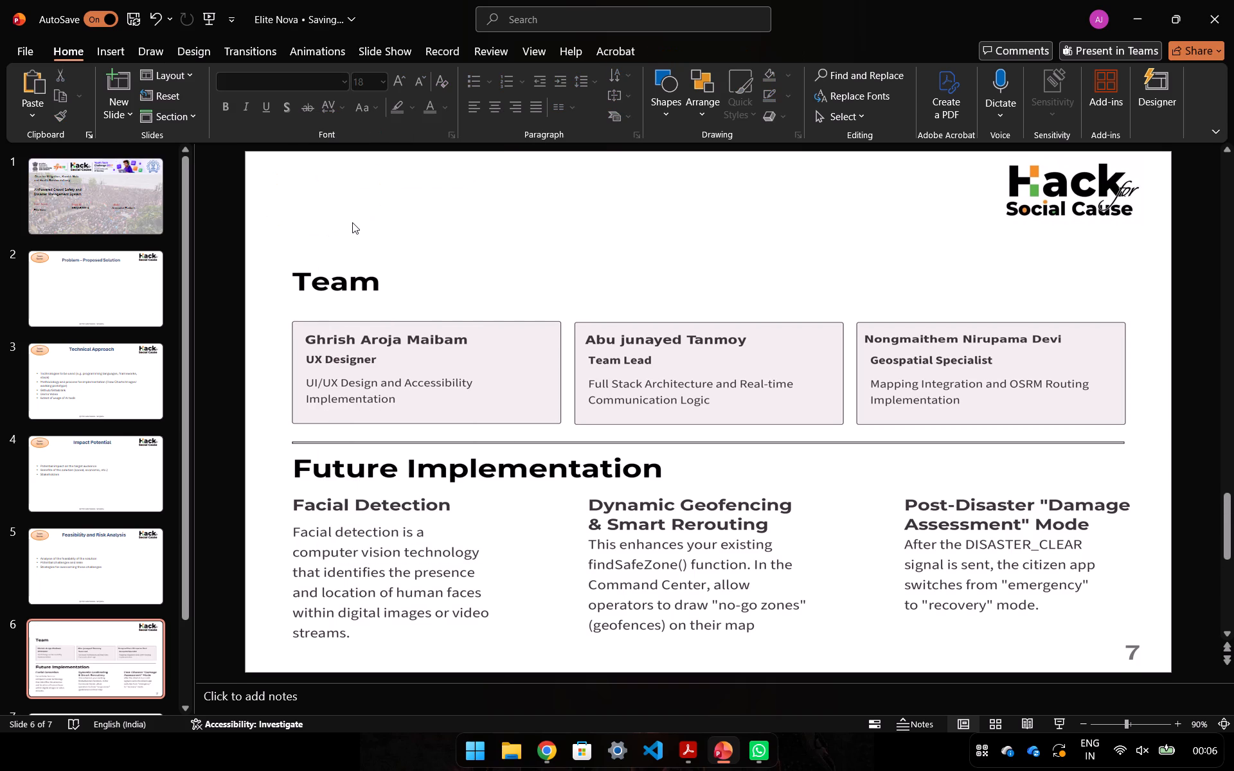
Insert the Kumbh Suraksha logo picture, the file "log" in the Downloads folder, onto the Team slide.
{"action": "left_click", "coordinate": [123, 53]}
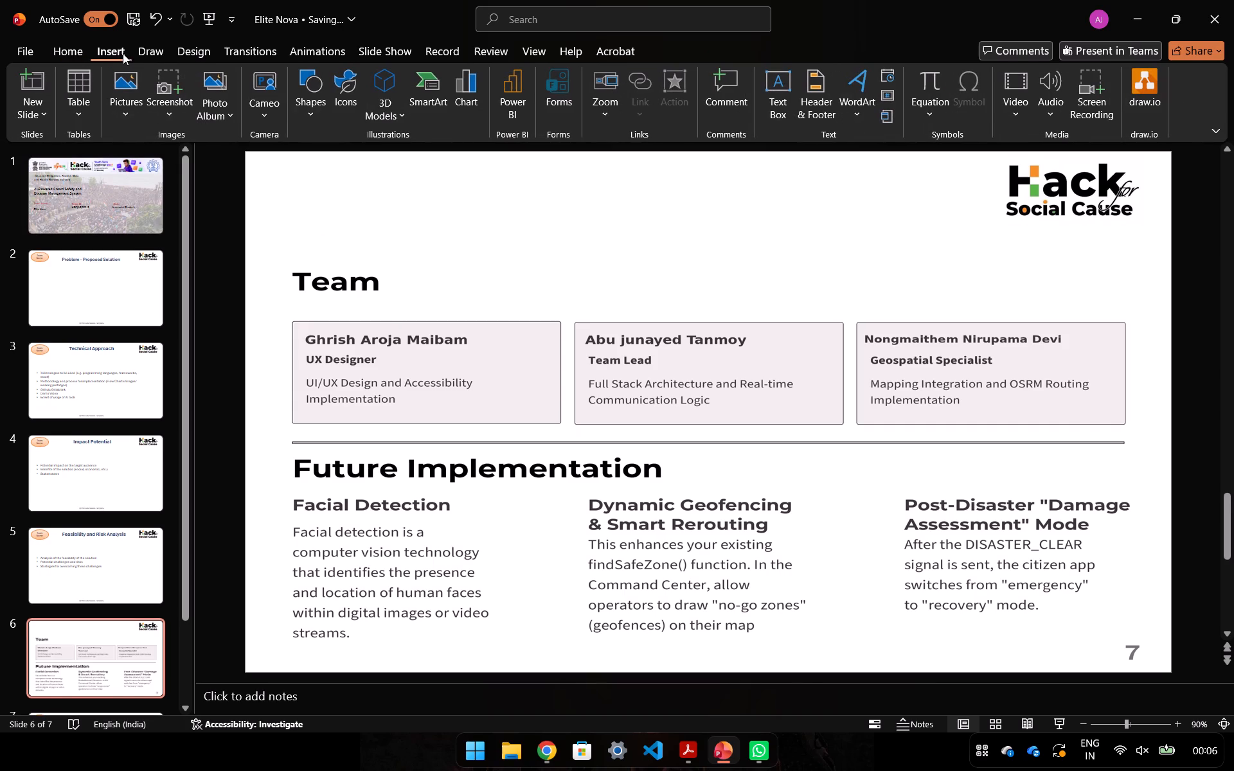
{"action": "left_click", "coordinate": [125, 75]}
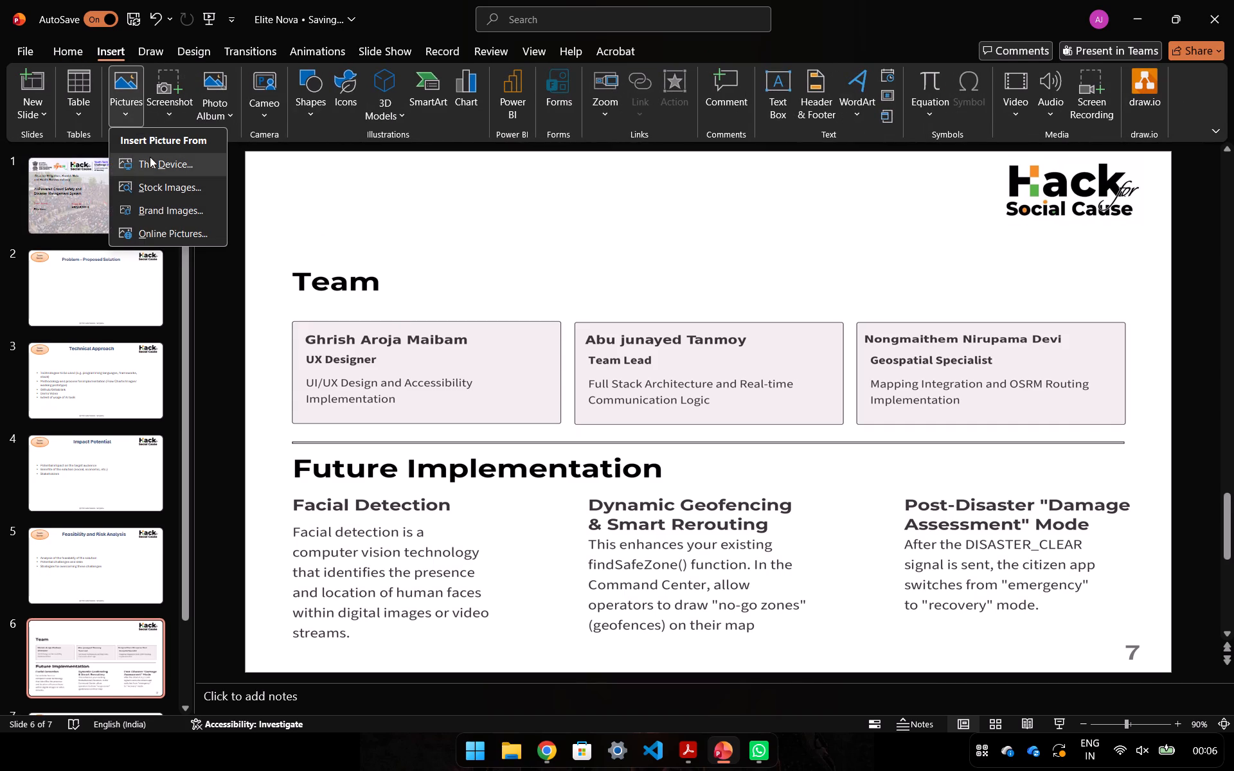
{"action": "left_click", "coordinate": [150, 157]}
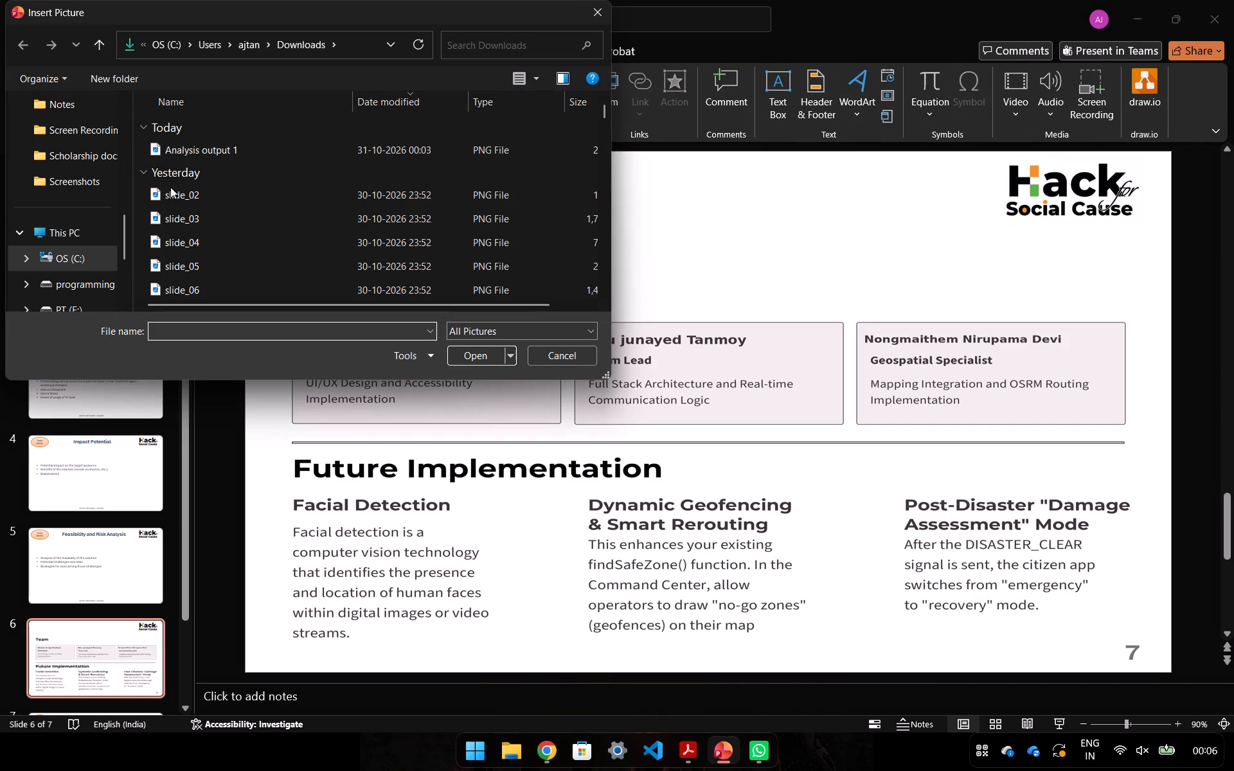
{"action": "scroll", "coordinate": [174, 195], "scroll_direction": "down", "scroll_amount": 2}
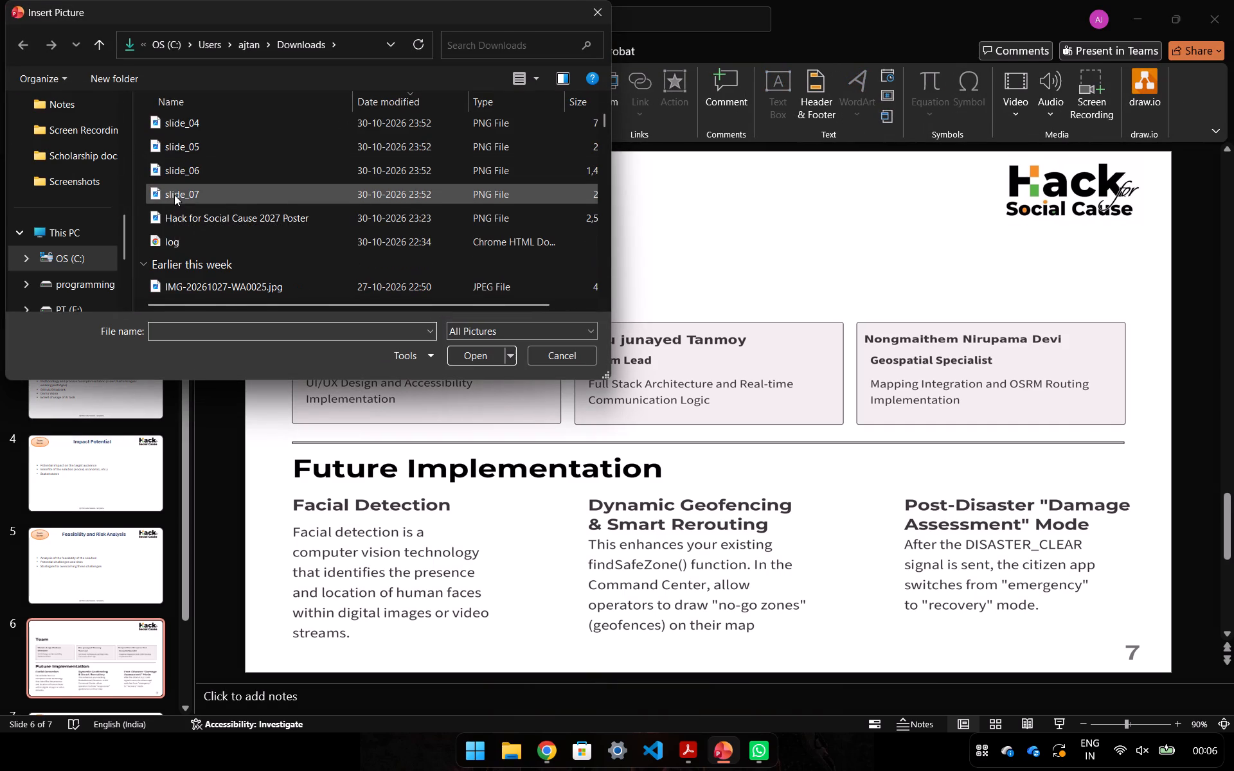
{"action": "scroll", "coordinate": [174, 195], "scroll_direction": "down", "scroll_amount": 1}
{"action": "left_click", "coordinate": [192, 241]}
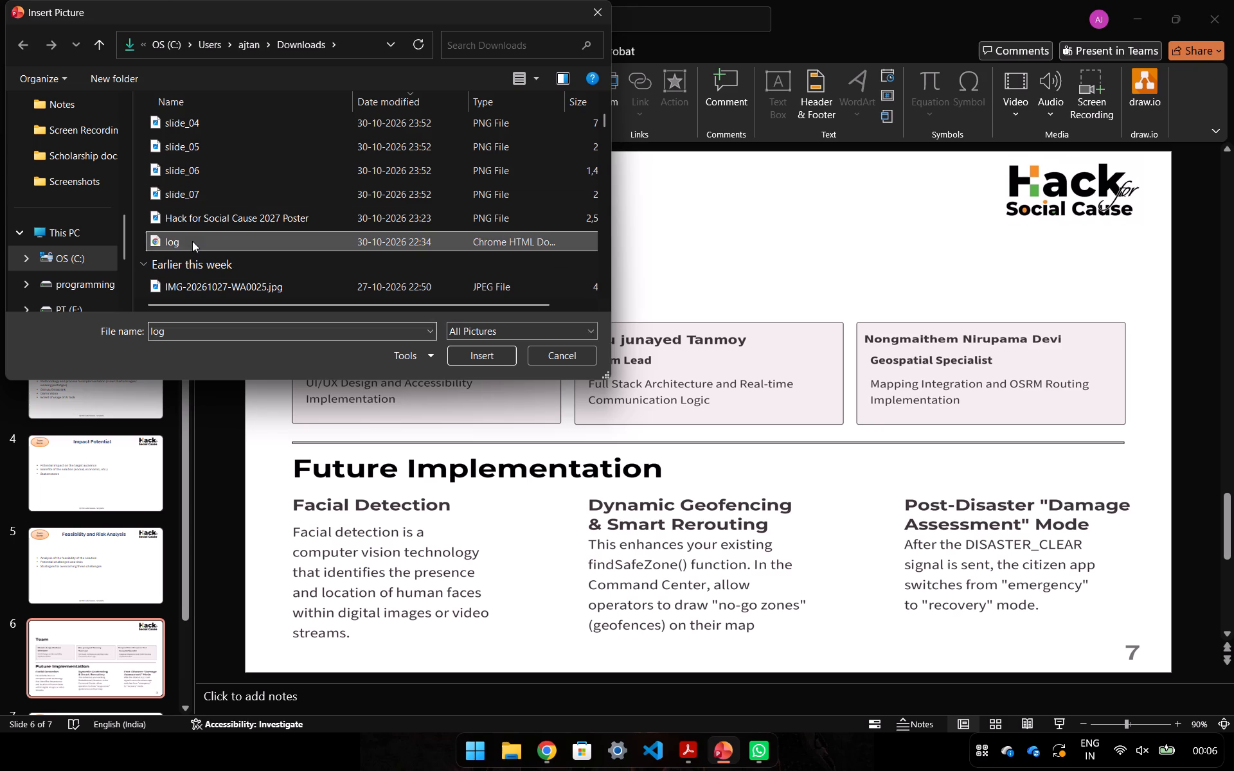
{"action": "left_click", "coordinate": [476, 350]}
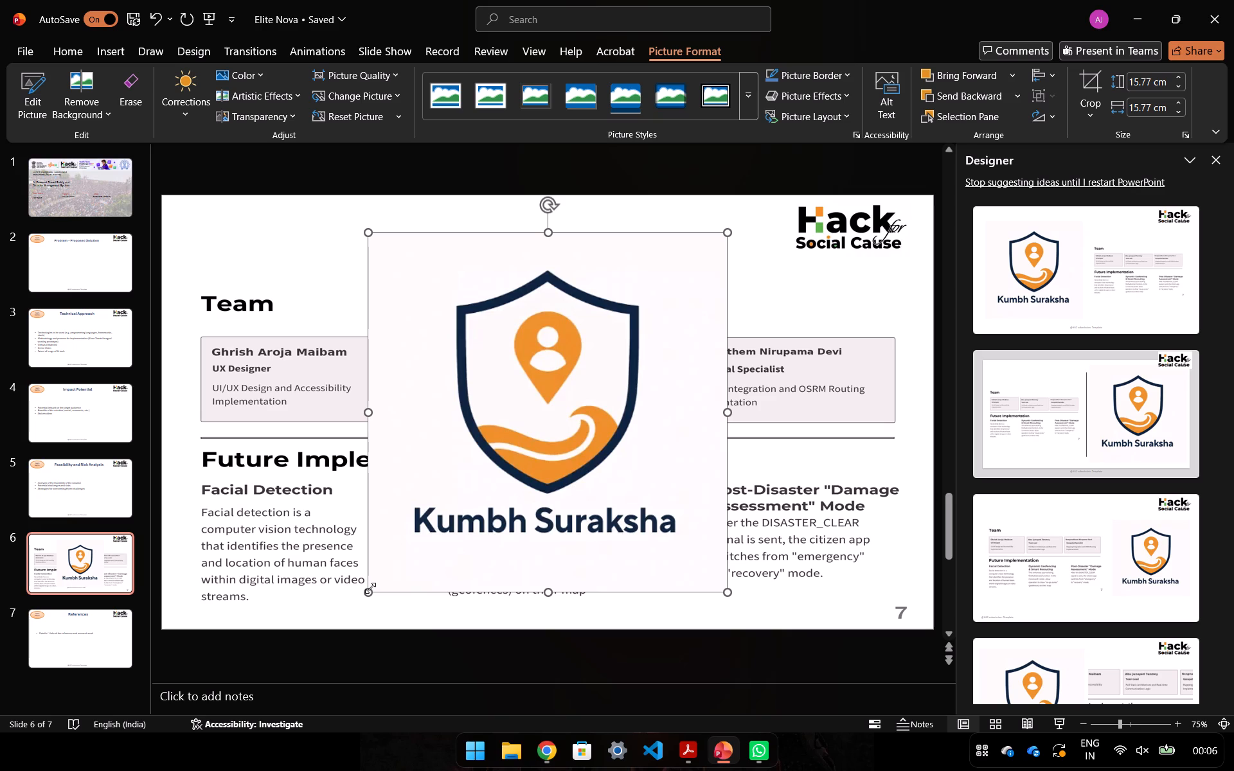
Shrink the Kumbh Suraksha logo to about 3.44 cm square and place it in the slide's top-left corner, above the Team heading.
{"action": "left_click_drag", "start_coordinate": [370, 588], "coordinate": [602, 256]}
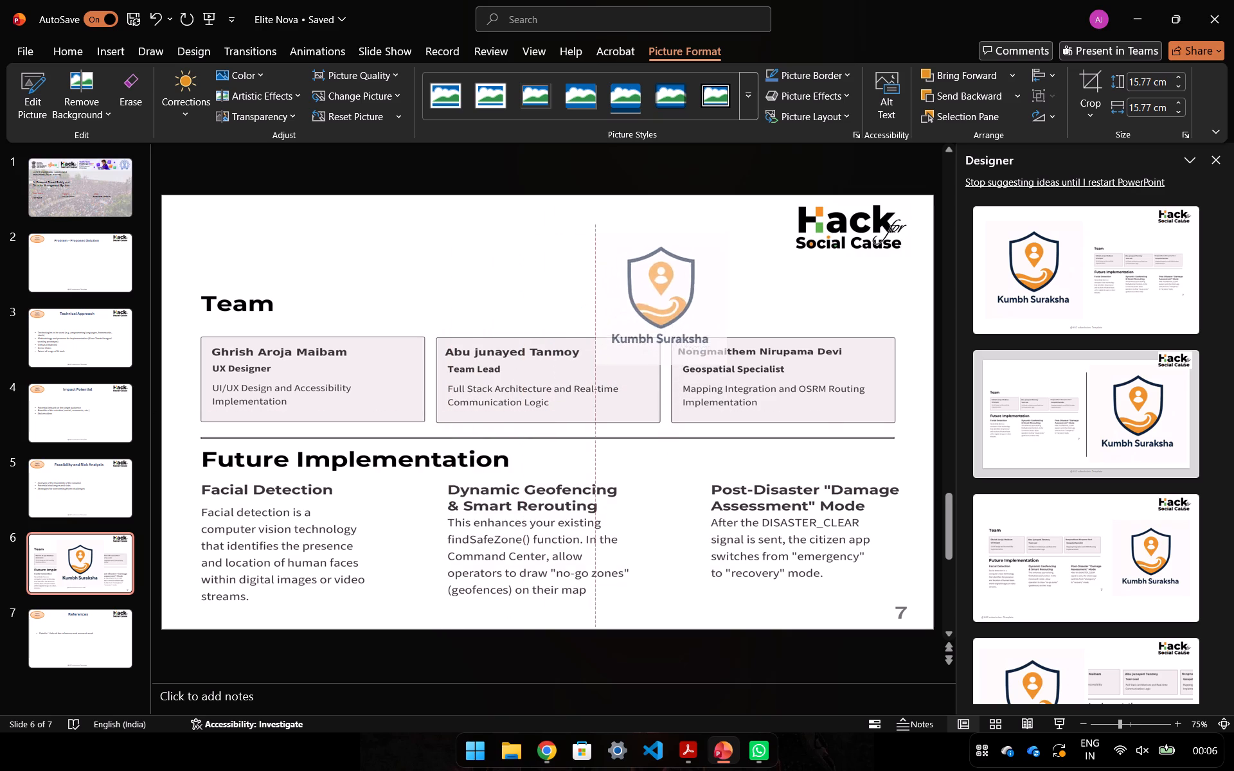
{"action": "left_click_drag", "start_coordinate": [602, 256], "coordinate": [650, 247]}
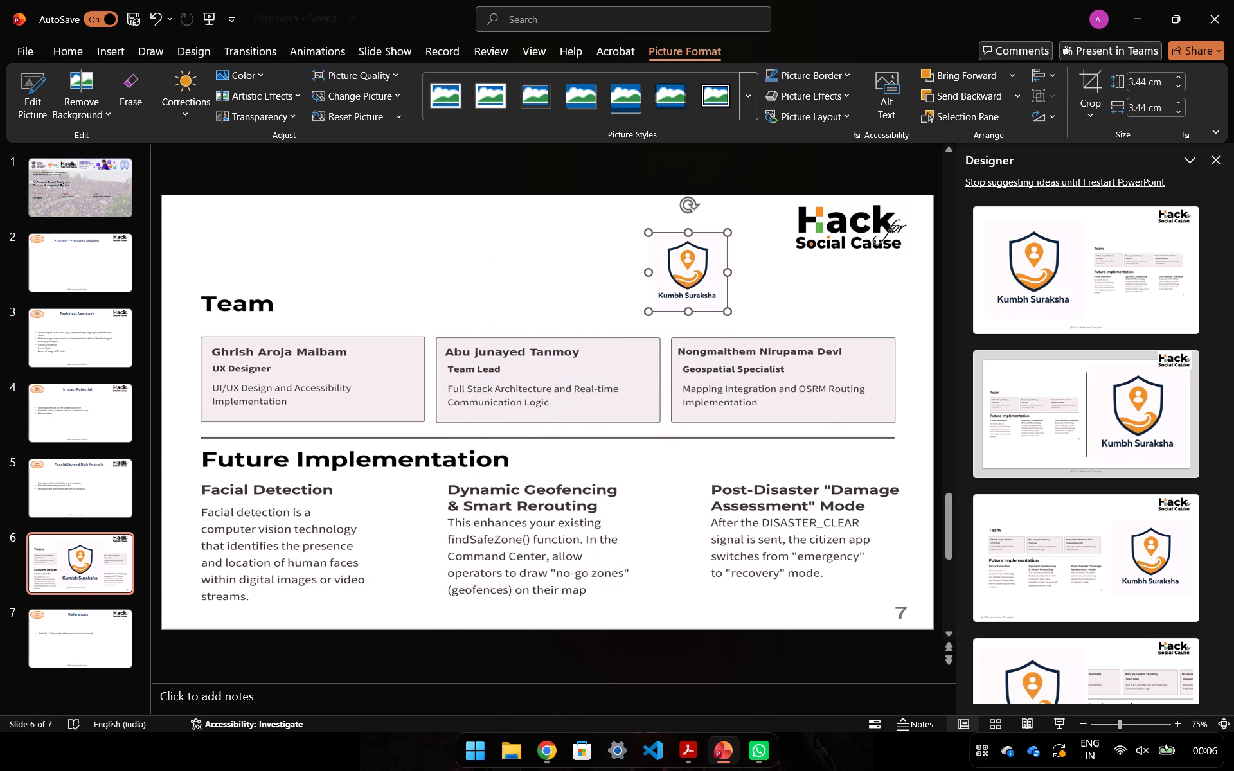
{"action": "left_click_drag", "start_coordinate": [685, 253], "coordinate": [204, 228]}
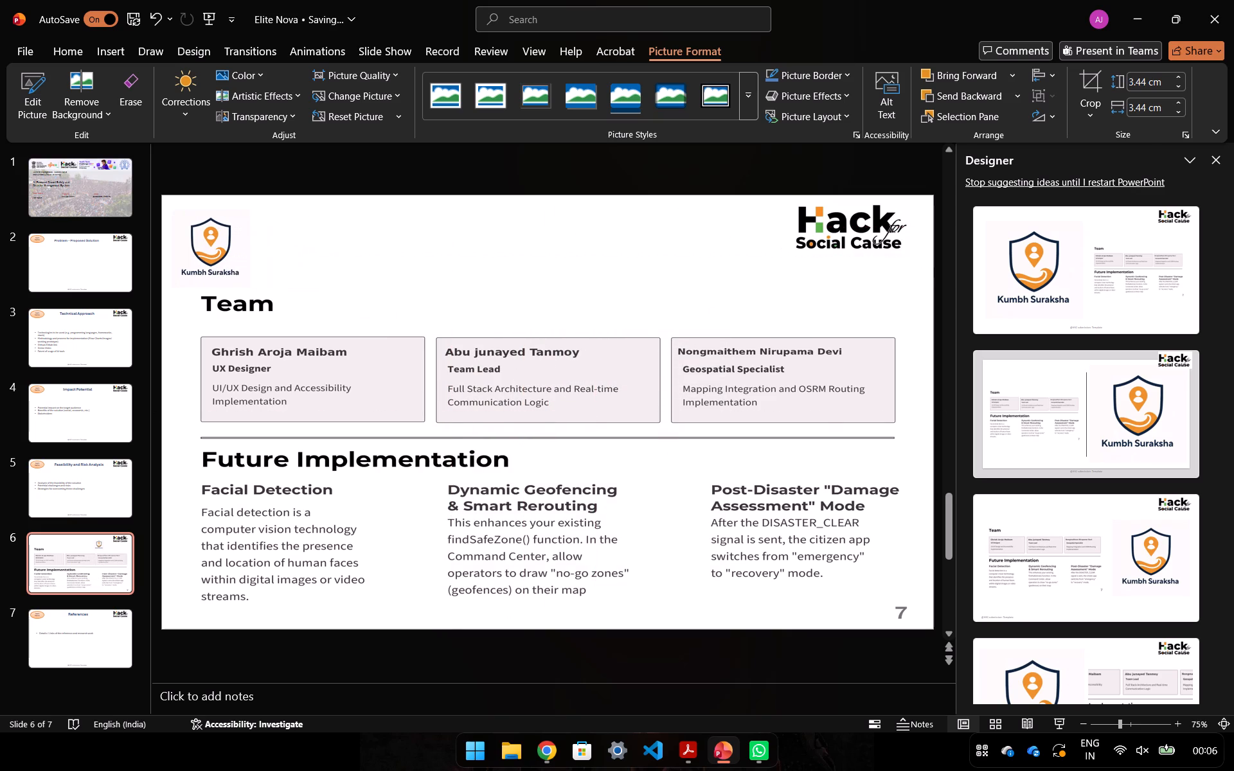
{"action": "left_click_drag", "start_coordinate": [204, 228], "coordinate": [200, 222]}
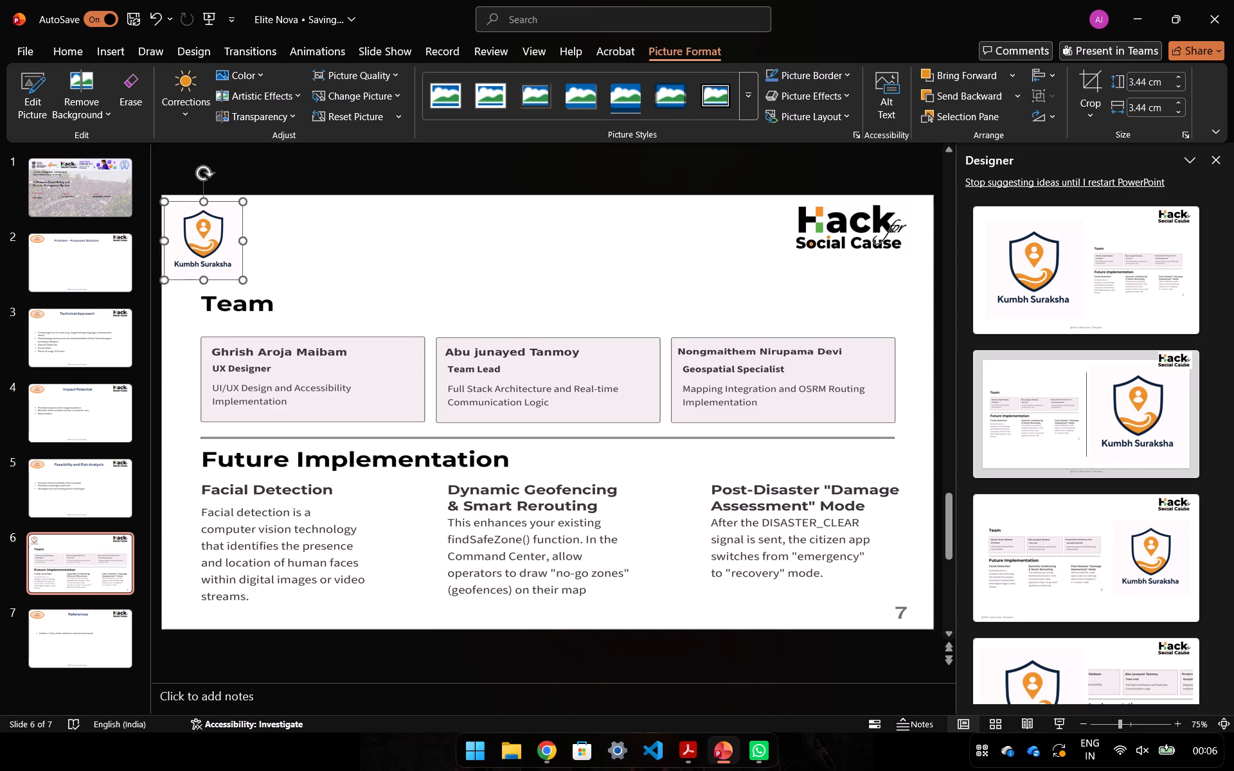
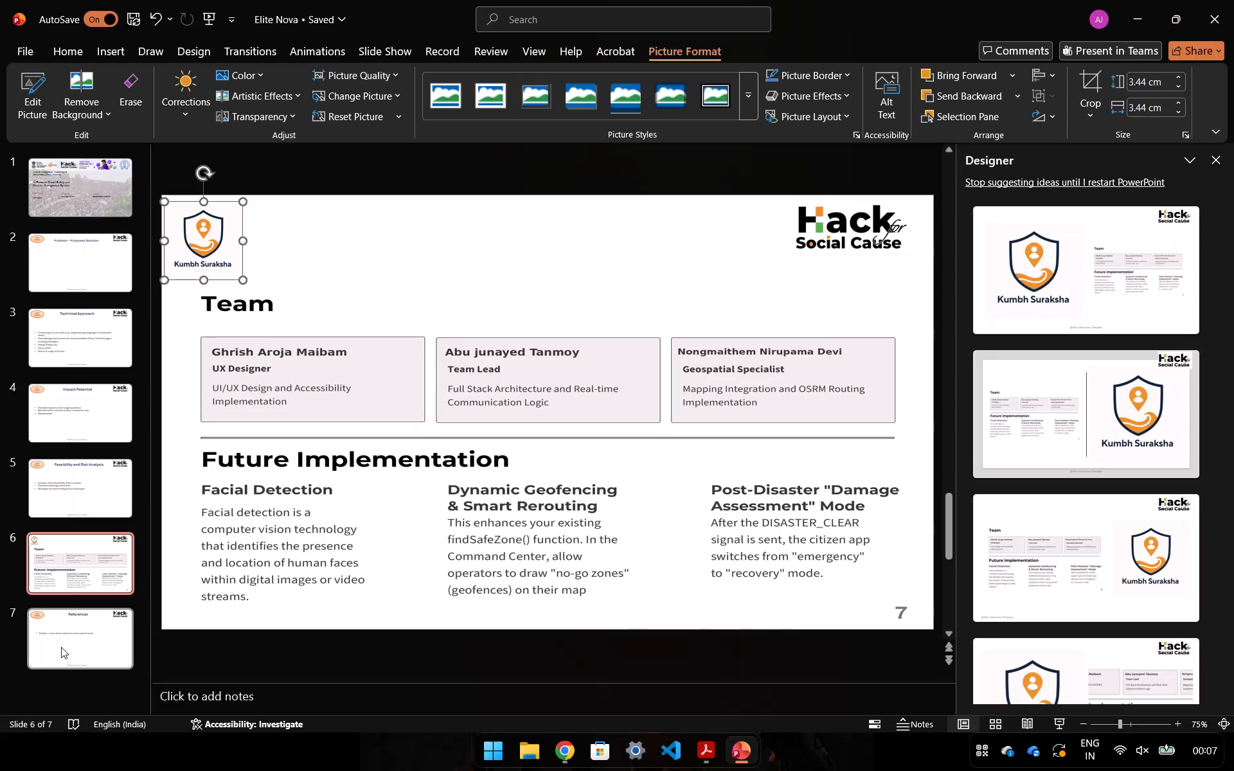
Review the References and the Feasibility and Risk Analysis template slides to see what content they call for.
{"action": "left_click", "coordinate": [61, 645]}
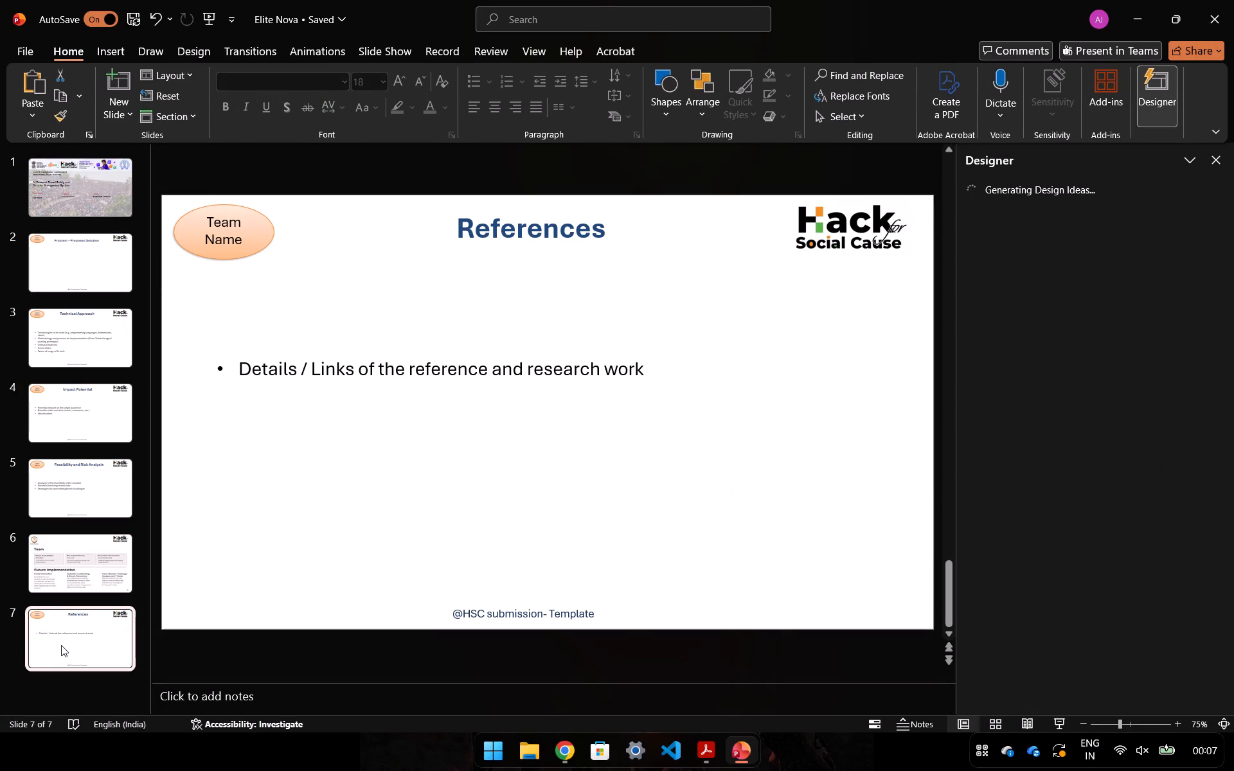
{"action": "left_click", "coordinate": [62, 496]}
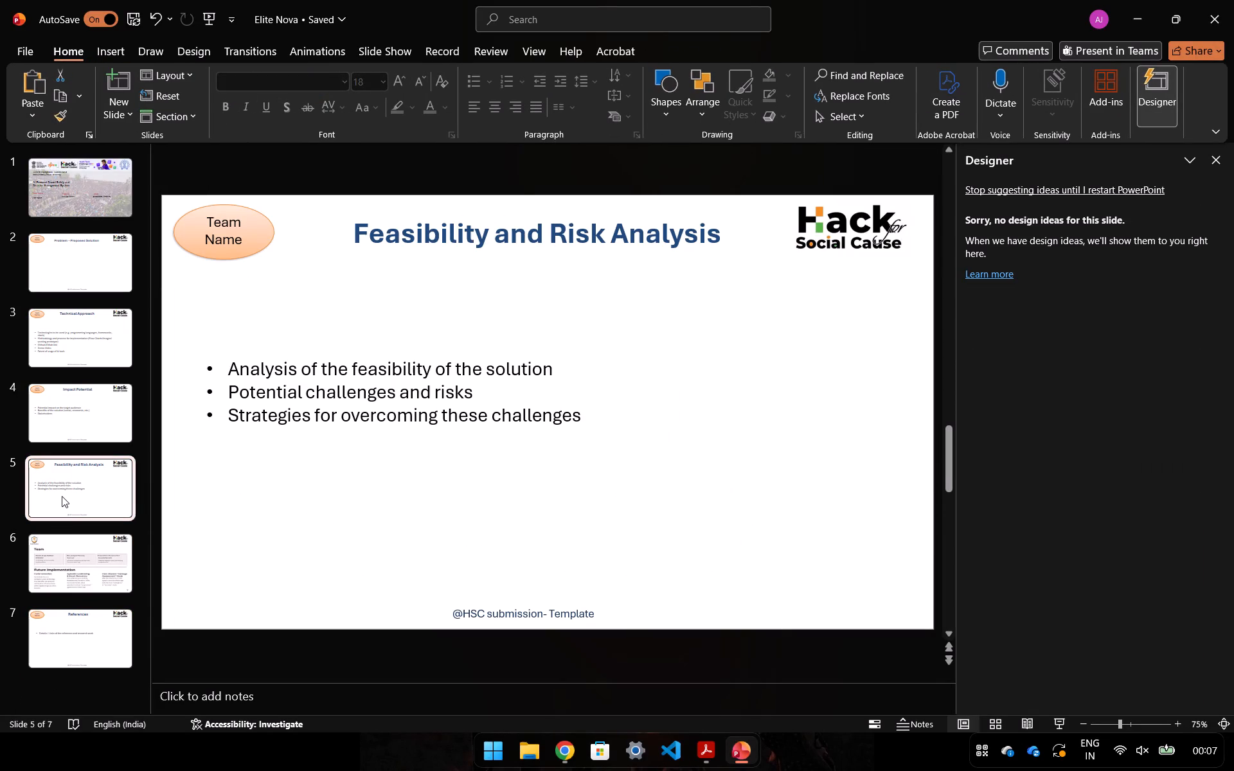
{"action": "key", "text": "alt+Tab"}
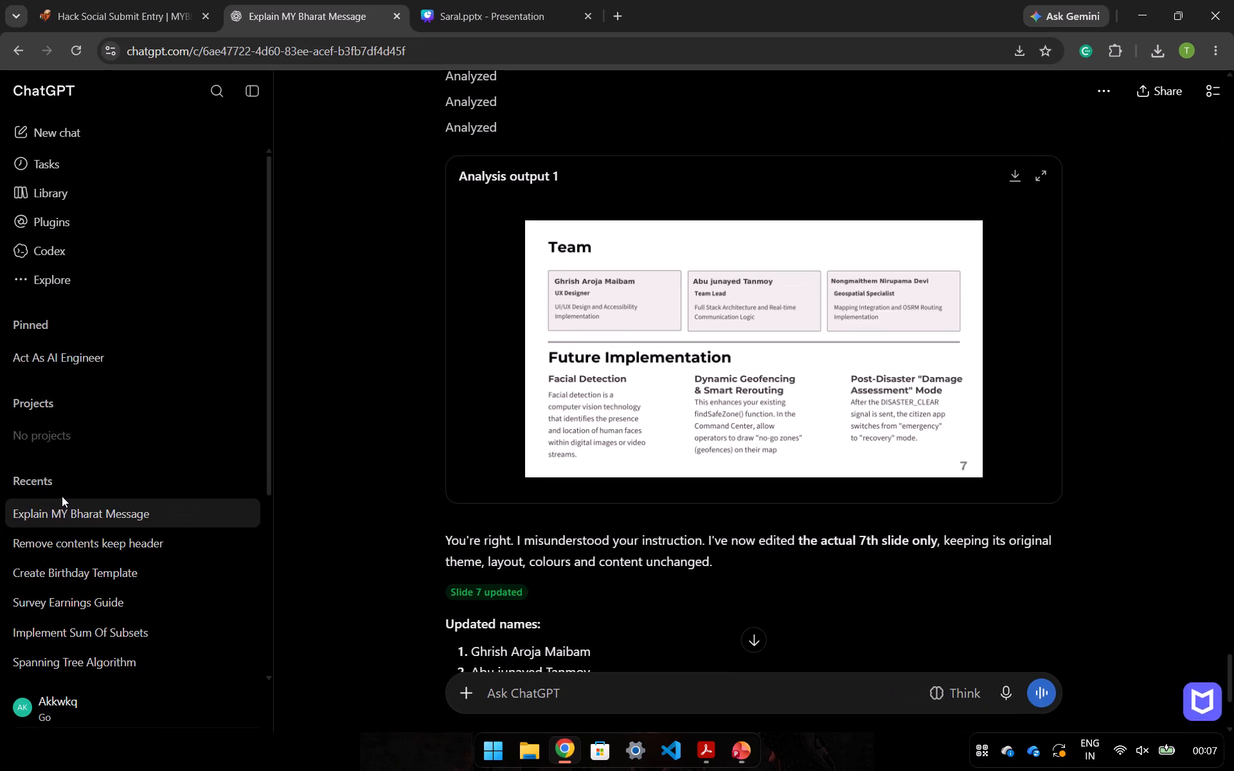
{"action": "key", "text": "alt+Tab"}
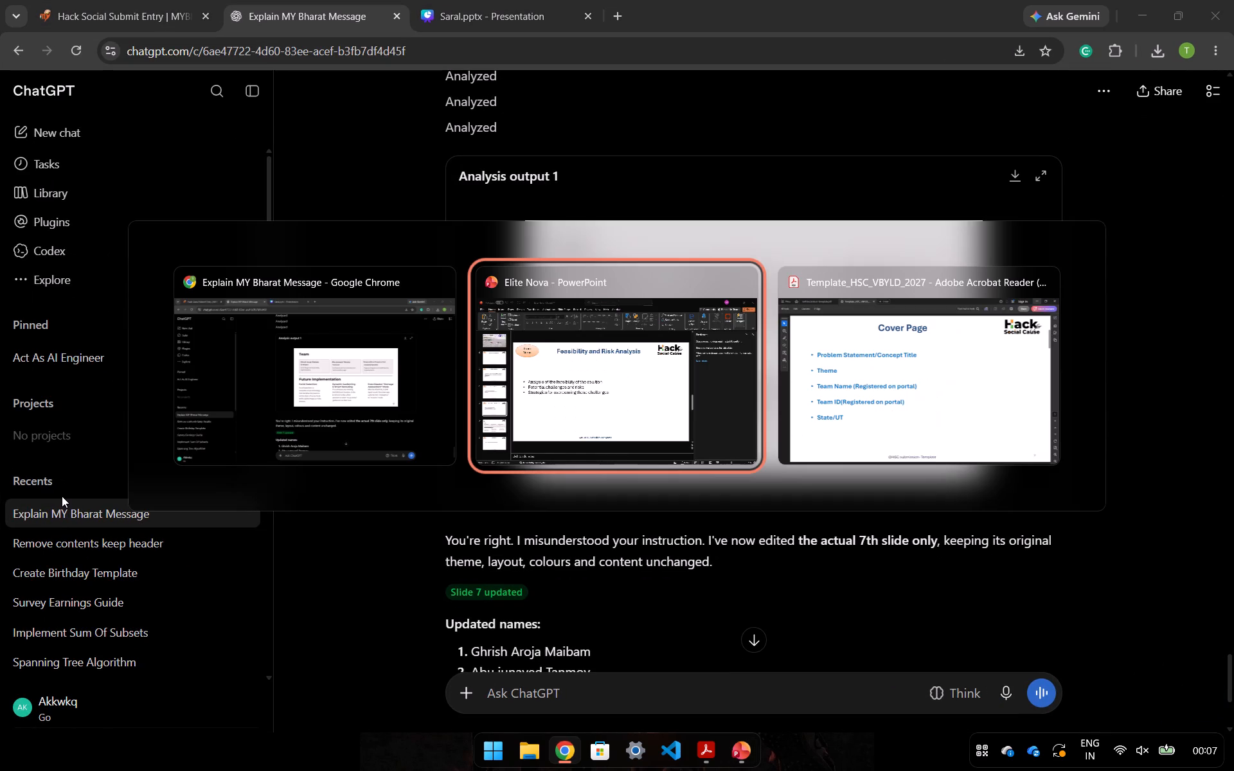
{"action": "key", "text": "alt+Tab"}
{"action": "key", "text": "alt+Tab"}
{"action": "key", "text": "alt+Tab"}
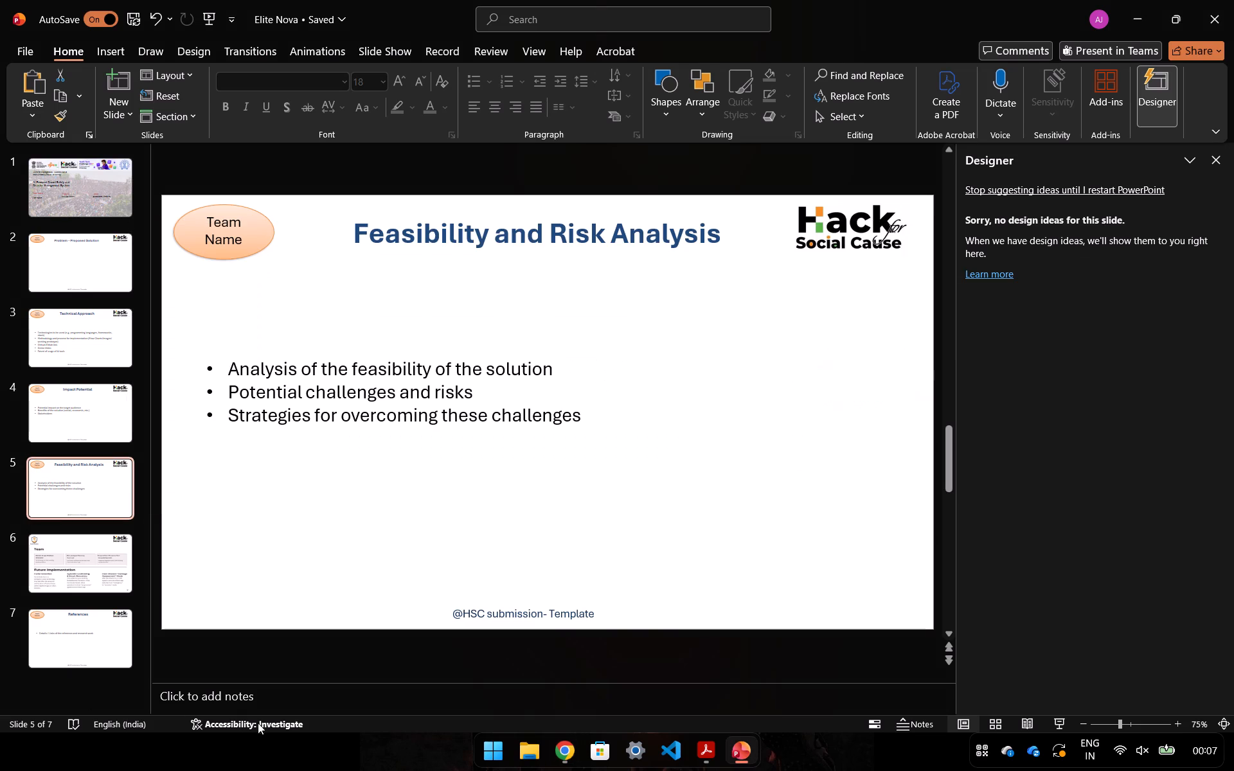
View the slide_06 picture from the Downloads folder and compare it with the Feasibility and Risk Analysis and Impact Potential slides.
{"action": "left_click", "coordinate": [514, 741]}
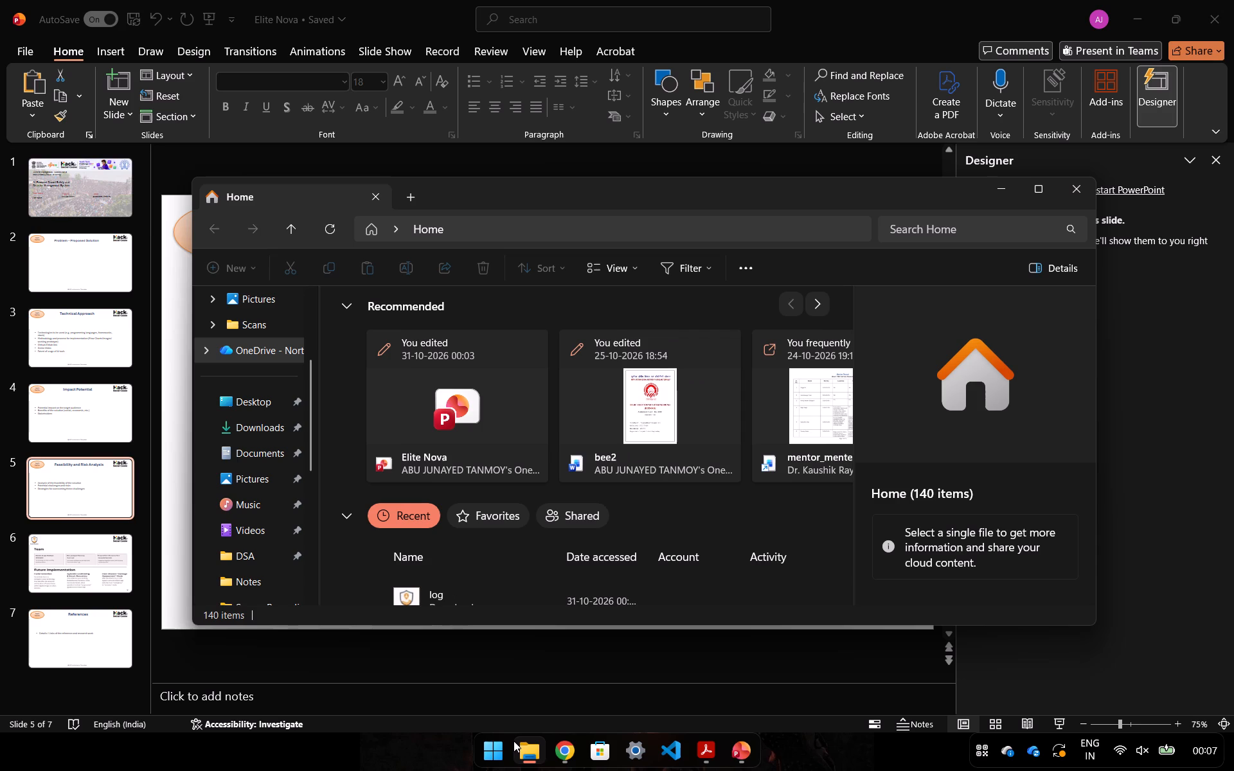
{"action": "left_click", "coordinate": [237, 424]}
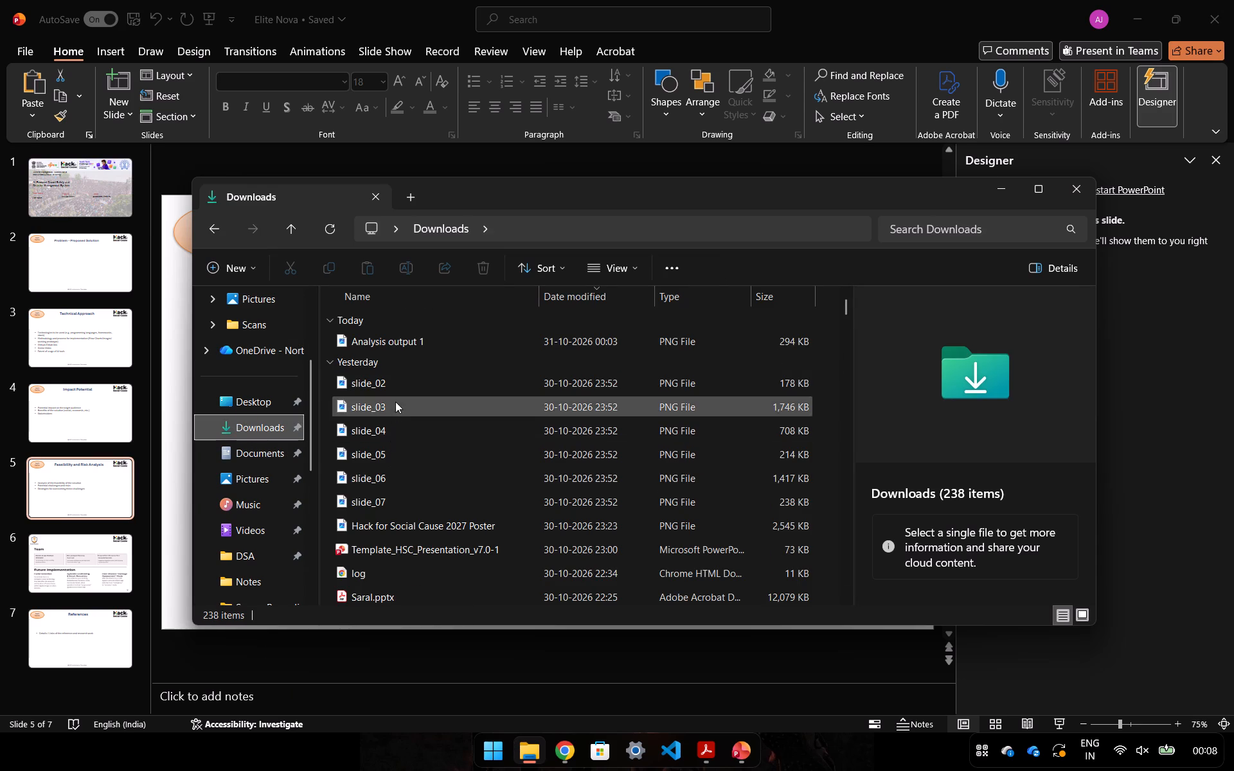
{"action": "double_click", "coordinate": [397, 468]}
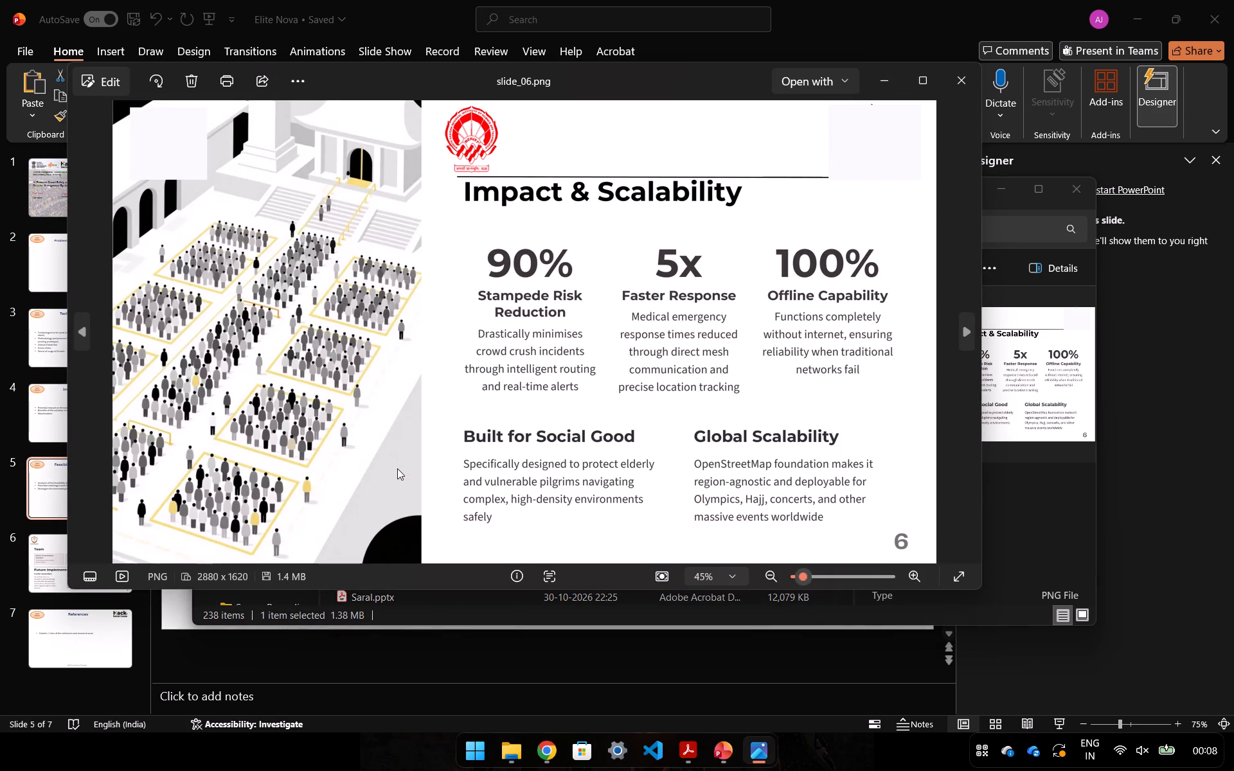
{"action": "scroll", "coordinate": [474, 376], "scroll_direction": "down", "scroll_amount": 1}
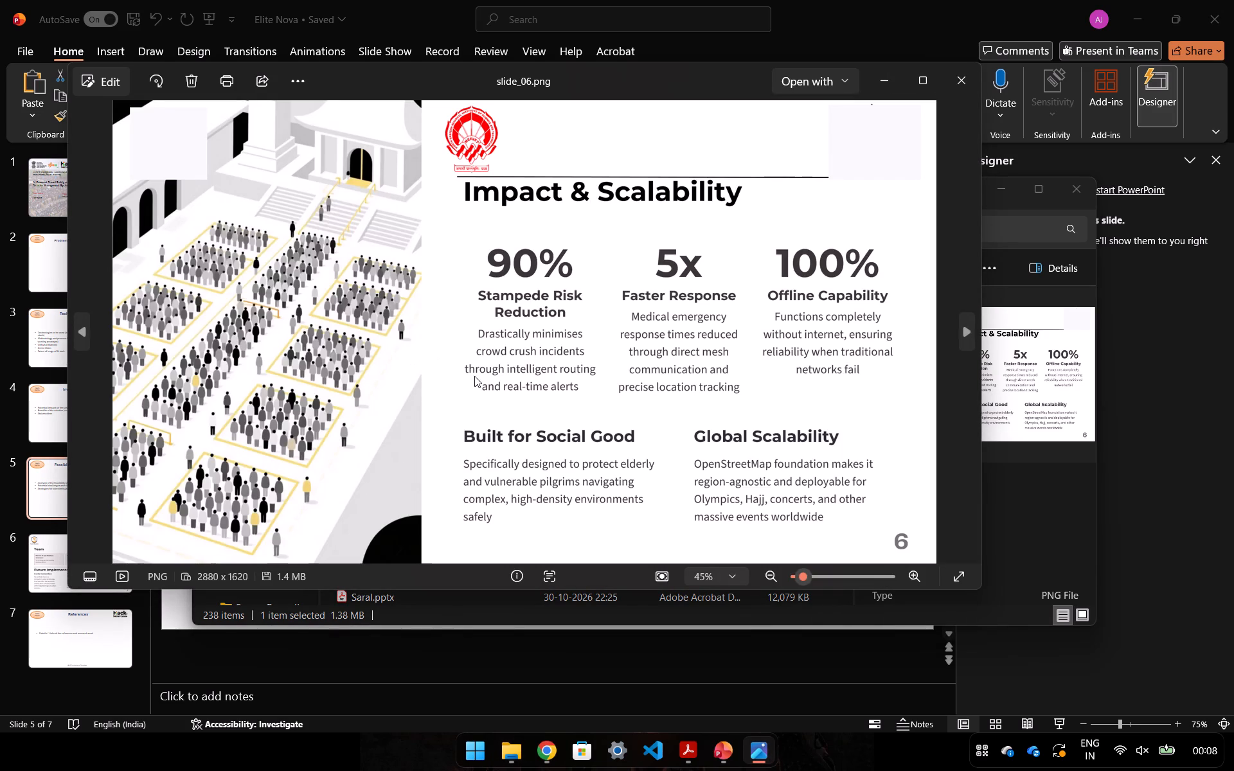
{"action": "key", "text": "alt+Tab"}
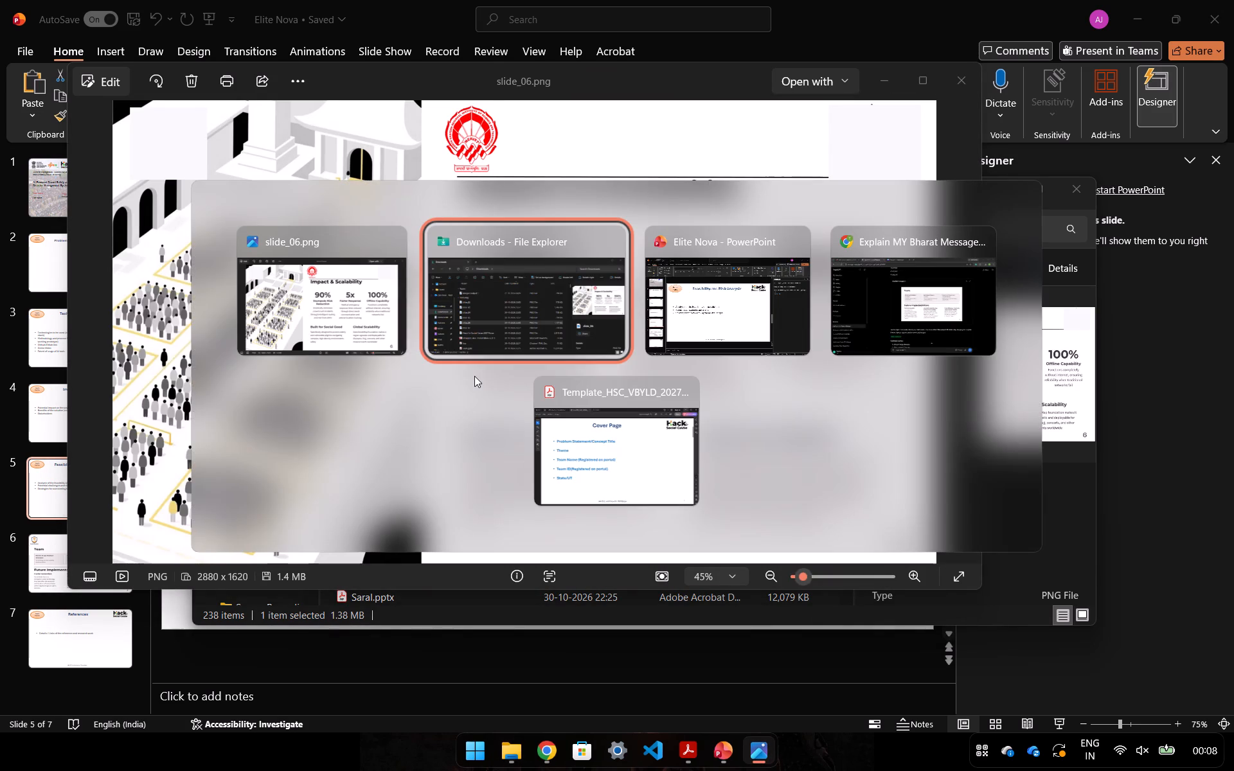
{"action": "key", "text": "alt+Tab"}
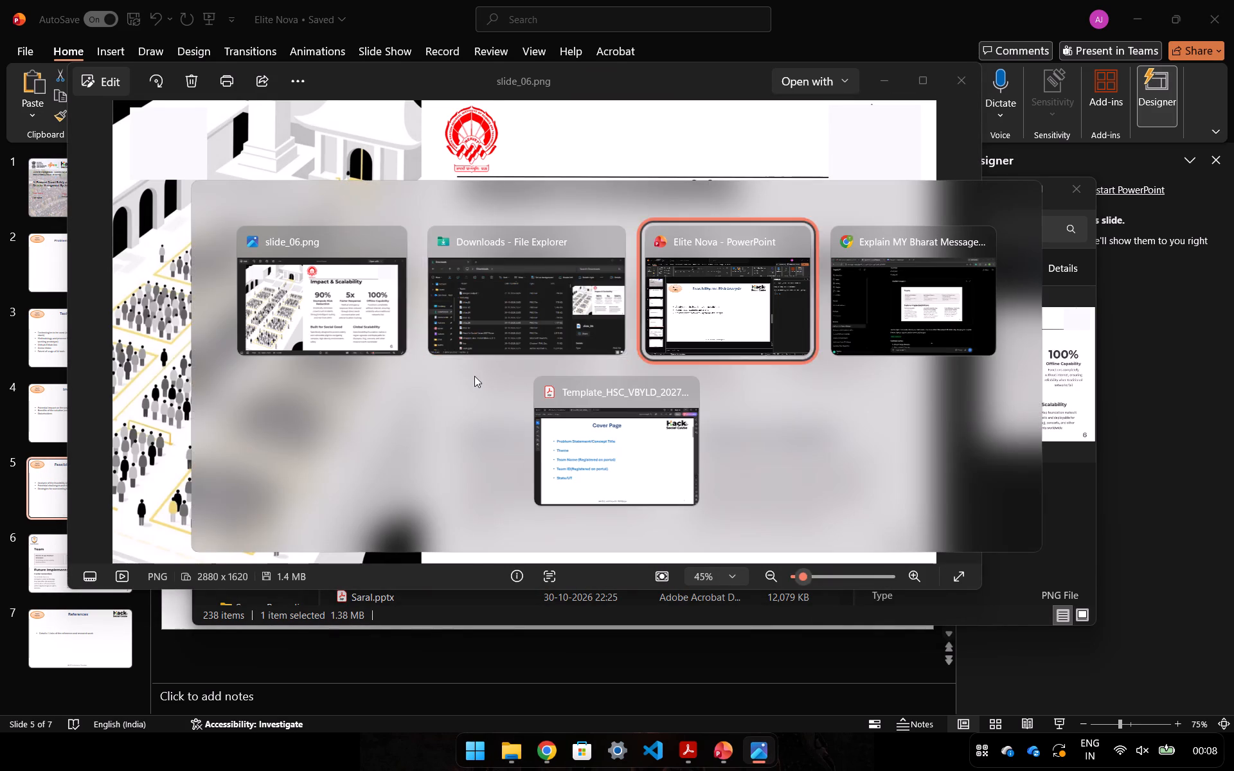
{"action": "key", "text": "alt+Tab"}
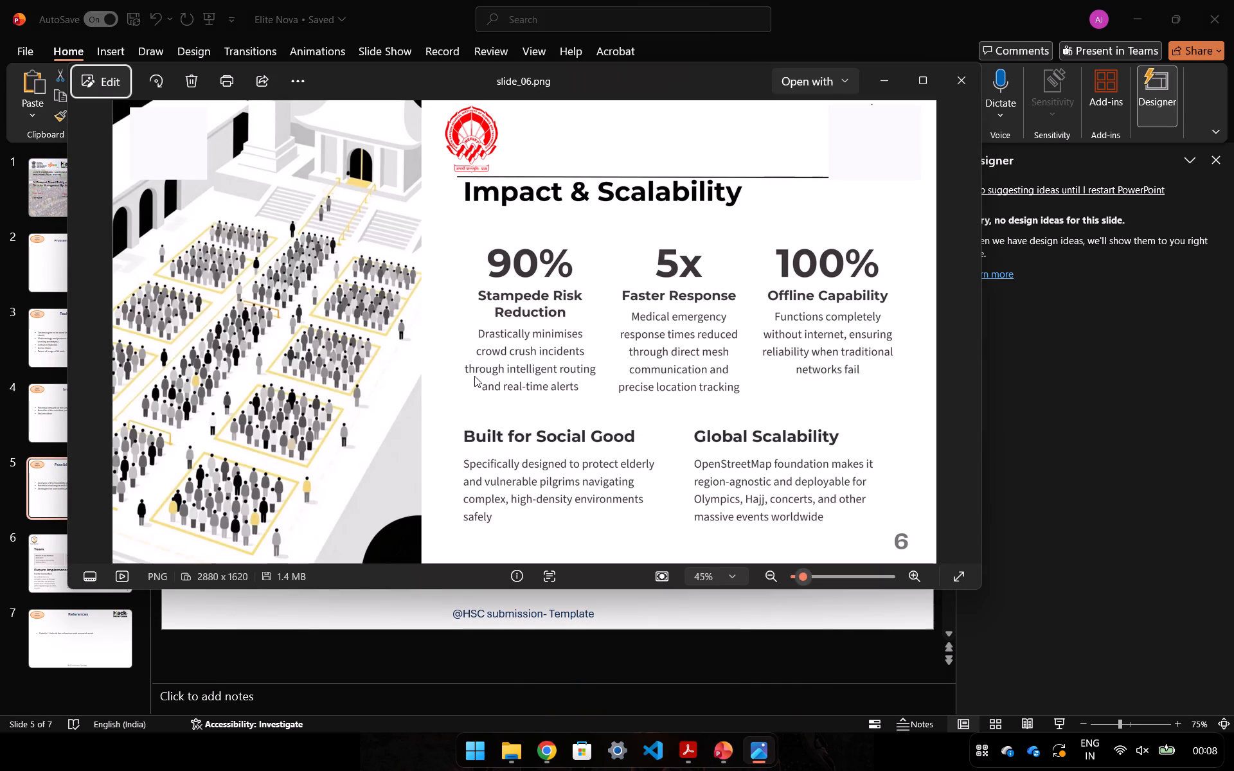
{"action": "key", "text": "alt+Tab"}
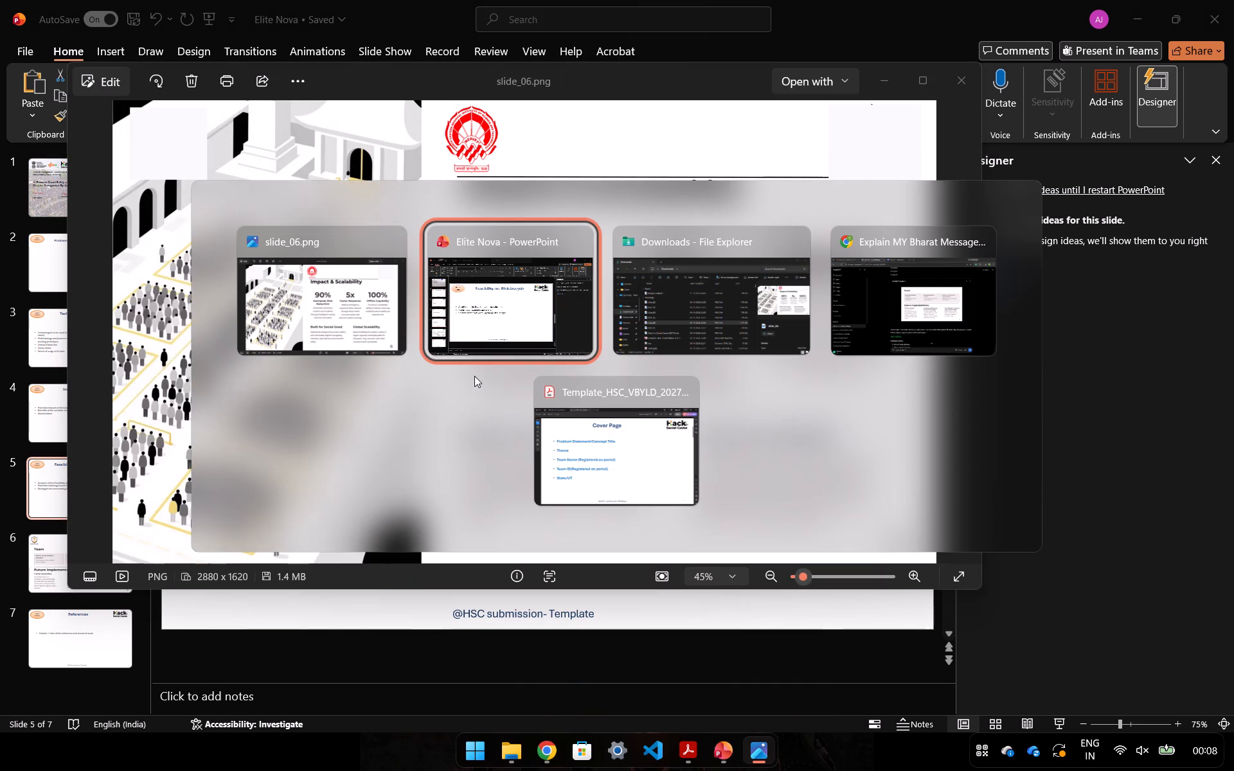
{"action": "left_click", "coordinate": [82, 408]}
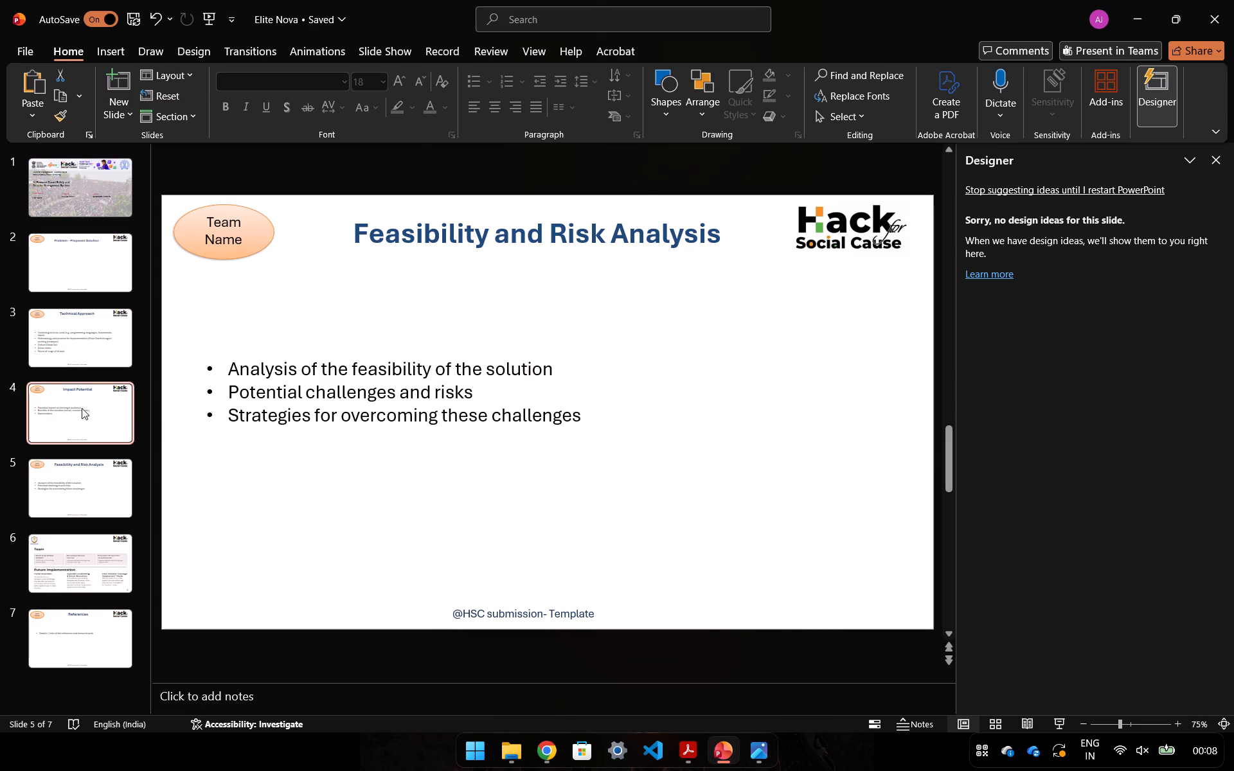
{"action": "key", "text": "alt+Tab"}
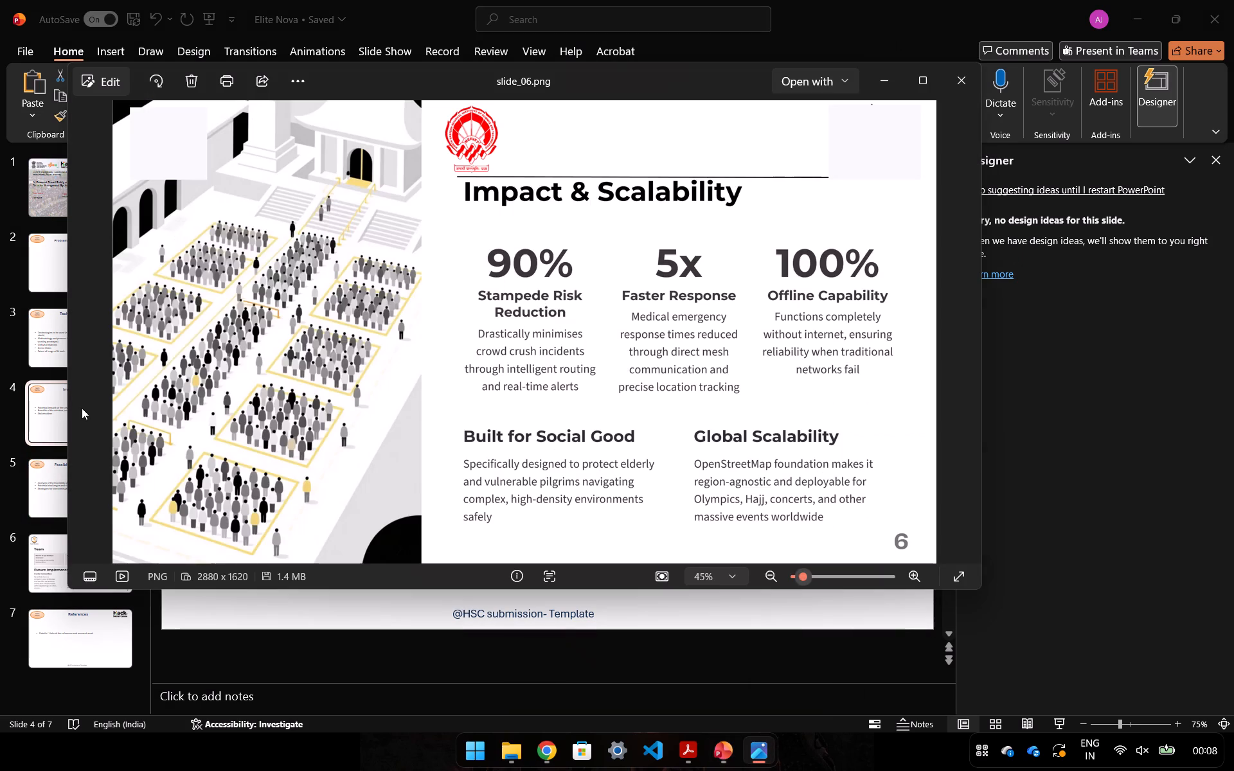
{"action": "left_click", "coordinate": [952, 87]}
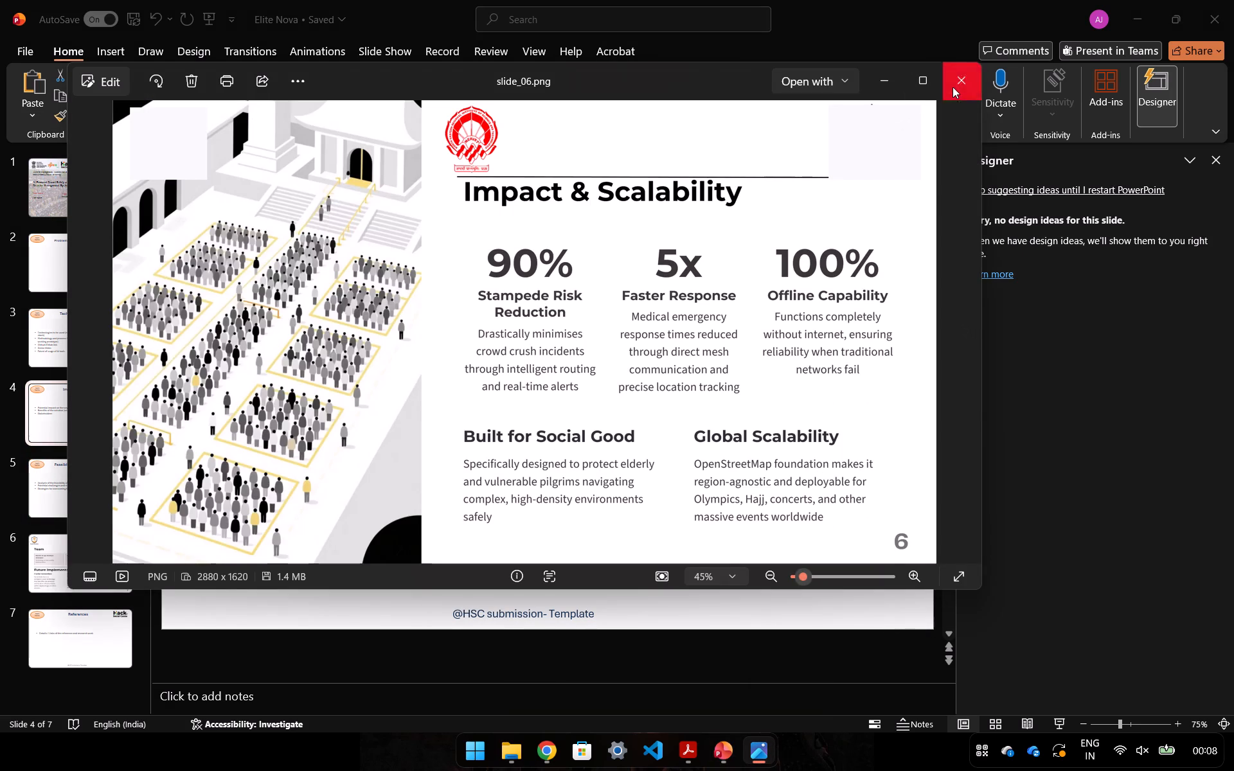
View the slide_05 and slide_04 pictures from Downloads and compare them with the Impact Potential and Technical Approach slides.
{"action": "left_click", "coordinate": [524, 756]}
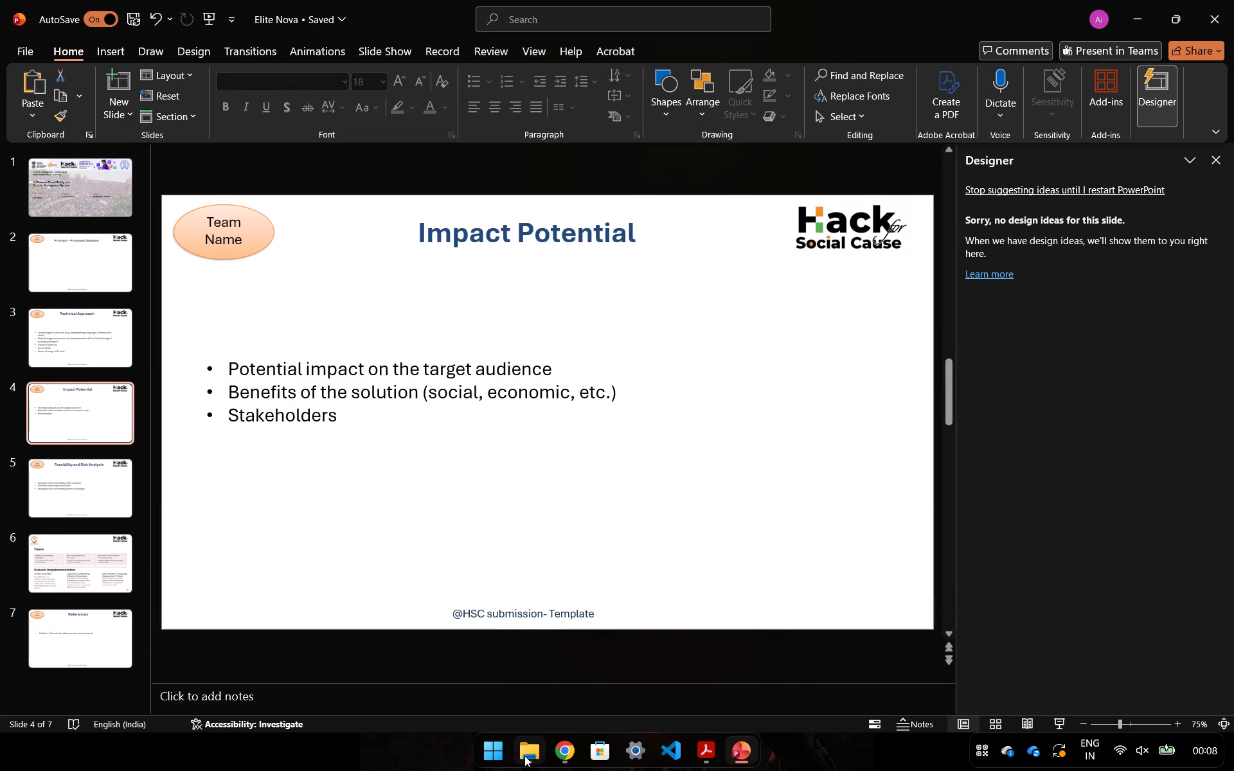
{"action": "double_click", "coordinate": [444, 456]}
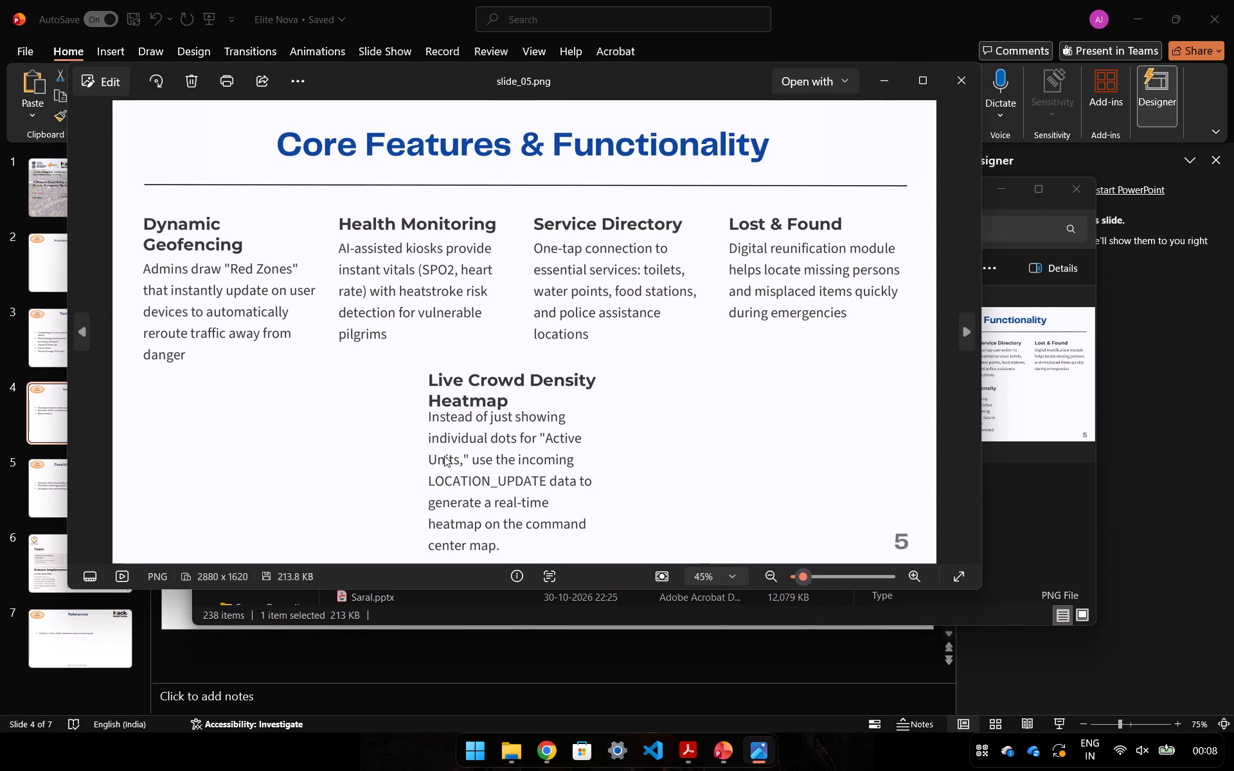
{"action": "key", "text": "alt+Tab"}
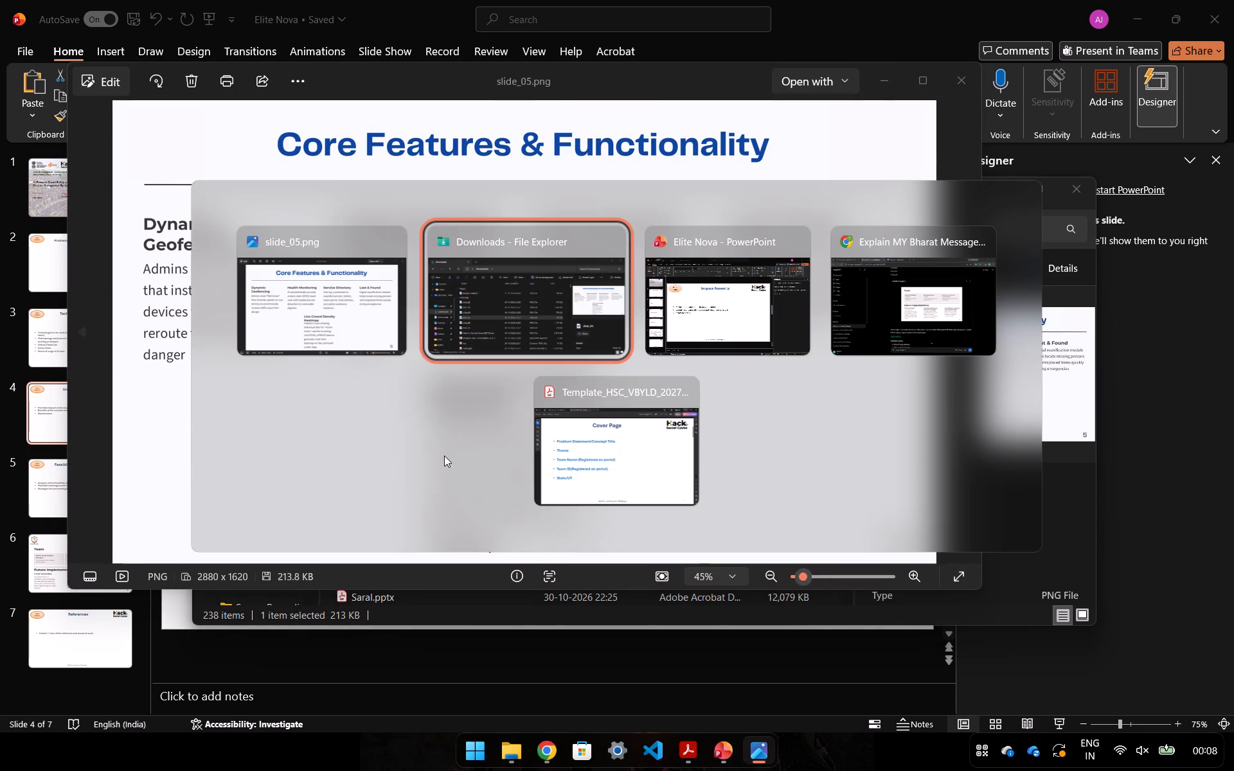
{"action": "key", "text": "alt+Tab"}
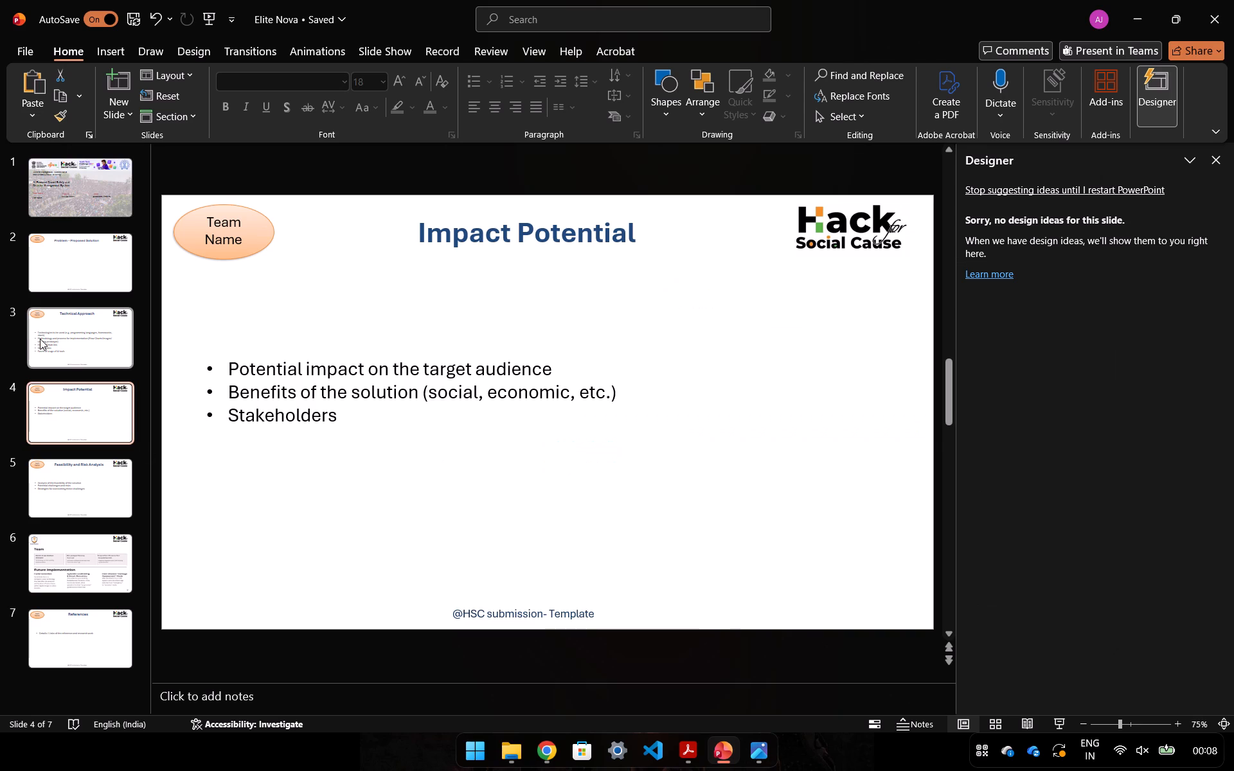
{"action": "left_click", "coordinate": [40, 339]}
{"action": "key", "text": "alt+Tab"}
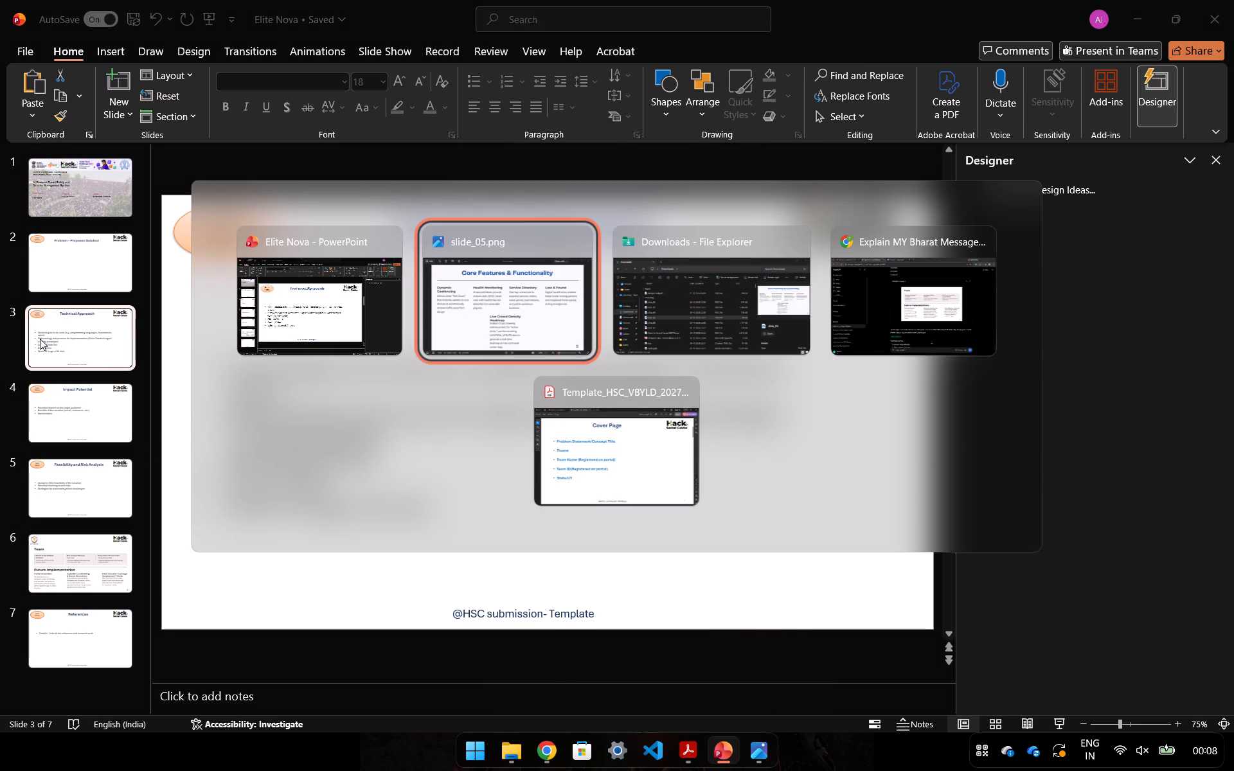
{"action": "key", "text": "alt+Tab"}
{"action": "double_click", "coordinate": [369, 433]}
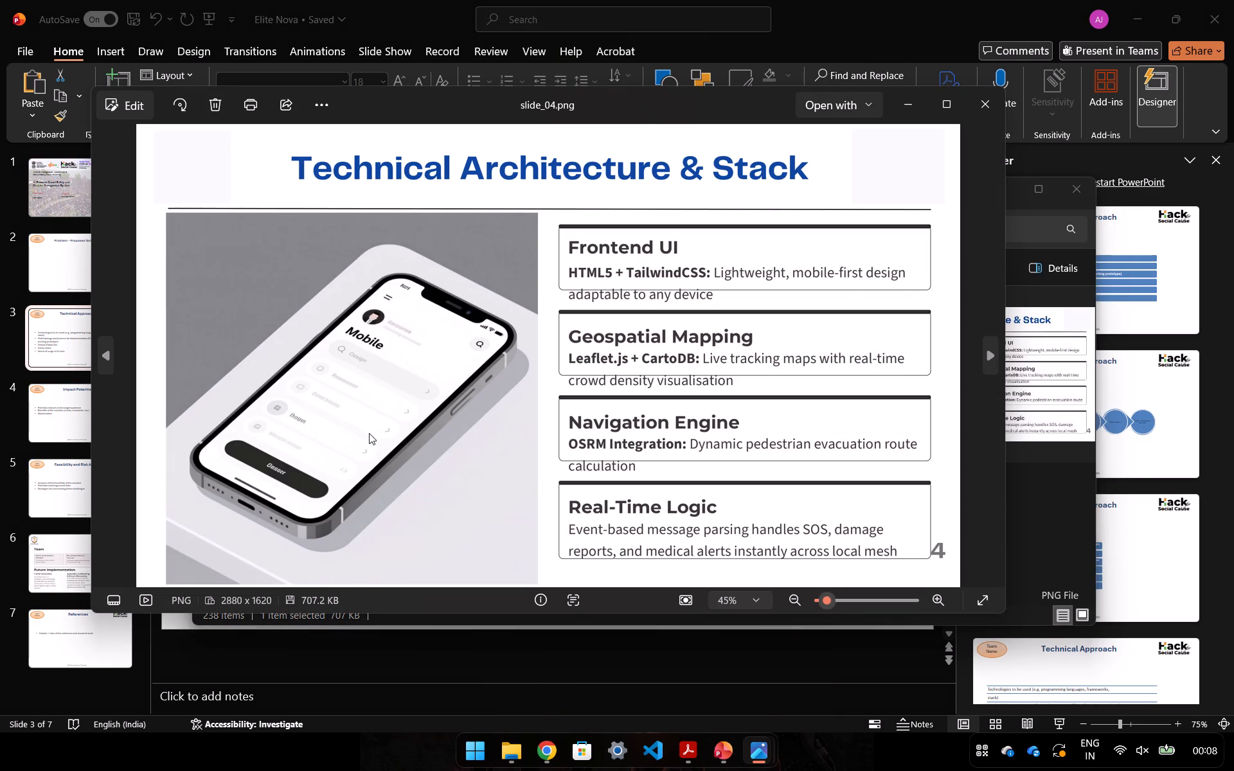
{"action": "left_click", "coordinate": [982, 107]}
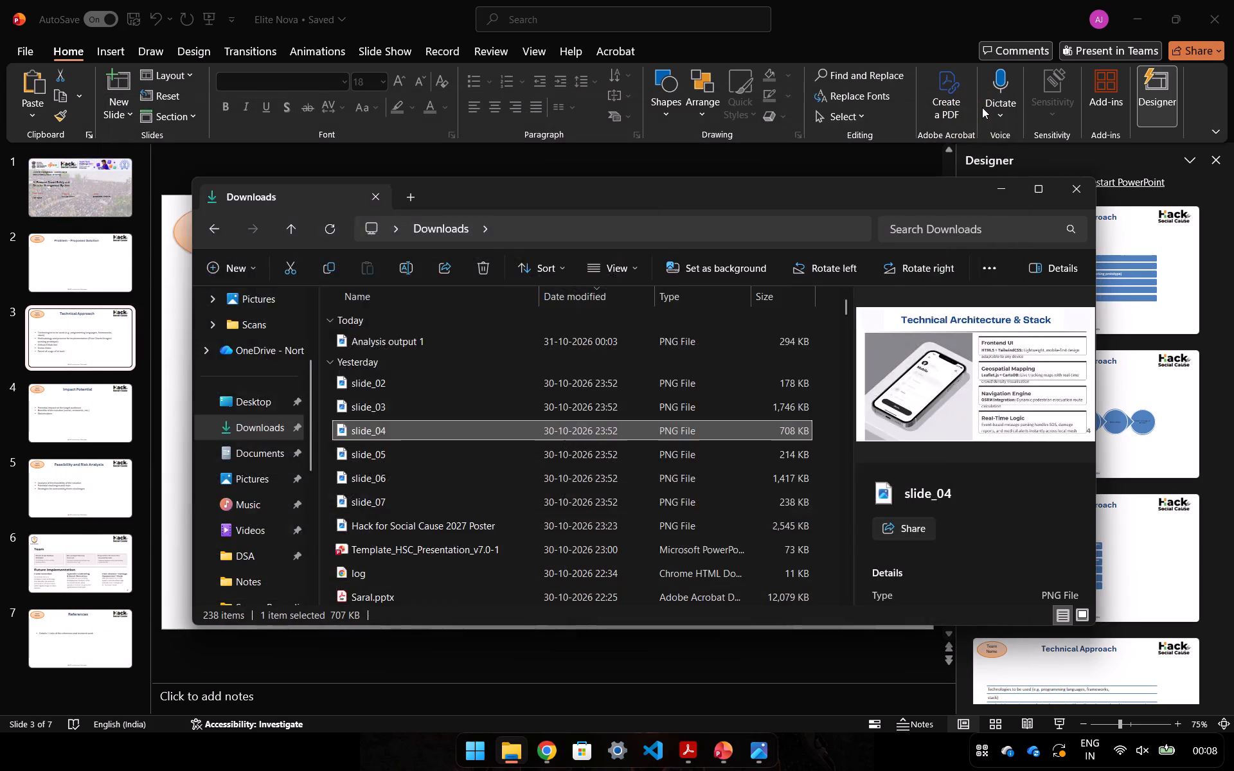
{"action": "key", "text": "alt+Tab"}
{"action": "key", "text": "alt+Tab"}
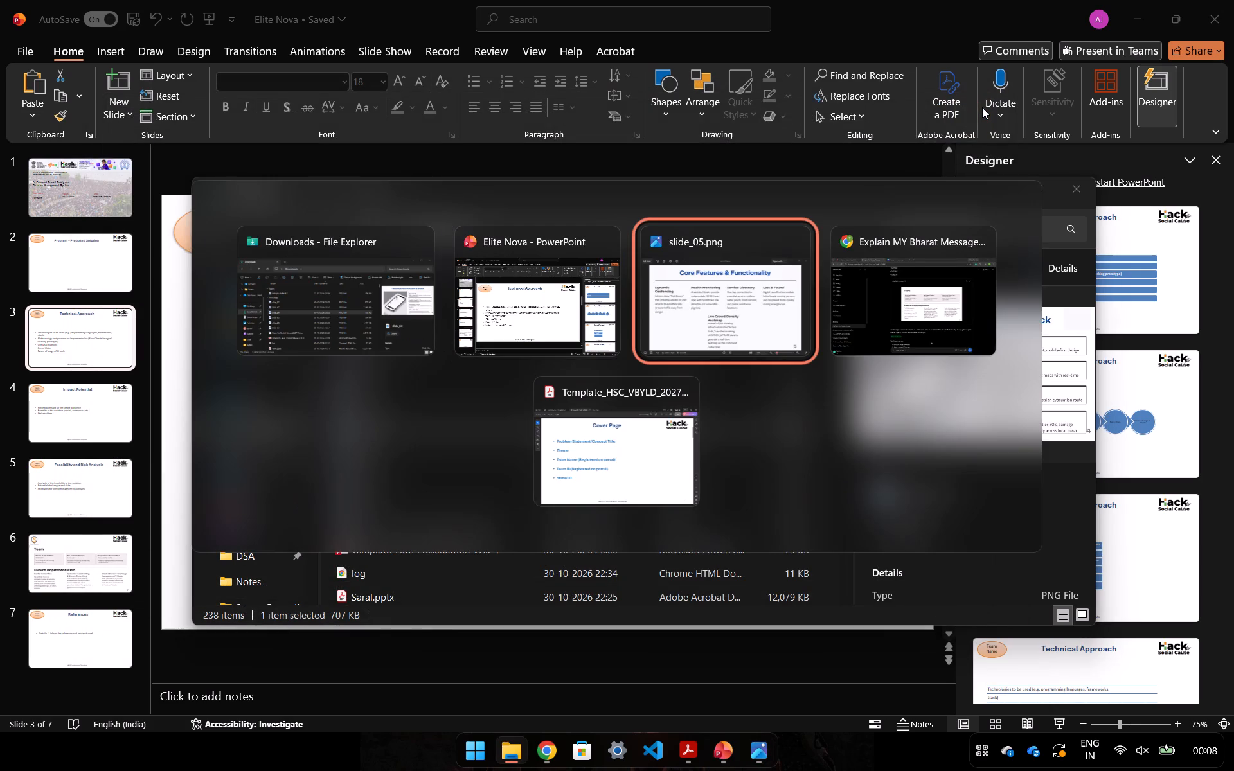
{"action": "key", "text": "alt+Tab"}
{"action": "key", "text": "alt+Tab"}
{"action": "key", "text": "alt+Tab"}
{"action": "key", "text": "alt+Tab"}
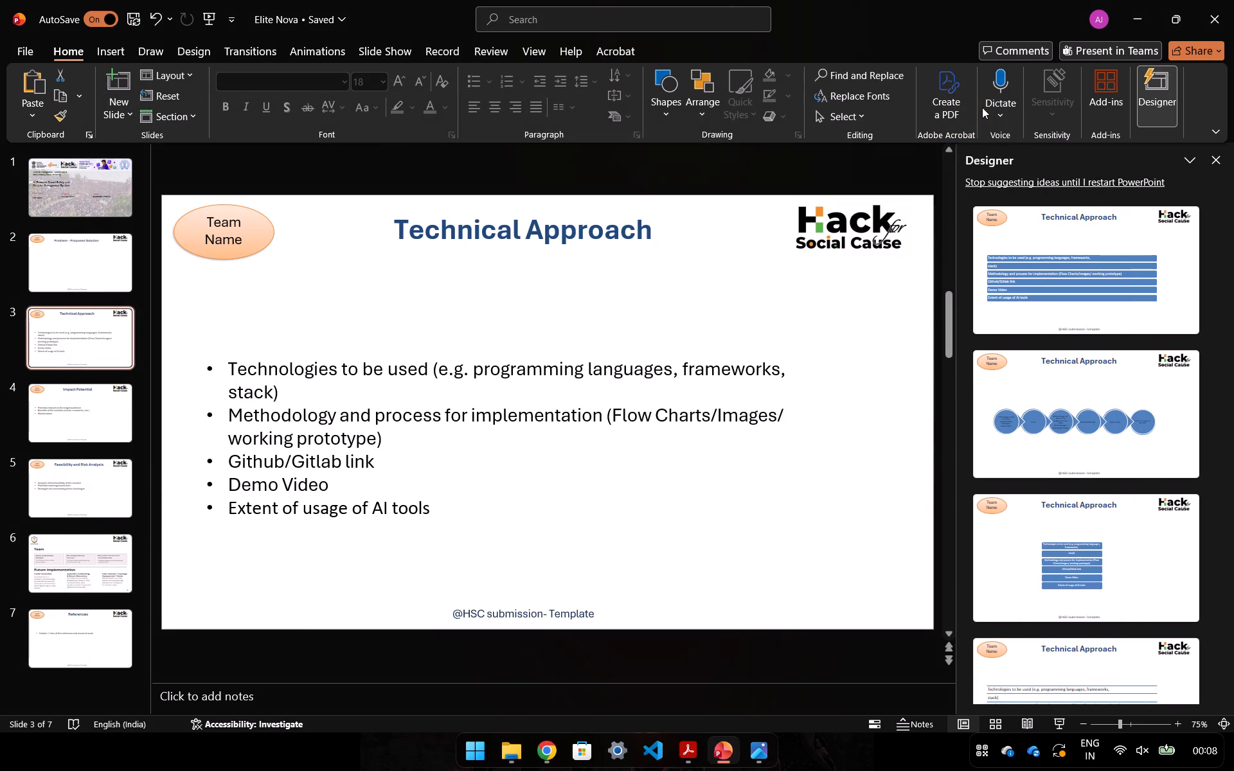
View the slide_03 and slide_02 pictures from Downloads to check which content suits the Problem – Proposed Solution slide.
{"action": "left_click", "coordinate": [60, 255]}
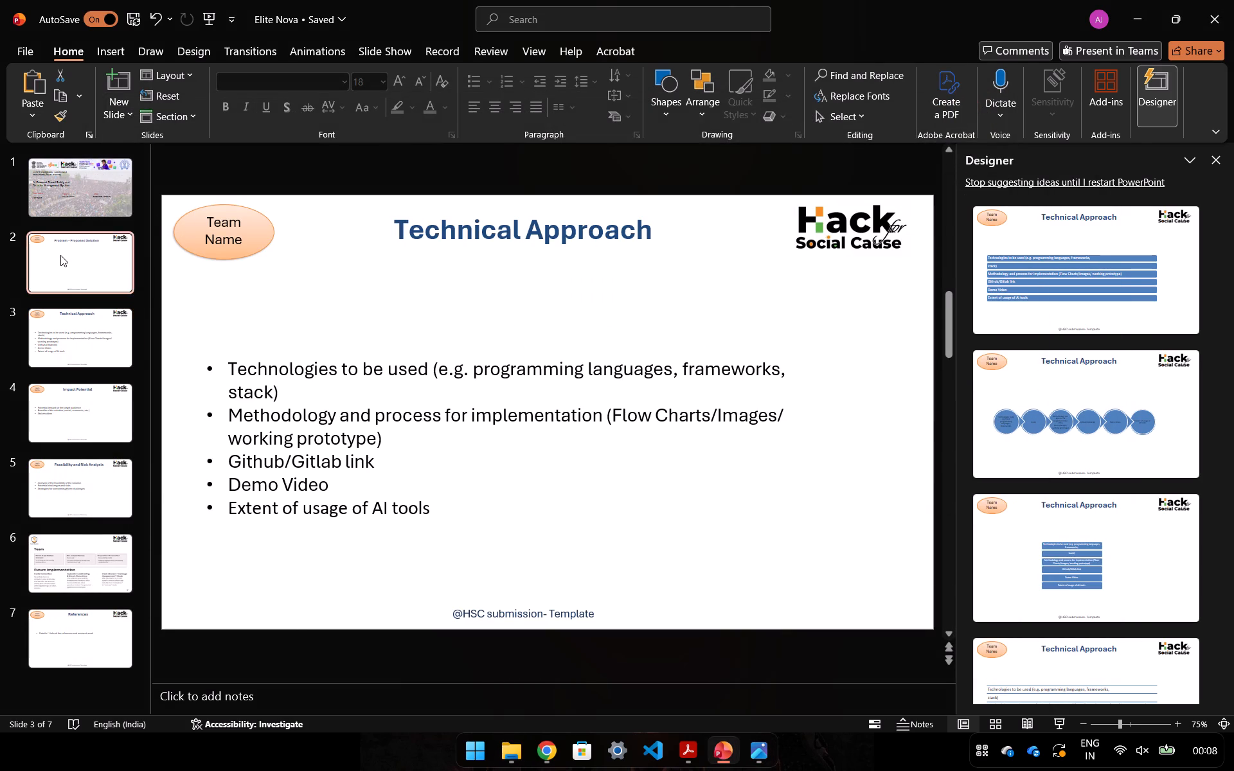
{"action": "key", "text": "alt+Tab"}
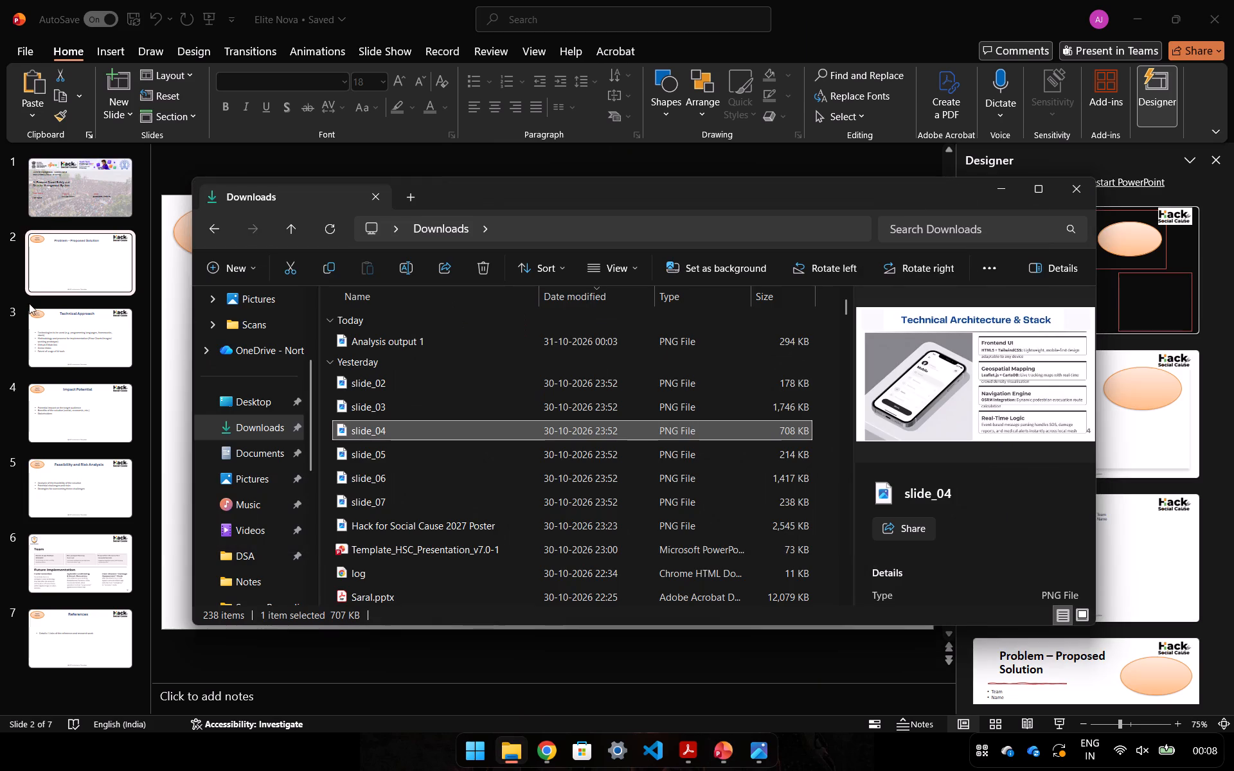
{"action": "double_click", "coordinate": [389, 403]}
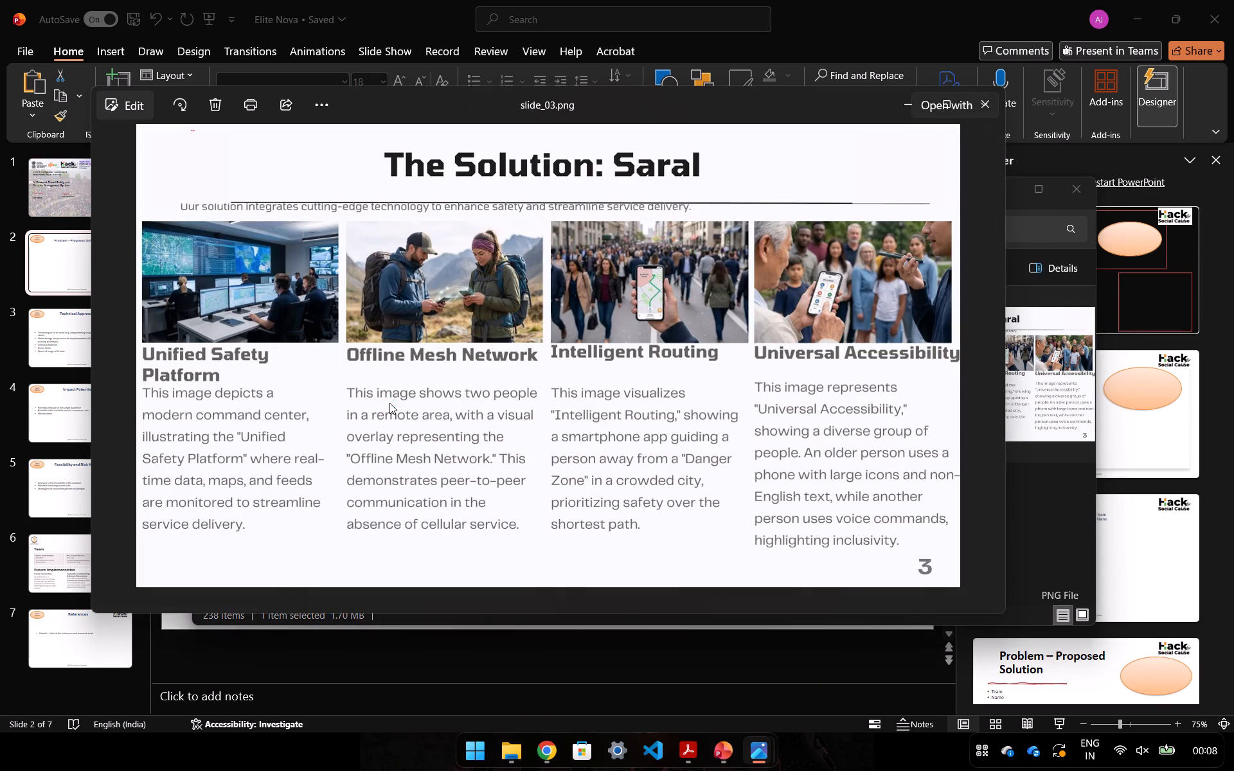
{"action": "key", "text": "alt+Tab"}
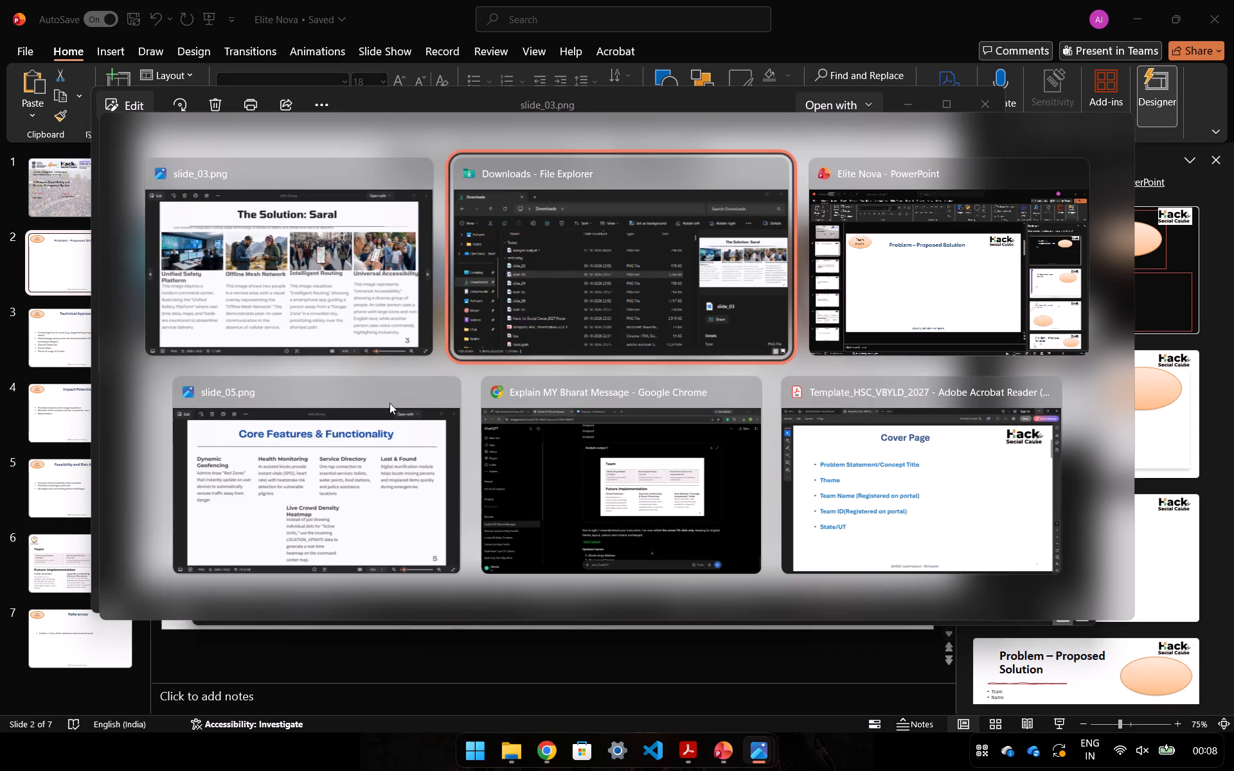
{"action": "double_click", "coordinate": [386, 385]}
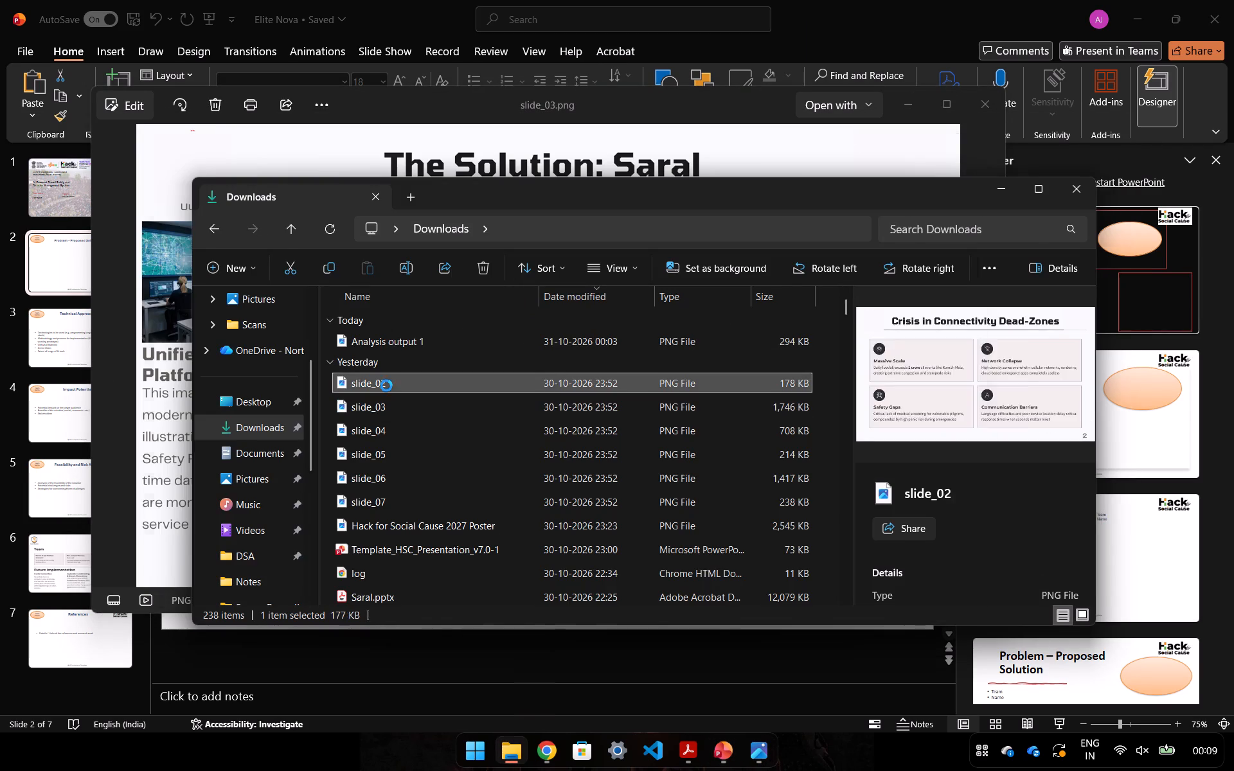
{"action": "scroll", "coordinate": [561, 385], "scroll_direction": "down", "scroll_amount": 1}
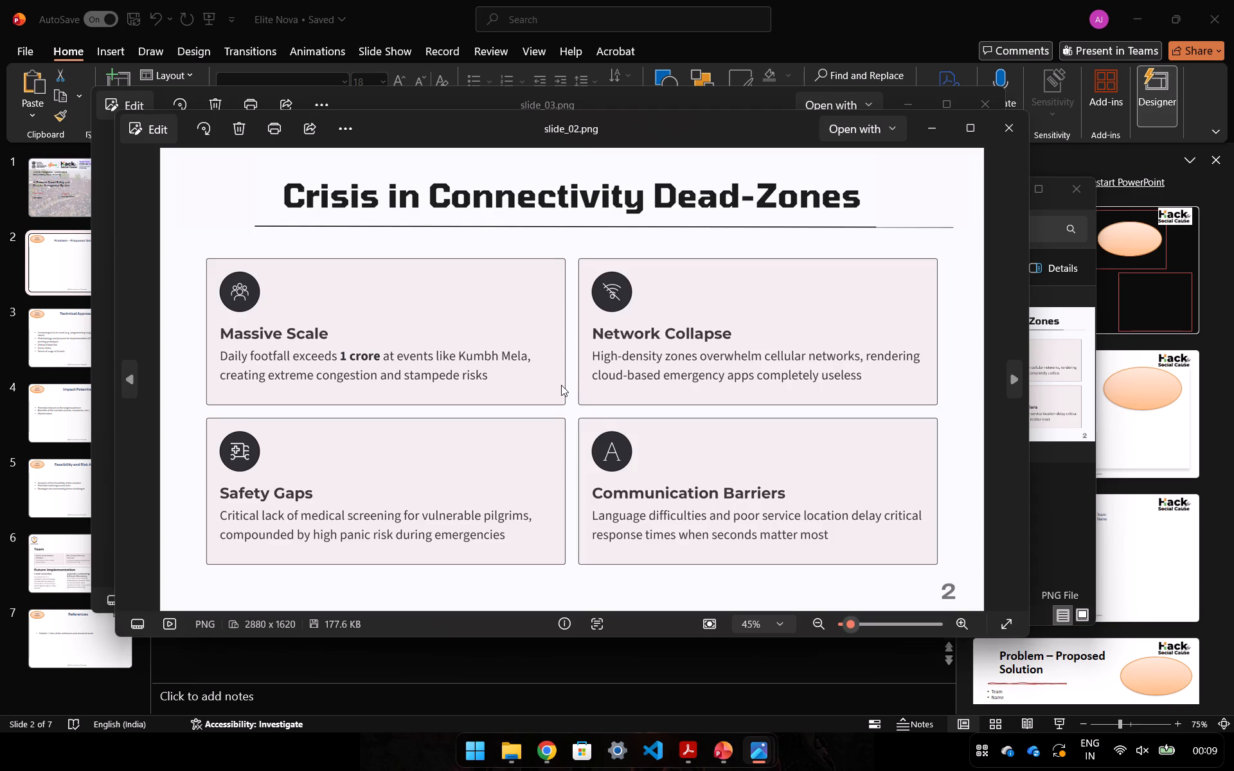
{"action": "left_click", "coordinate": [1006, 138]}
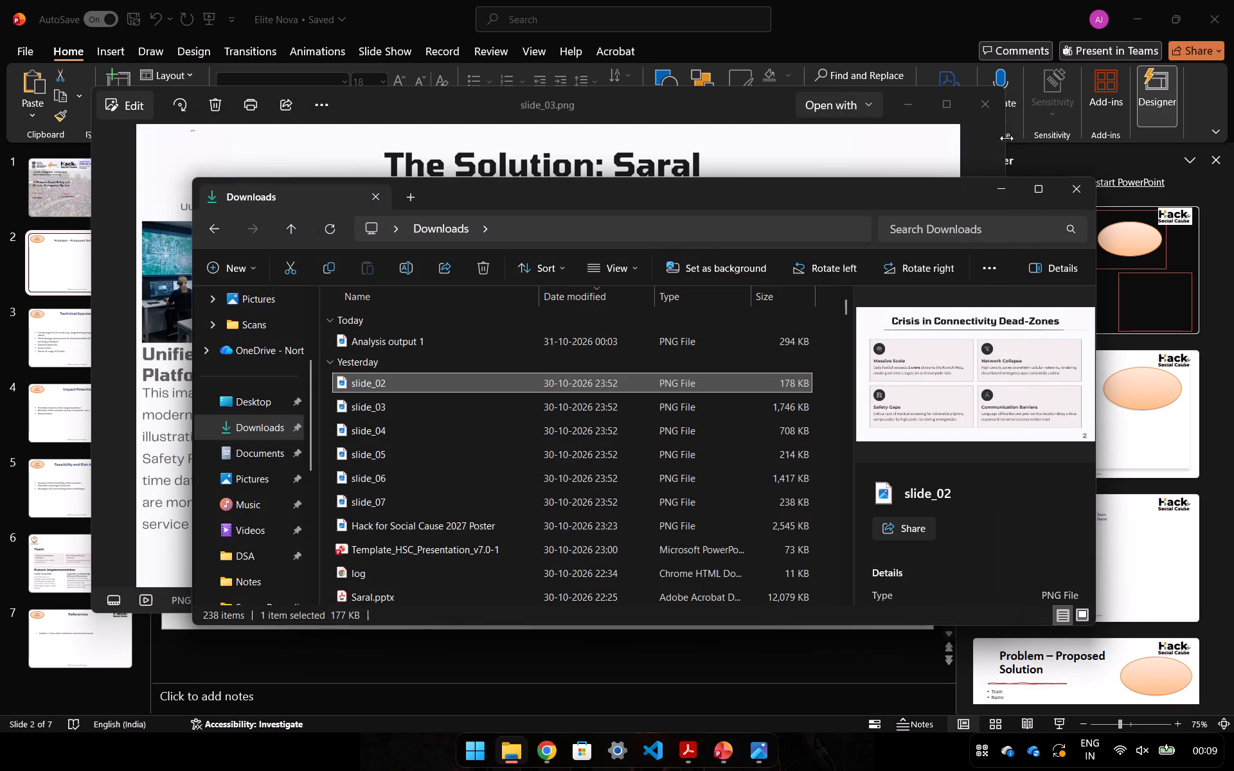
{"action": "left_click", "coordinate": [1085, 200]}
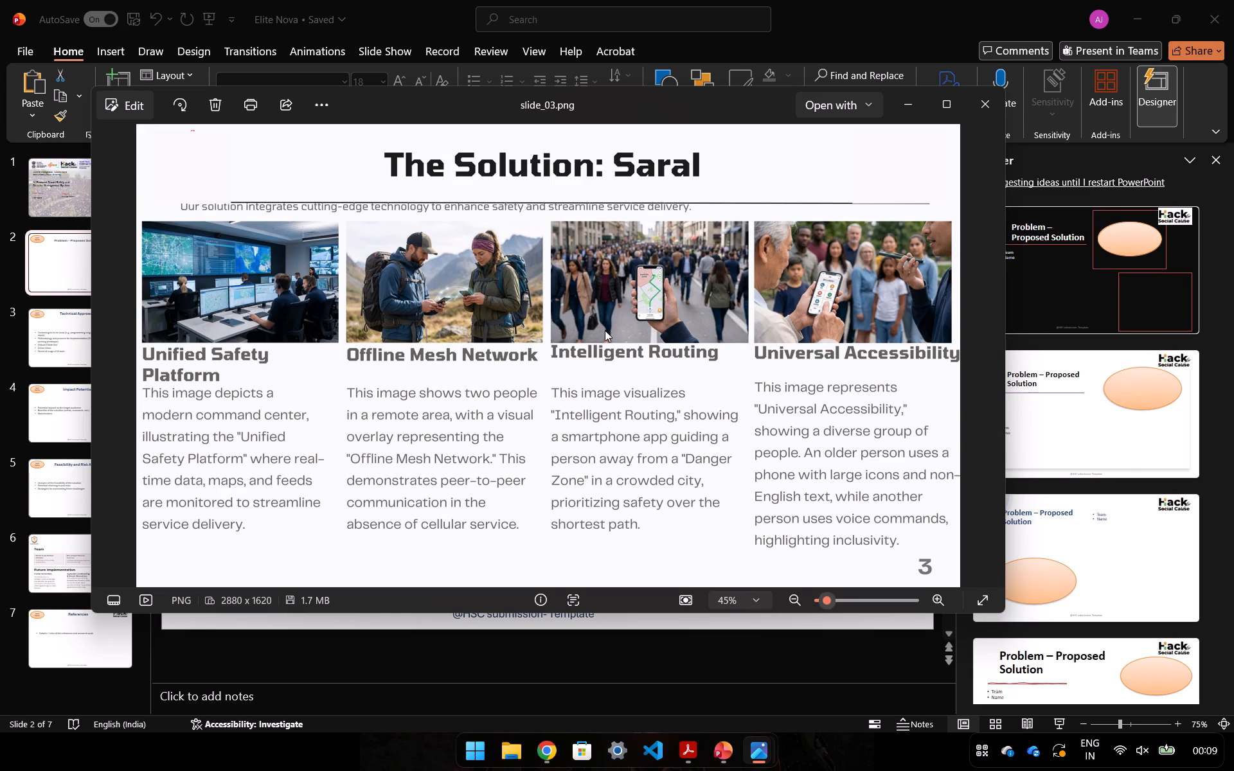
{"action": "scroll", "coordinate": [605, 330], "scroll_direction": "up", "scroll_amount": 1}
{"action": "scroll", "coordinate": [604, 330], "scroll_direction": "down", "scroll_amount": 4, "text": "ctrl"}
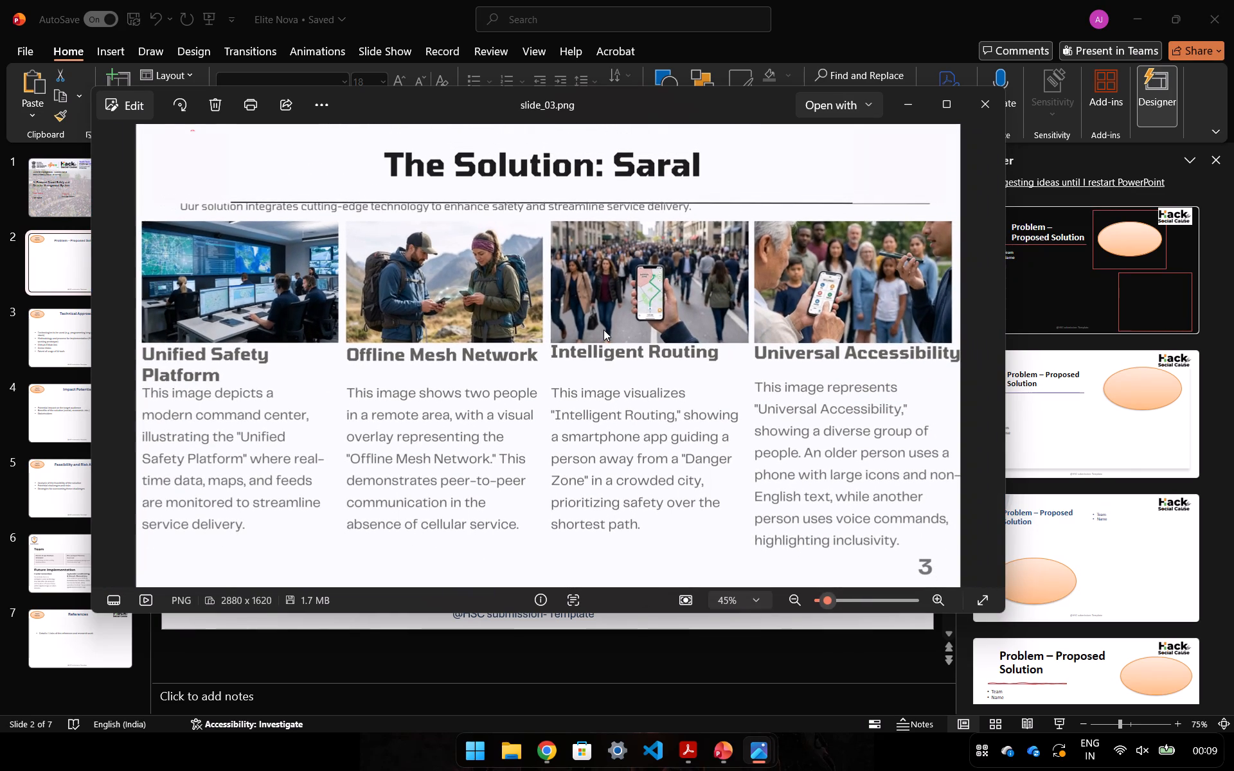
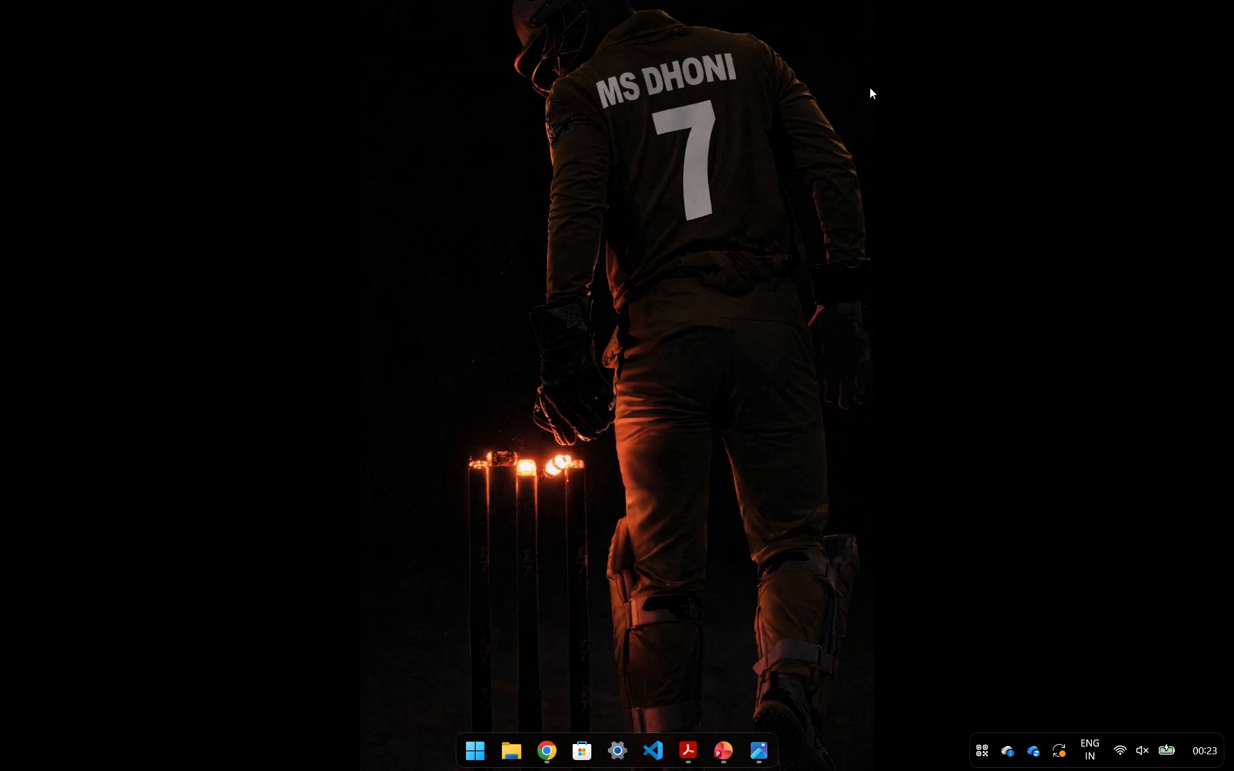
{"action": "key", "text": "slash"}
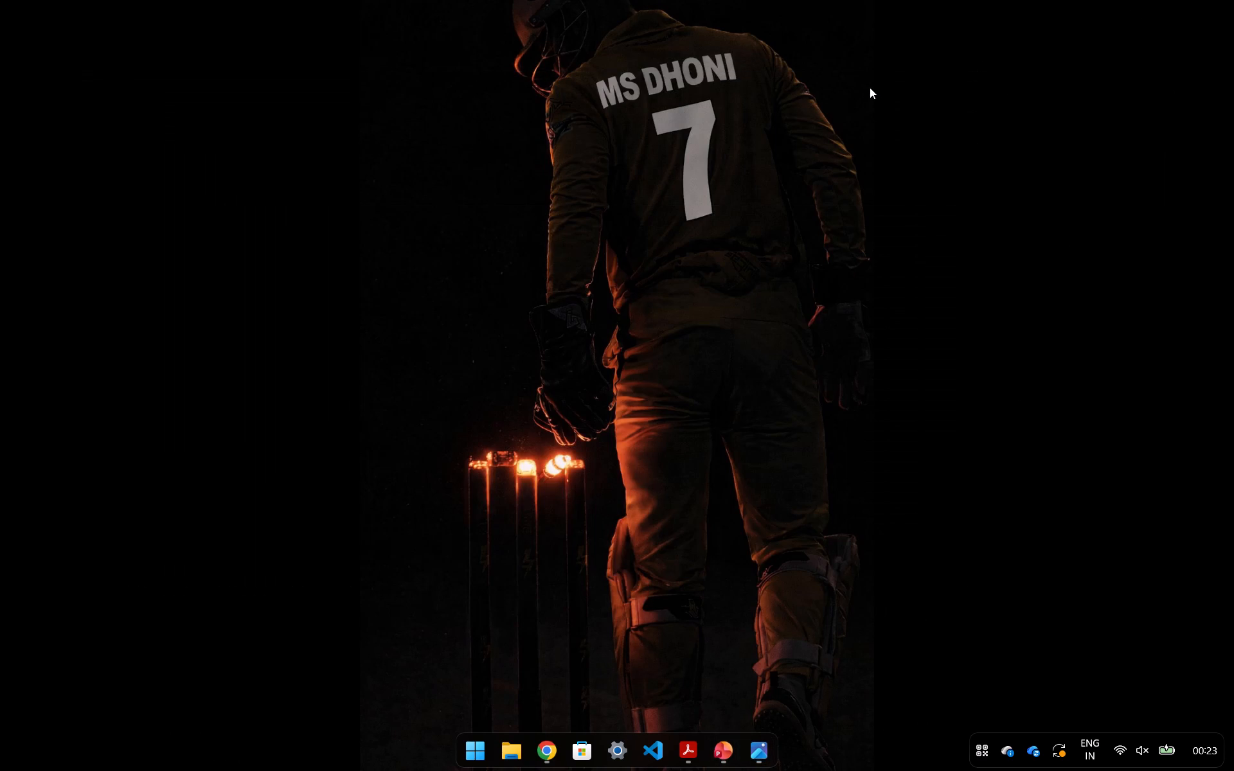